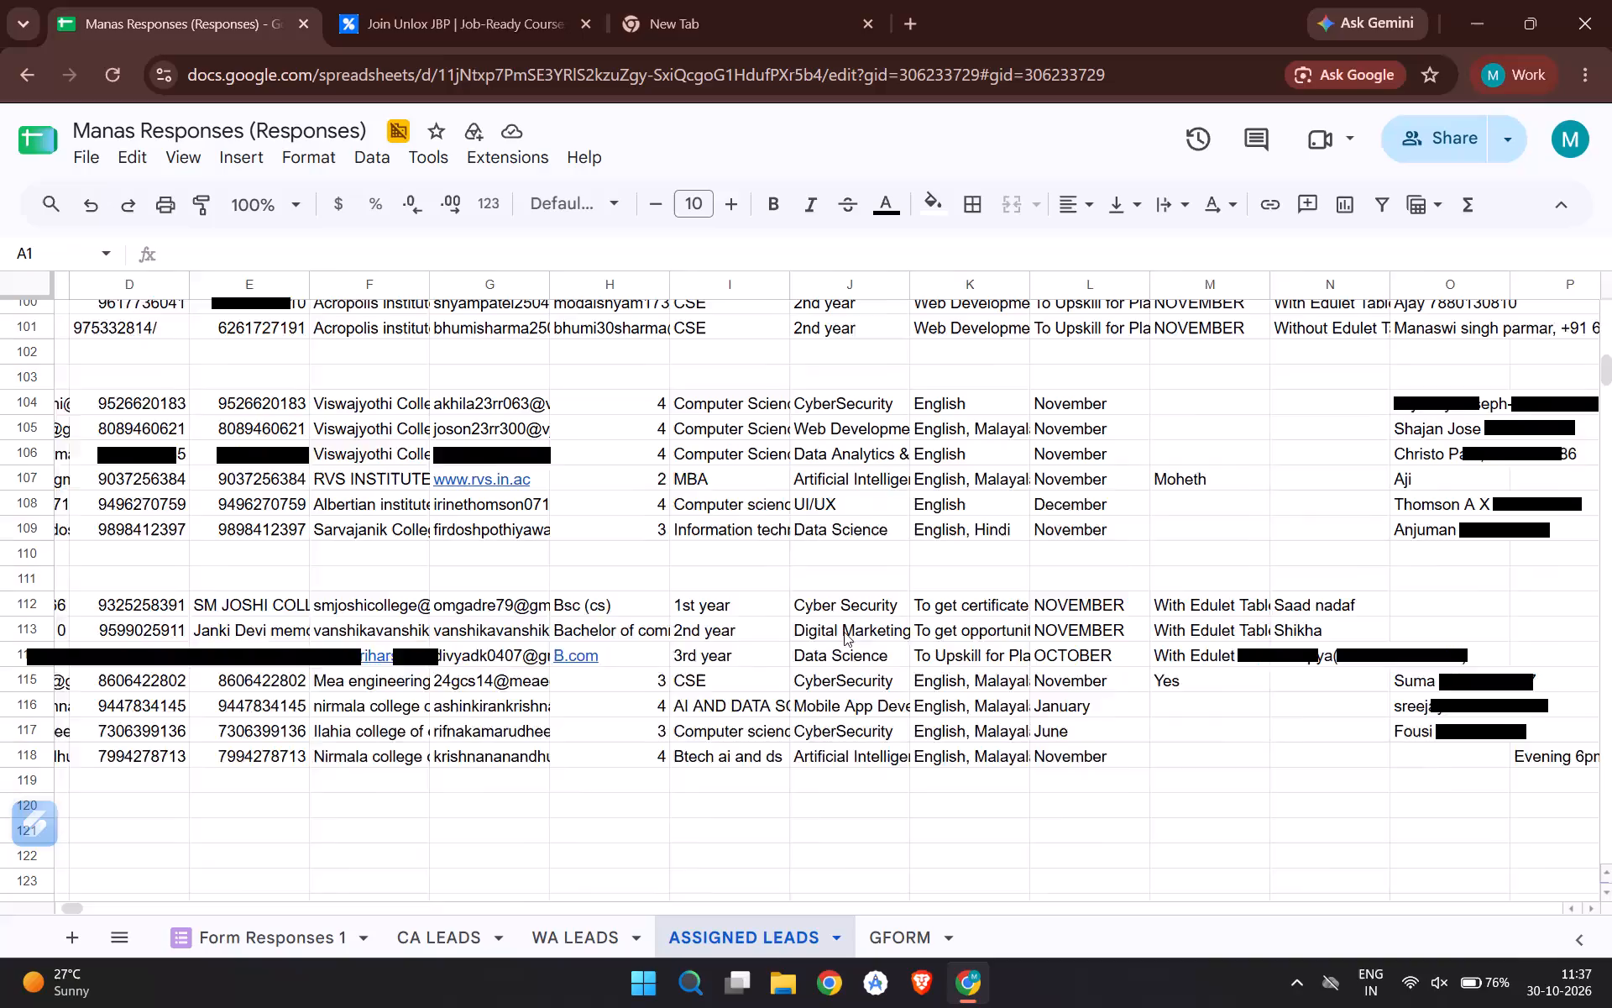
Open the language entry in cell K116 of the ASSIGNED LEADS sheet.
scroll(844, 632, right, 6)
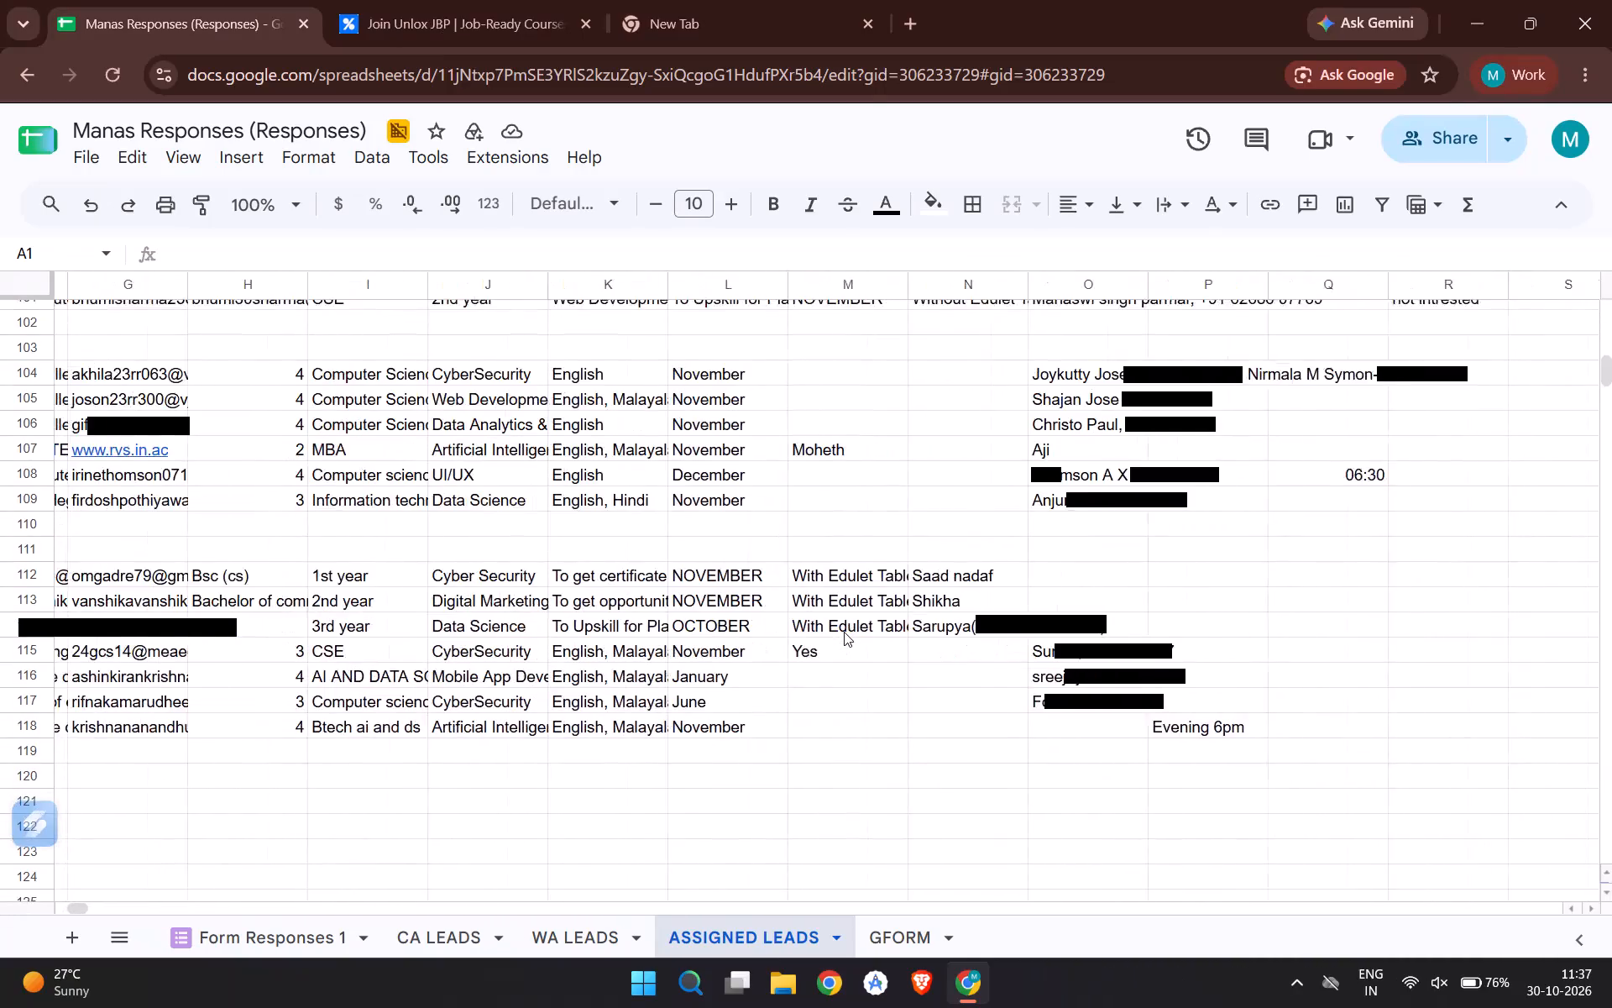
scroll(844, 632, right, 9)
scroll(844, 632, down, 1)
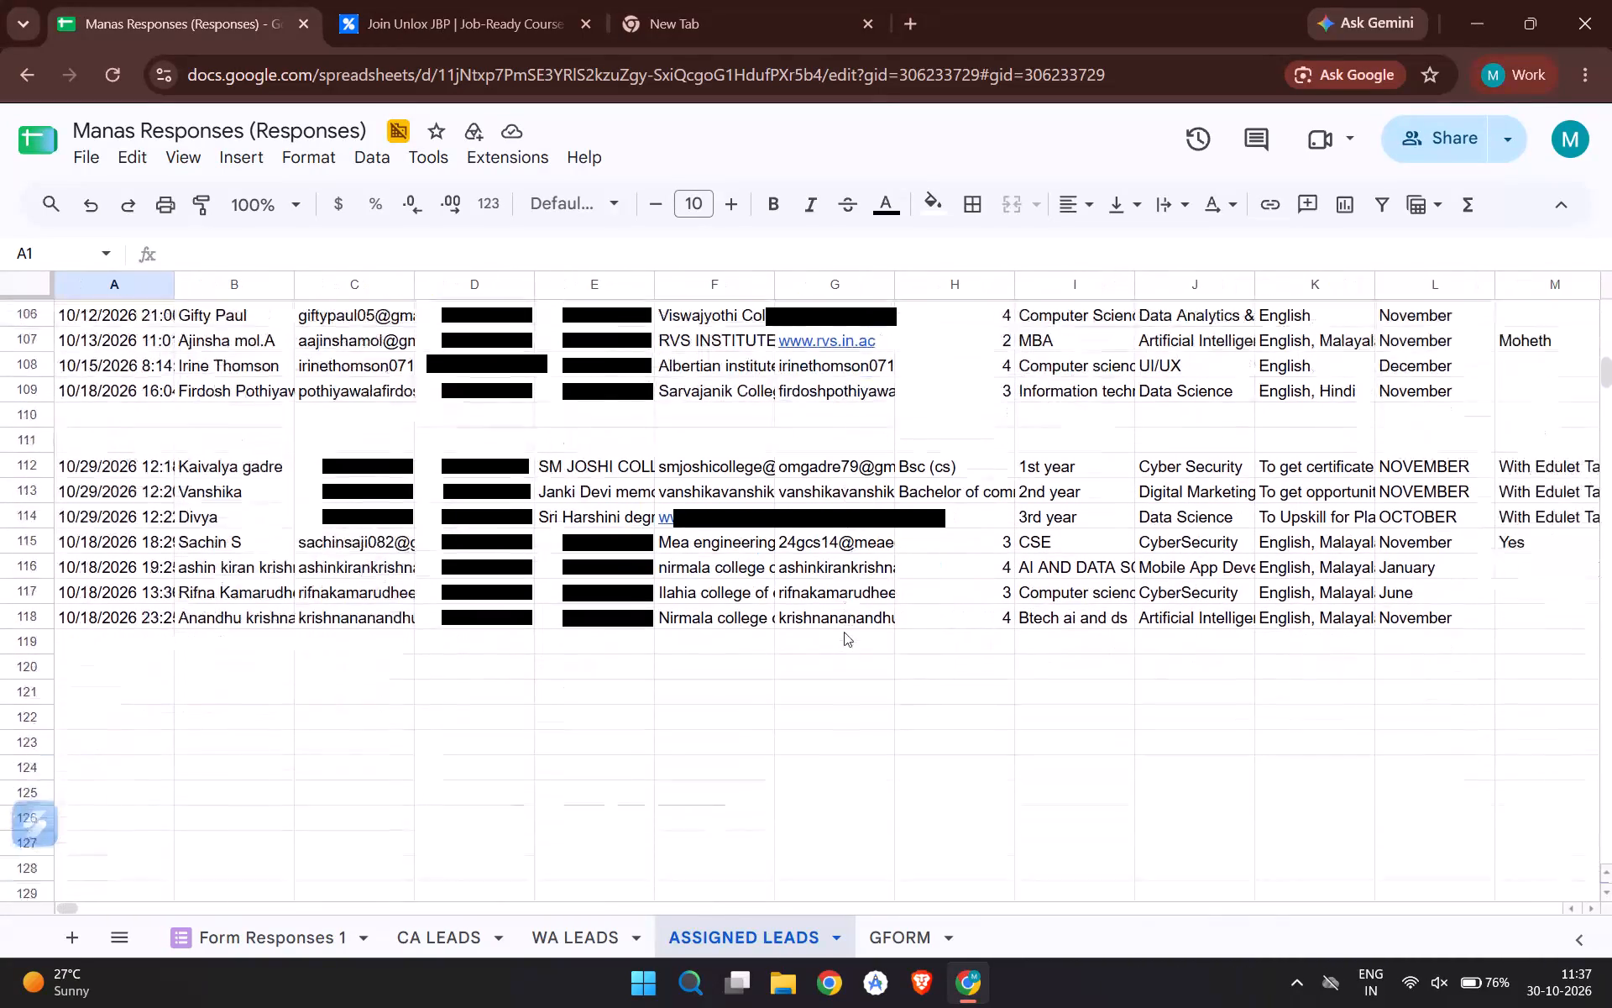
scroll(844, 632, down, 1)
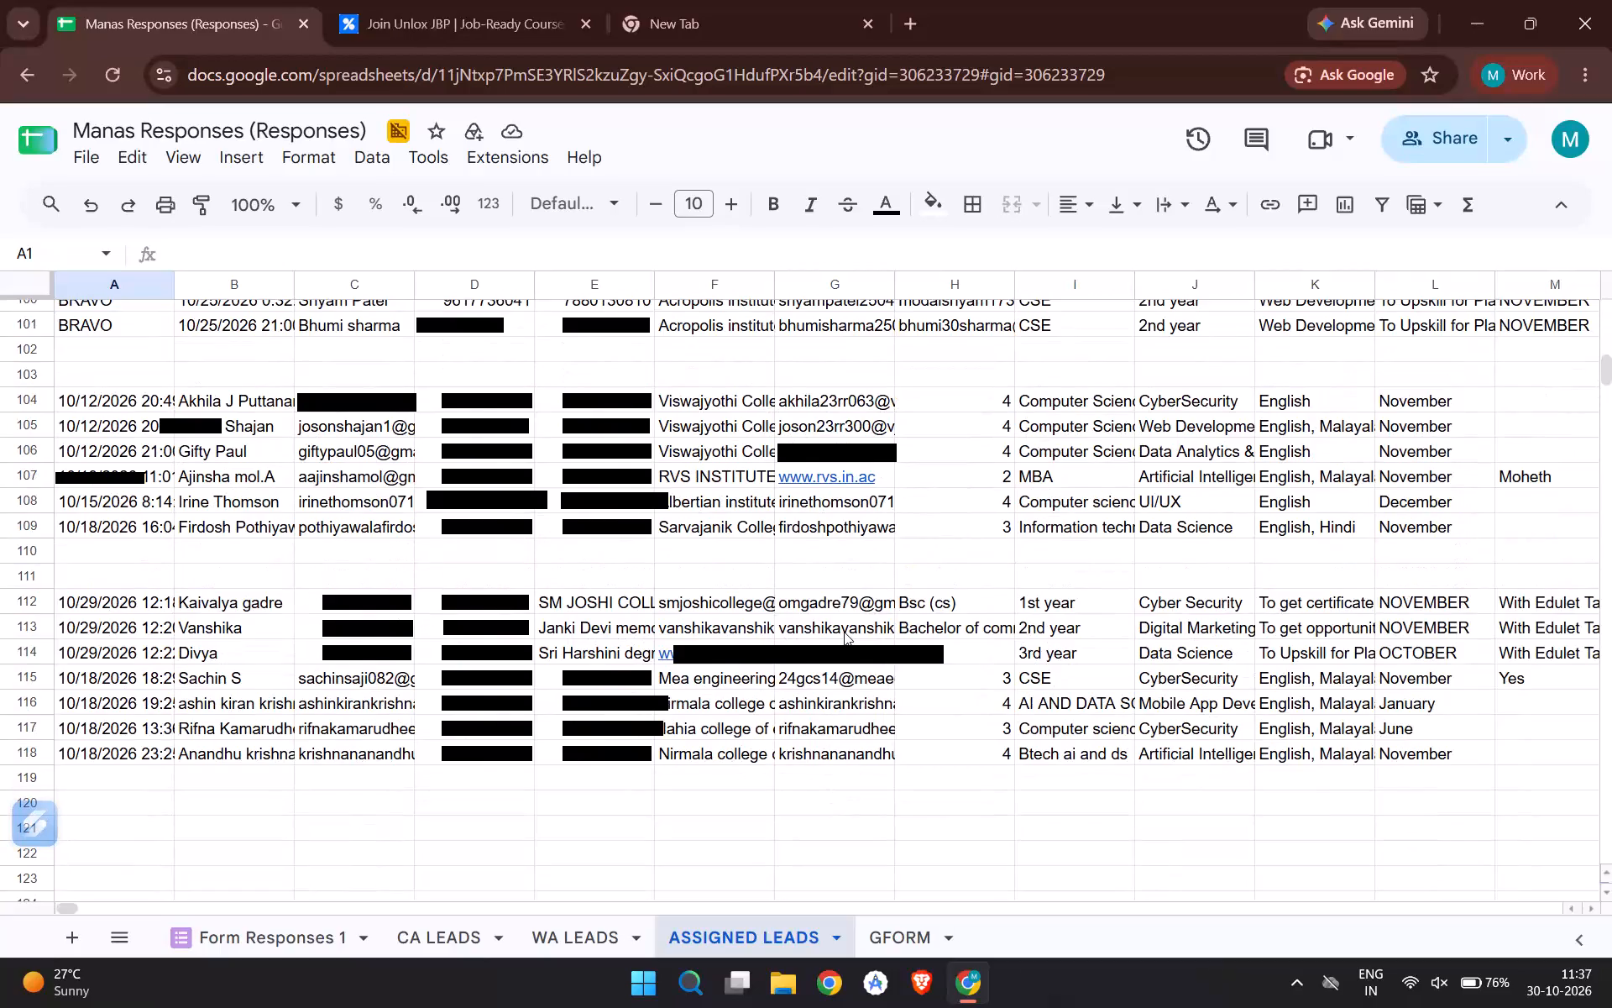
double_click(1328, 701)
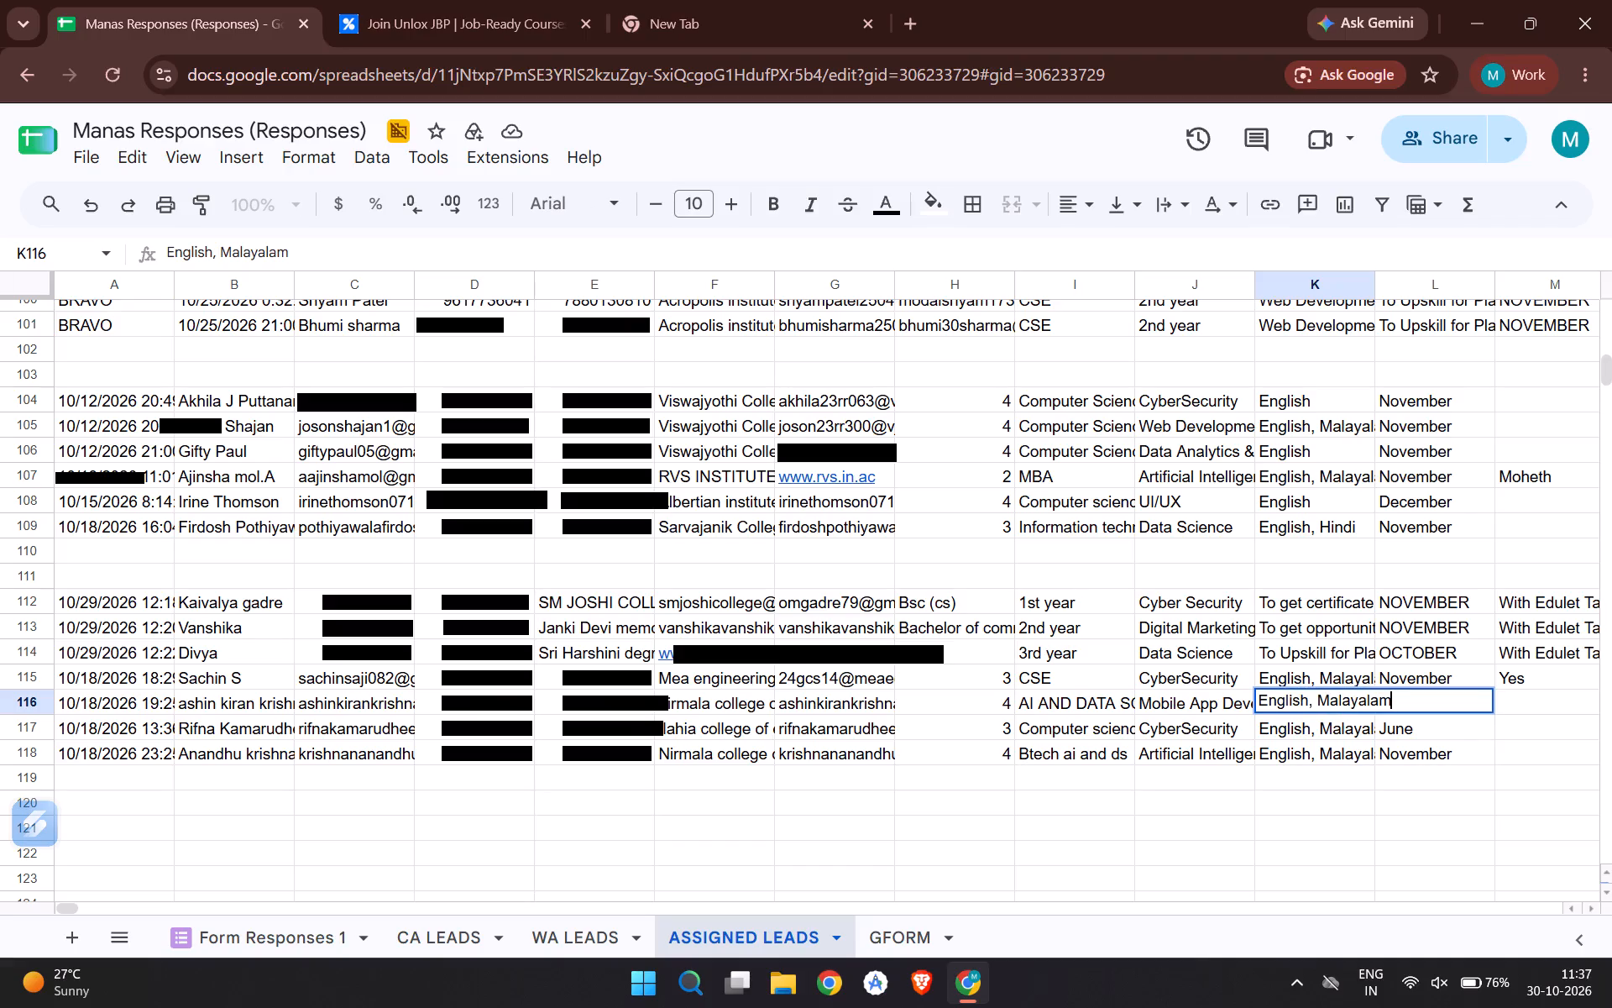
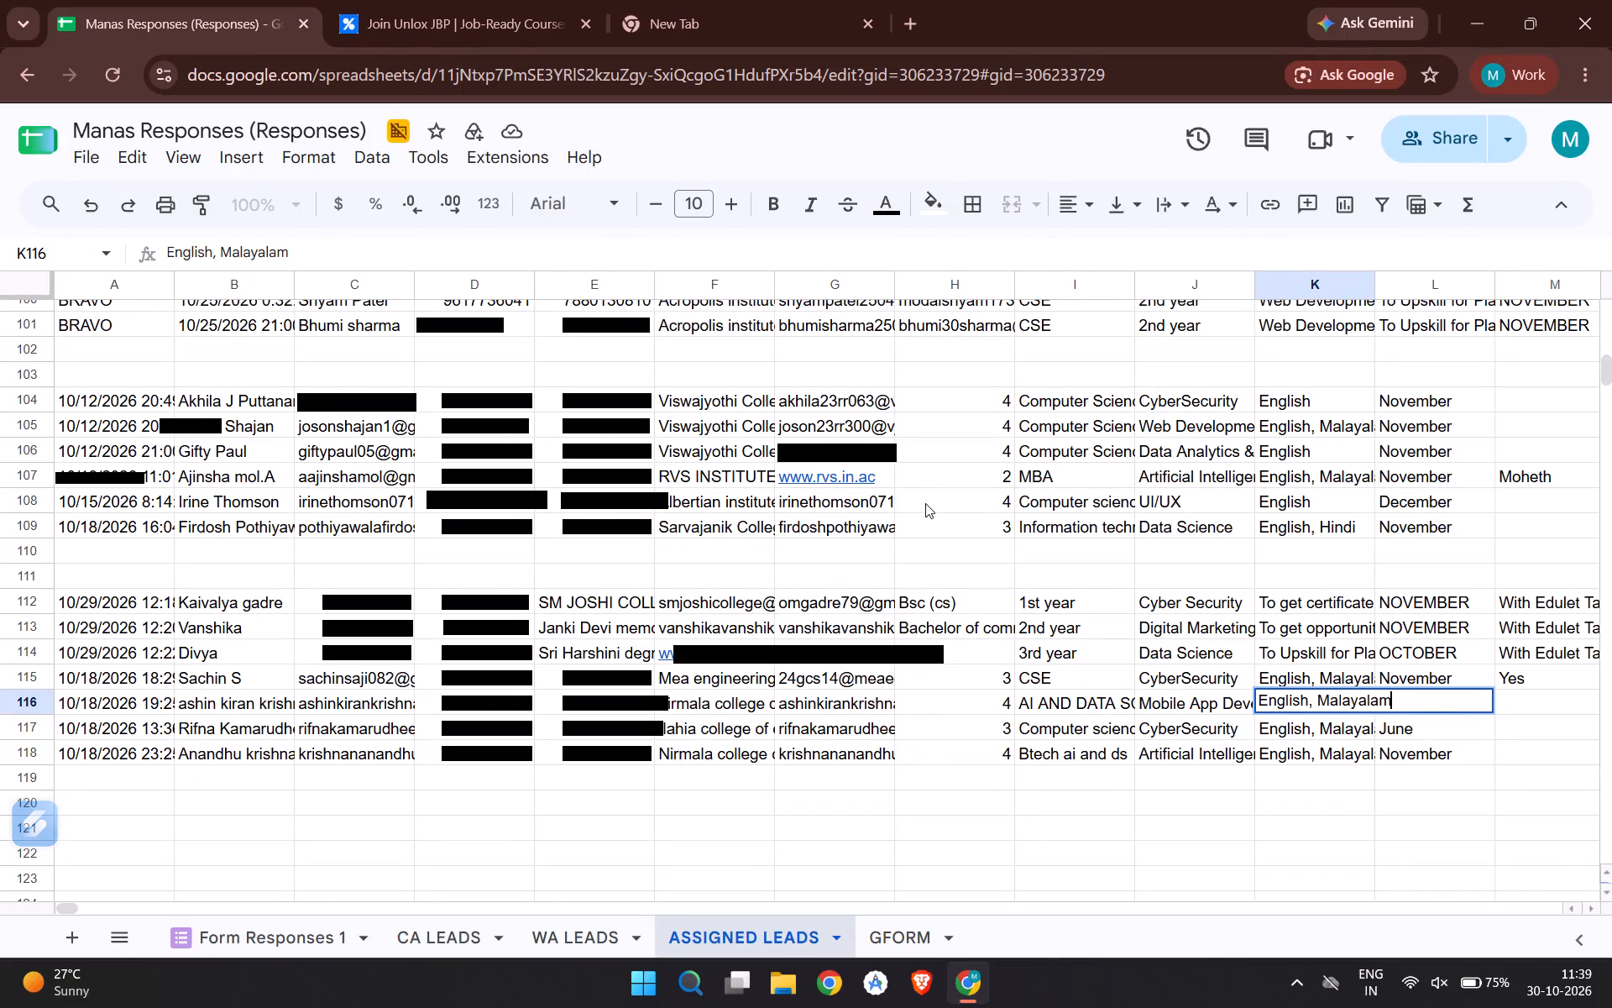
Open the college entry in cell F118 to read it in full, then select cell H118 in the same row.
scroll(925, 503, right, 2)
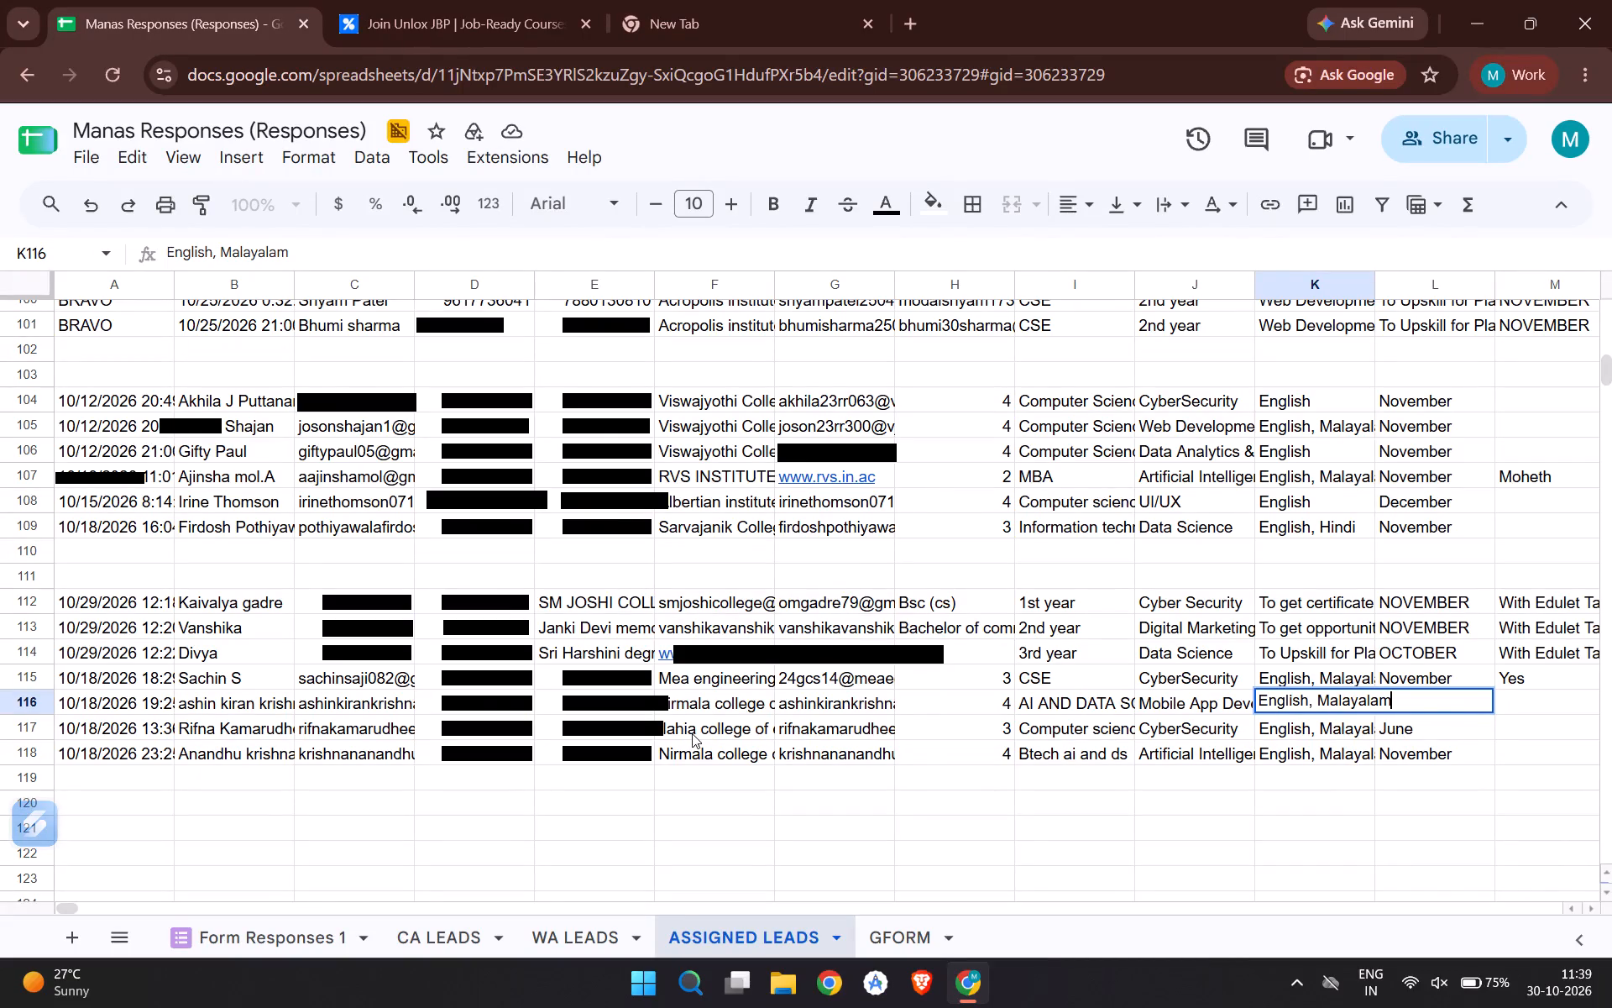
double_click(698, 751)
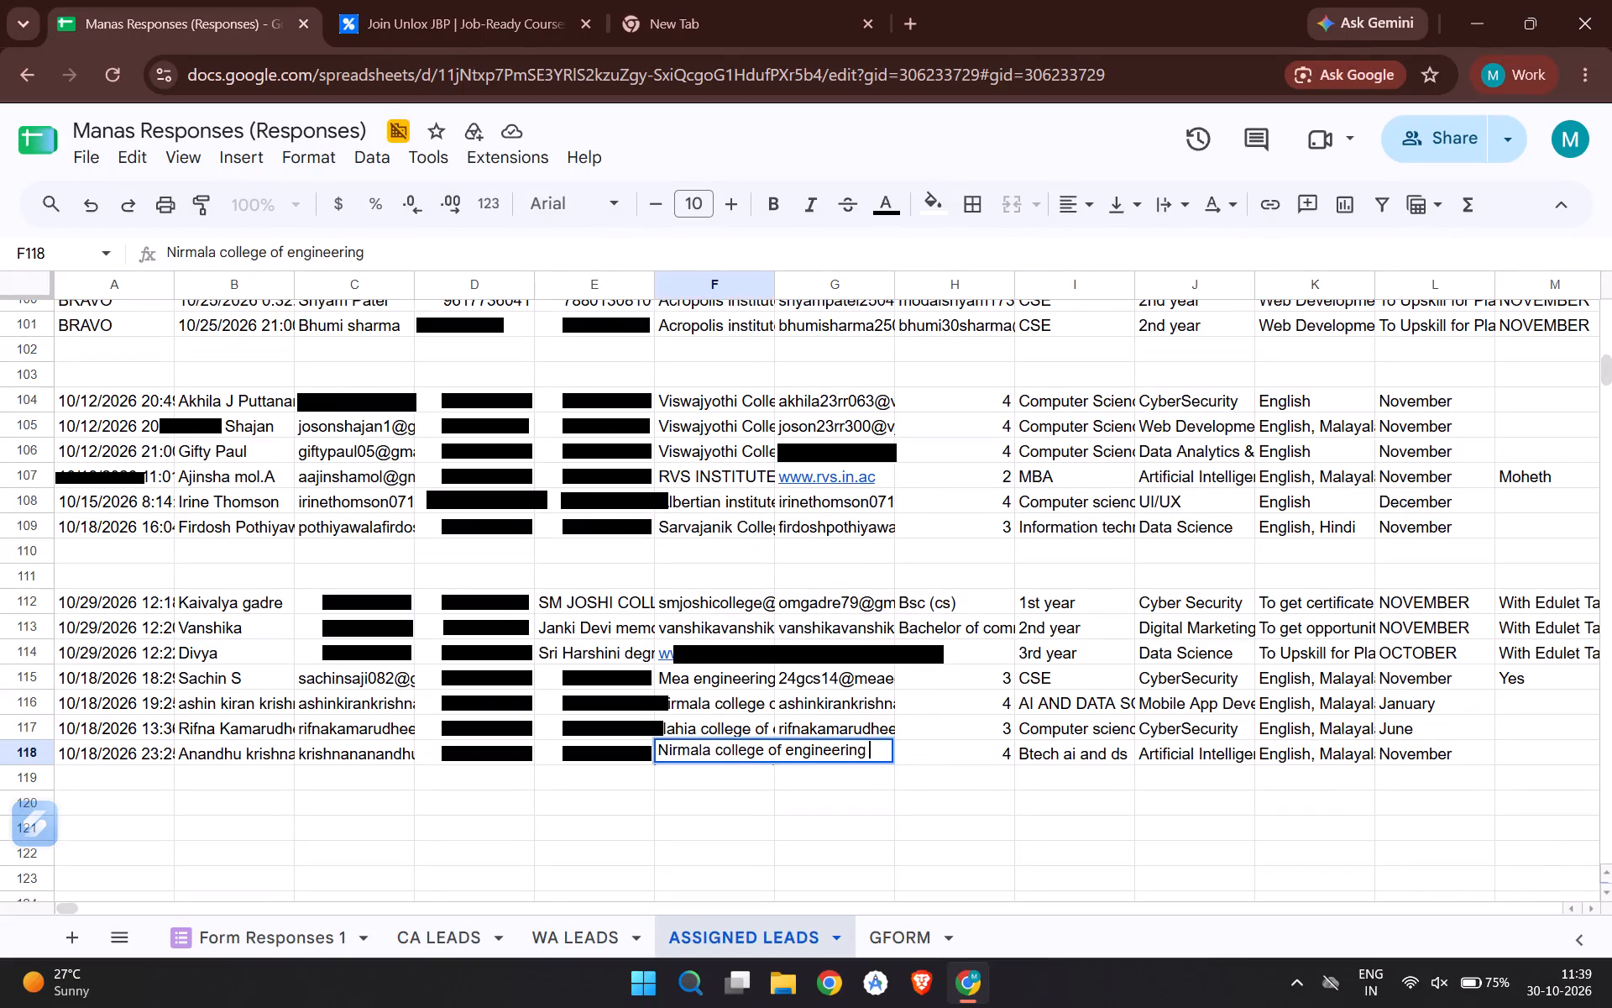
click(793, 746)
click(960, 753)
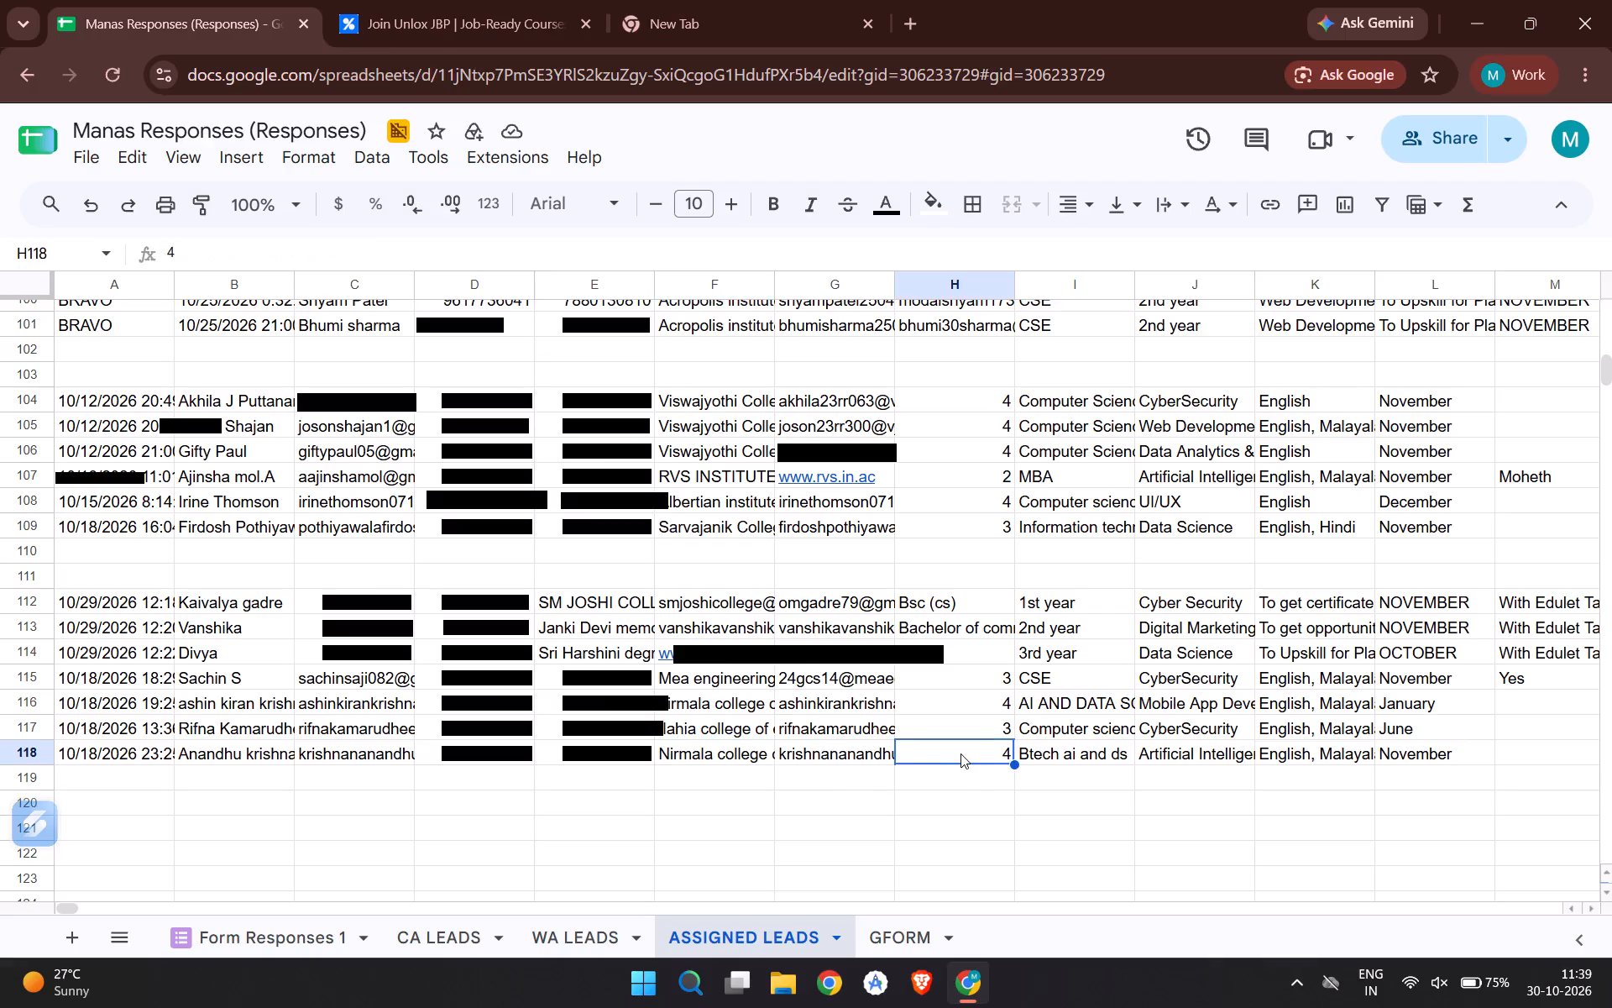
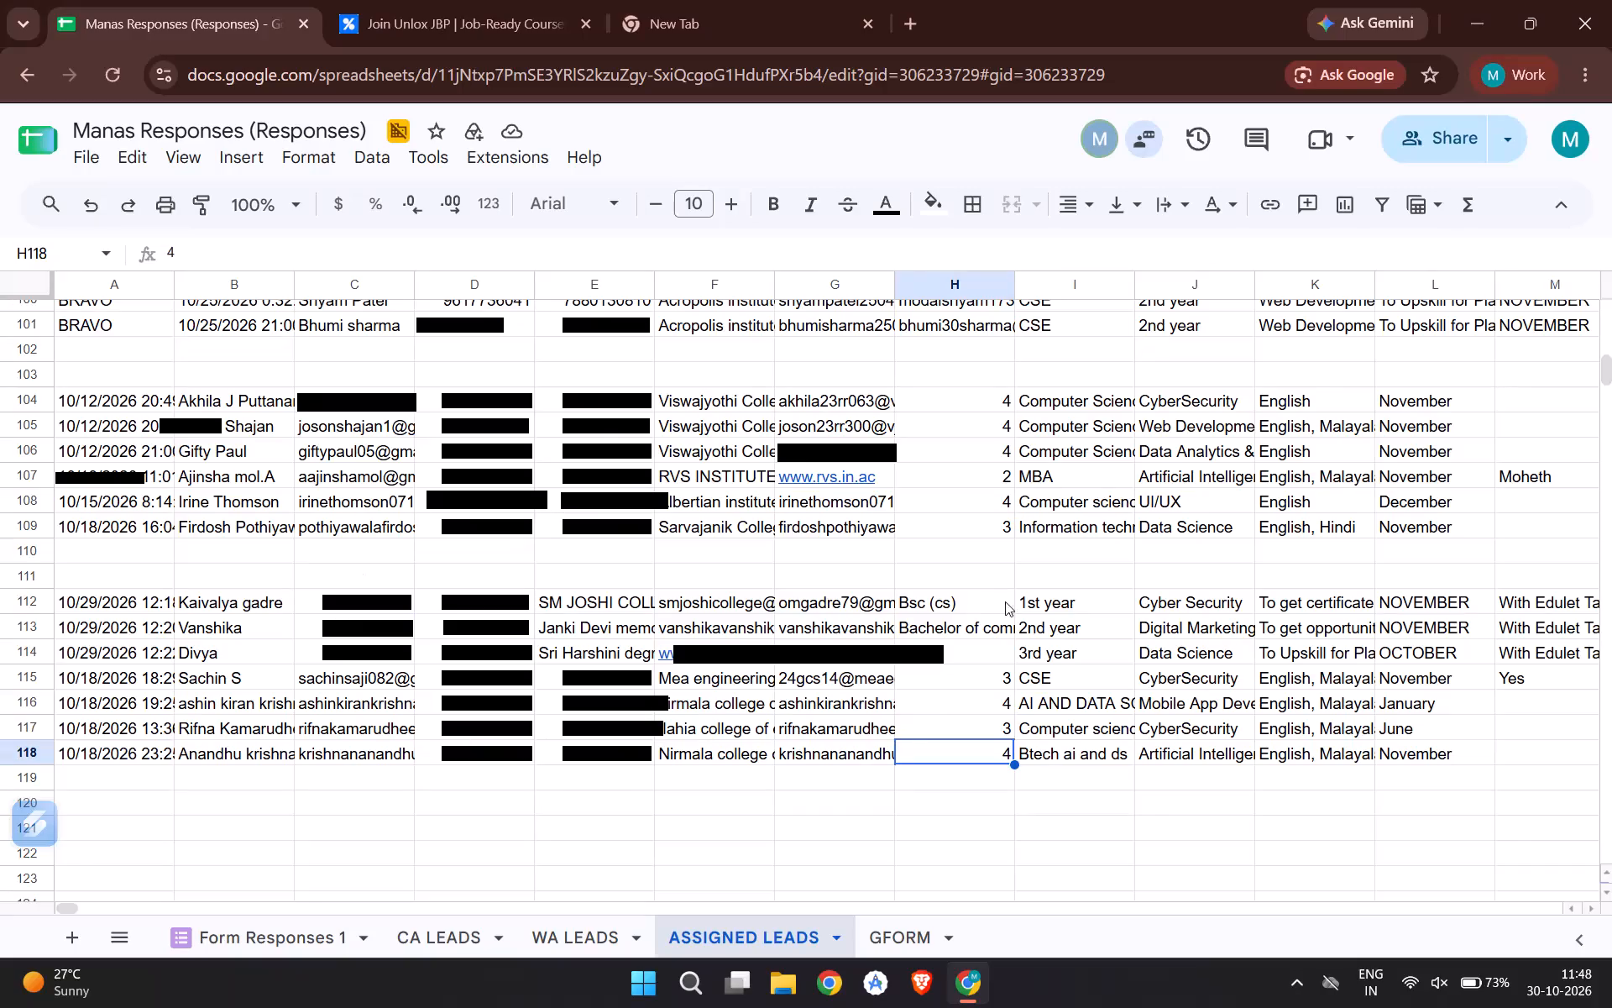
Open the entry in cell G118 of the ASSIGNED LEADS sheet to read it in full.
double_click(819, 753)
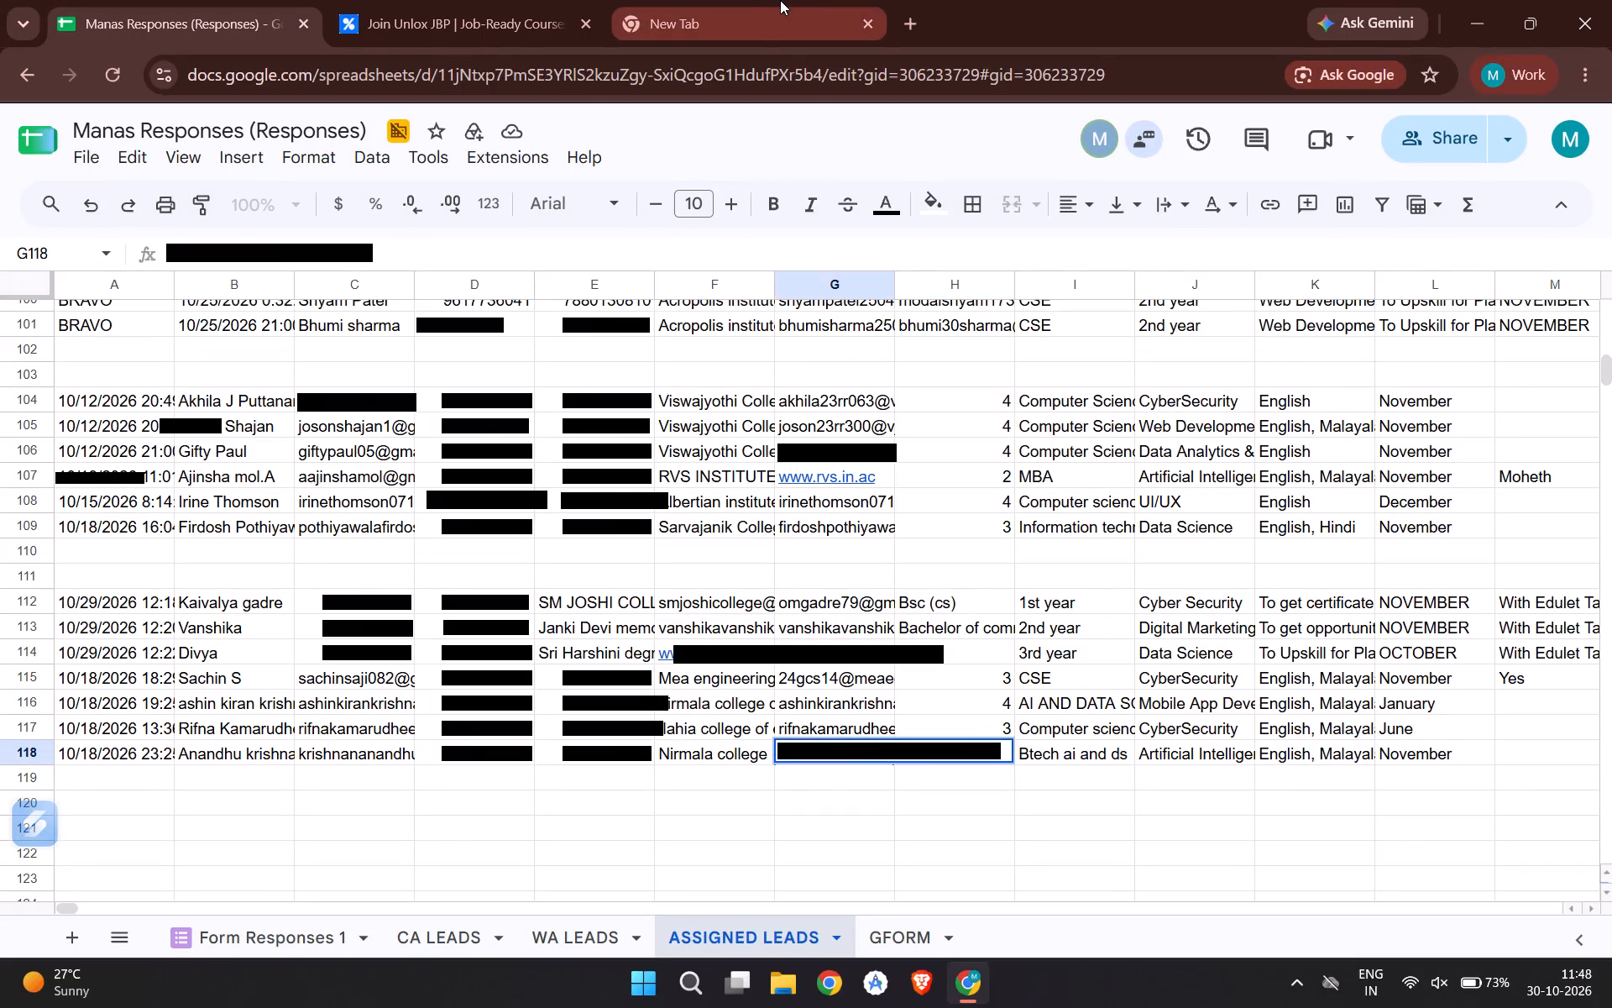
Switch away from the spreadsheet by searching Windows for "w" and launching the top matching app.
click(641, 995)
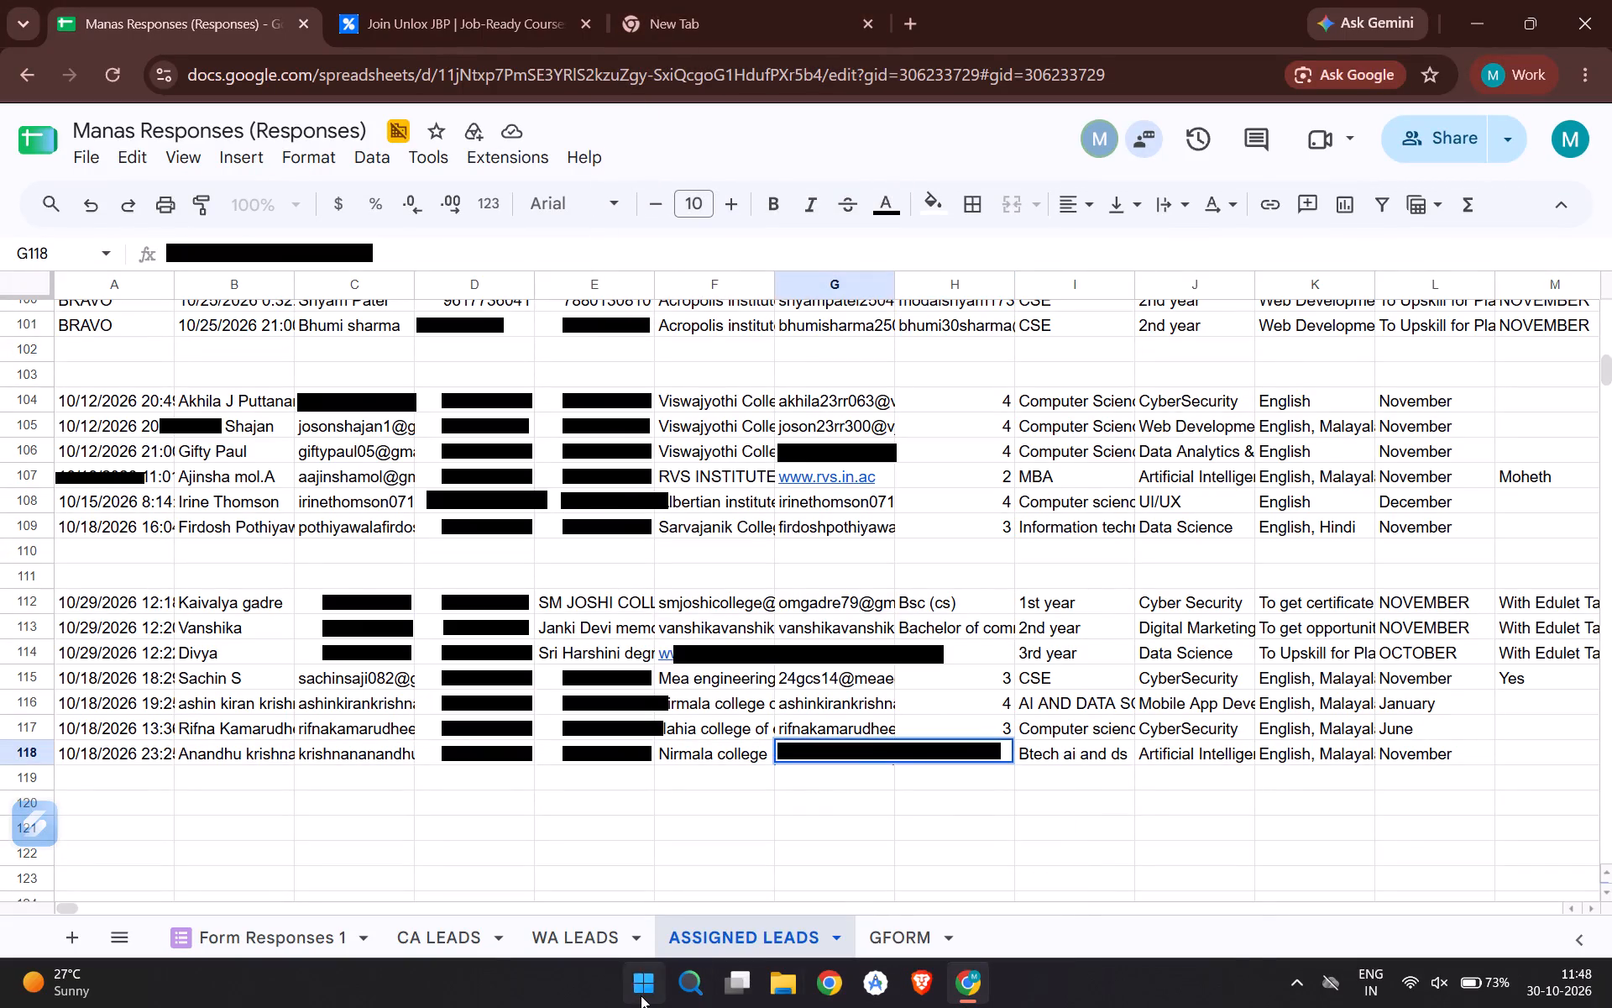
key(w)
key(Return)
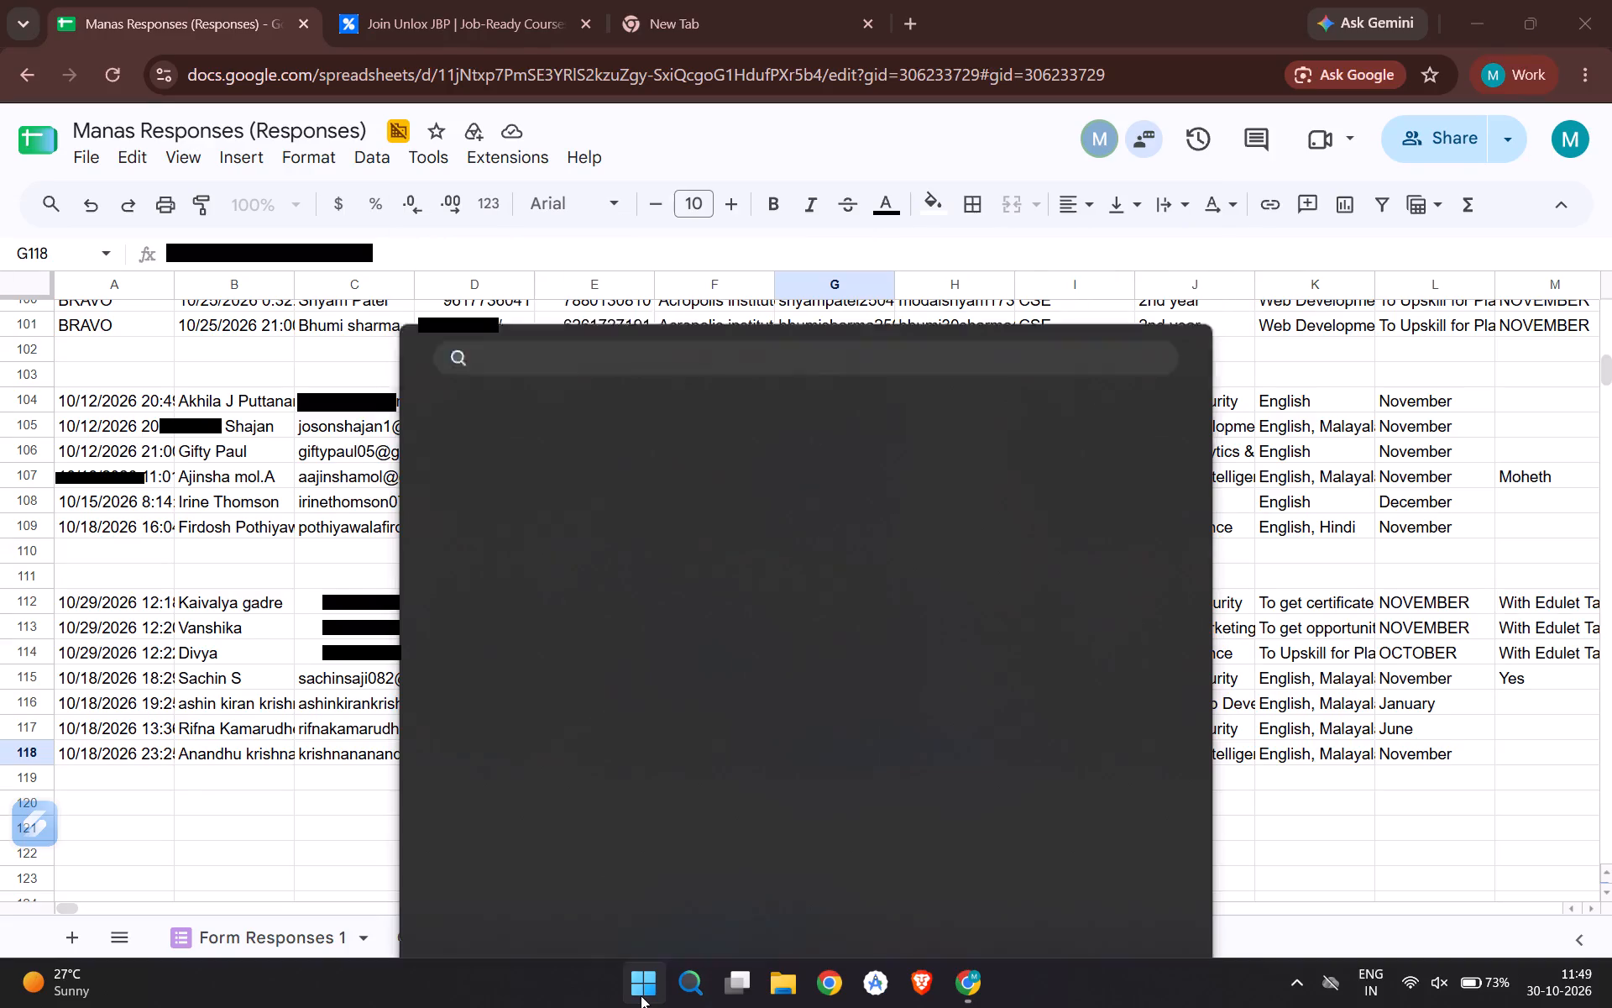
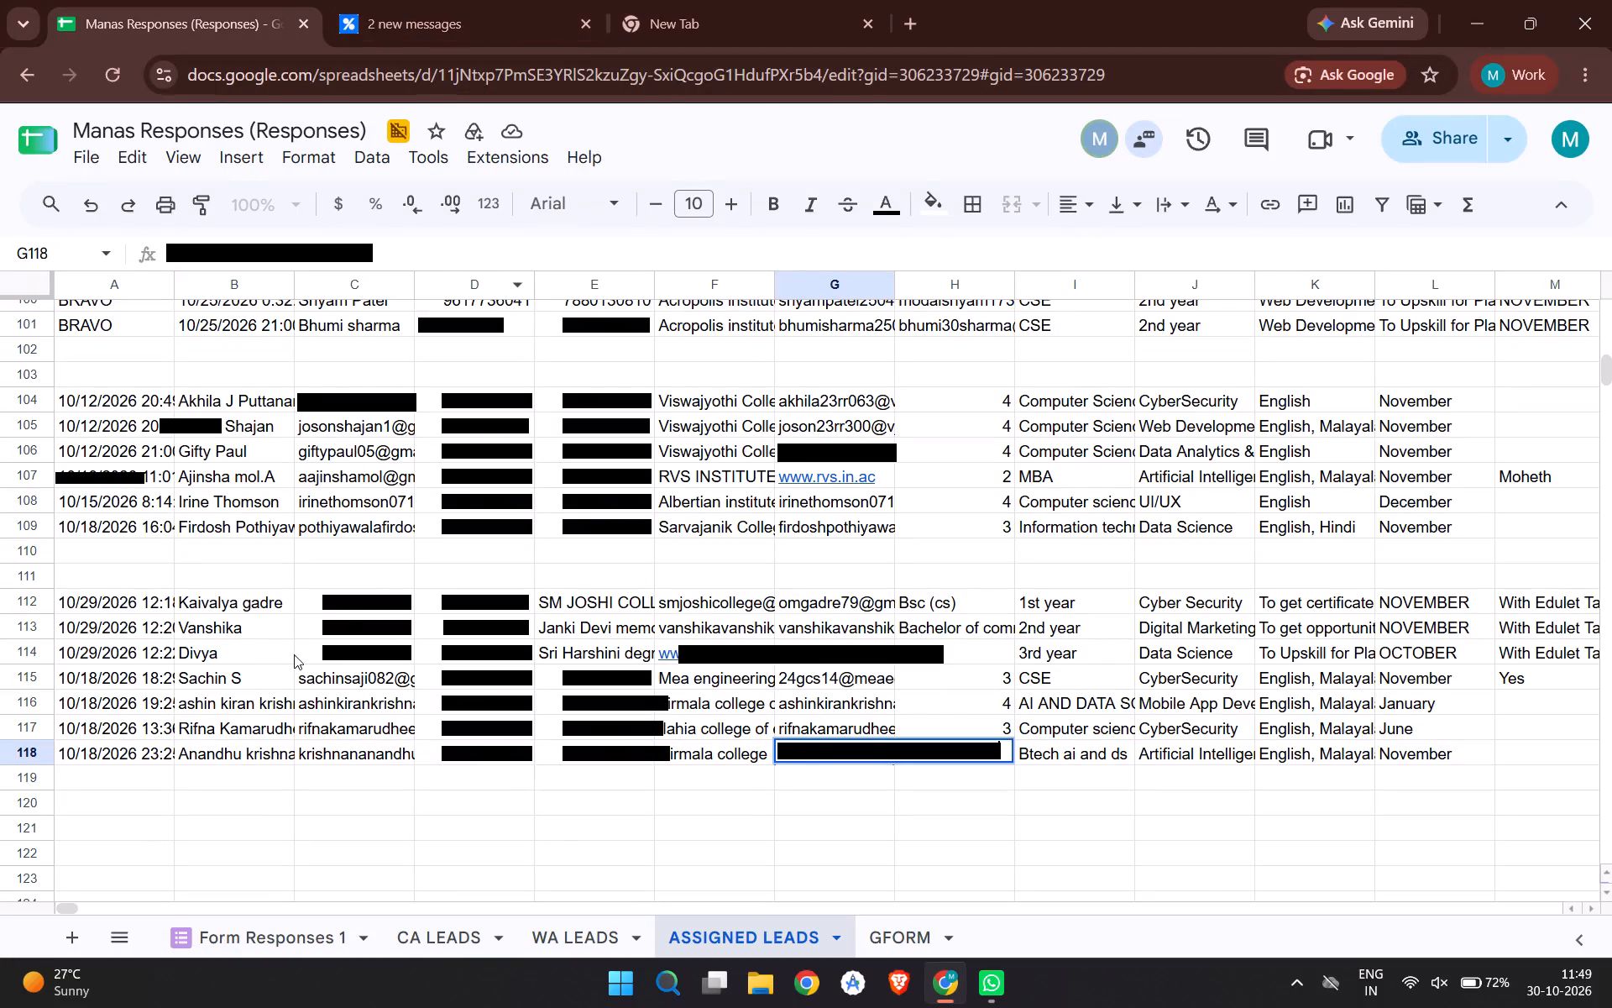
Open the student name in cell B118 of the ASSIGNED LEADS sheet to read it in full.
click(215, 754)
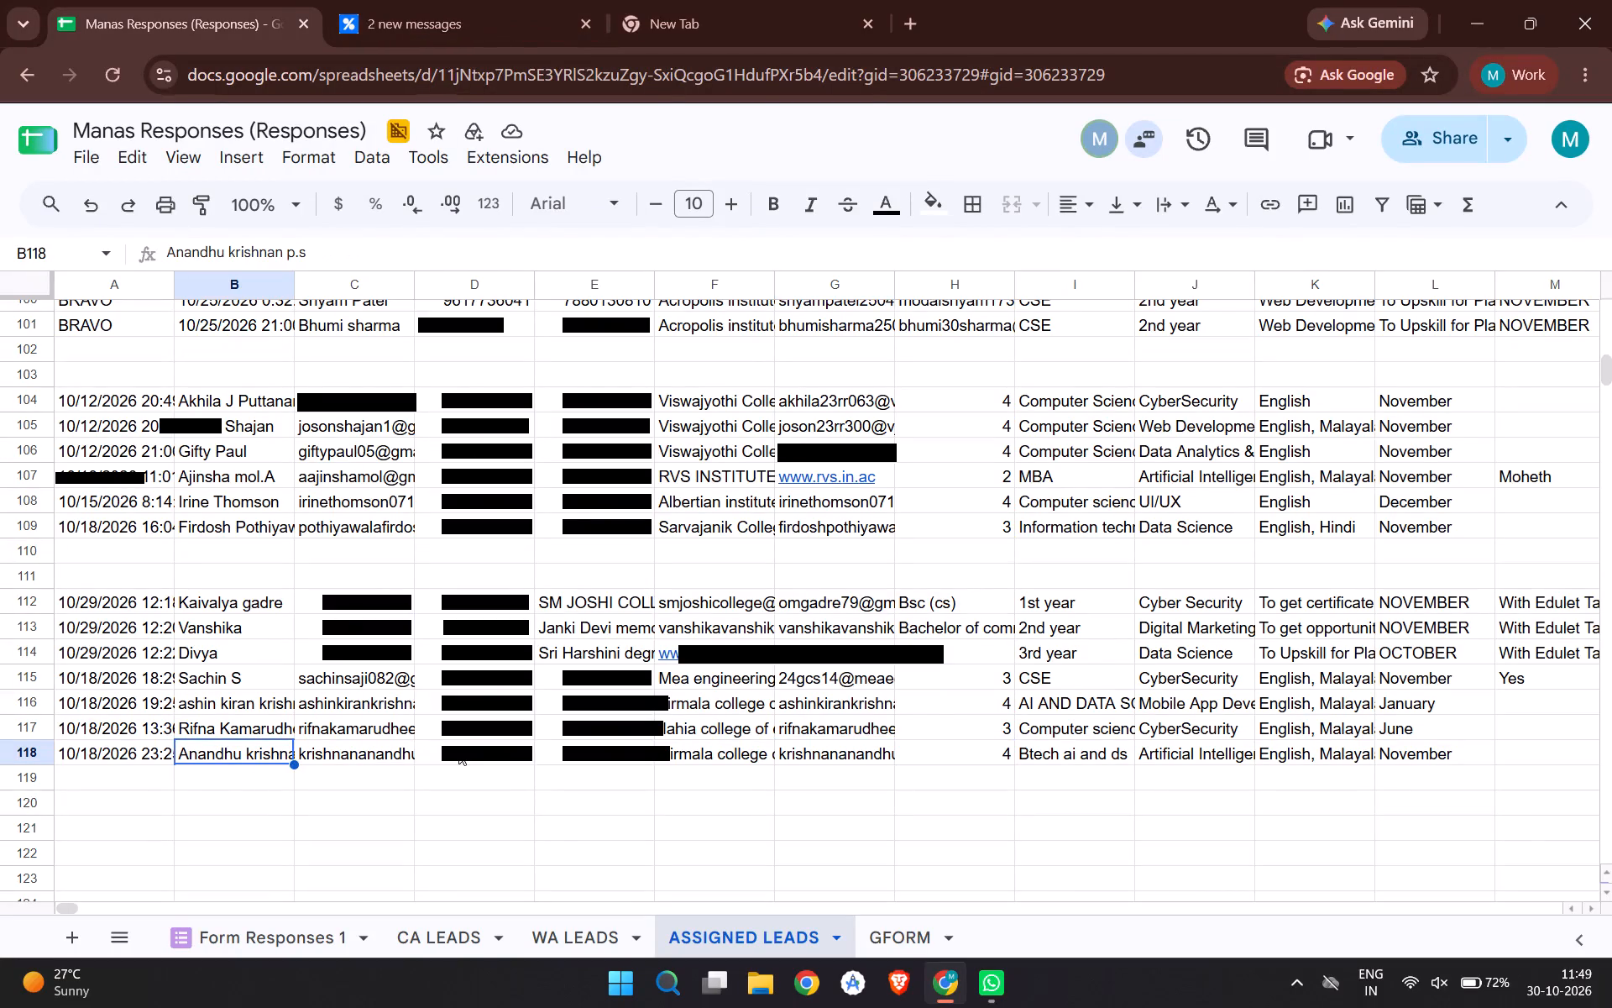
double_click(249, 751)
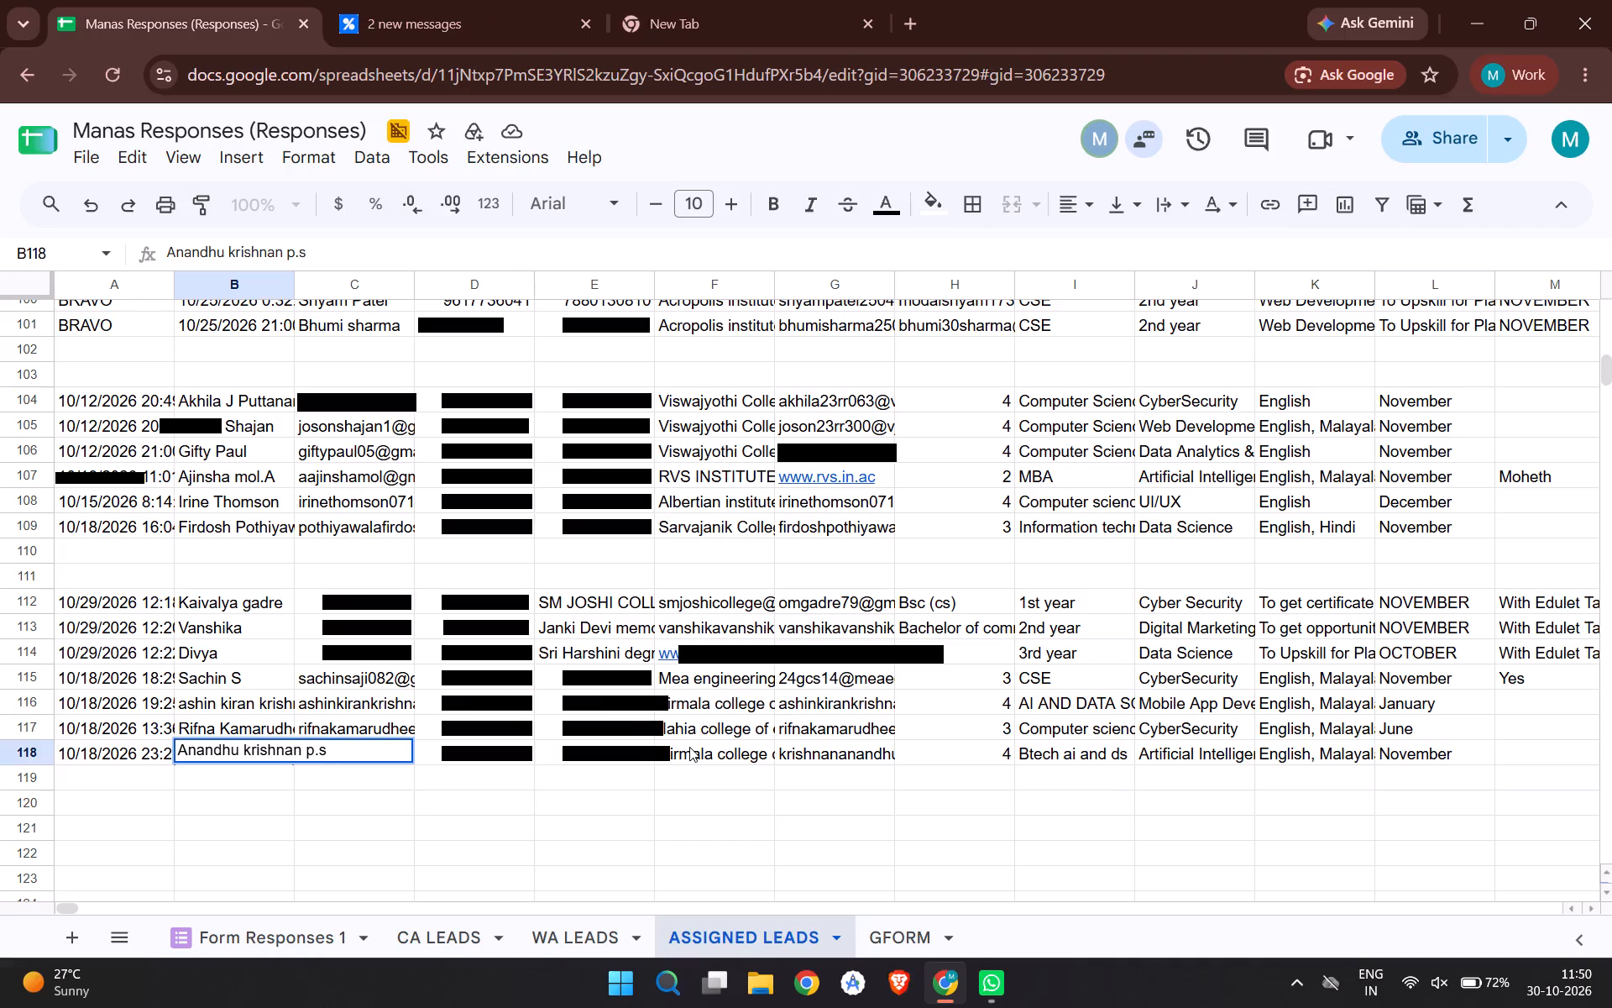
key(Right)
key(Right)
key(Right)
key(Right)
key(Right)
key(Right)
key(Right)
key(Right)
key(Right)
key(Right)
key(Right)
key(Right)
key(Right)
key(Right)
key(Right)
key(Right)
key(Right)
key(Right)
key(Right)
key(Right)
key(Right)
Record the call remark "class dont talk right now" in cell T118, in the row of the lead just reviewed.
click(1543, 745)
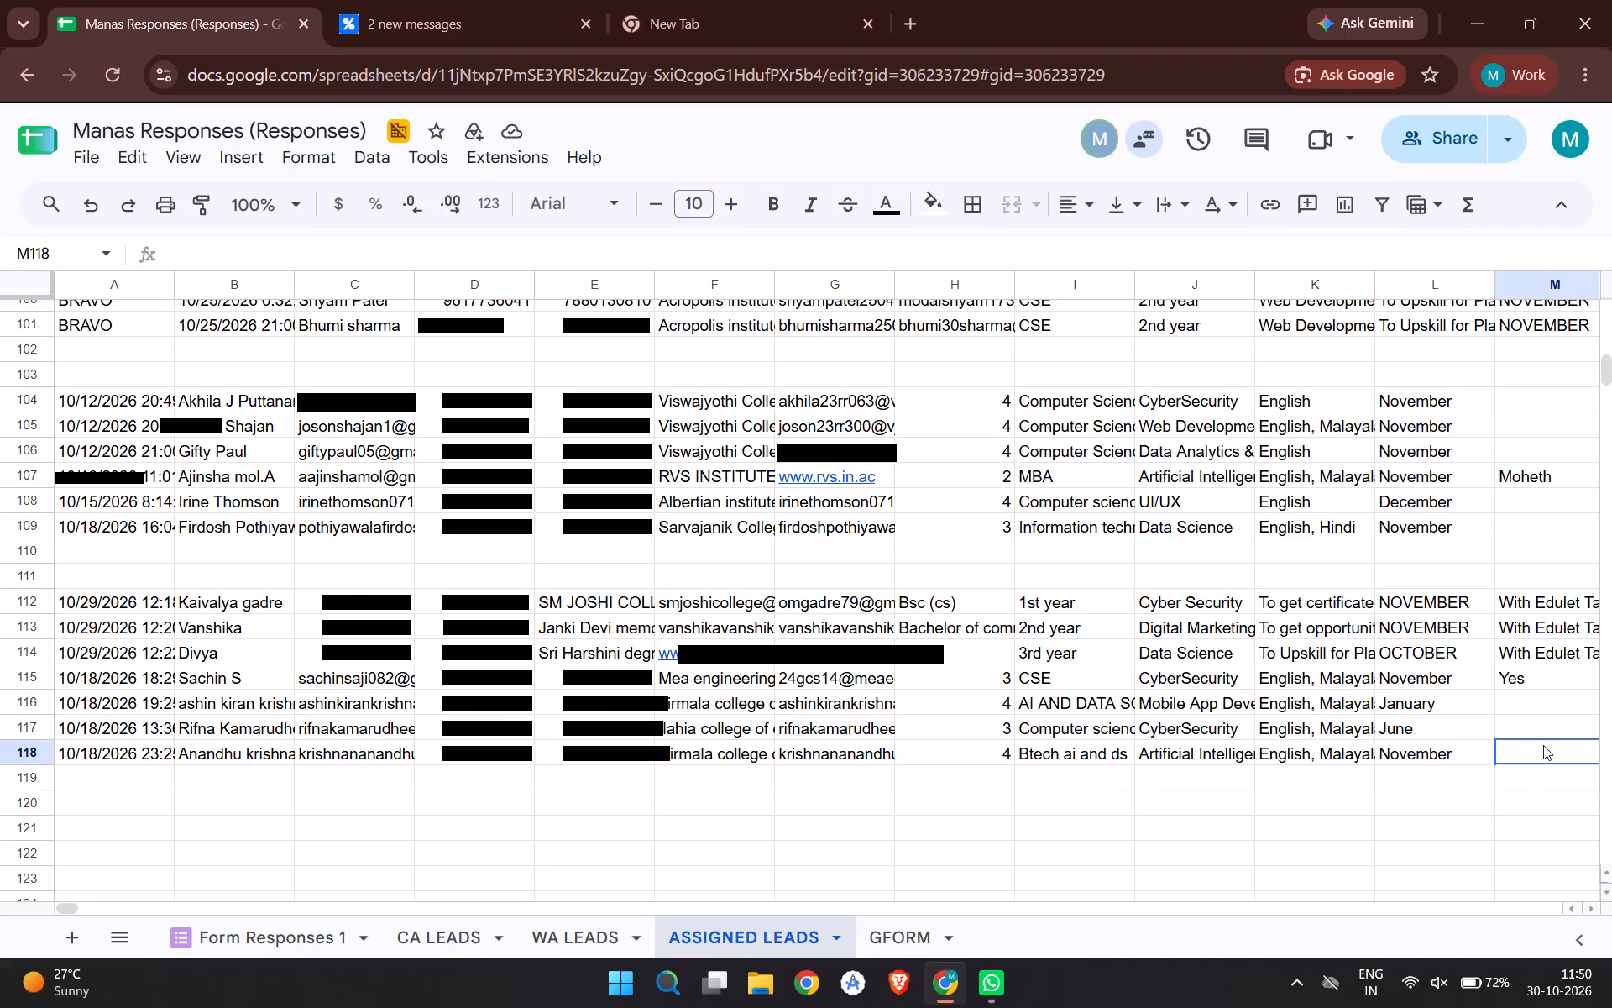
key(Right)
key(Right)
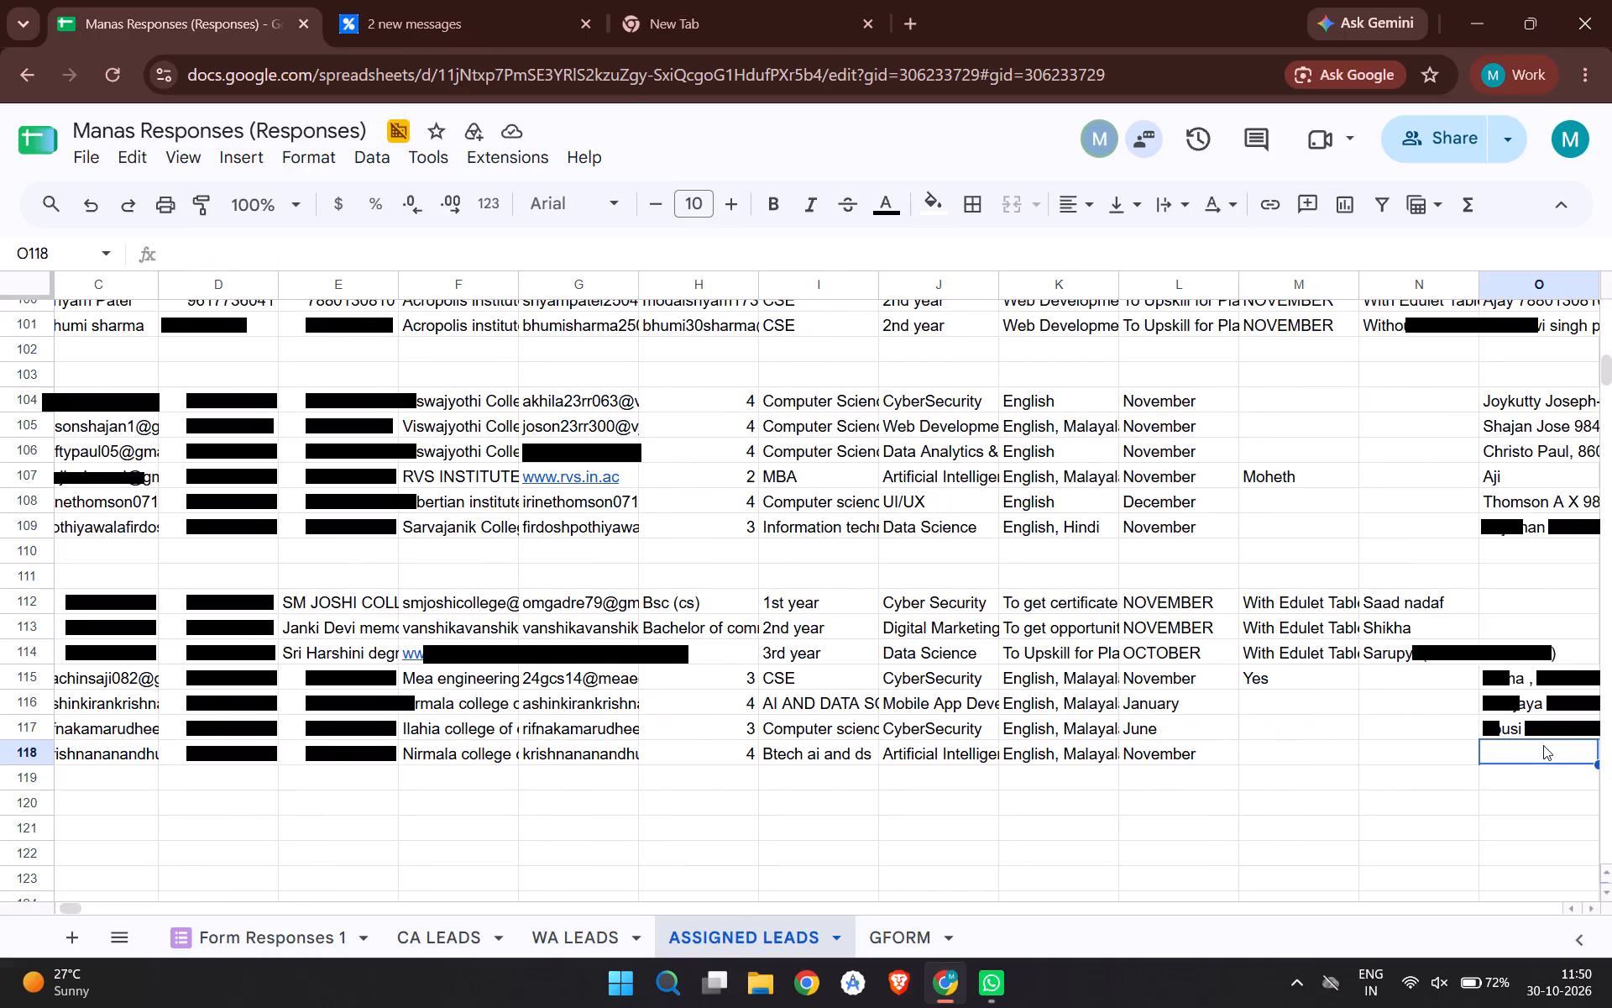
key(Right)
key(Right)
key(Right)
key(Right)
key(Right)
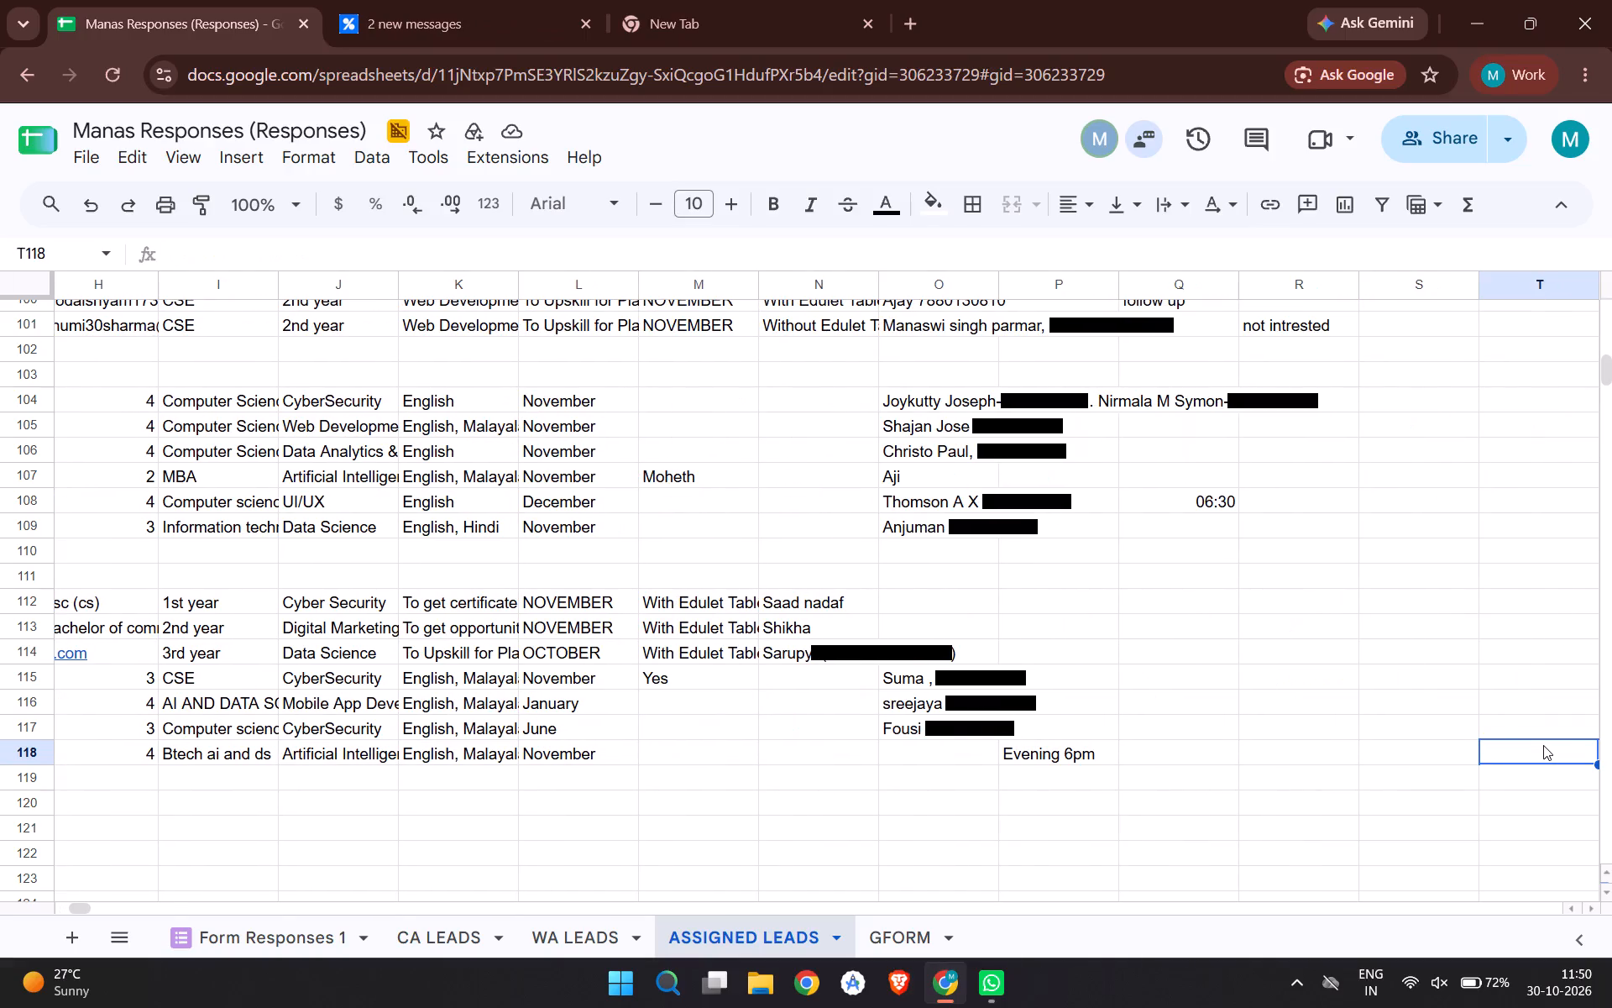
text(clas)
key(space)
key(BackSpace)
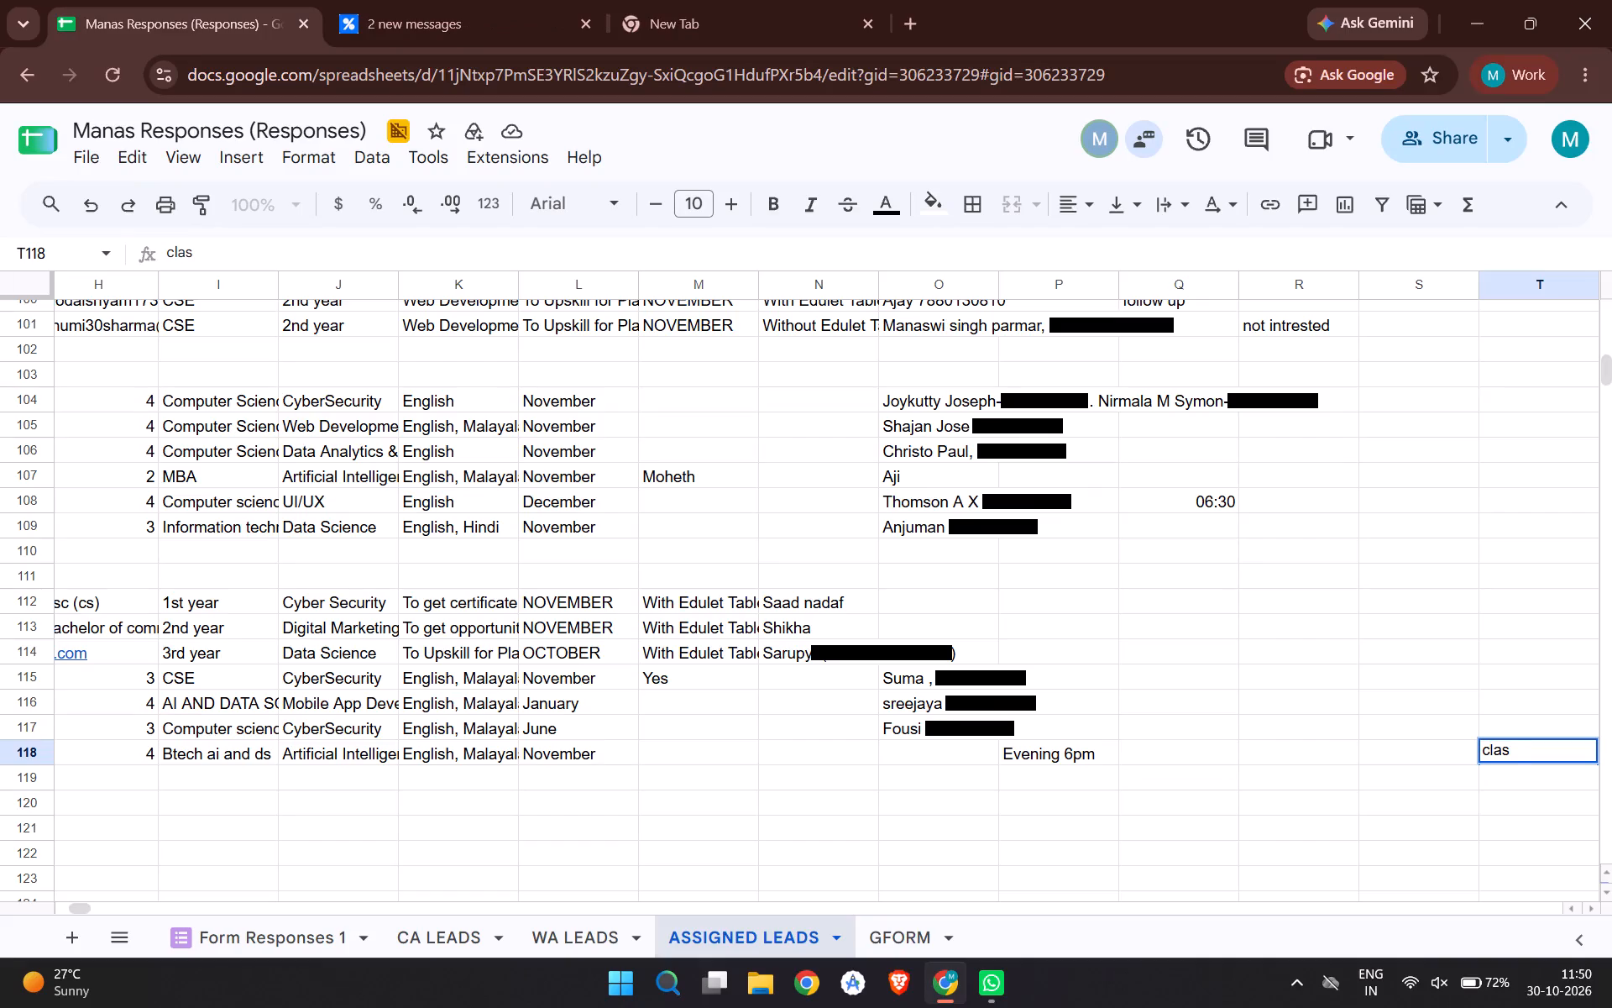
key(s)
key(space)
text(dont talk right now)
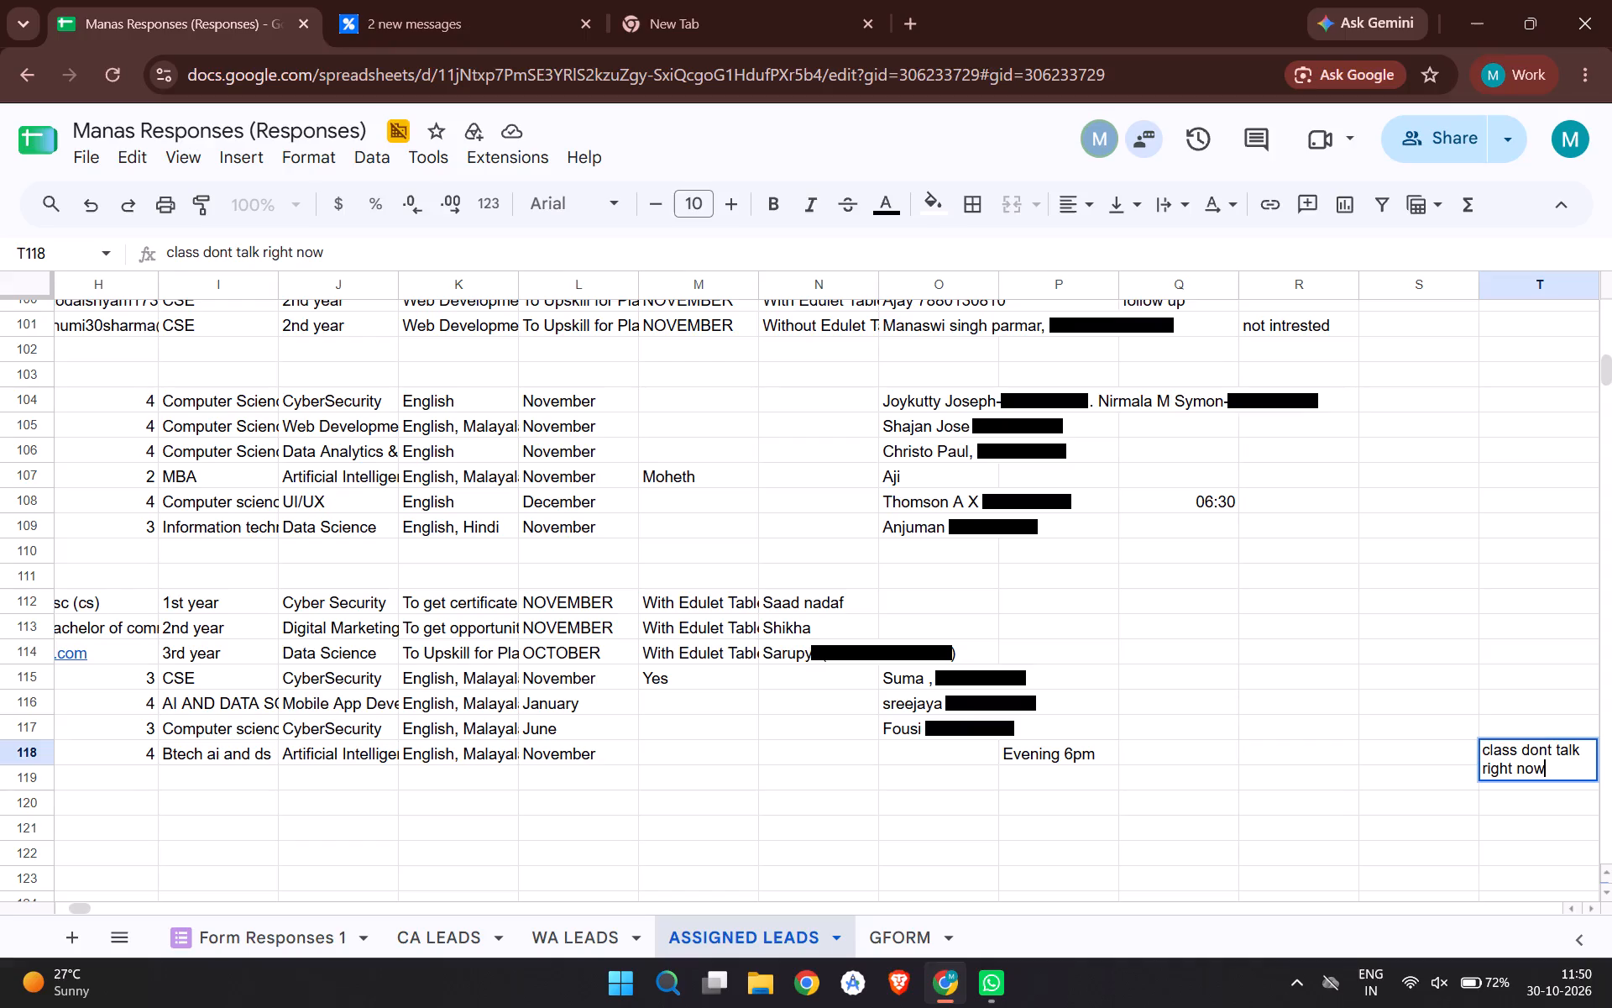
click(1535, 728)
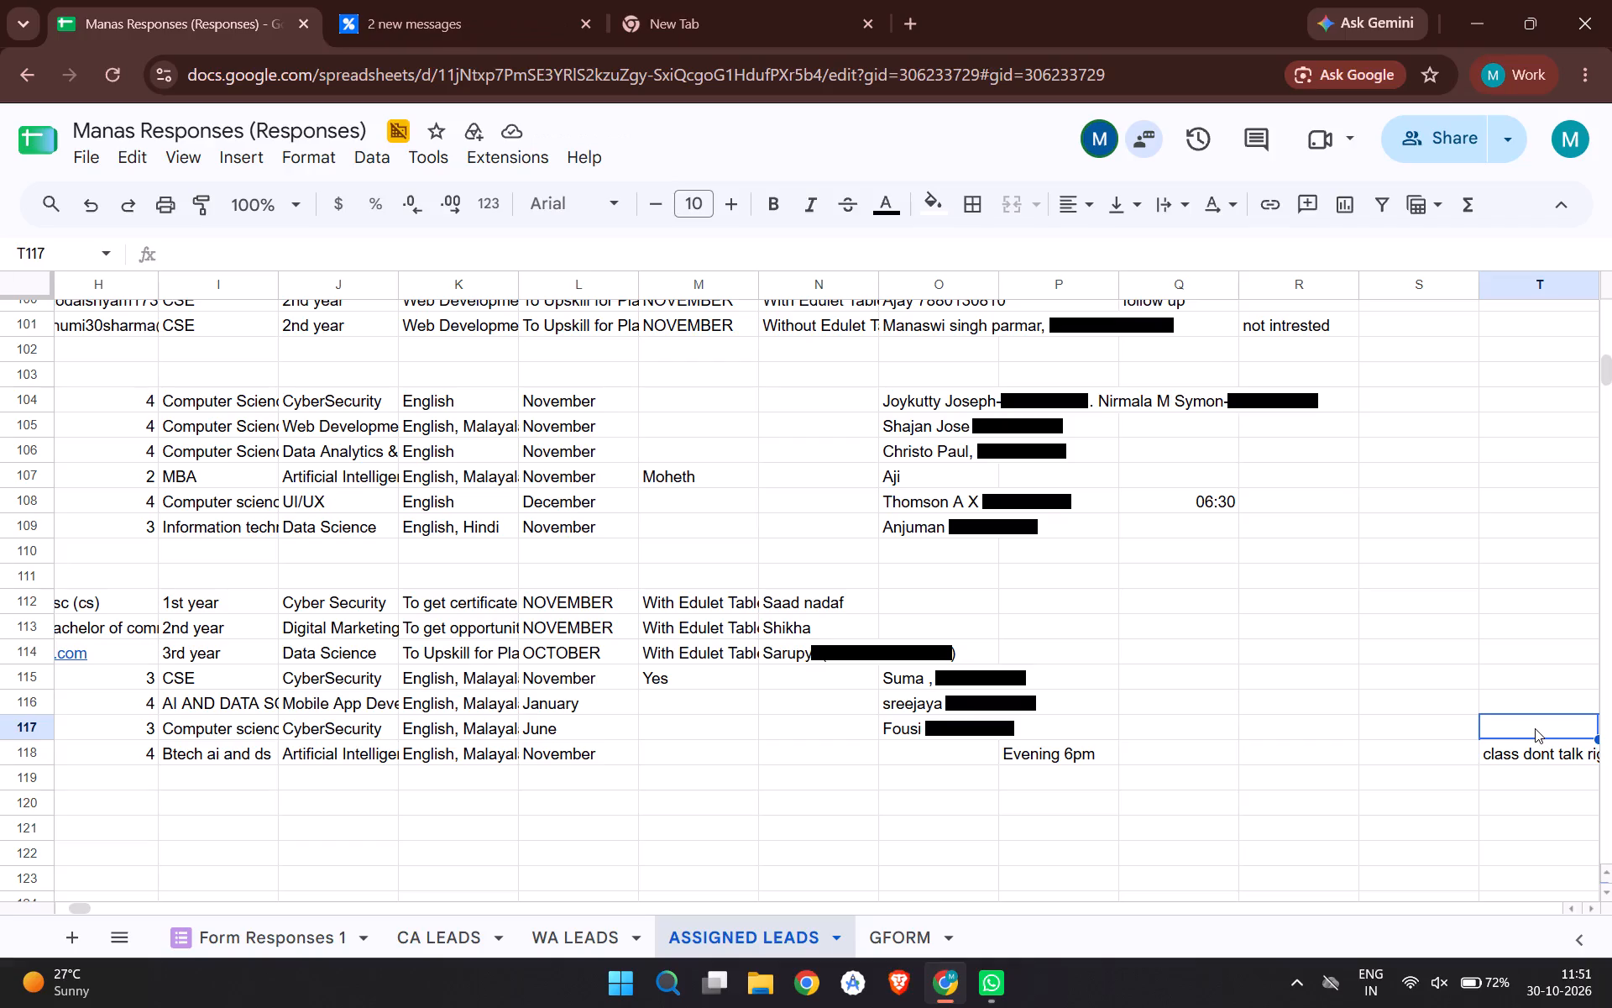
Go back to the first columns of the lead rows and open the student name in cell B117.
scroll(1535, 728, right, 8)
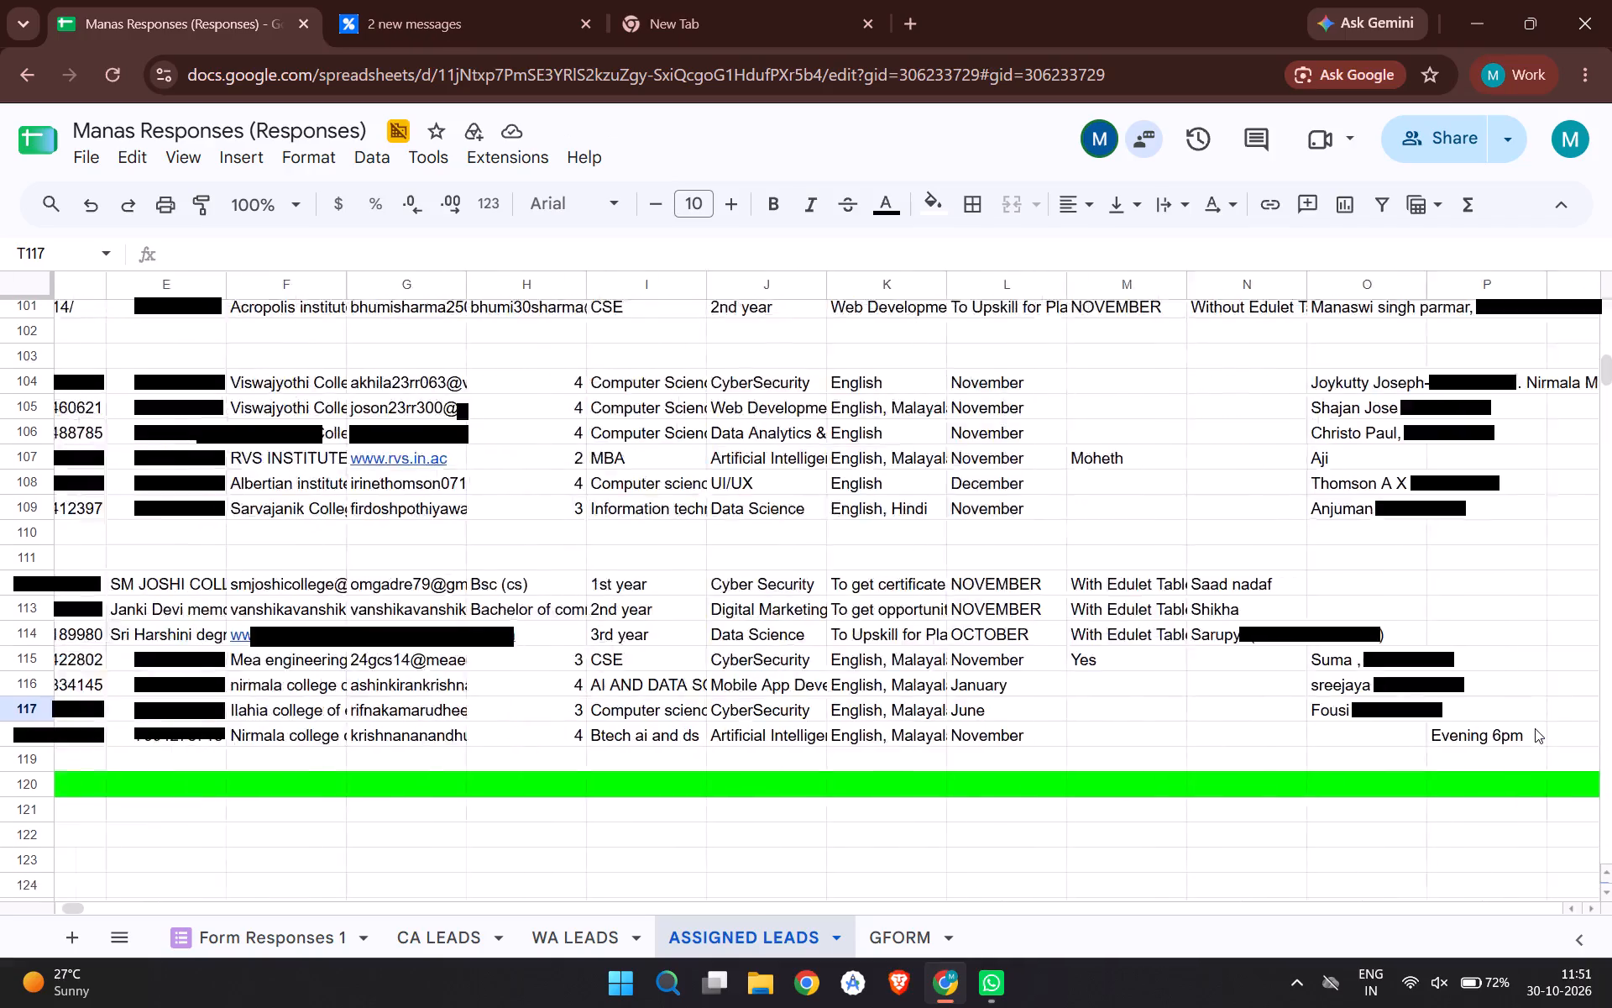
scroll(1535, 728, right, 2)
scroll(1535, 728, up, 1)
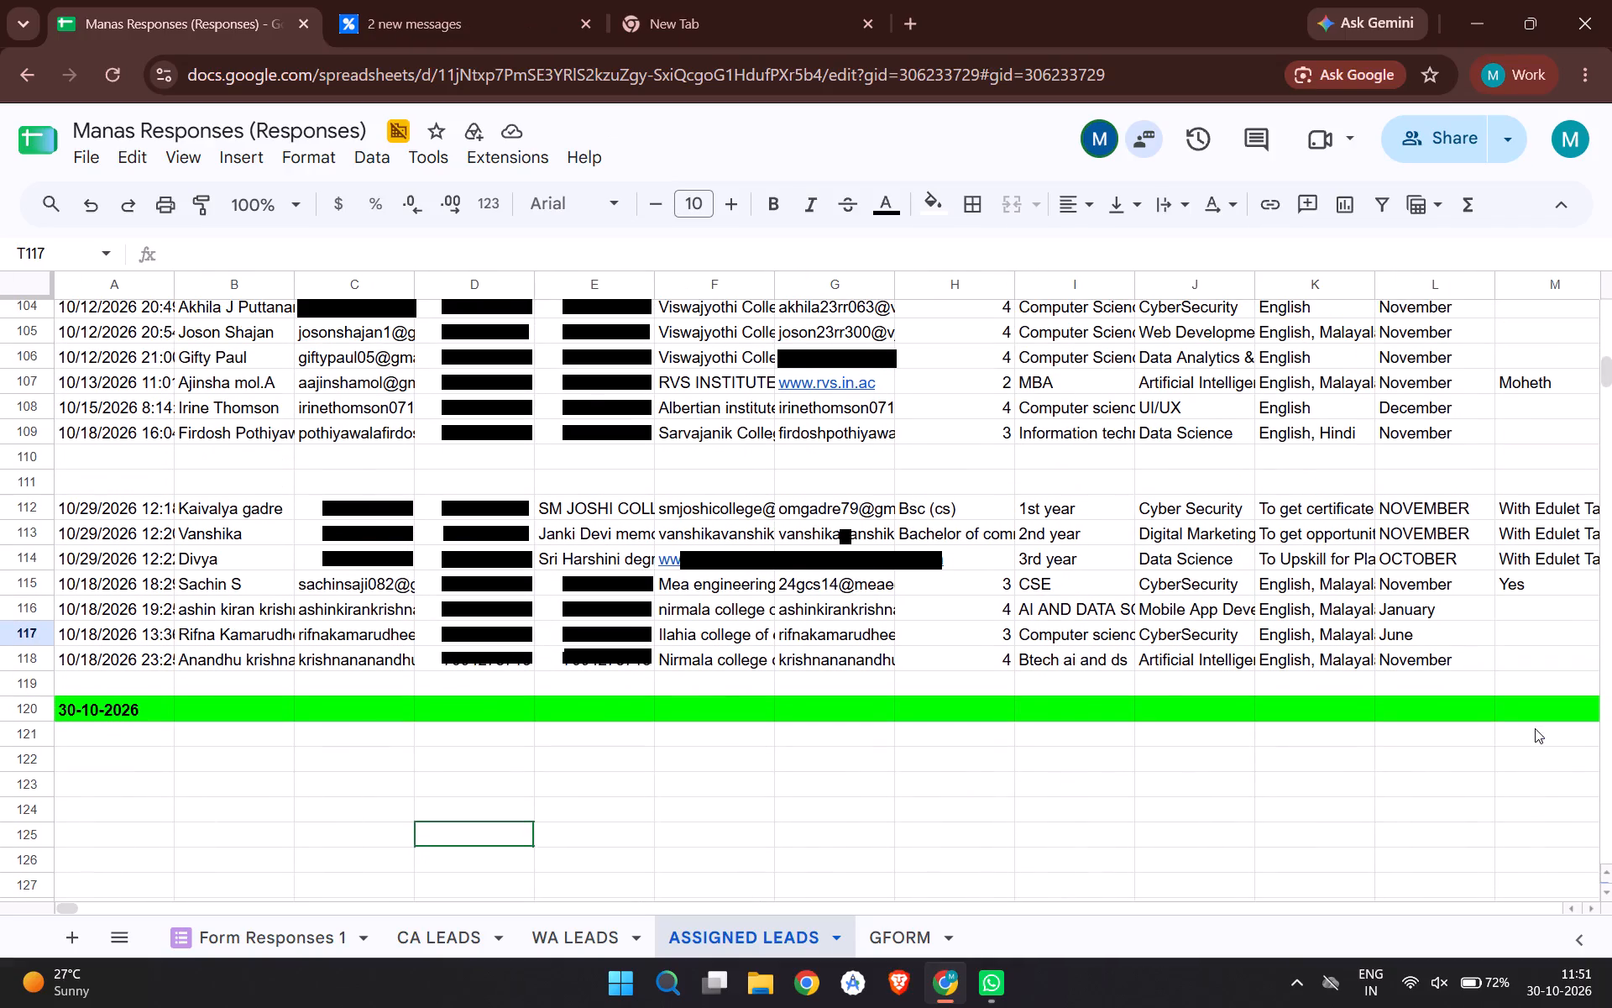
scroll(1535, 728, up, 1)
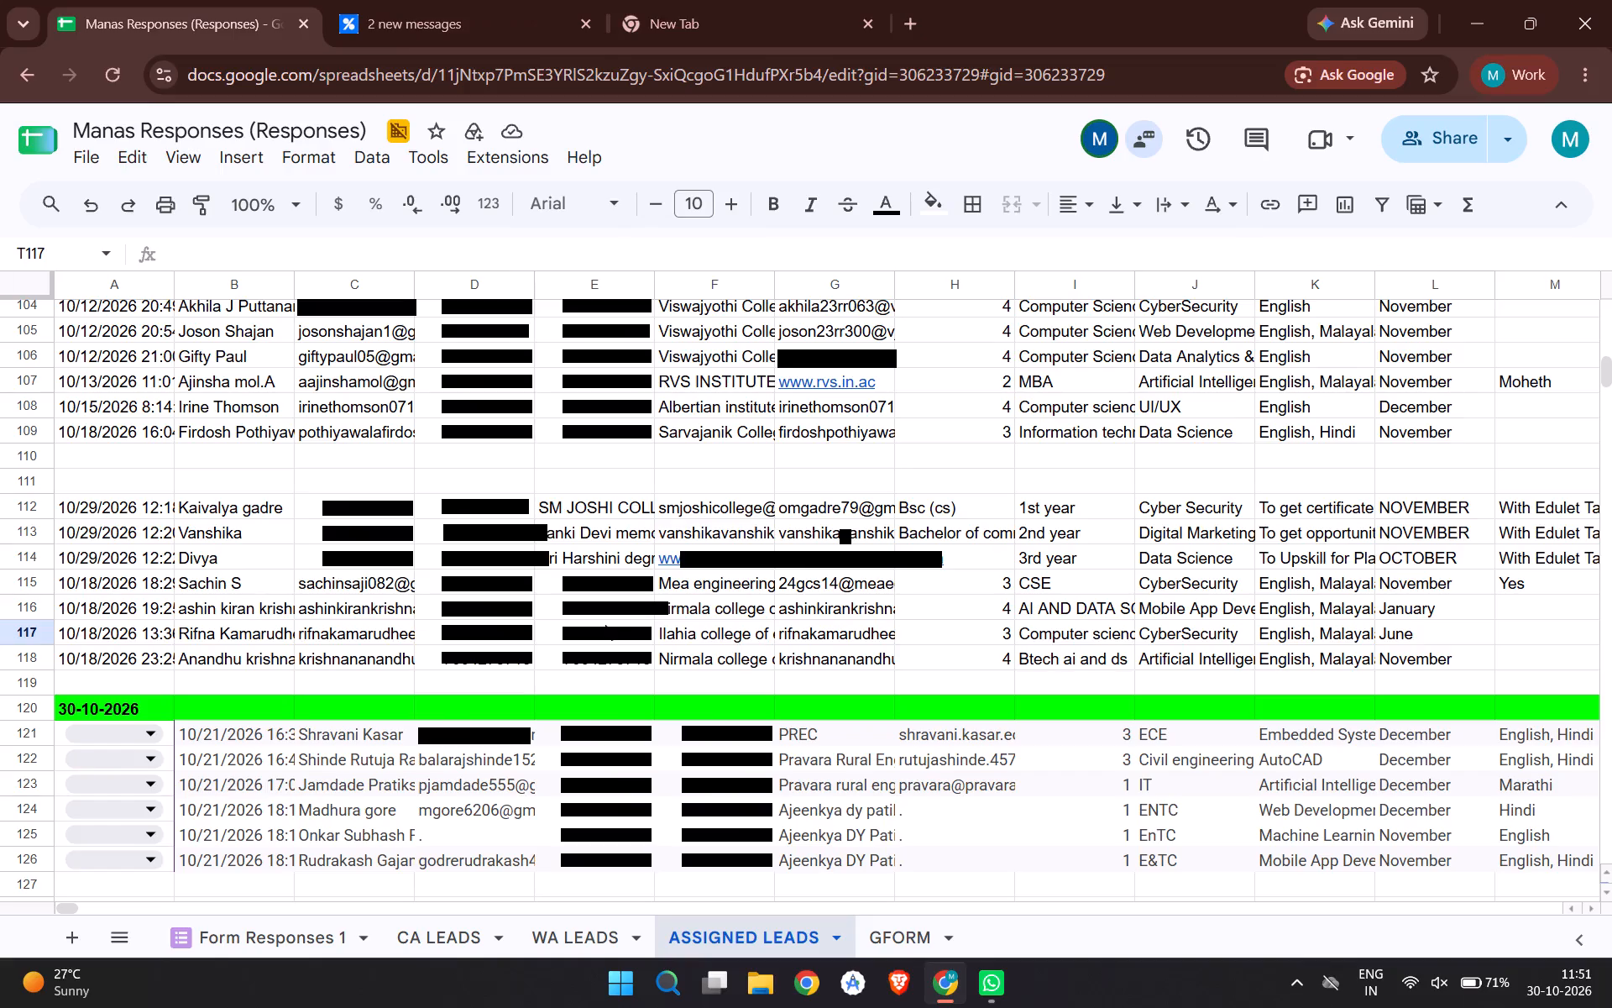
double_click(245, 641)
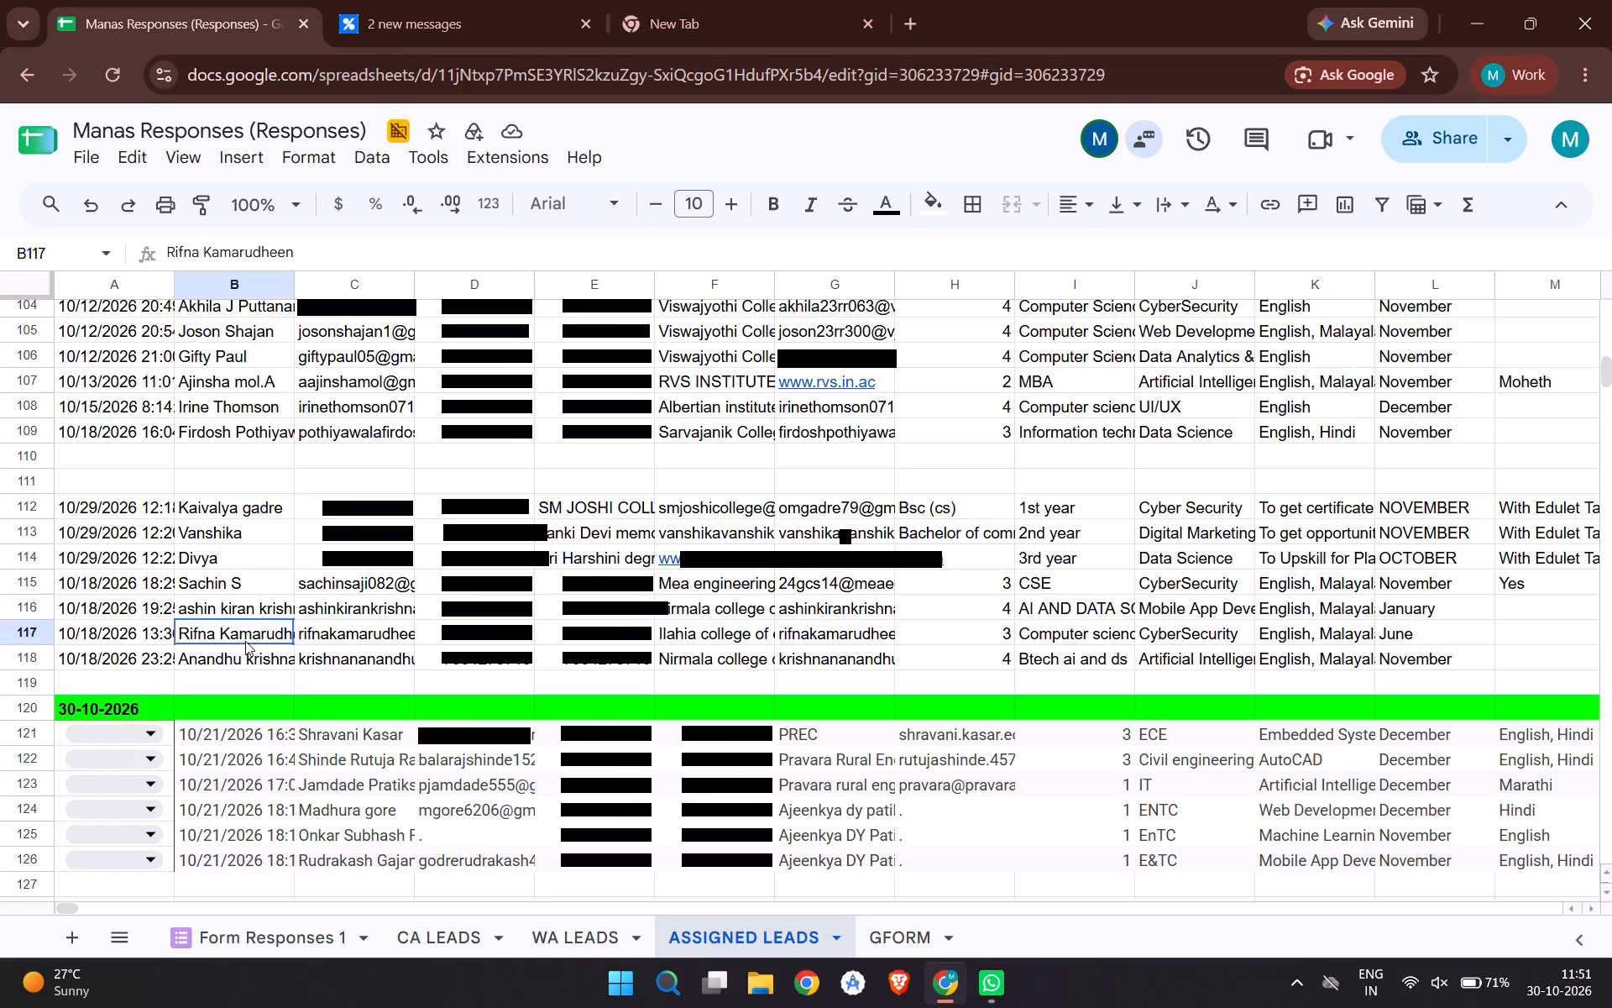
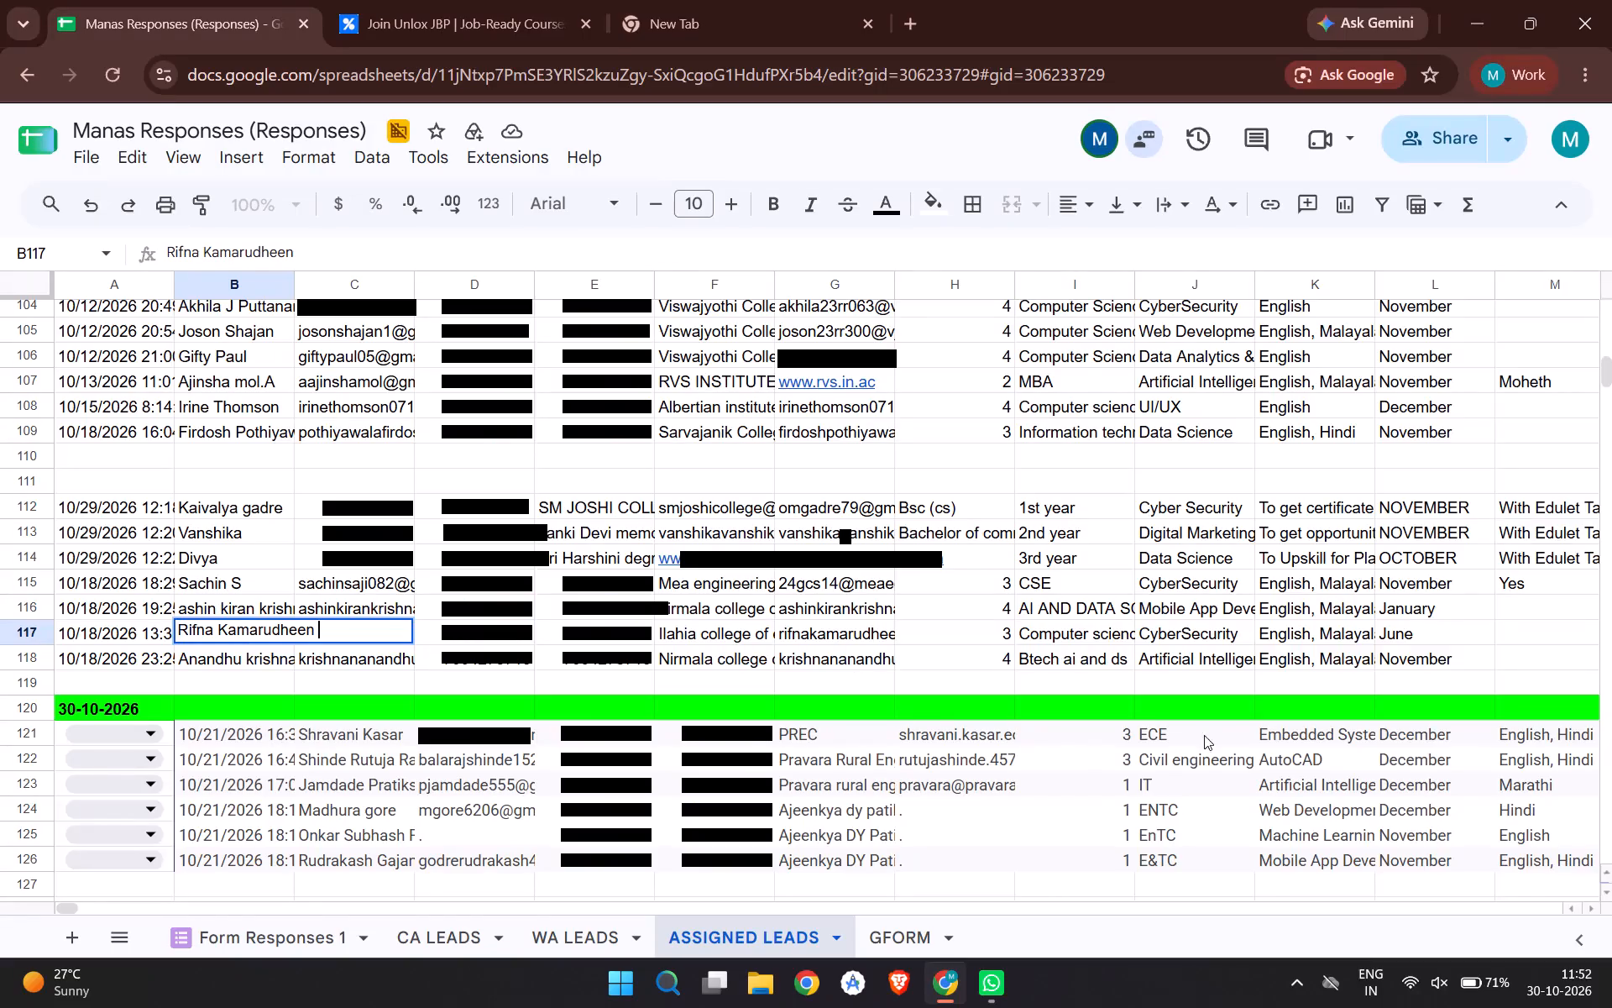
Record the call remark "class dont talk right now" in cell T117, in the row of the lead just opened.
scroll(1036, 655, left, 8)
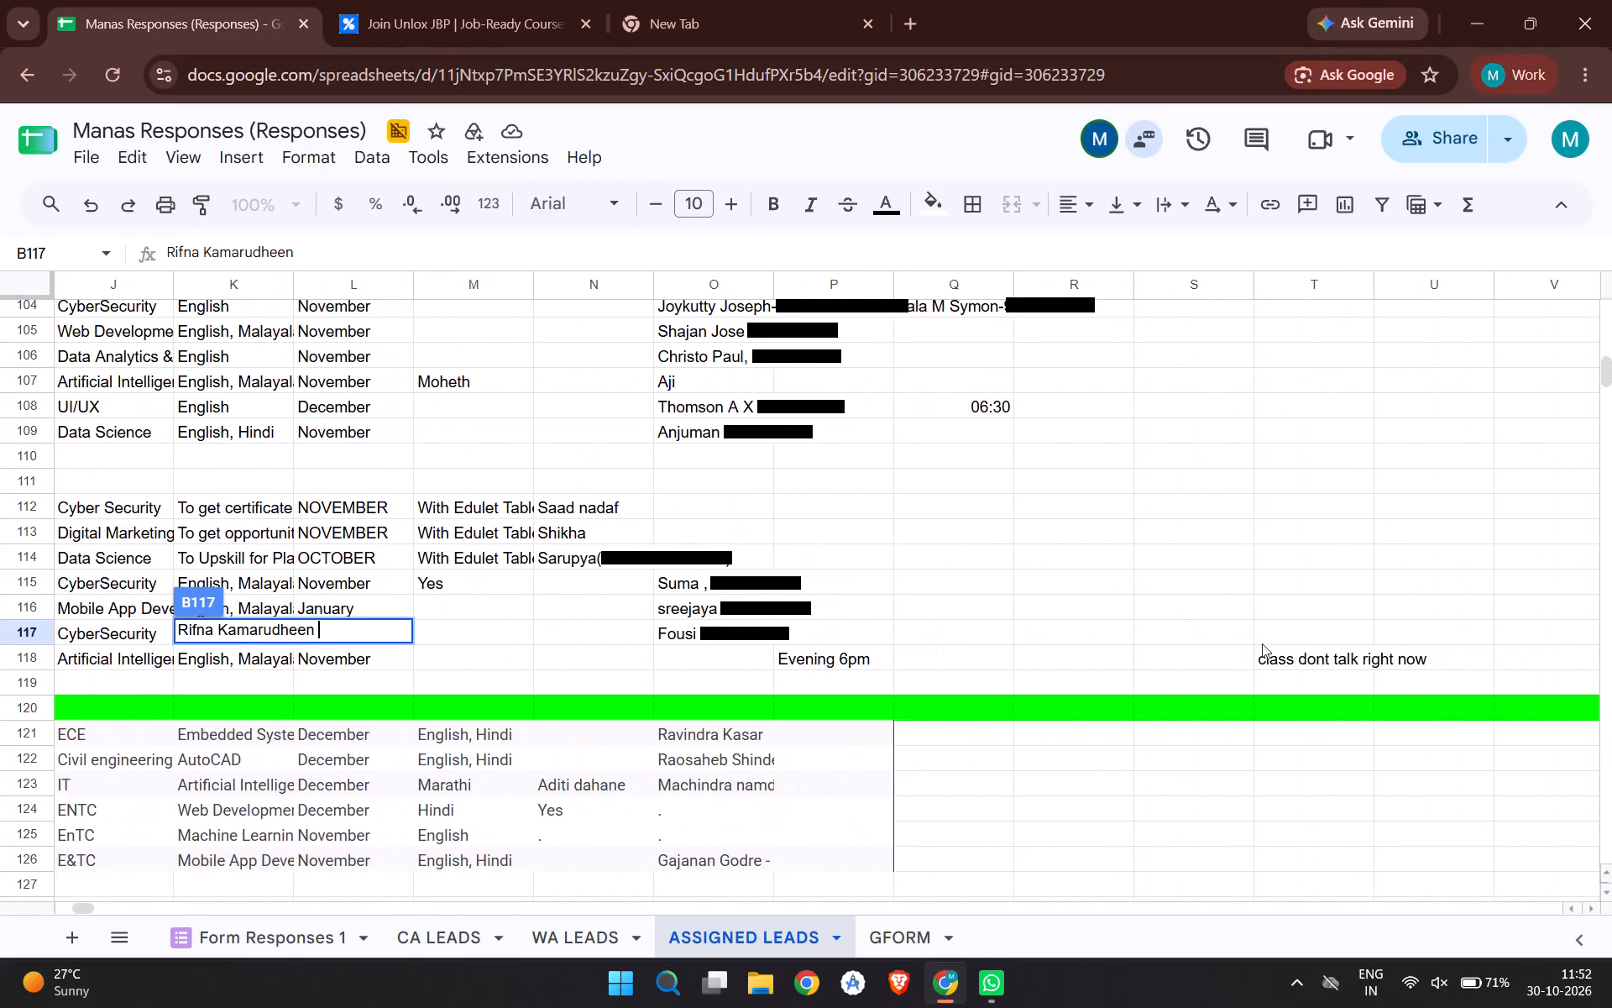
click(1308, 638)
key(c)
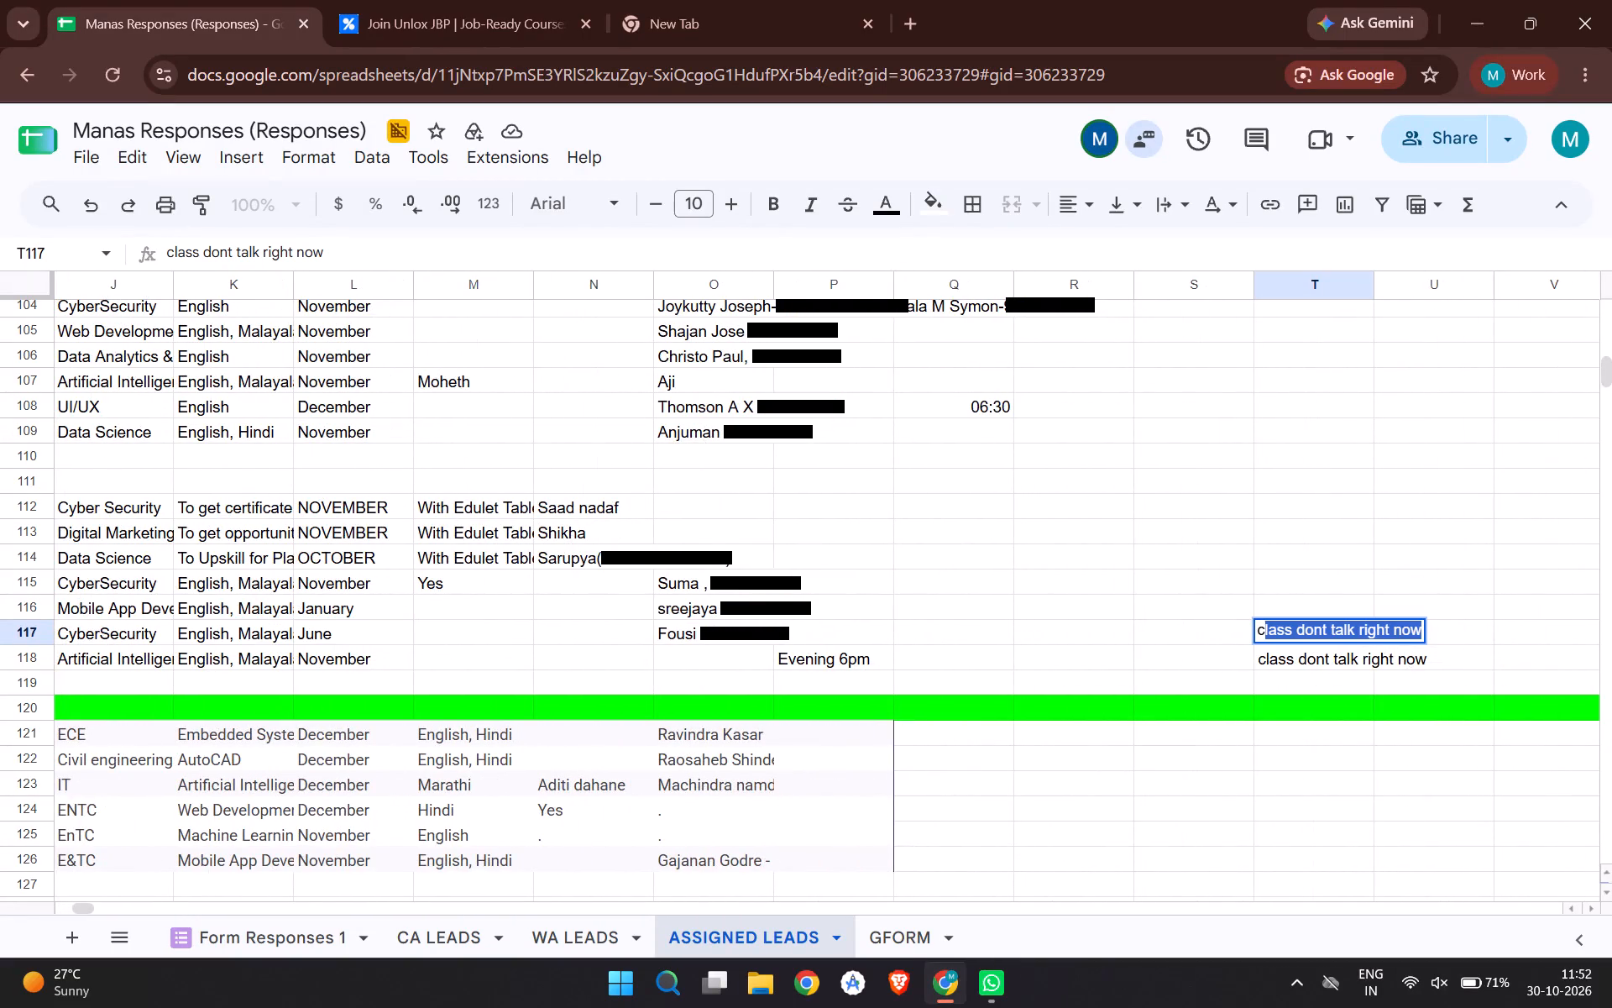
key(Tab)
Select the remark cell T116, and look over the student details of the leads around row 116 and in the 30-10-2026 group.
click(1273, 598)
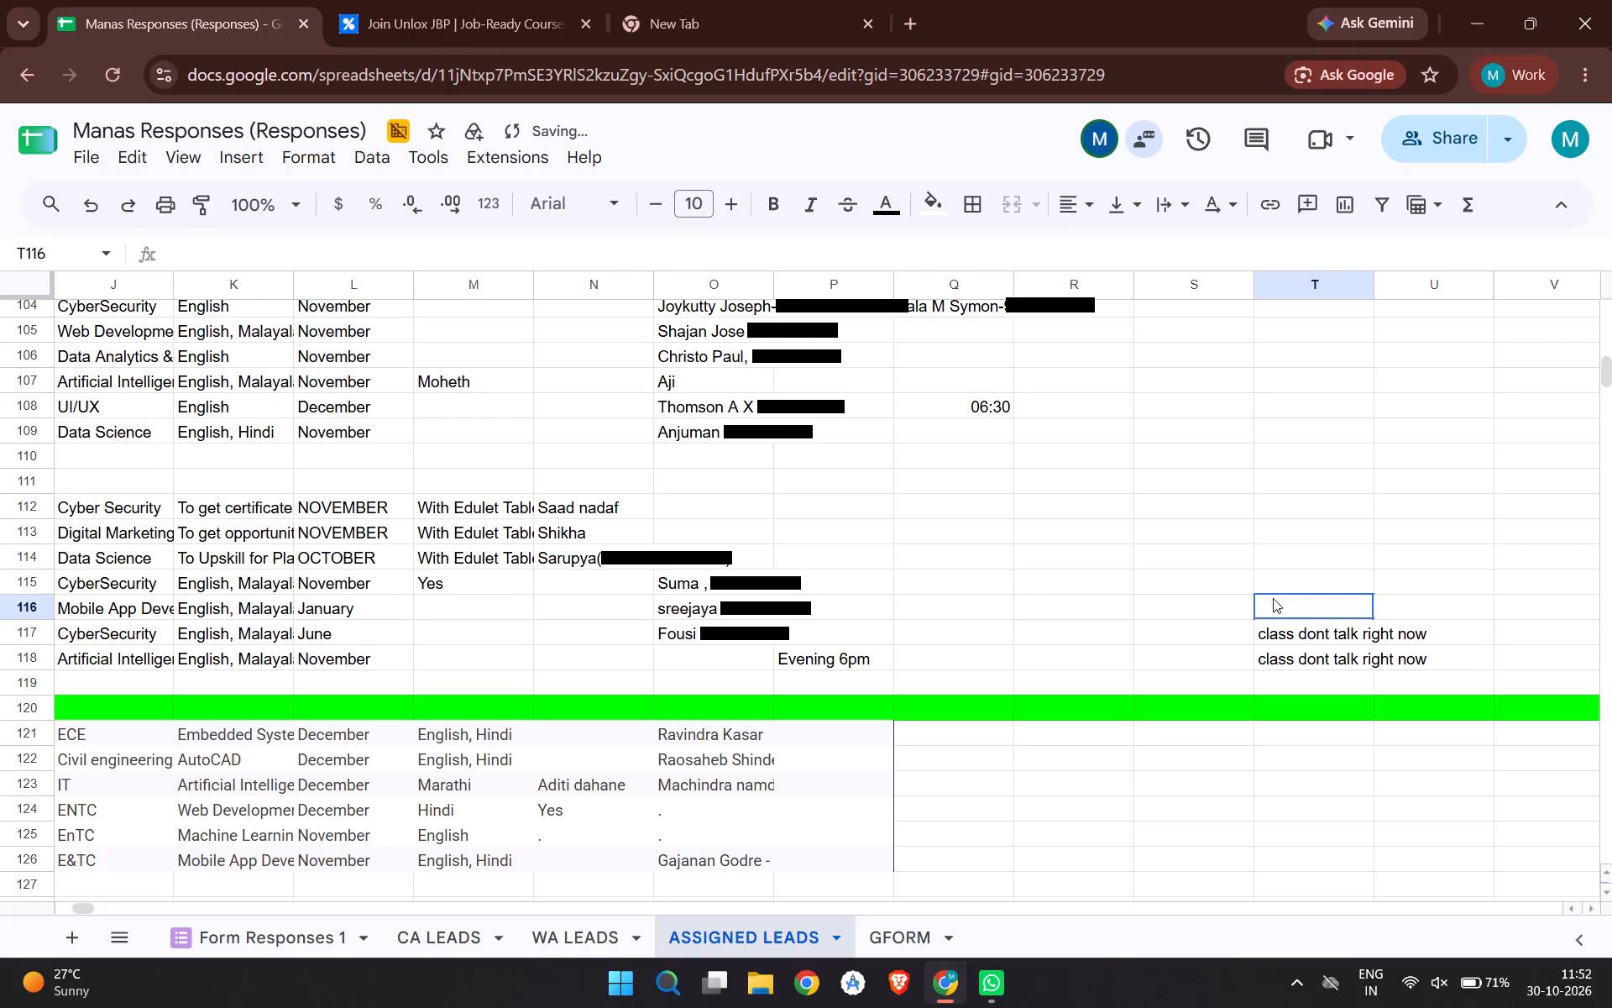
scroll(907, 590, down, 5)
scroll(907, 590, up, 2)
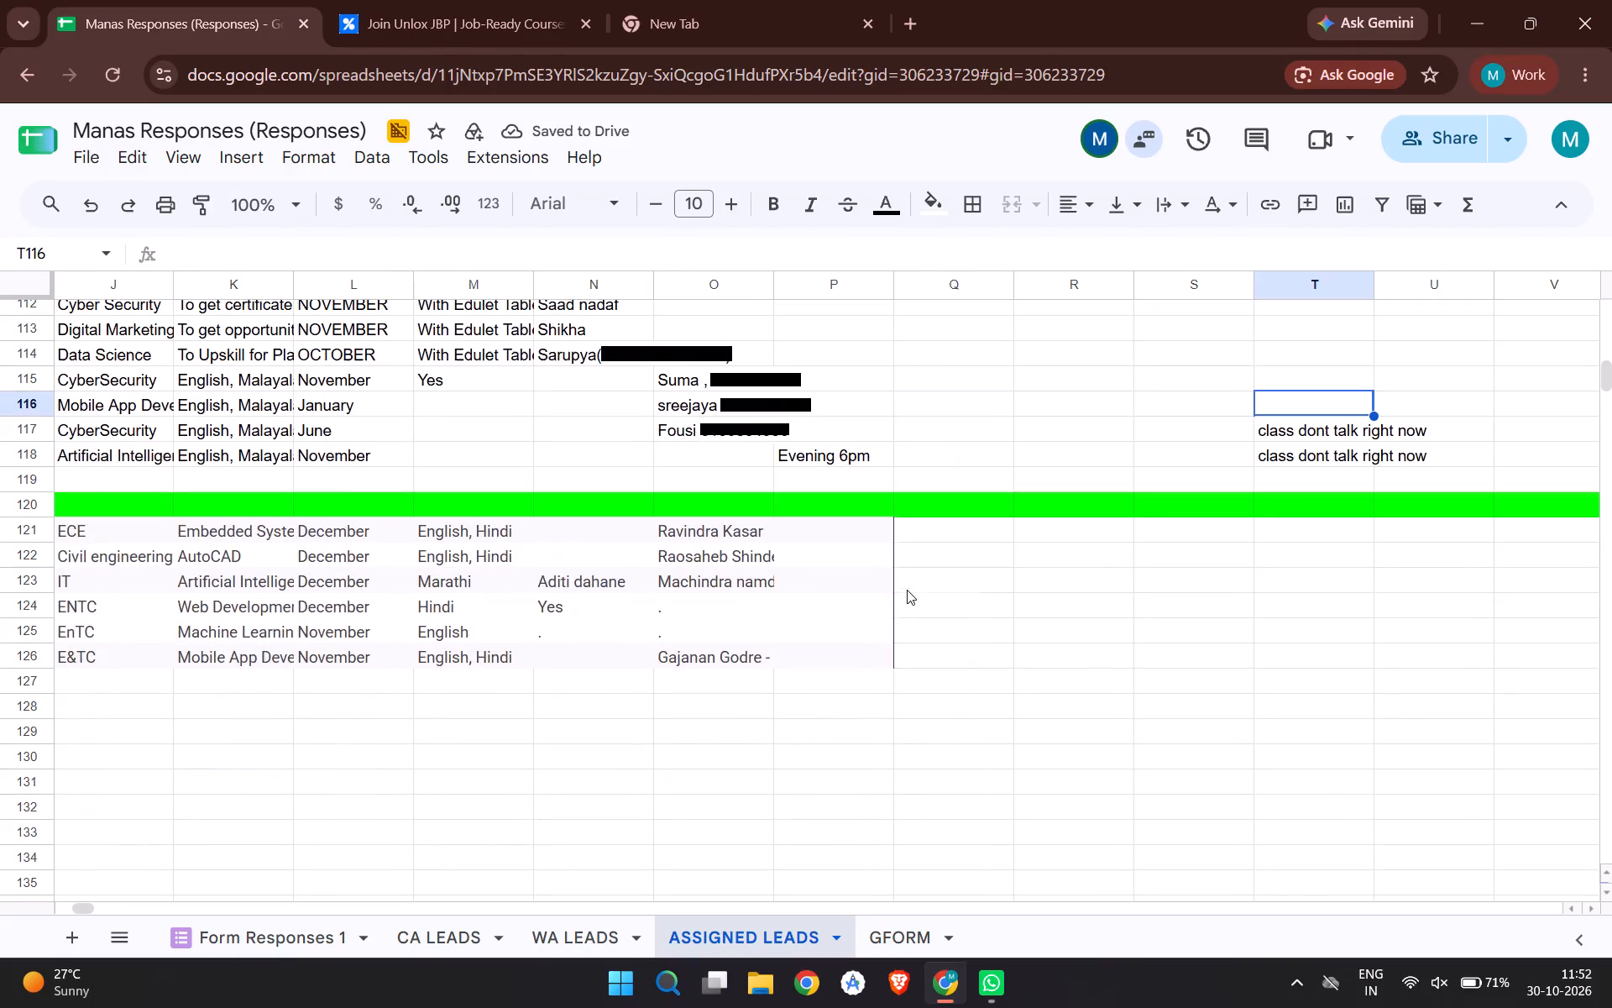
scroll(907, 590, up, 1)
scroll(907, 590, right, 9)
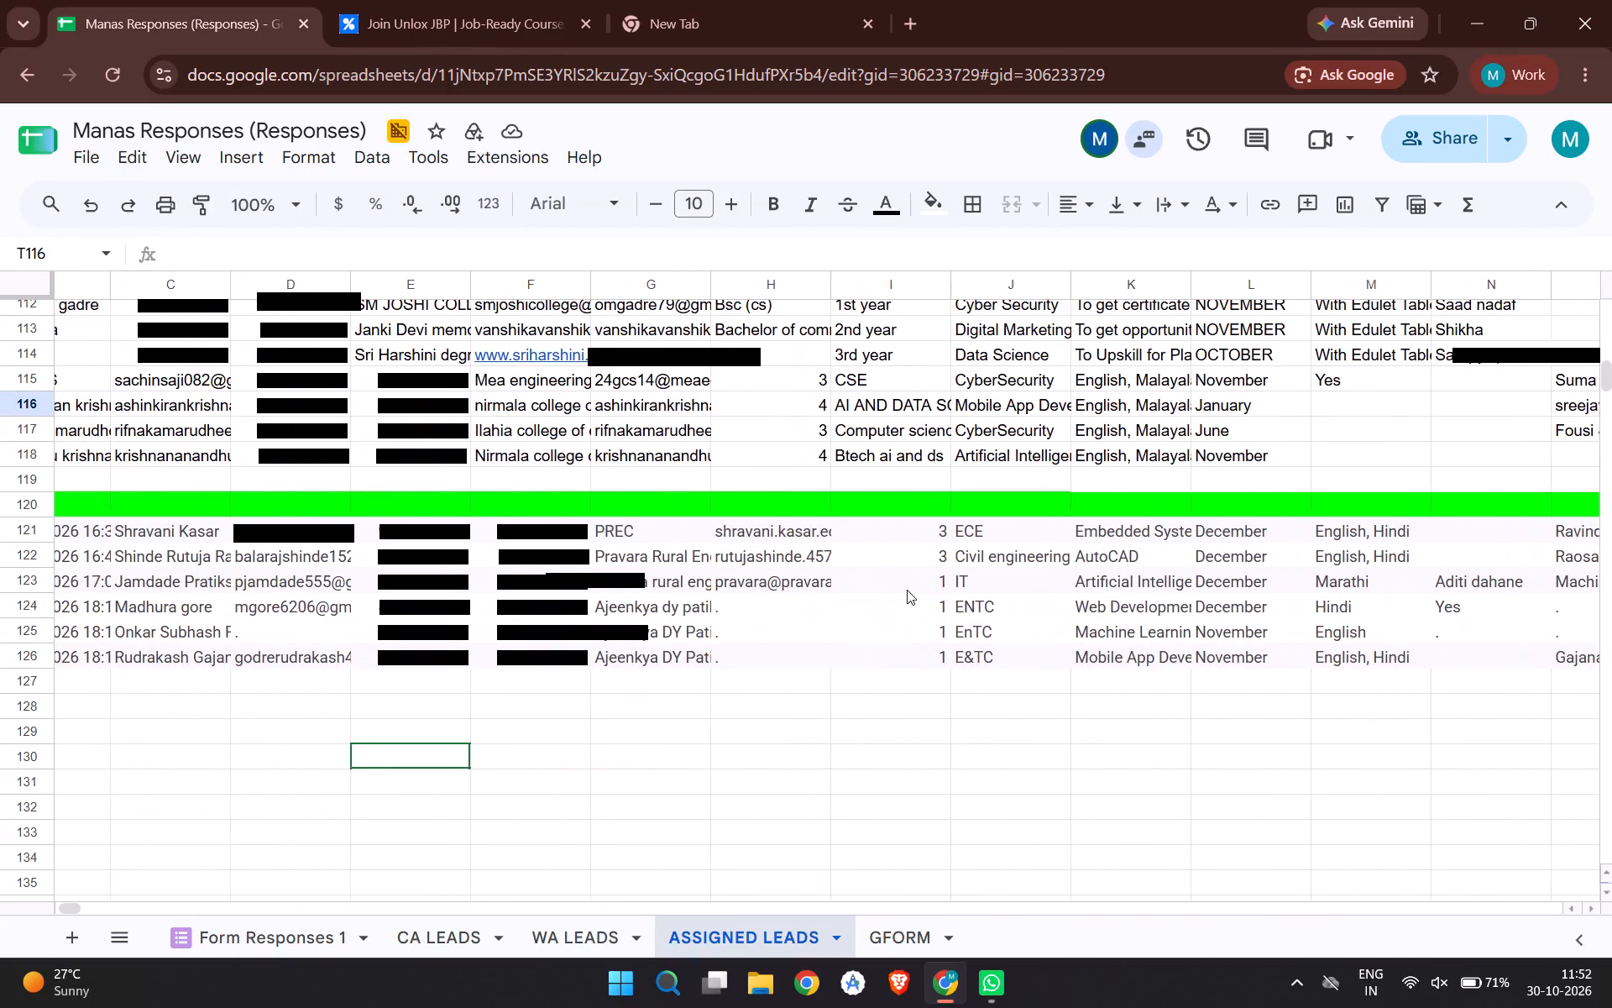
scroll(907, 590, right, 1)
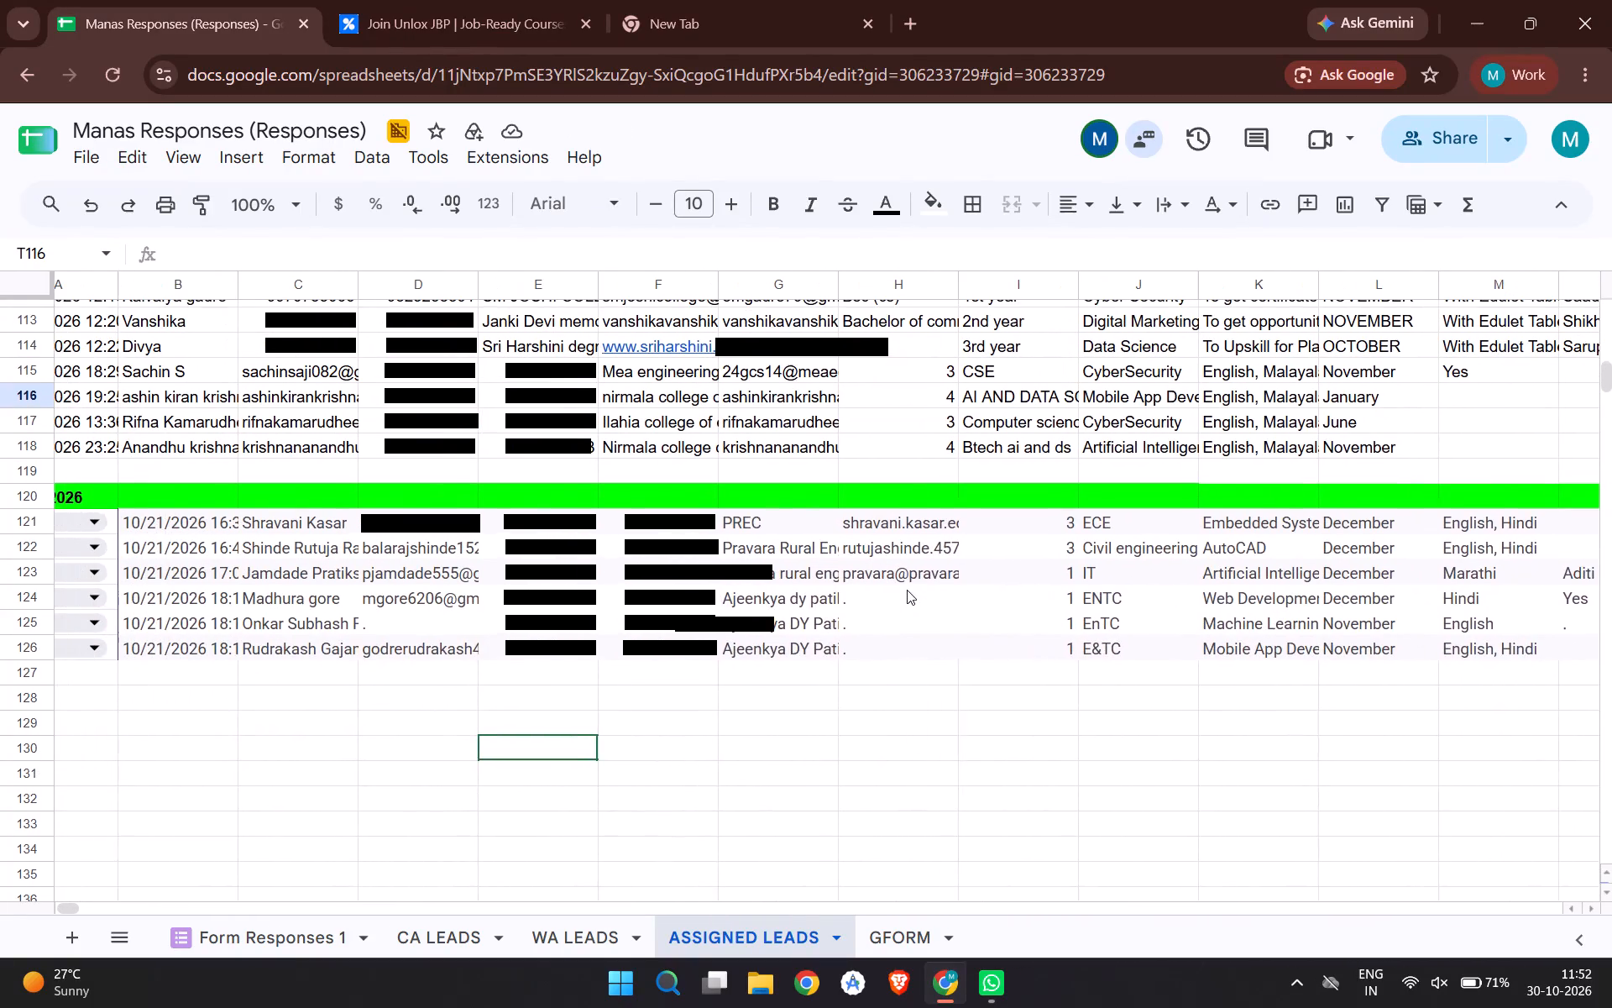
scroll(907, 590, right, 1)
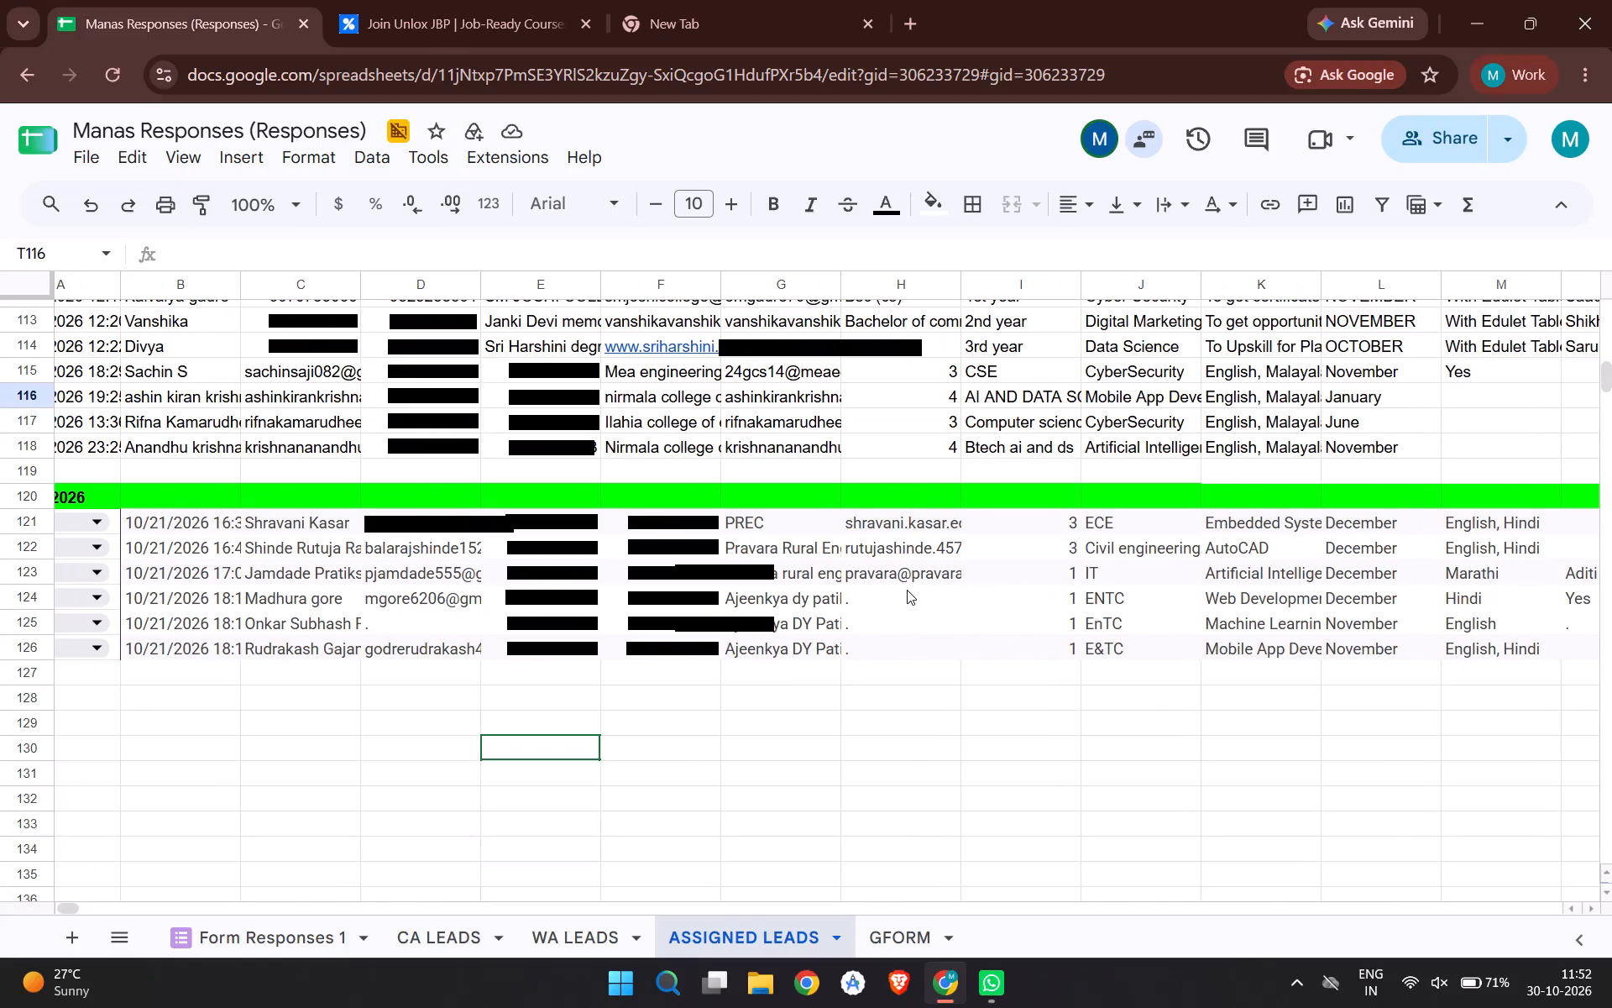
scroll(634, 664, right, 1)
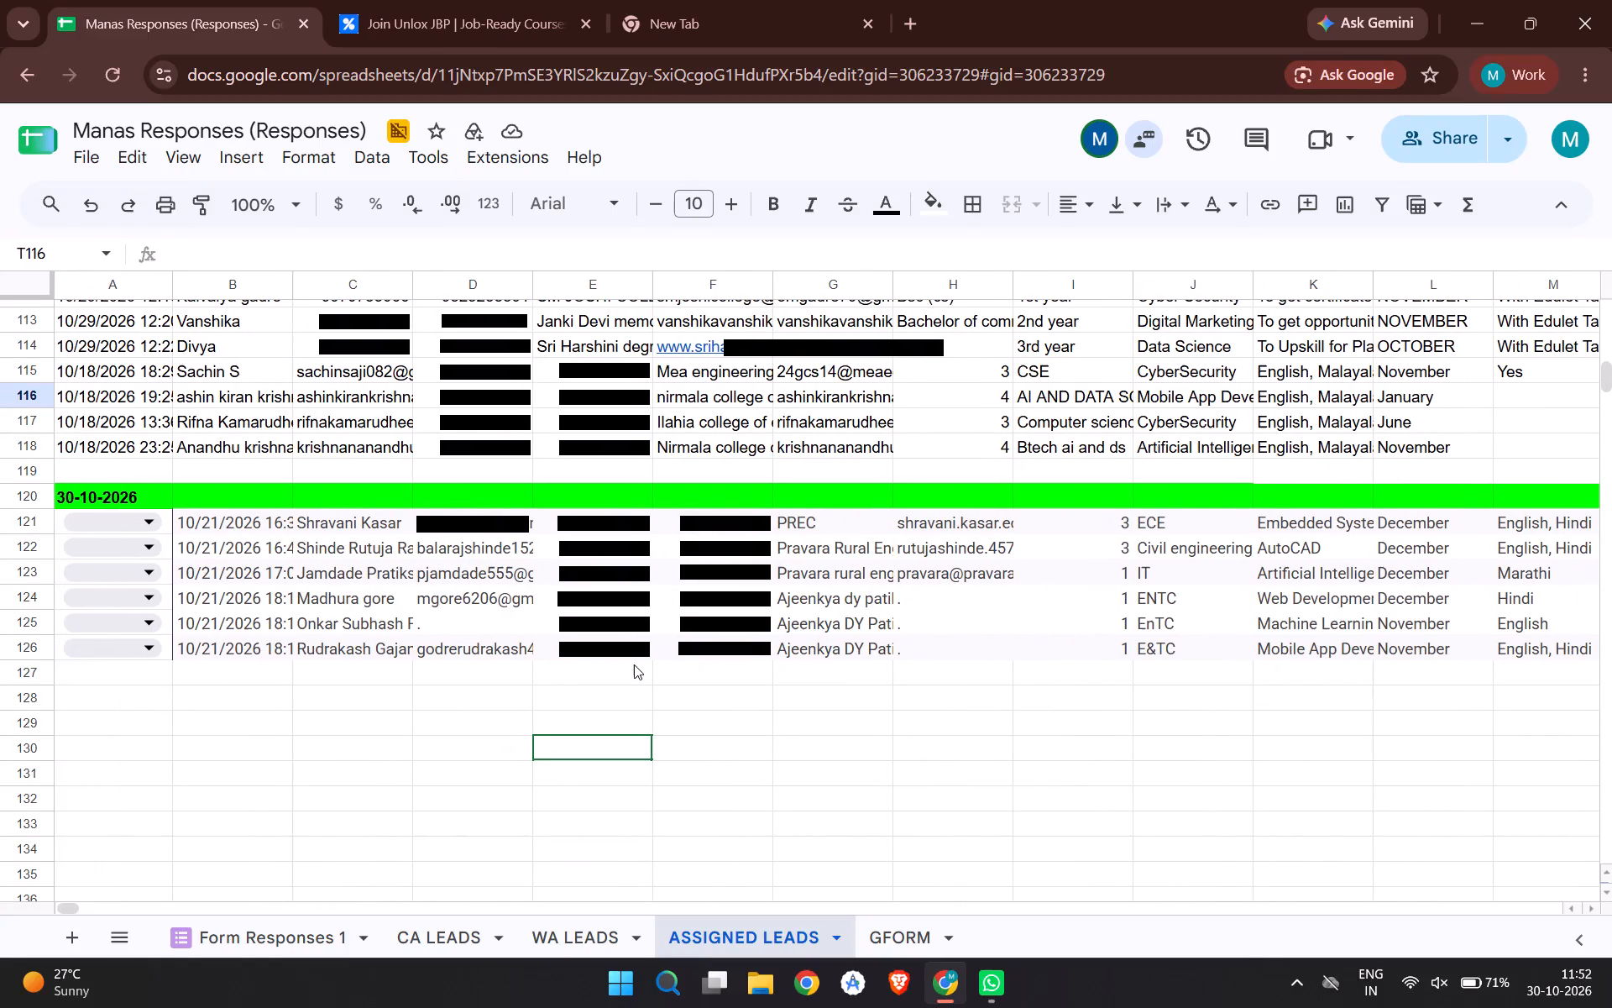
scroll(634, 664, right, 1)
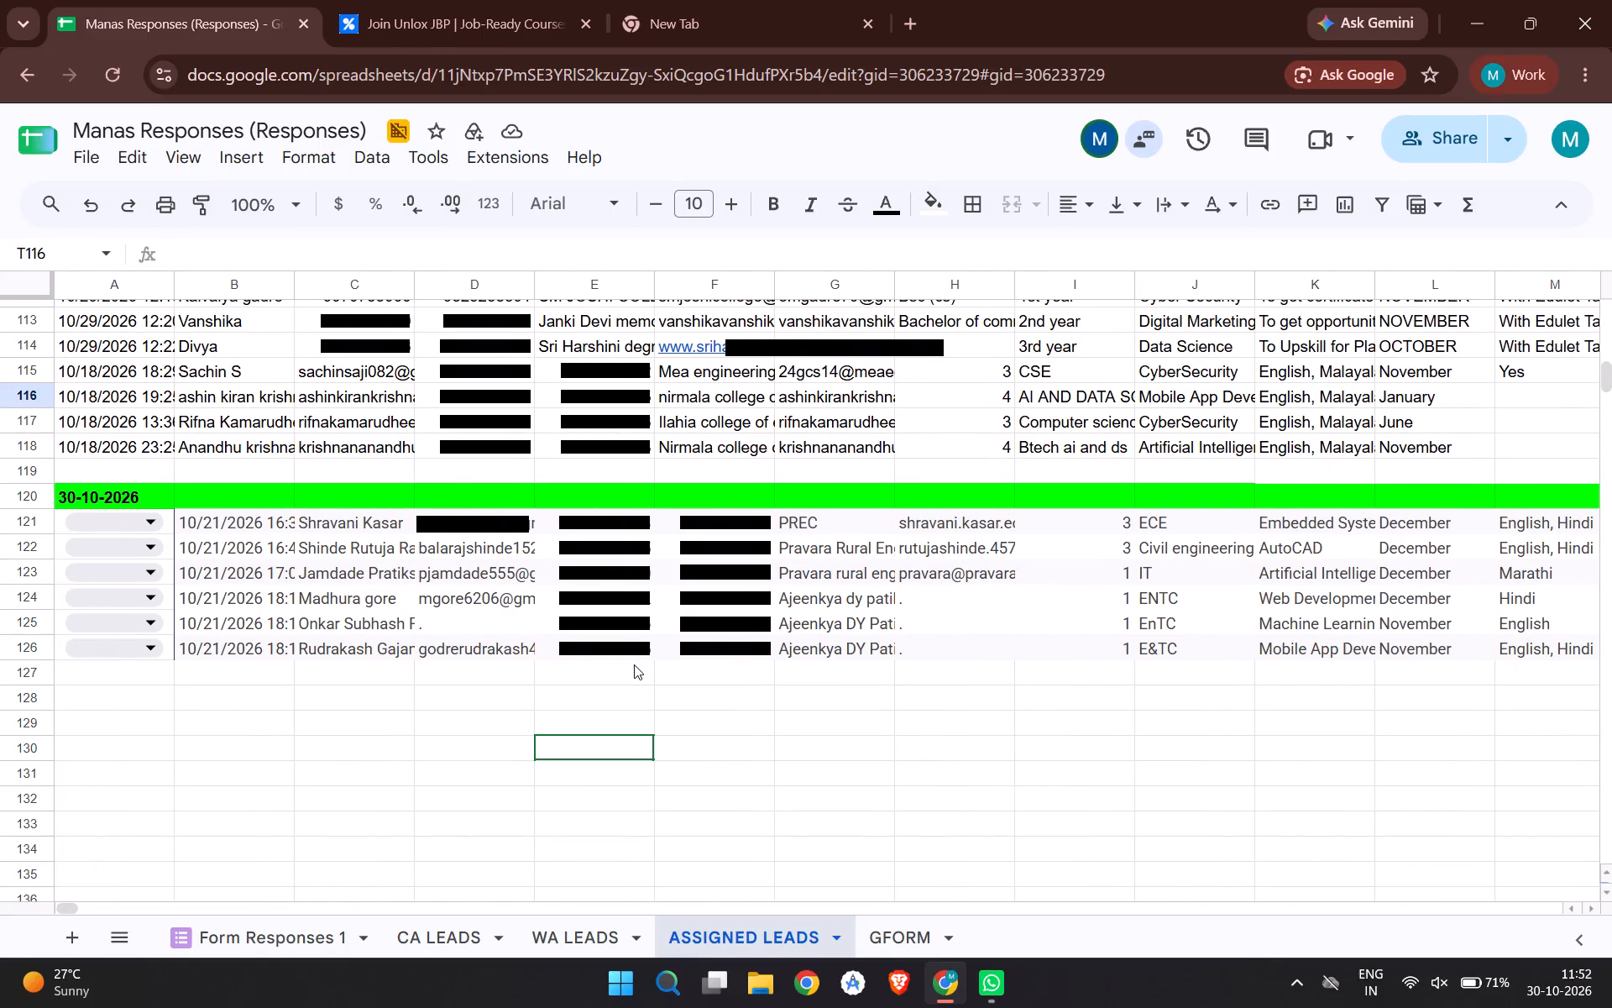
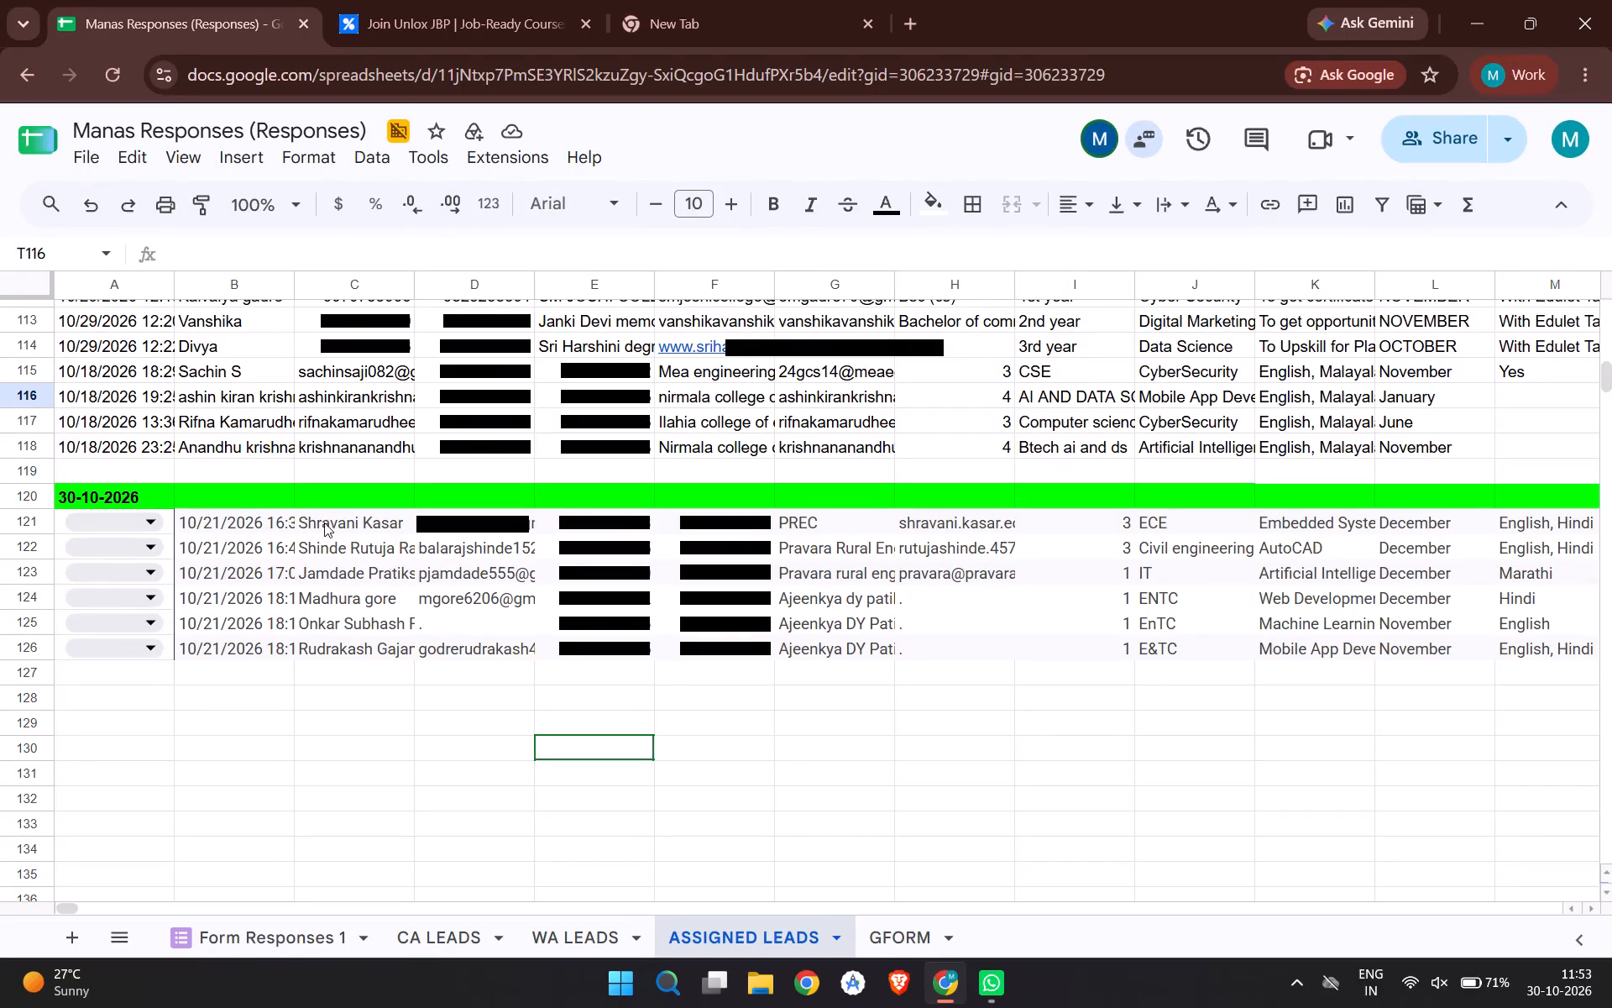
In the 30-10-2026 group, view the student name in C121 and copy the full college name from cell G122.
double_click(324, 521)
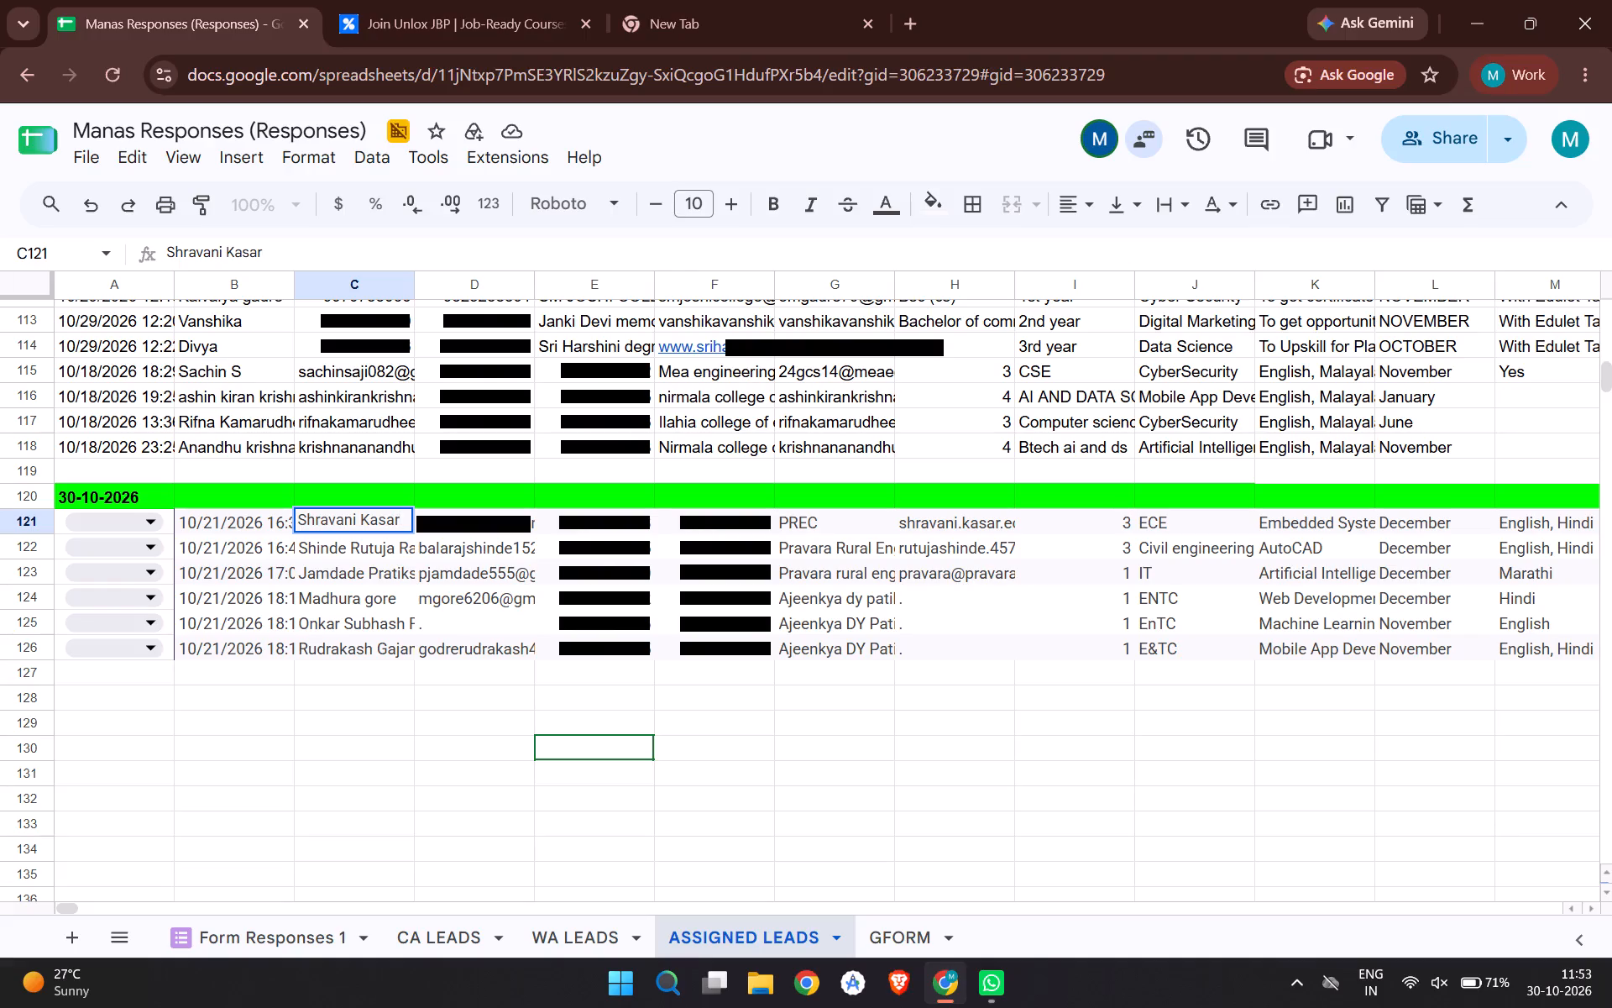
double_click(835, 548)
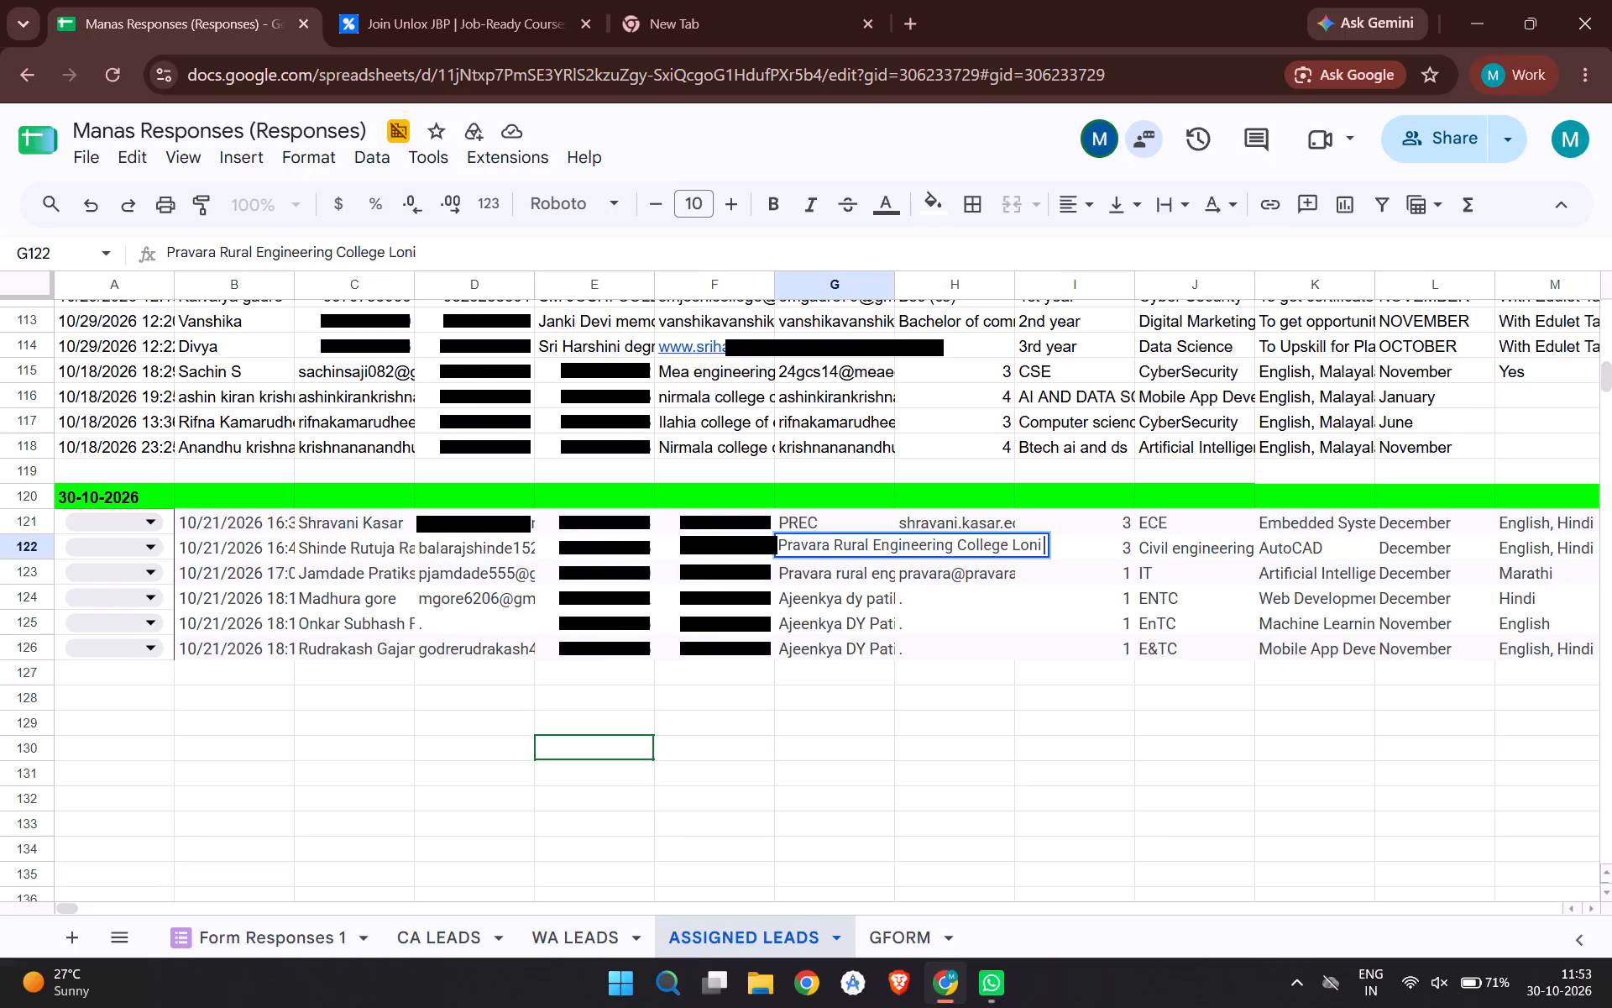
double_click(1027, 552)
drag(1027, 552, 852, 554)
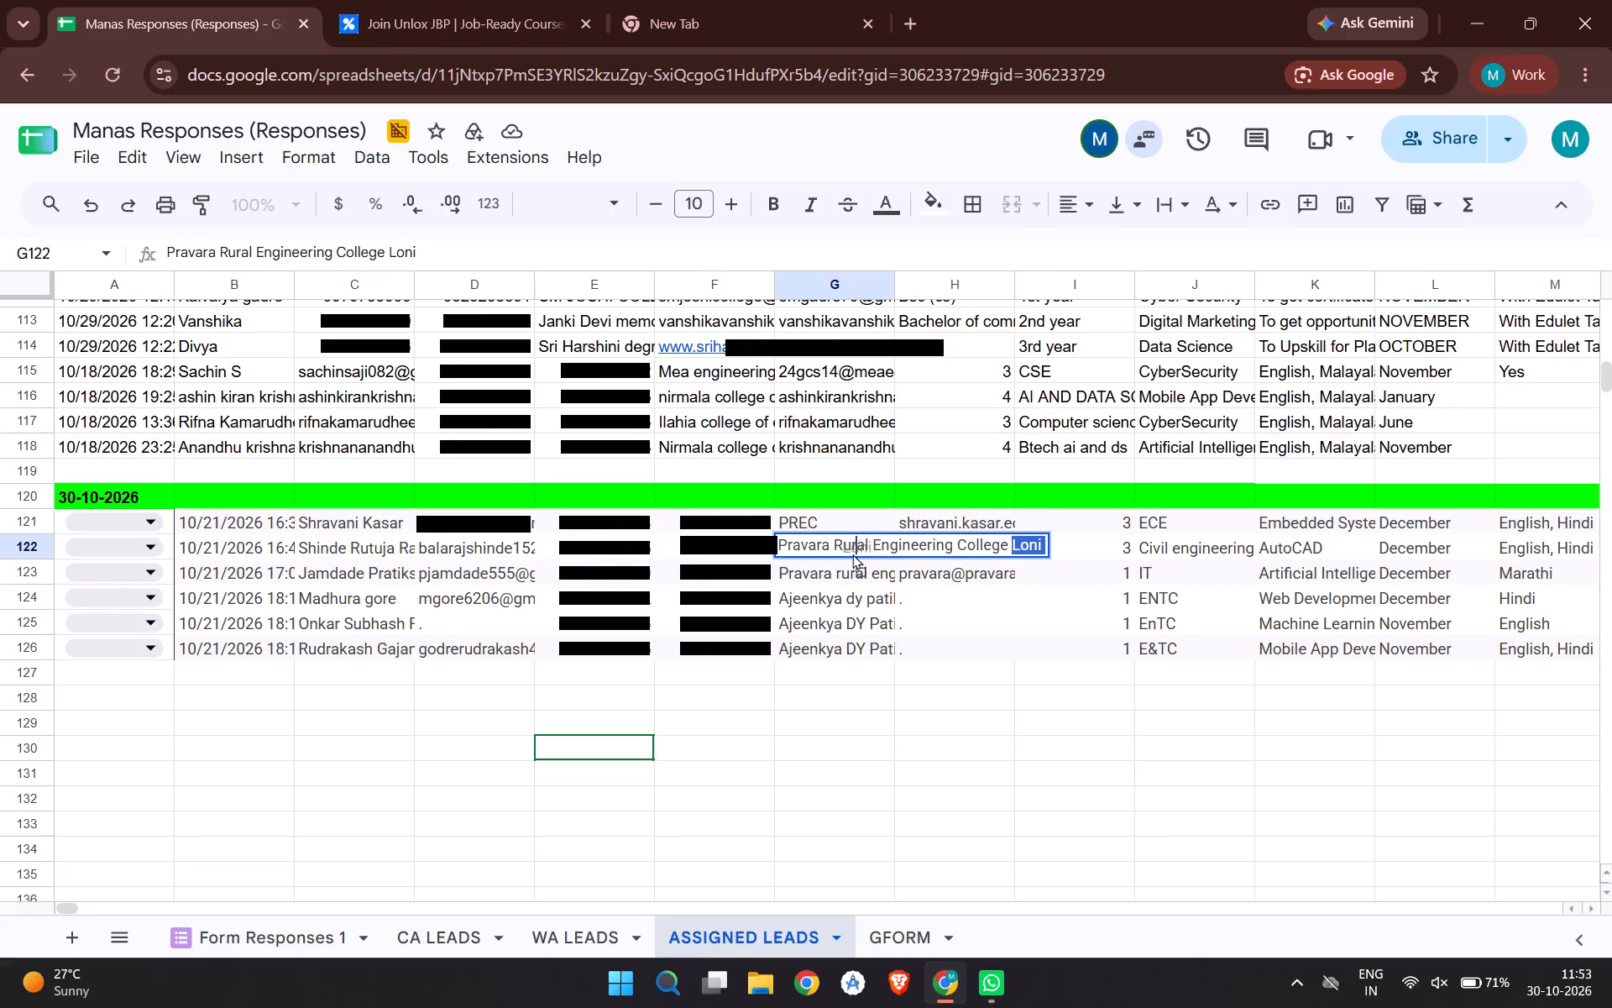
drag(852, 554, 842, 552)
click(842, 552)
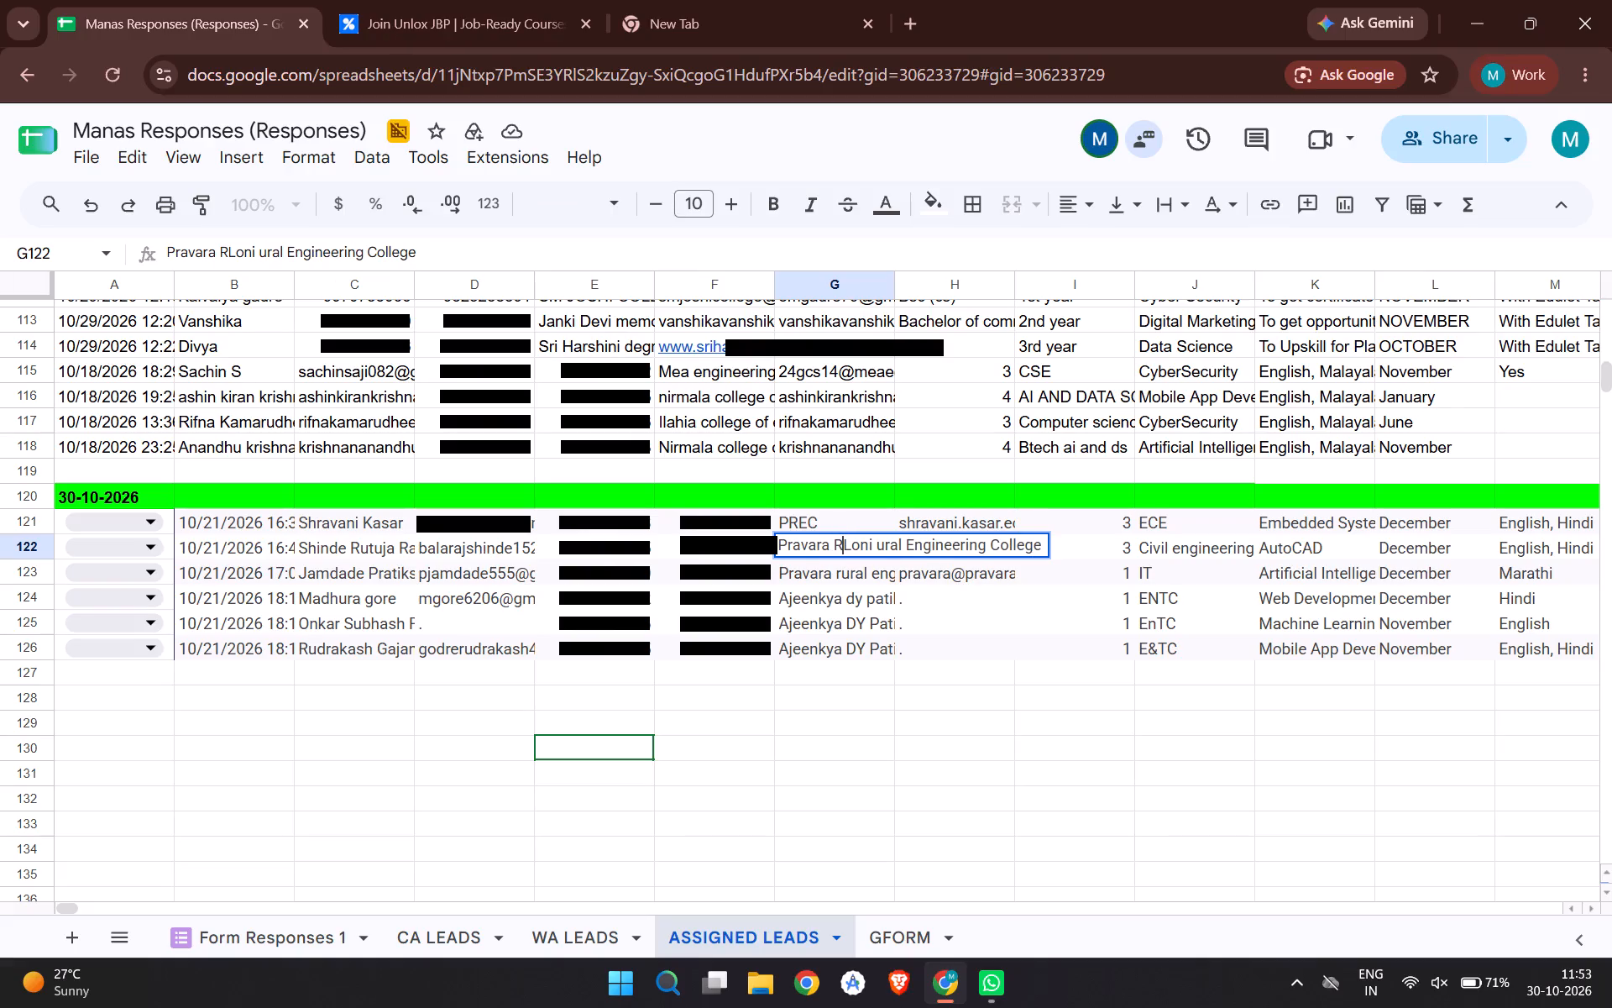
drag(783, 546, 1044, 543)
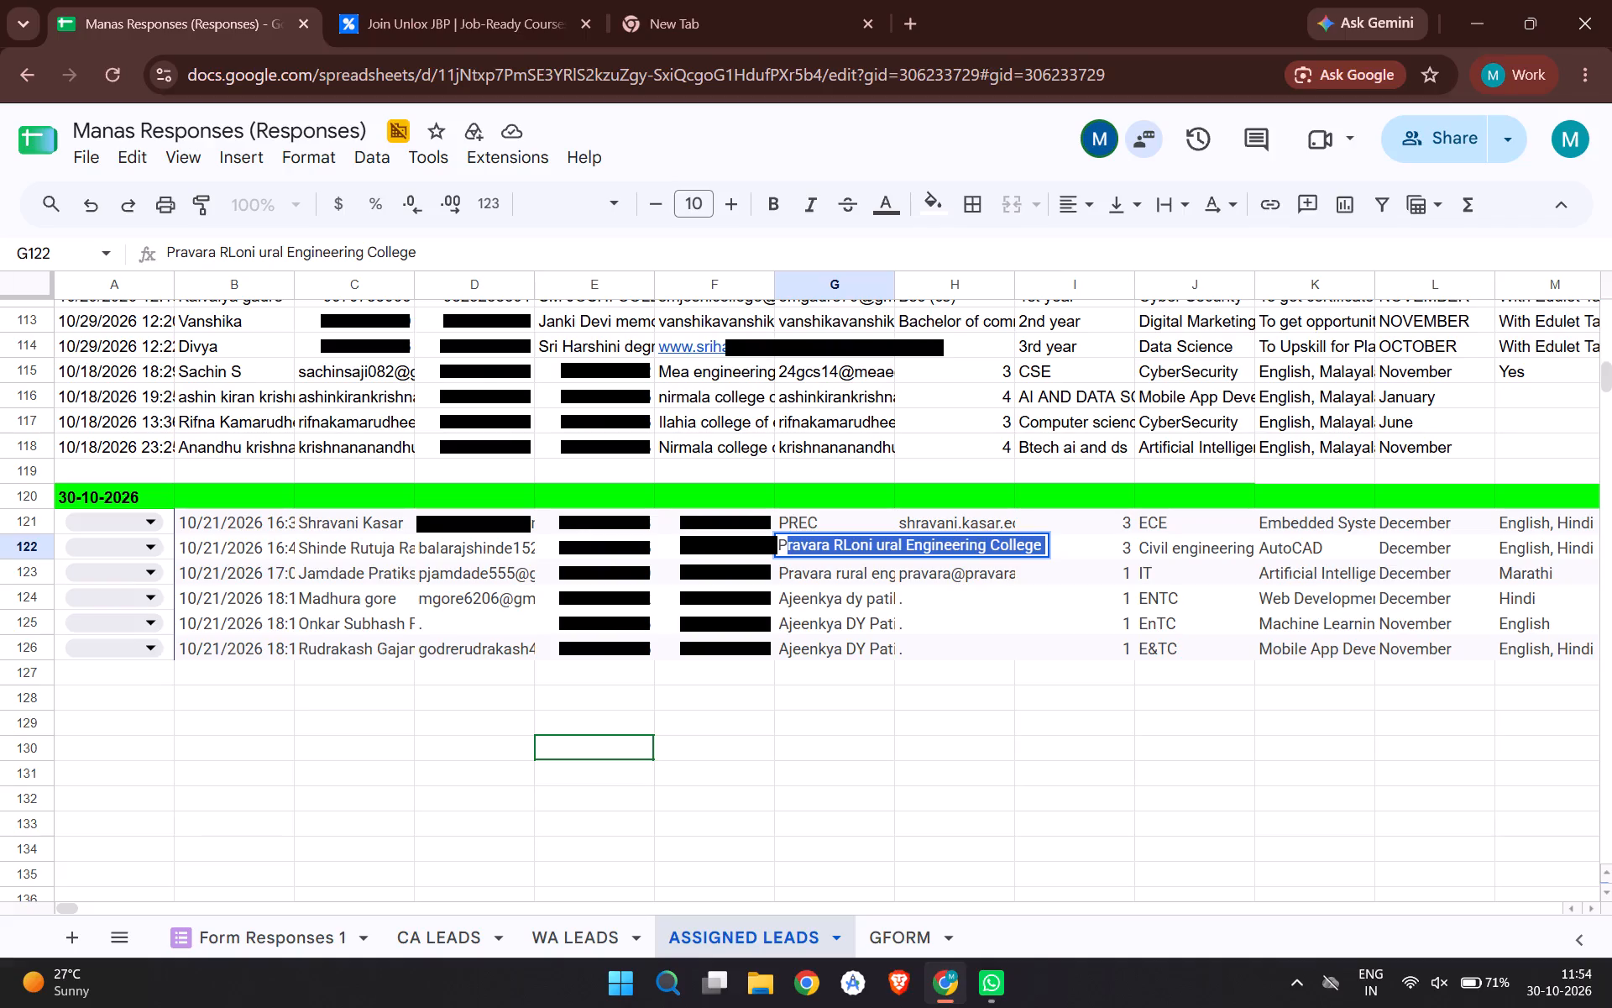
click(1044, 543)
click(1044, 543)
drag(1044, 543, 746, 556)
drag(746, 556, 746, 558)
key(ctrl+c)
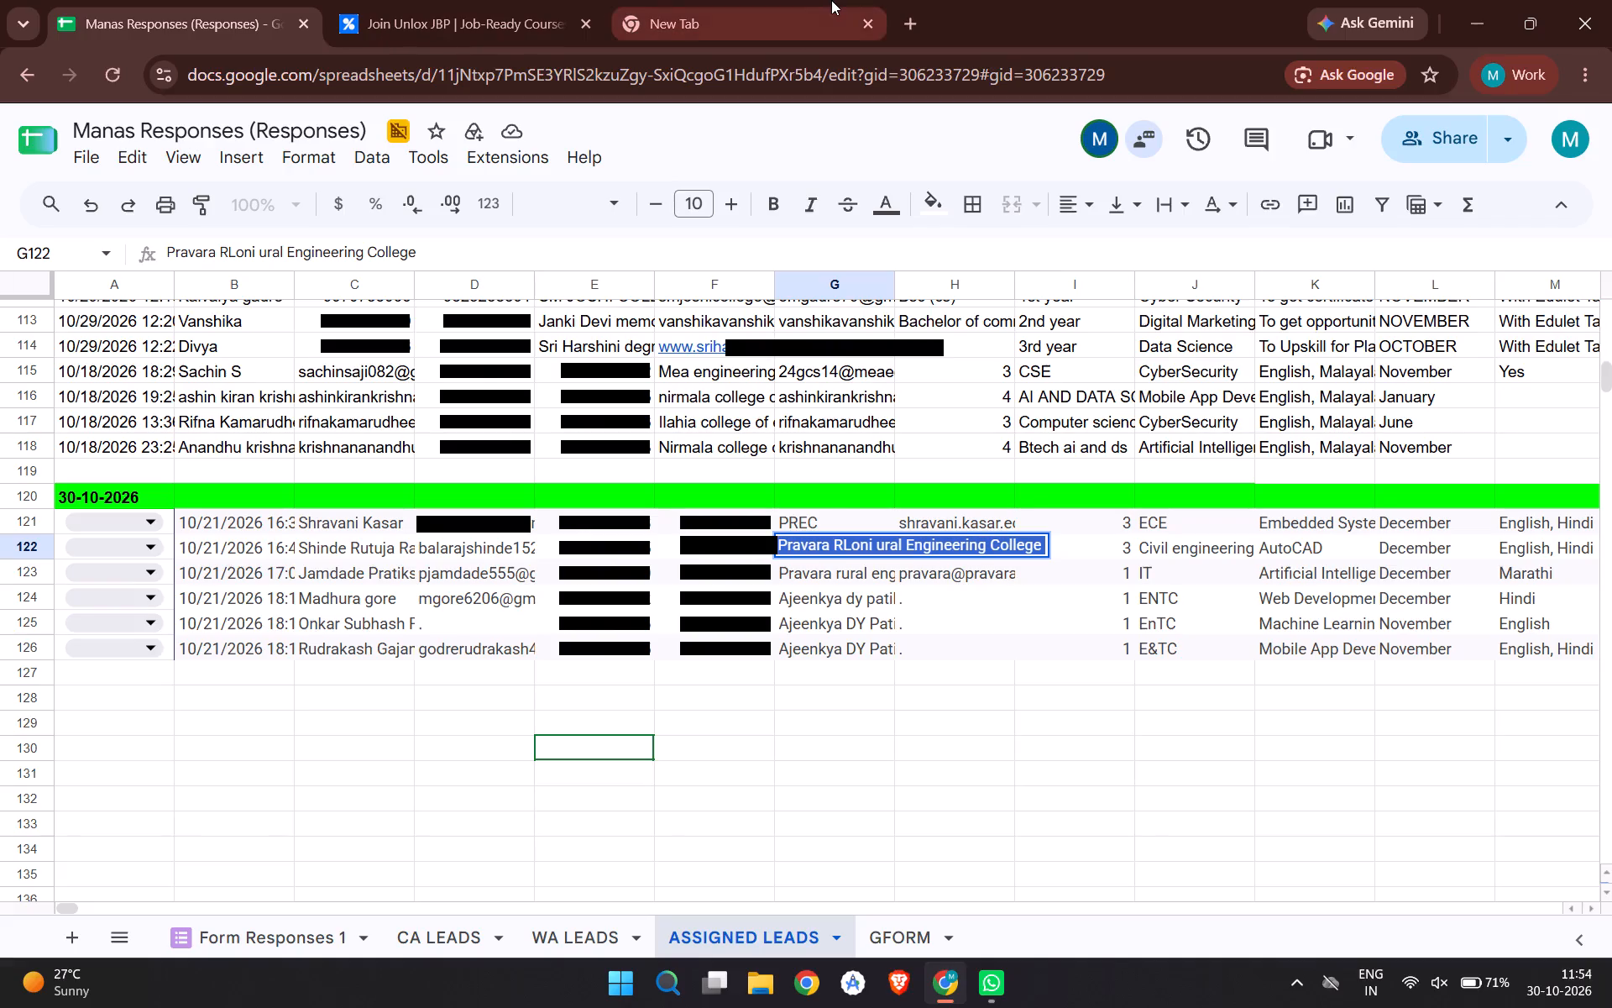
Search Google in the empty browser tab for the copied college name and look over the college's details.
click(831, 0)
click(697, 428)
key(ctrl+v)
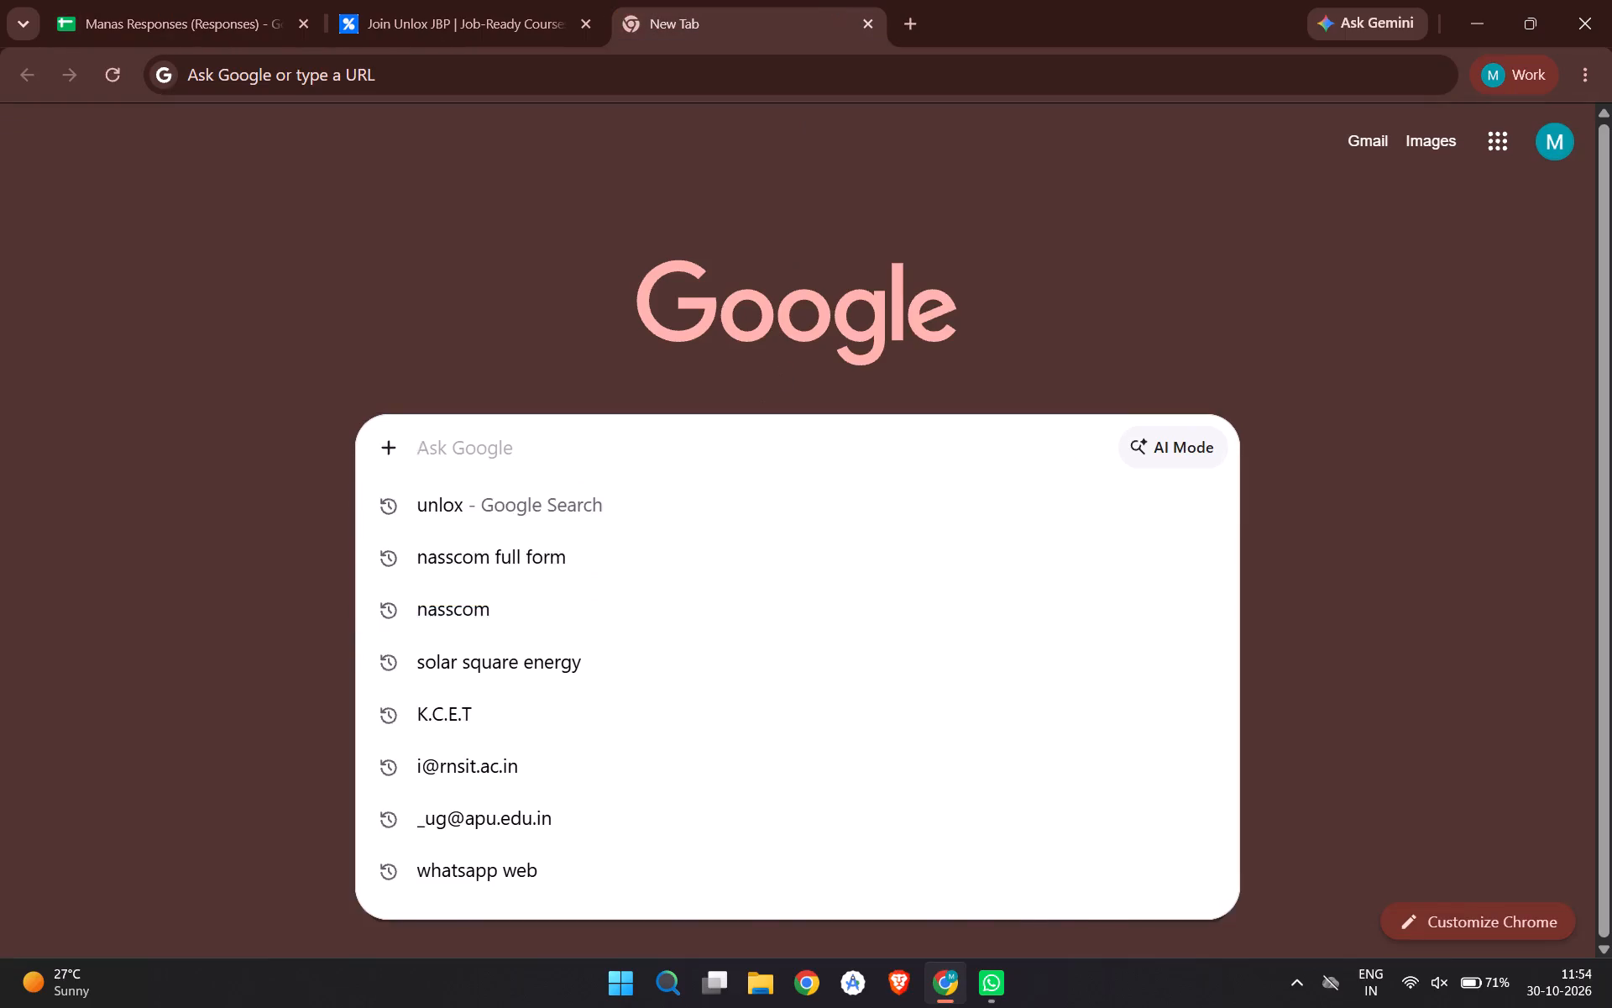
key(Return)
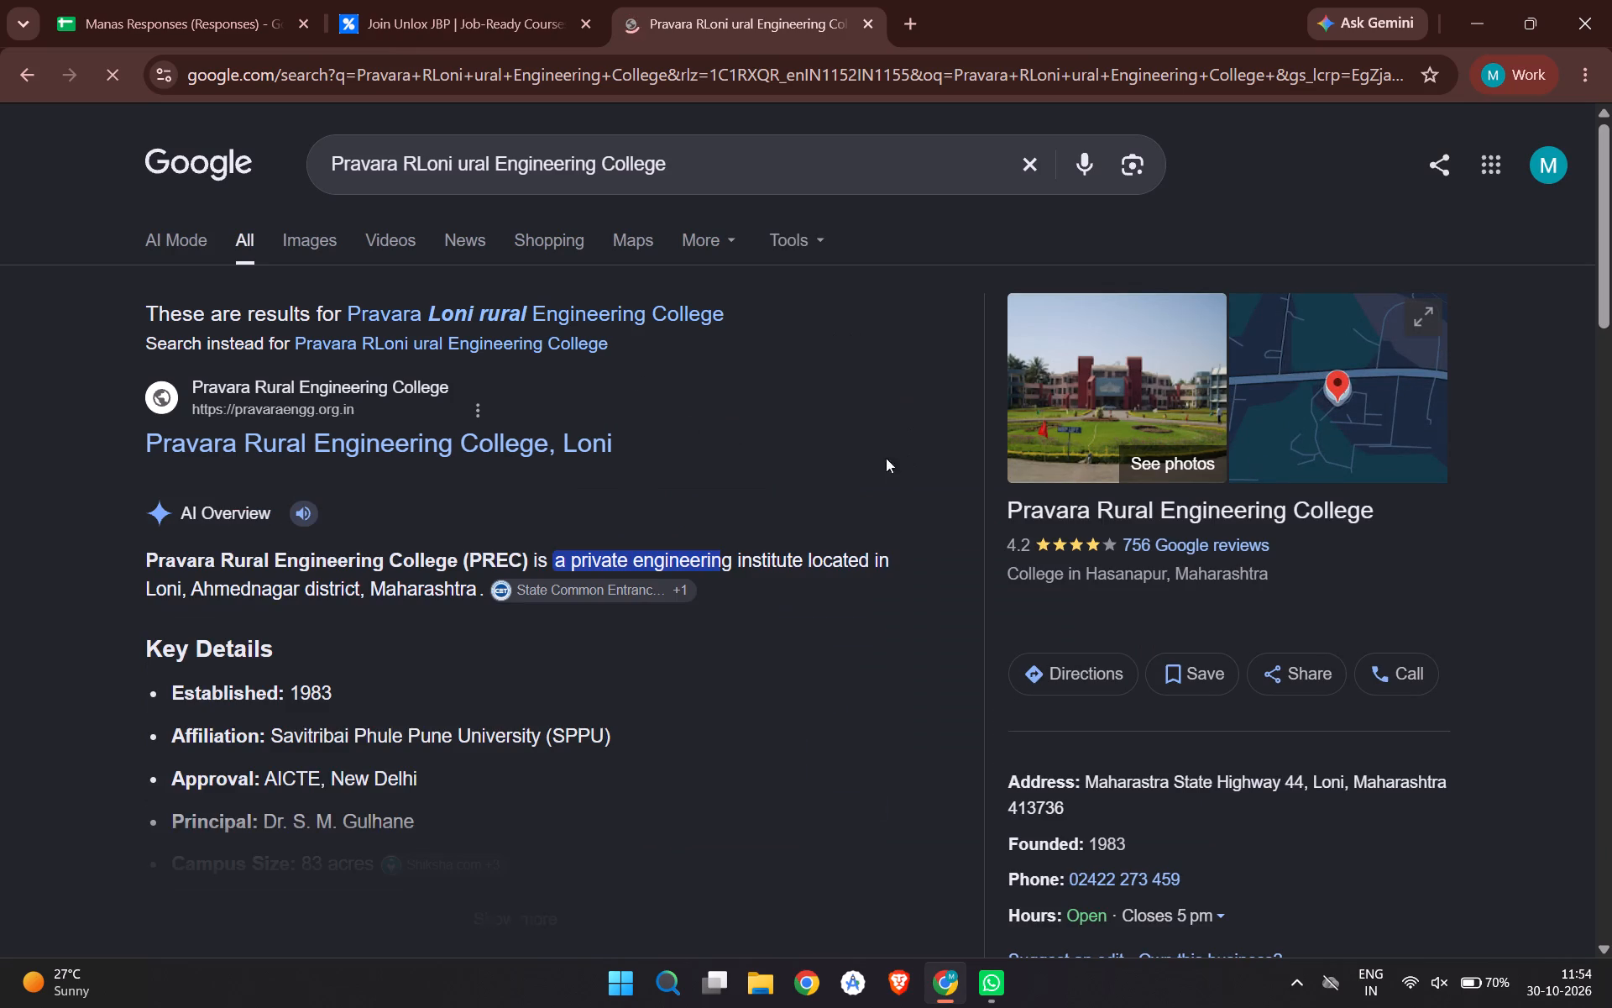
scroll(1023, 552, down, 1)
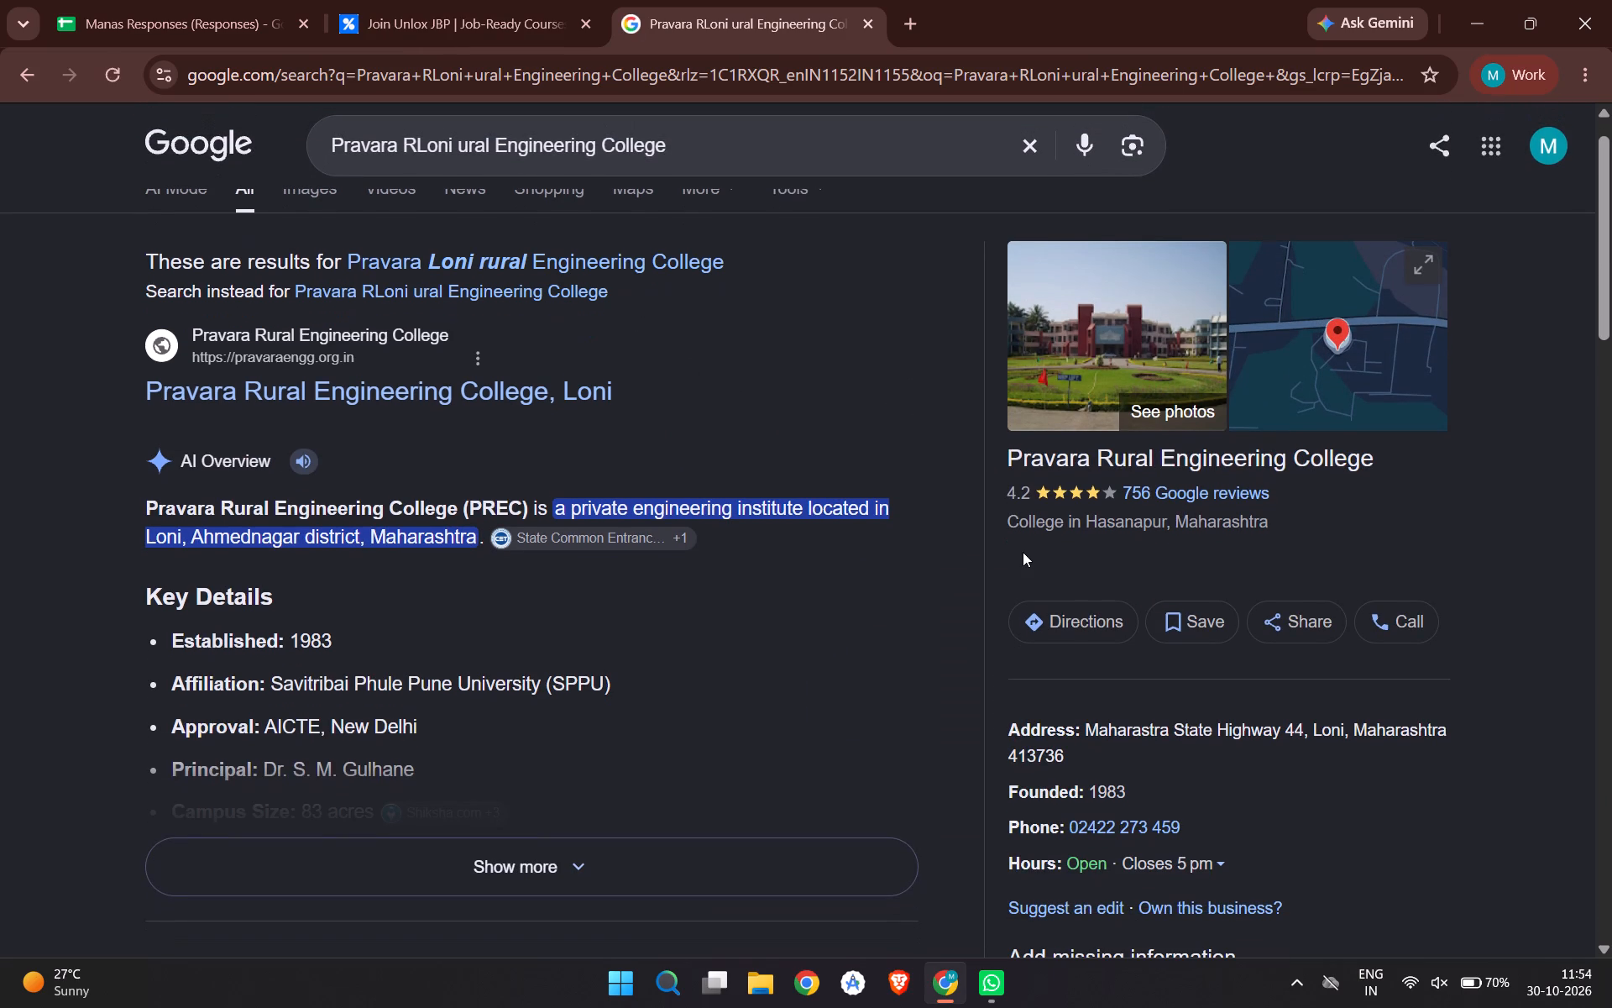
Return to the Manas Responses spreadsheet, leave cell G122, and look across the details of the leads in the 30-10-2026 group.
click(488, 0)
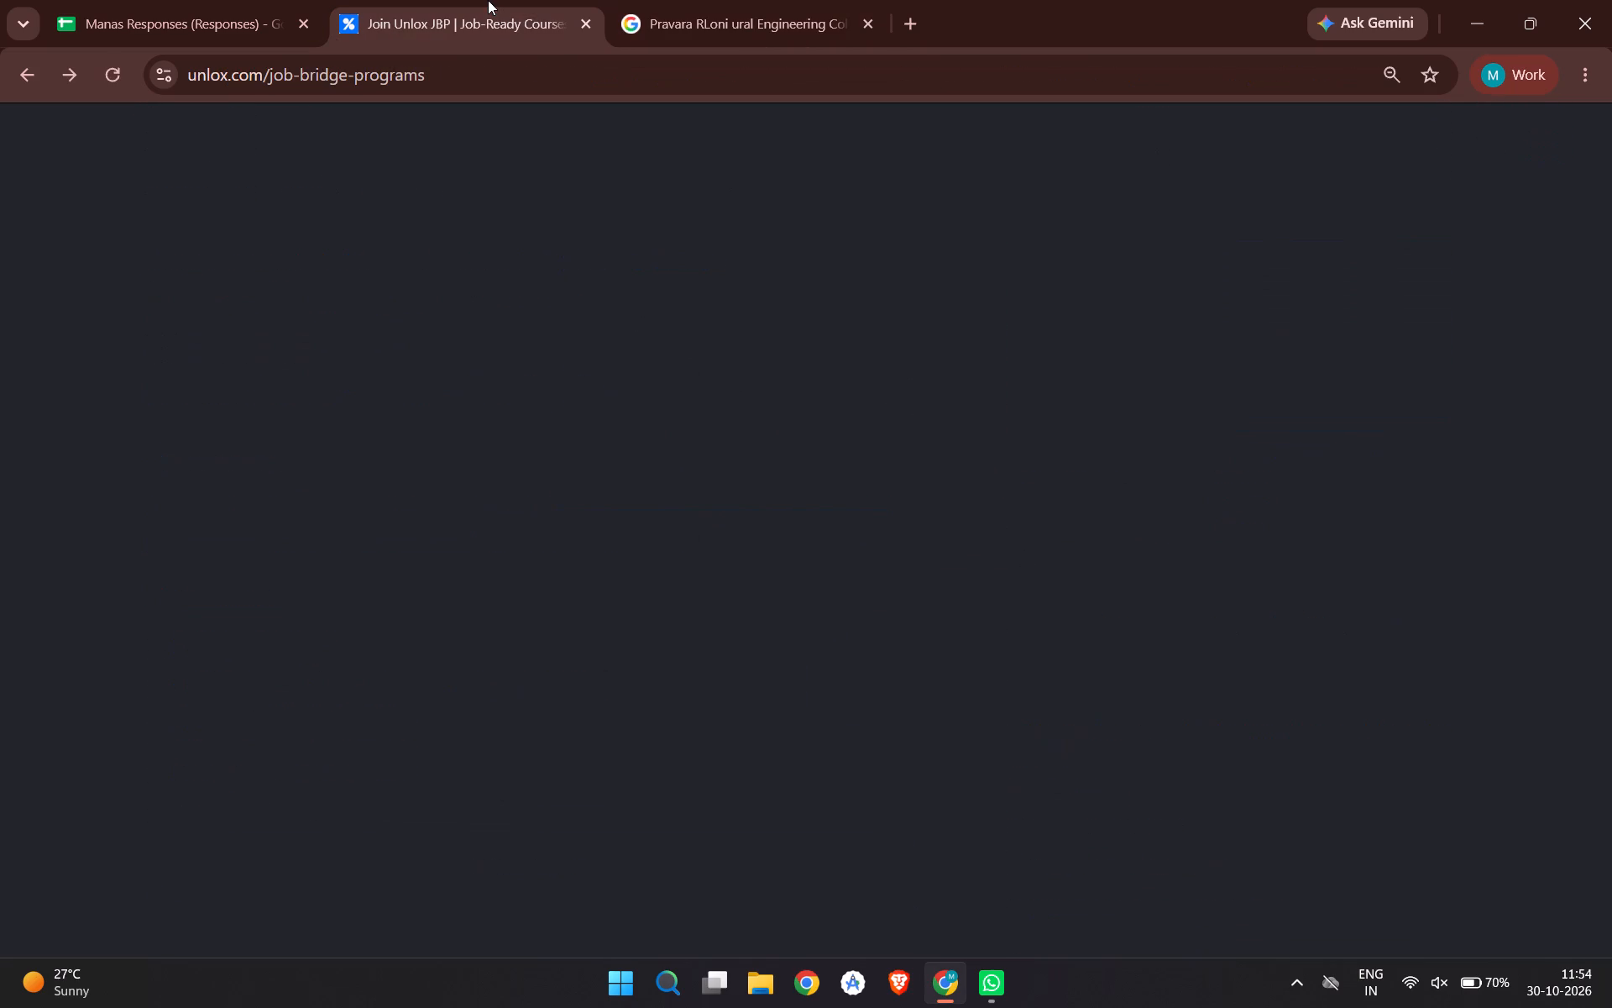
click(120, 0)
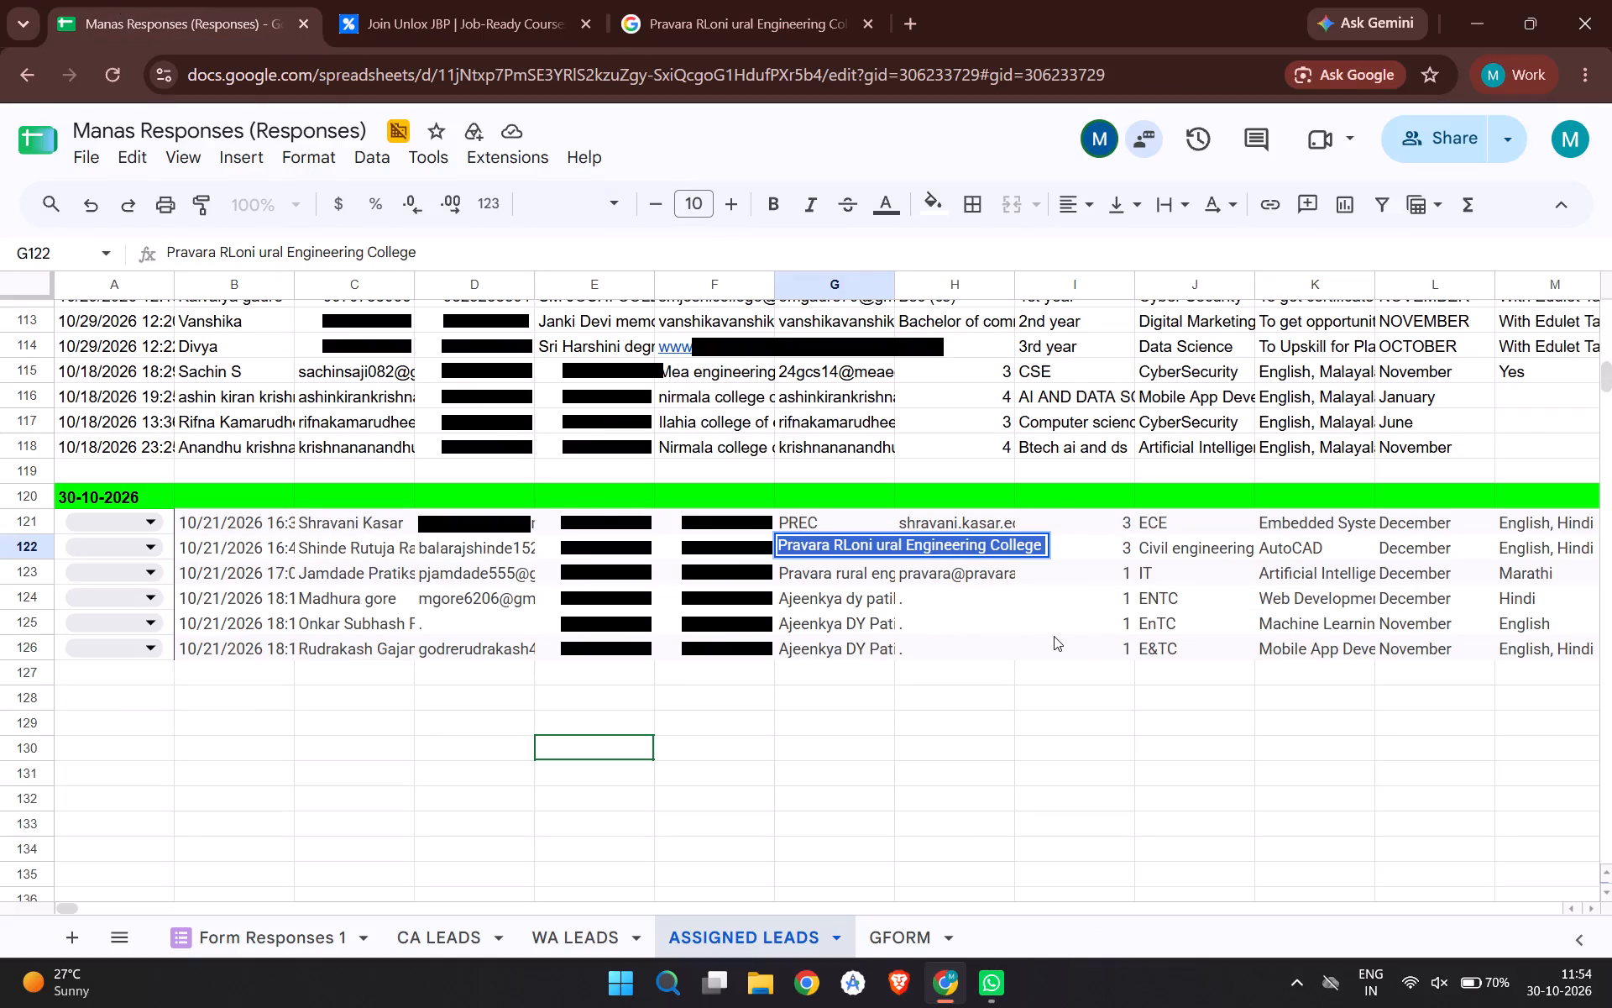
click(1054, 636)
scroll(974, 581, left, 4)
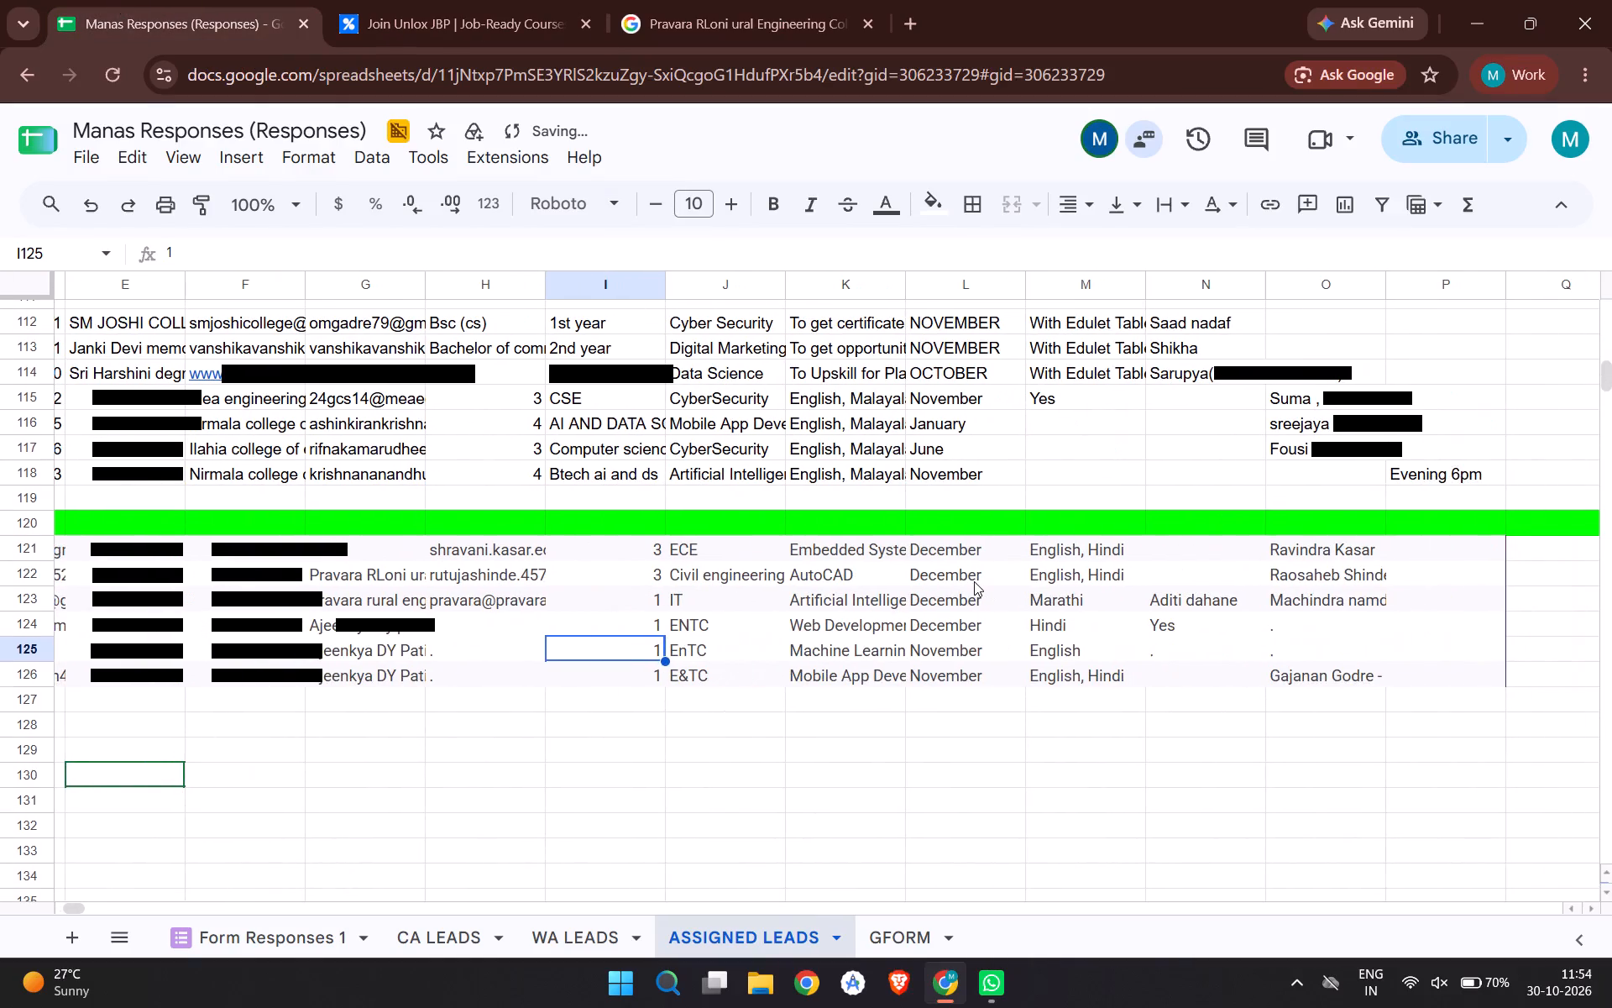
scroll(974, 581, right, 5)
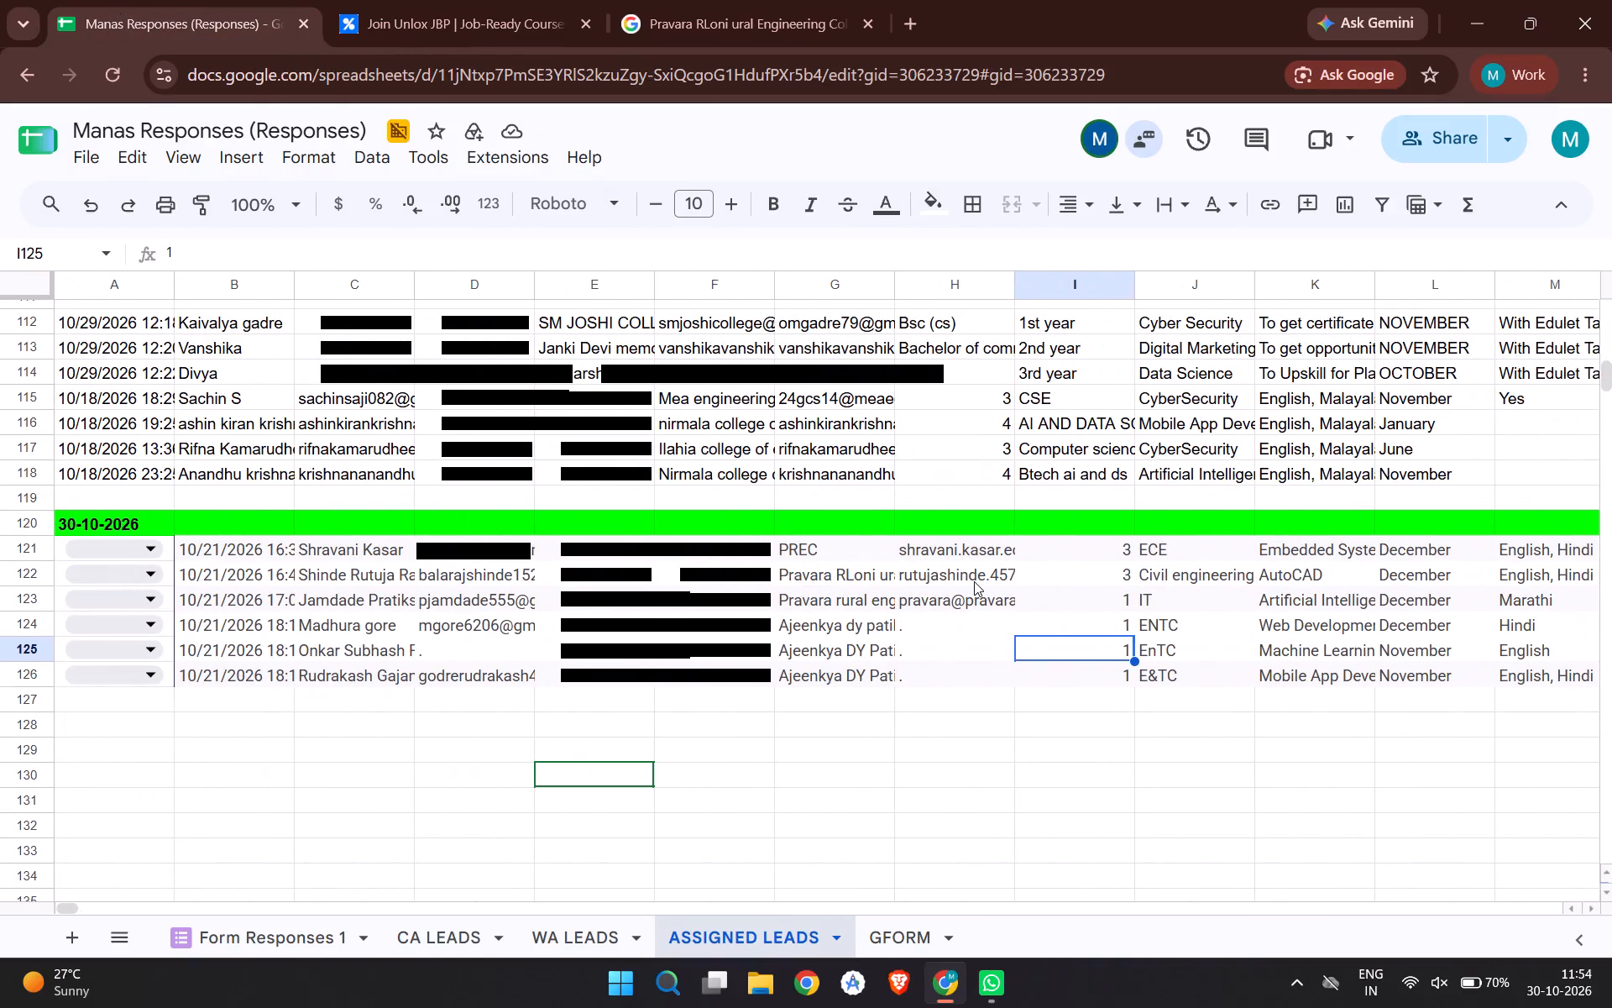
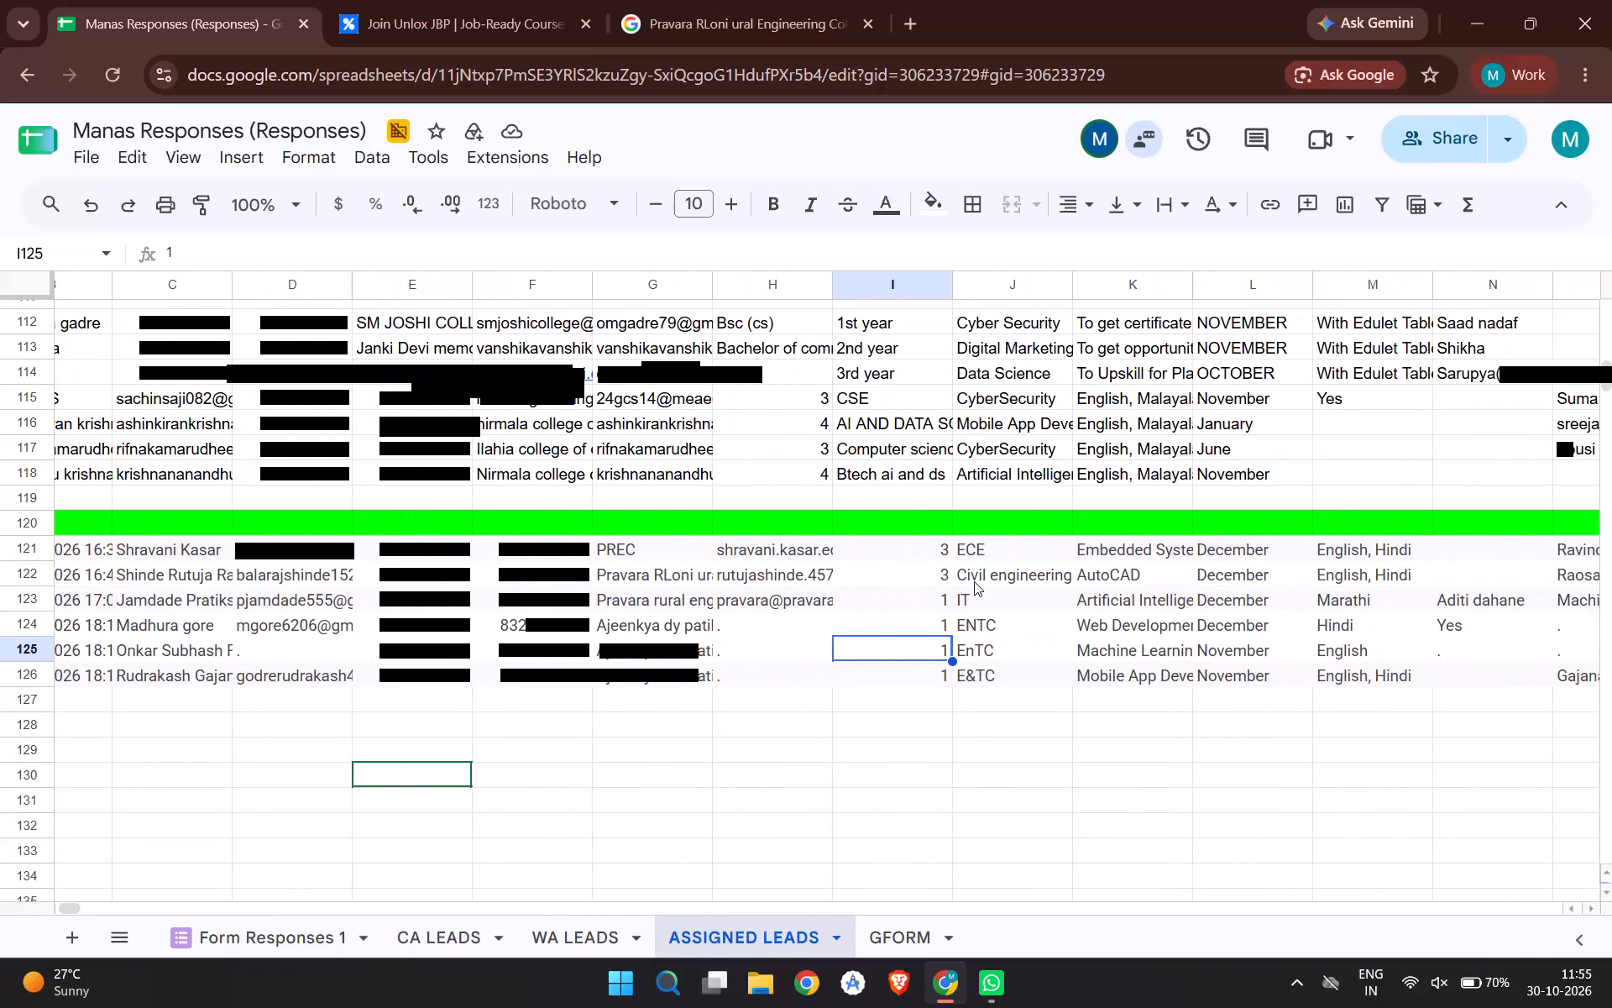
Examine the first lead in row 121, from year, branch and course through to the parent name in column O, glancing at O122 as well.
key(Up)
key(Up)
key(Up)
key(Up)
key(Right)
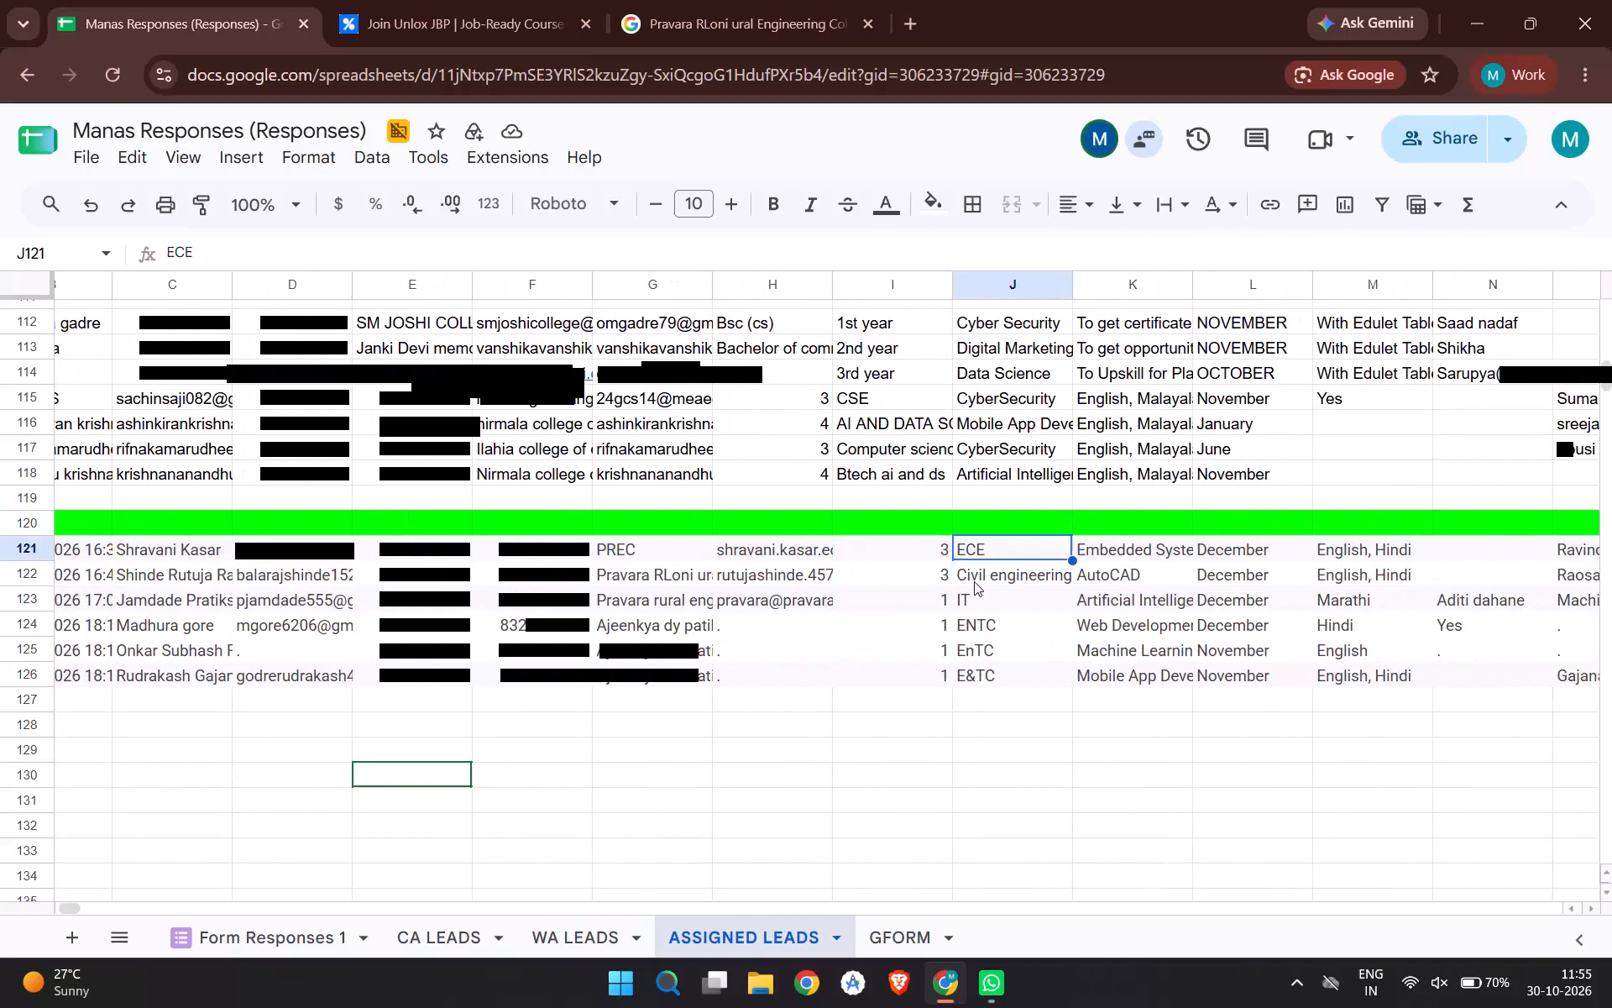
key(Left)
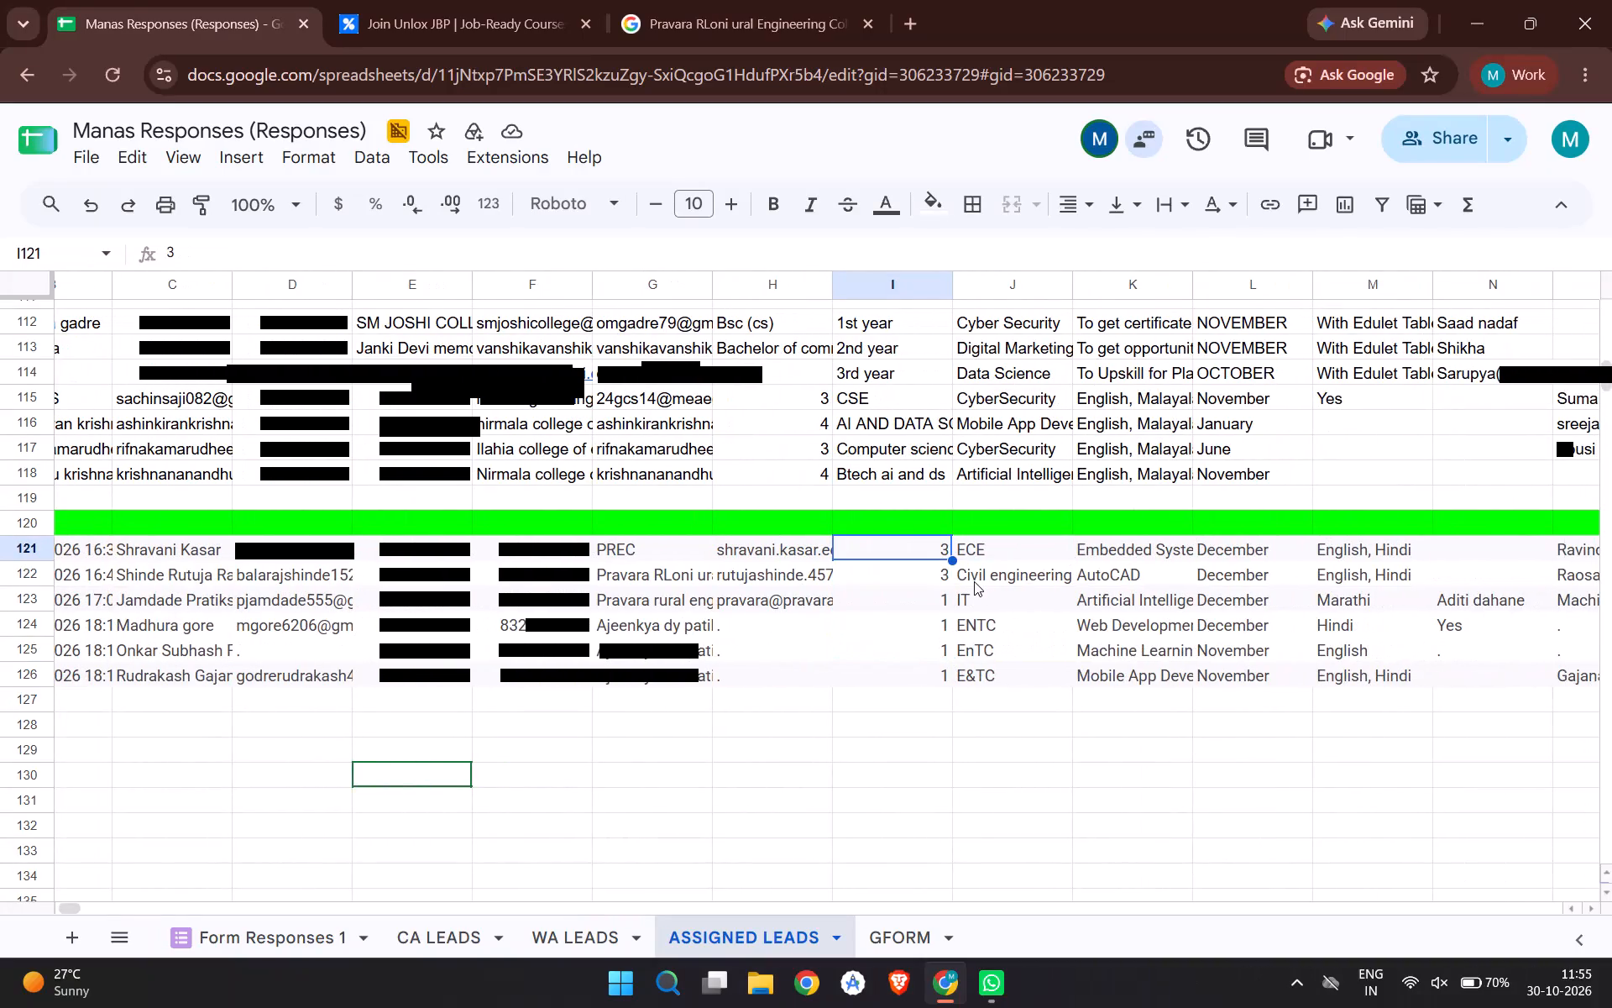
key(Right)
key(Right)
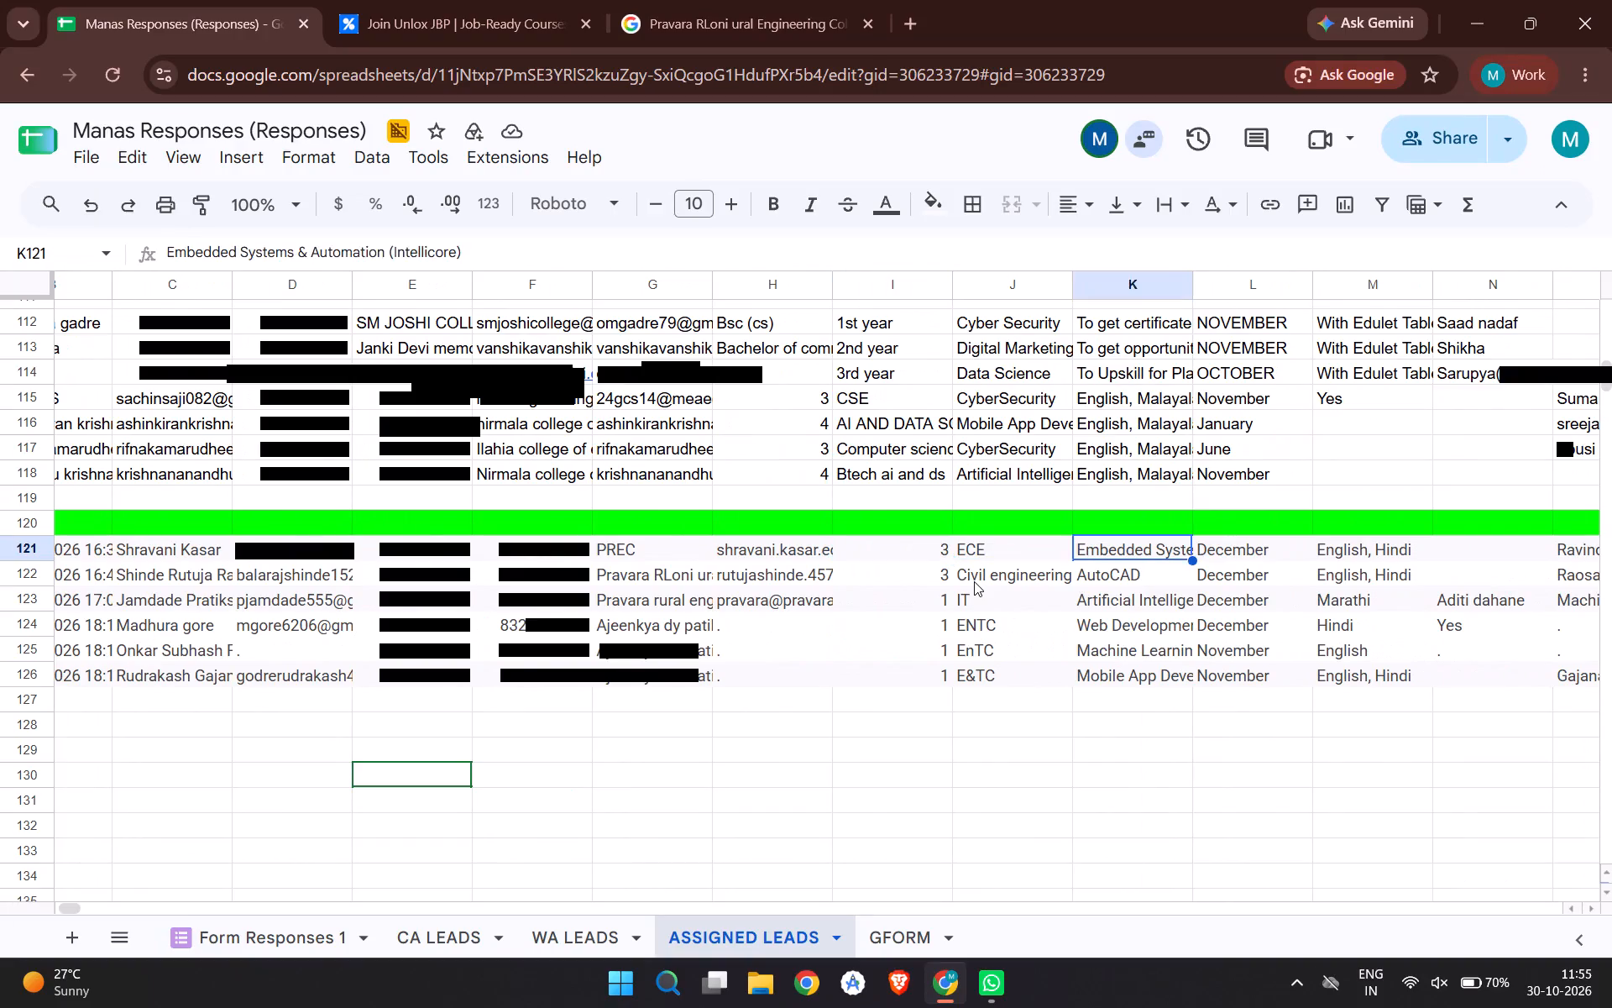
key(Right)
key(Right)
key(Right)
key(Right)
key(Right)
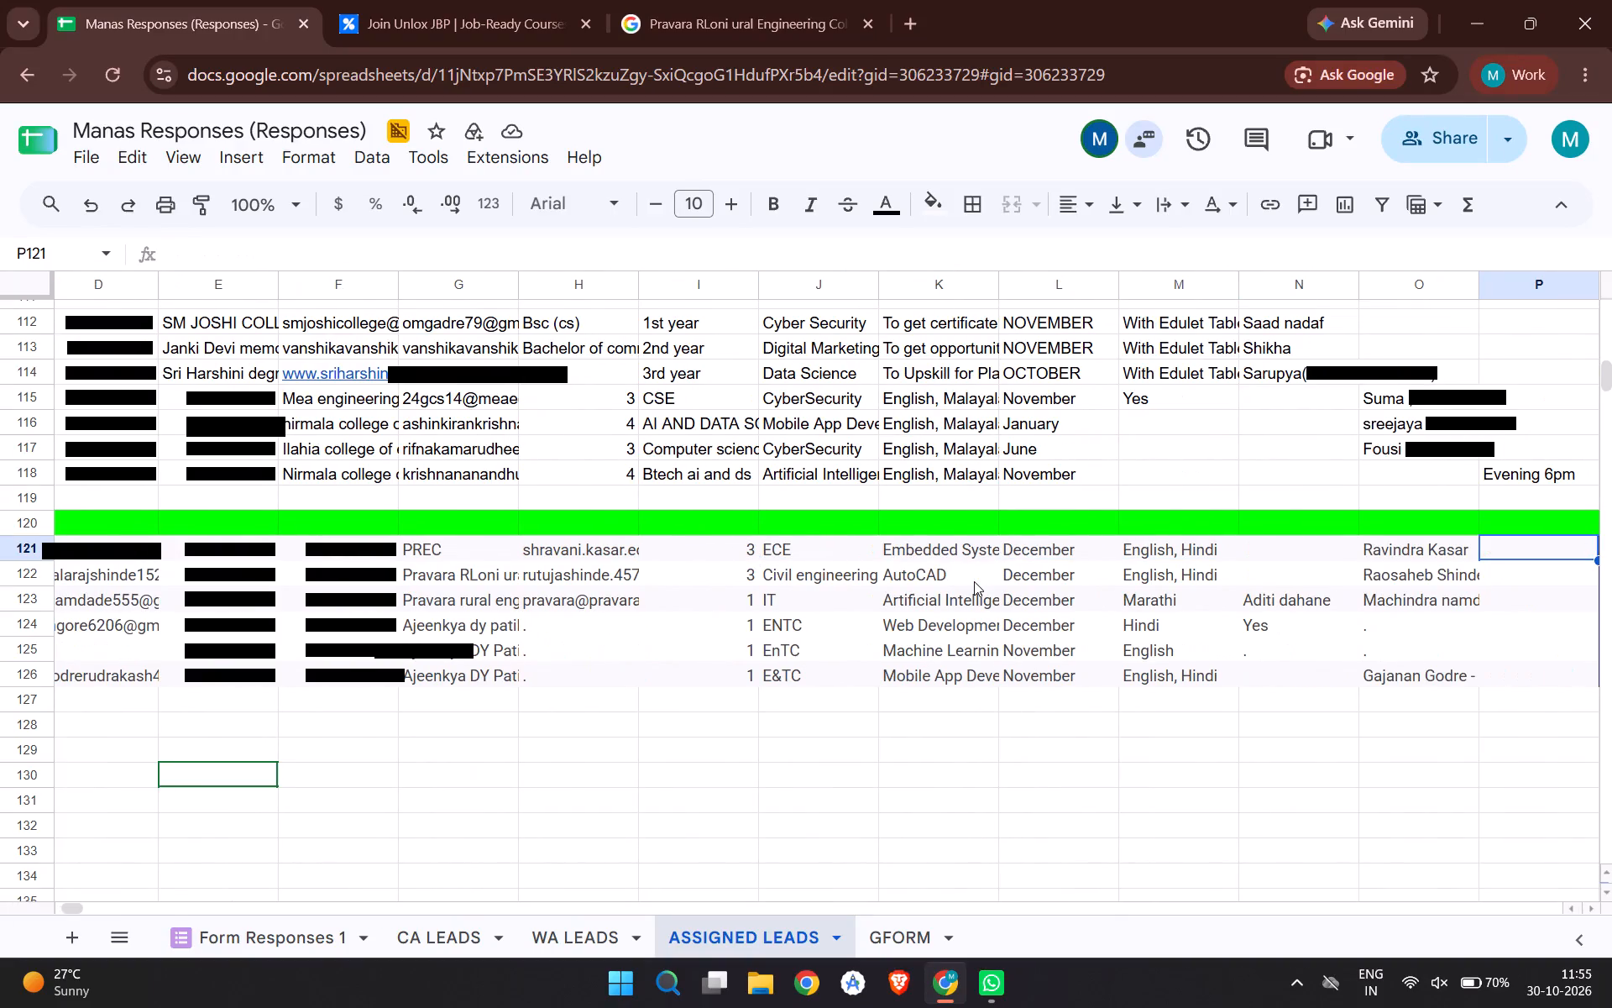
key(Left)
key(Down)
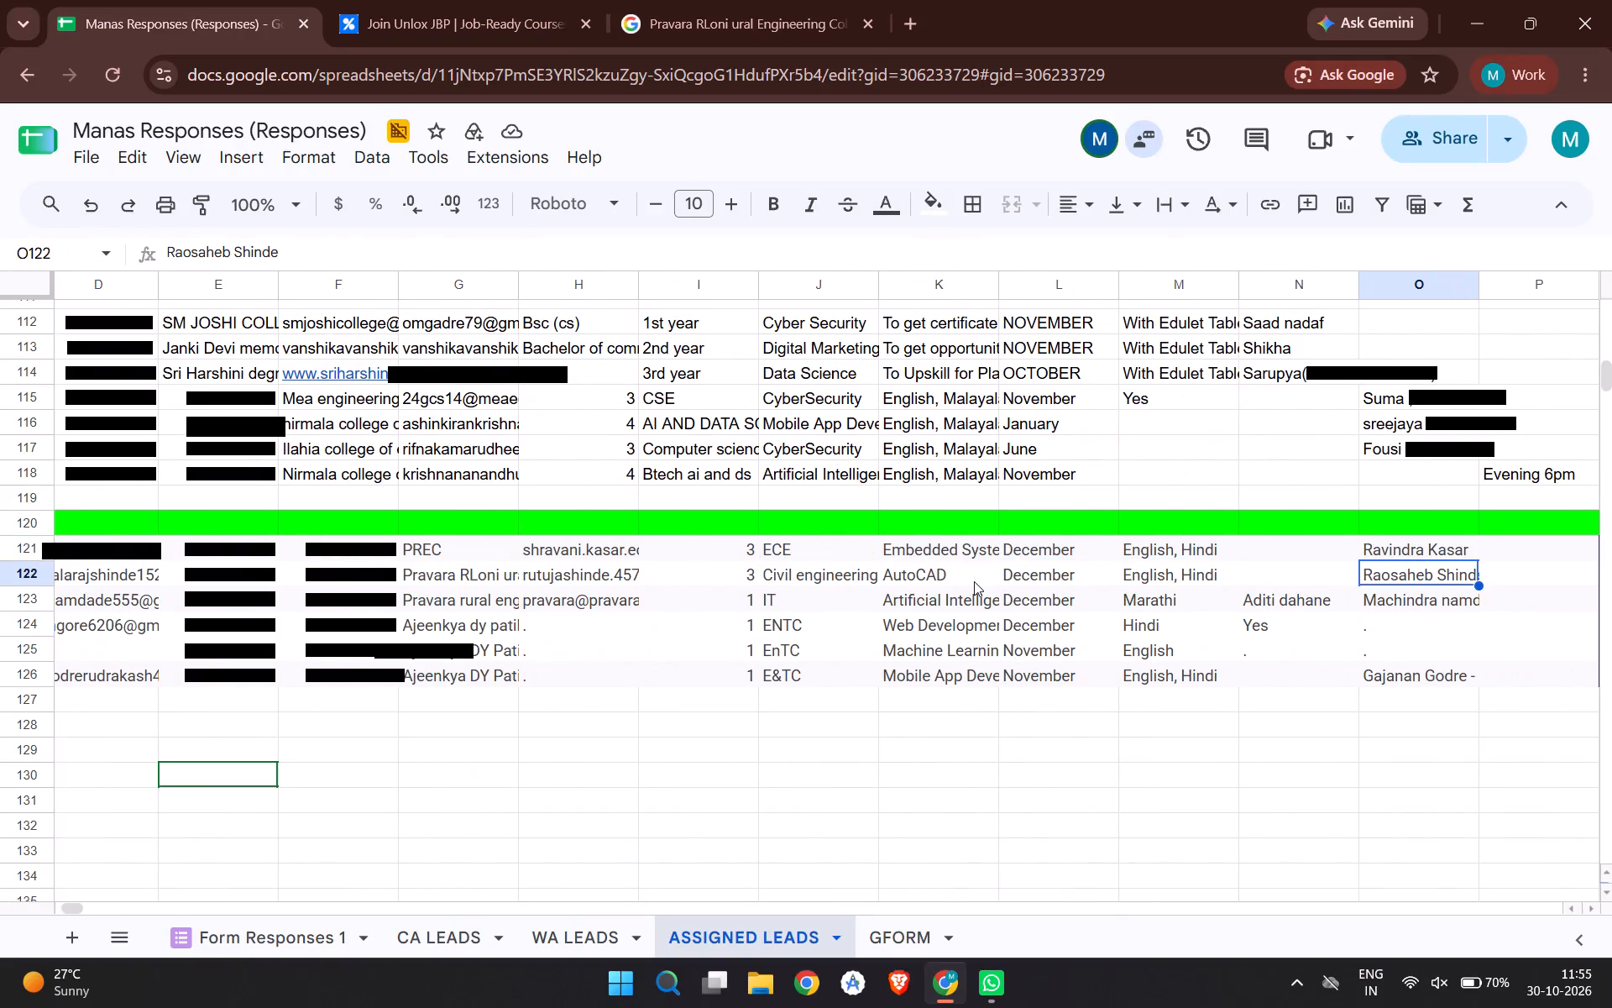
key(Up)
key(Right)
key(Left)
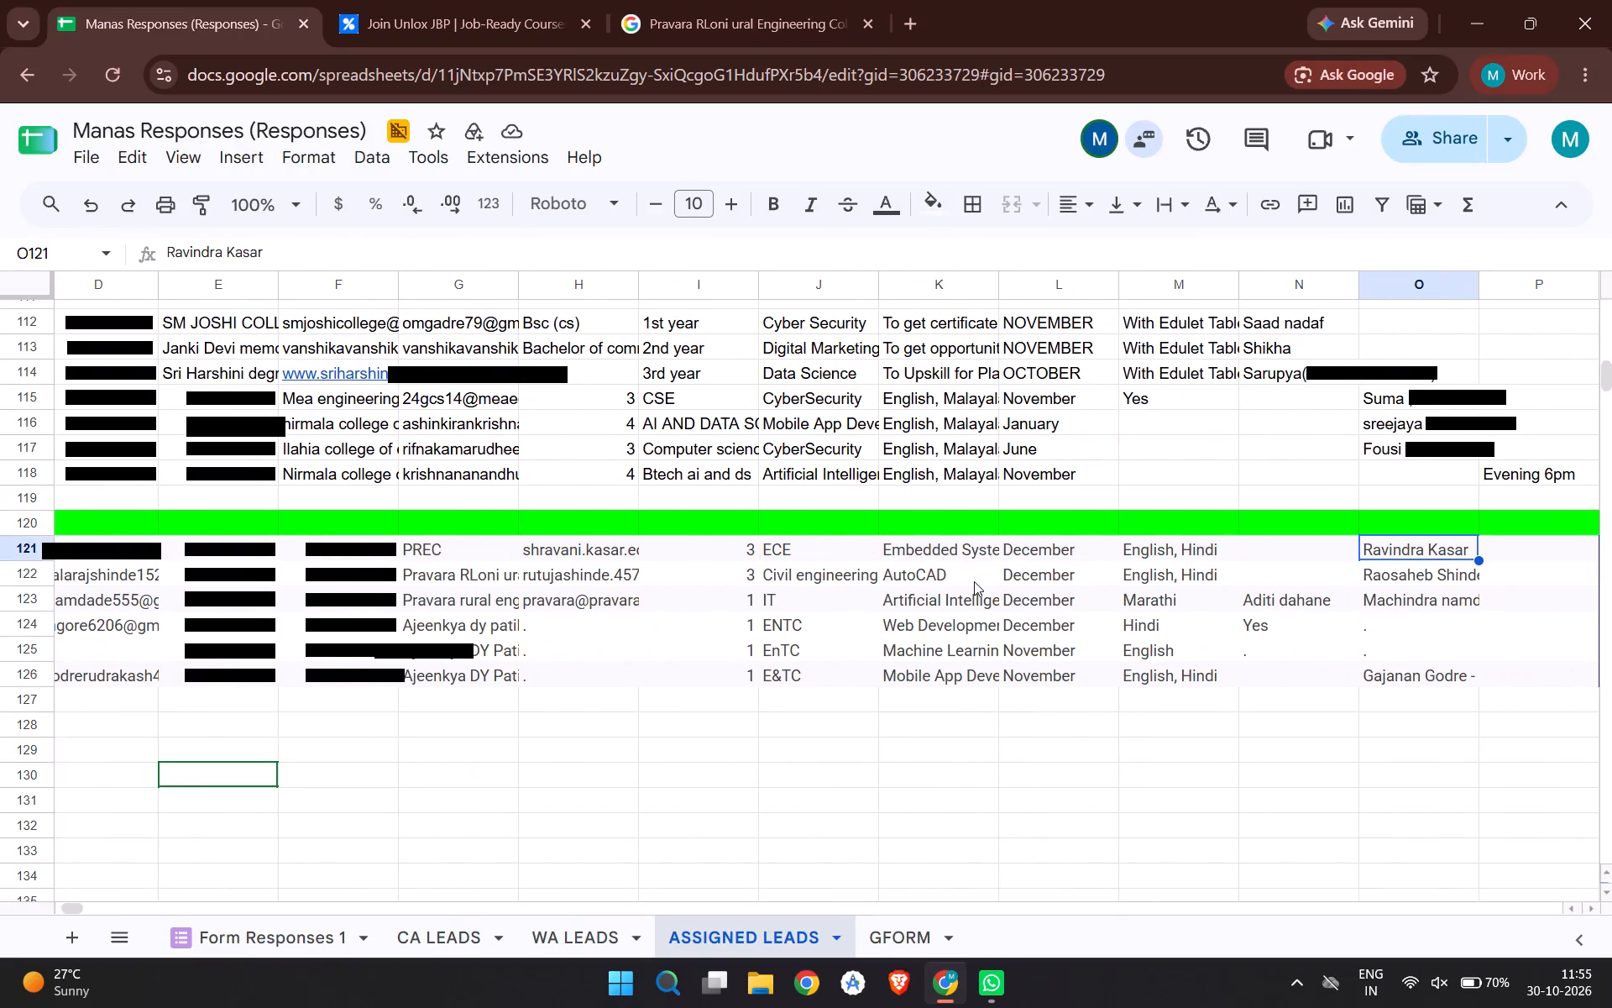
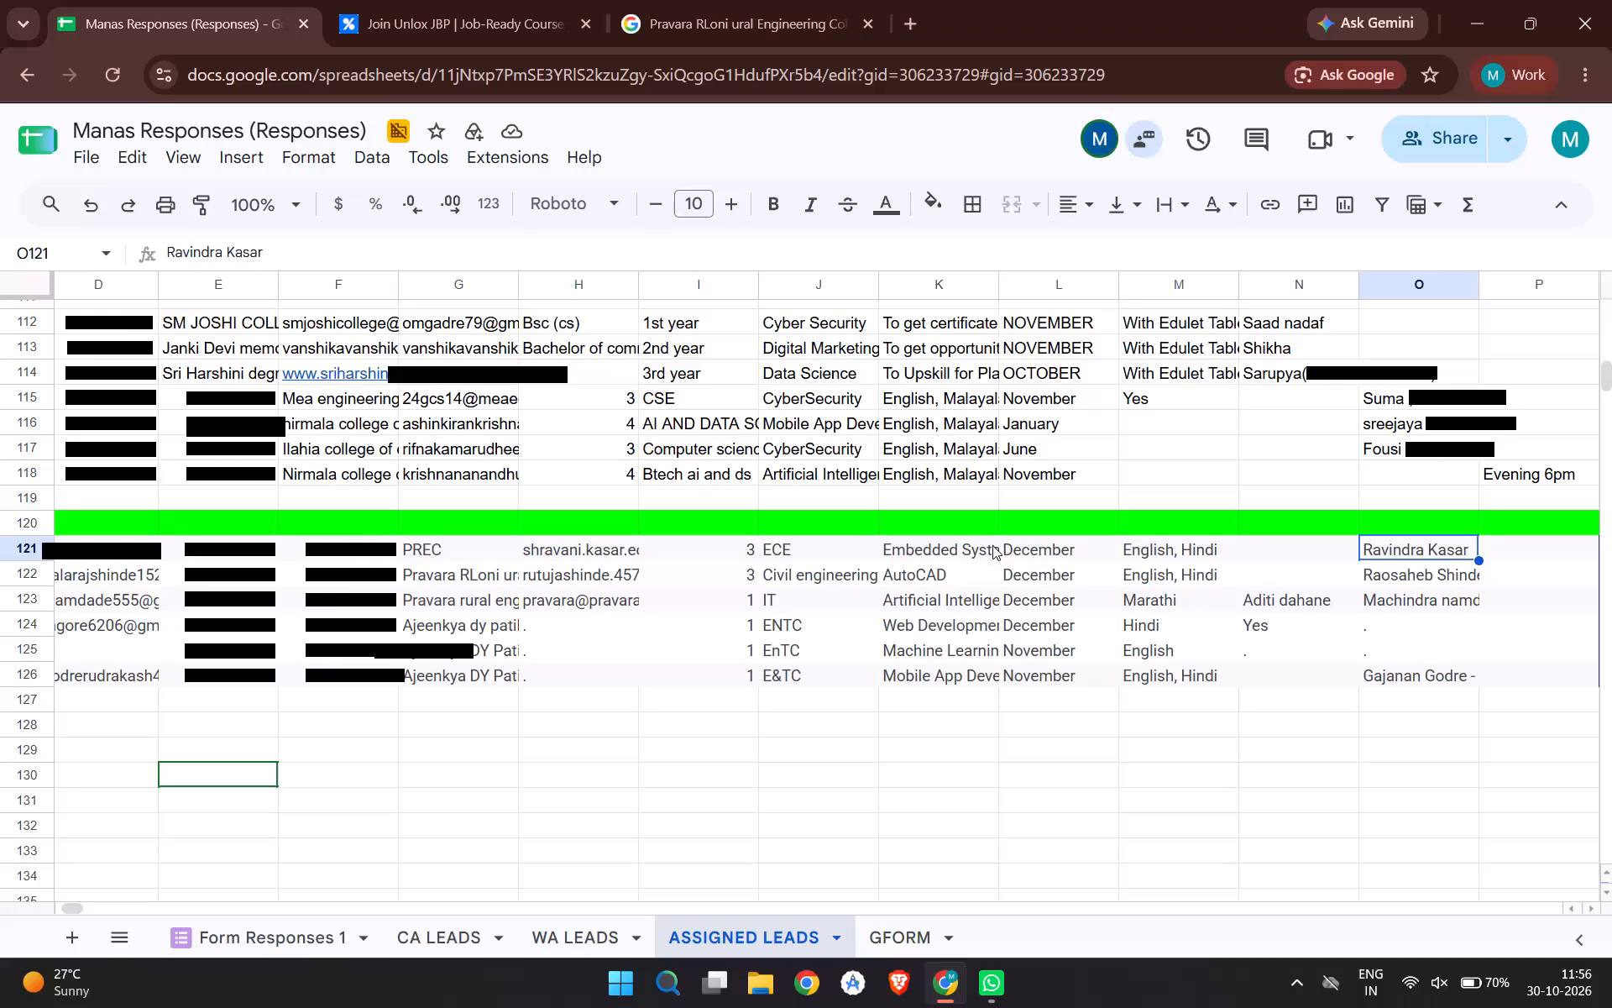
Check the full course name in column K for the first lead, in row 121.
click(992, 545)
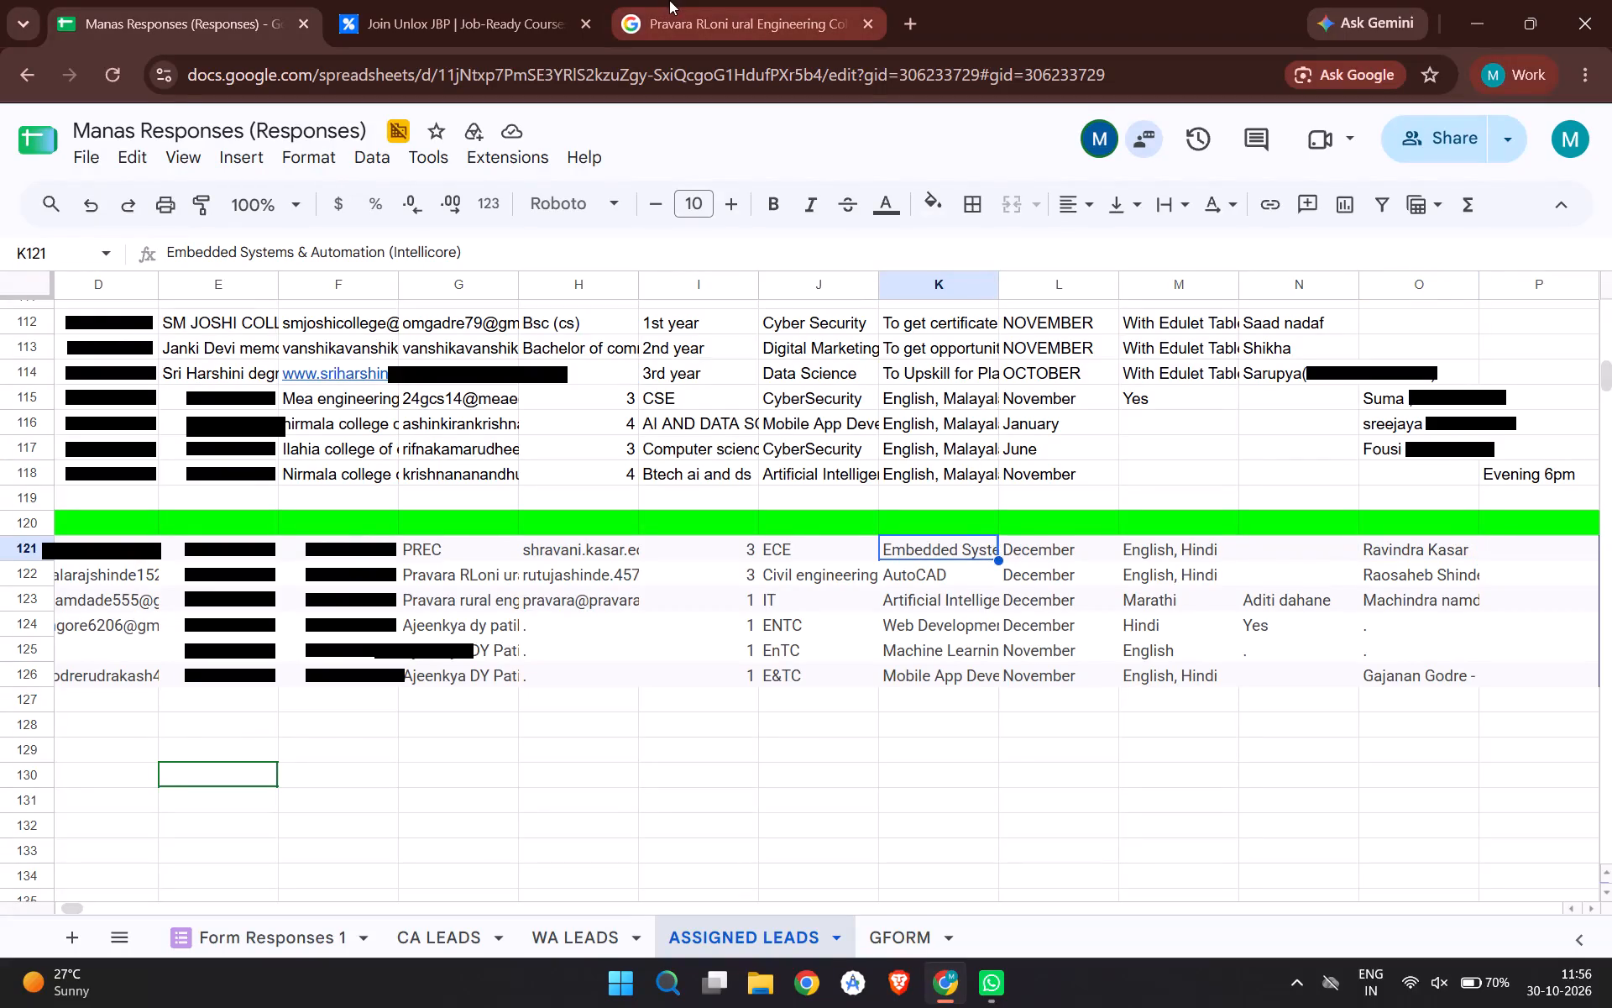
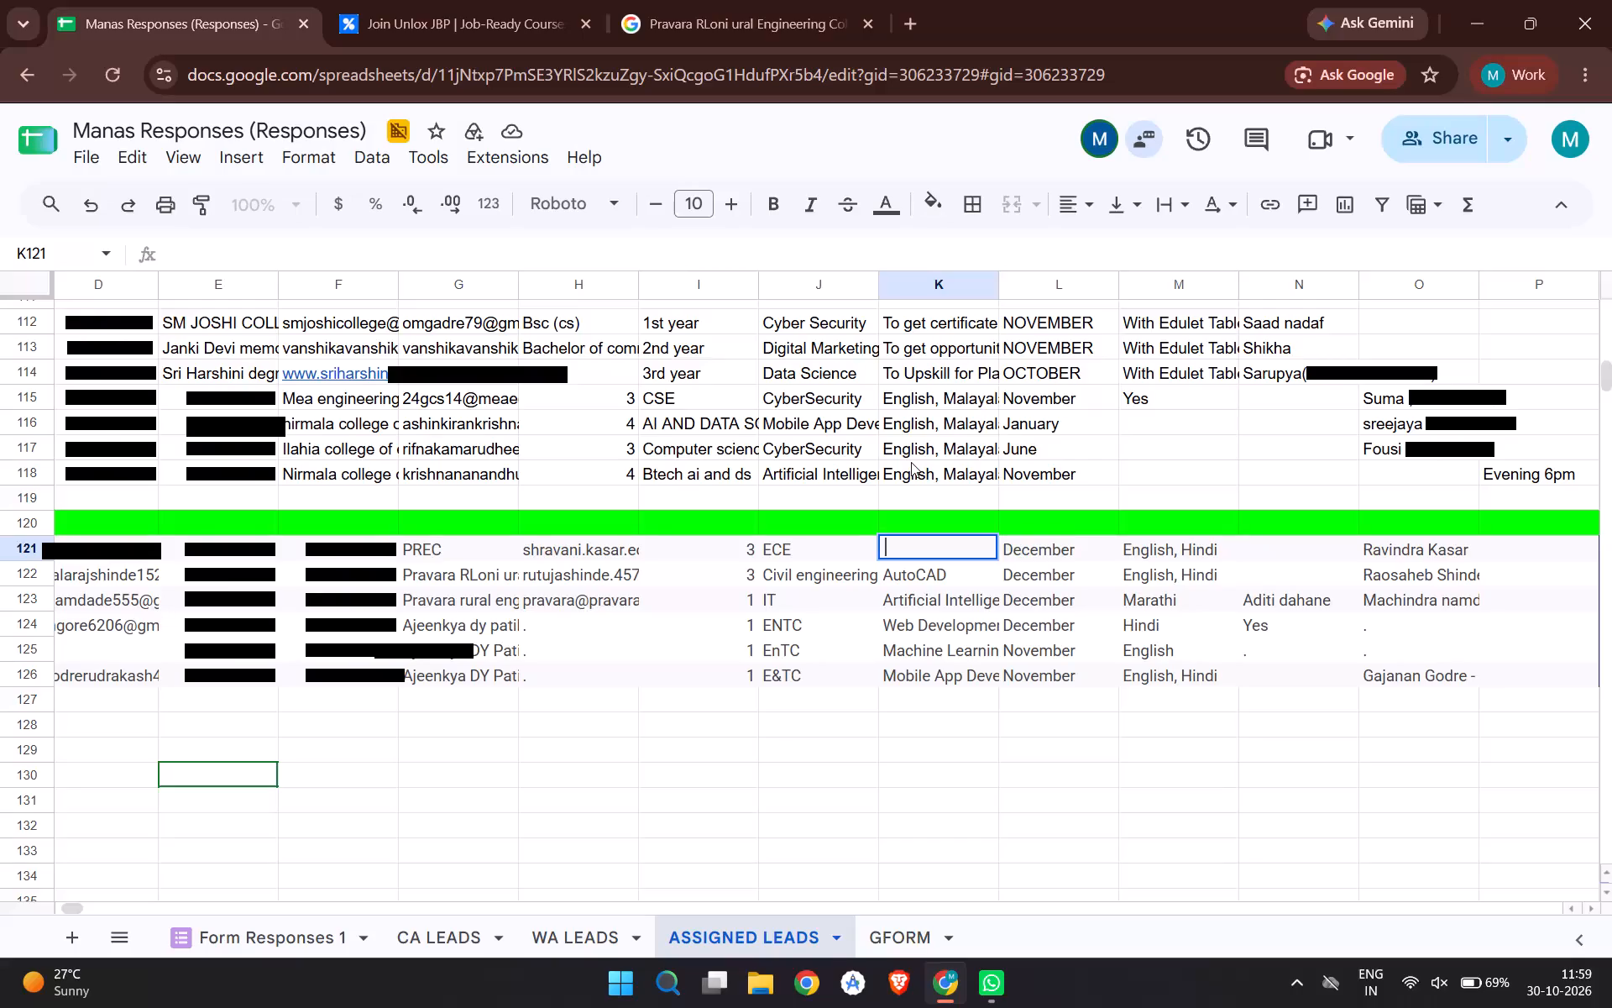
Review the first lead's details across row 121, including the year, branch, course and remarks columns.
click(1557, 550)
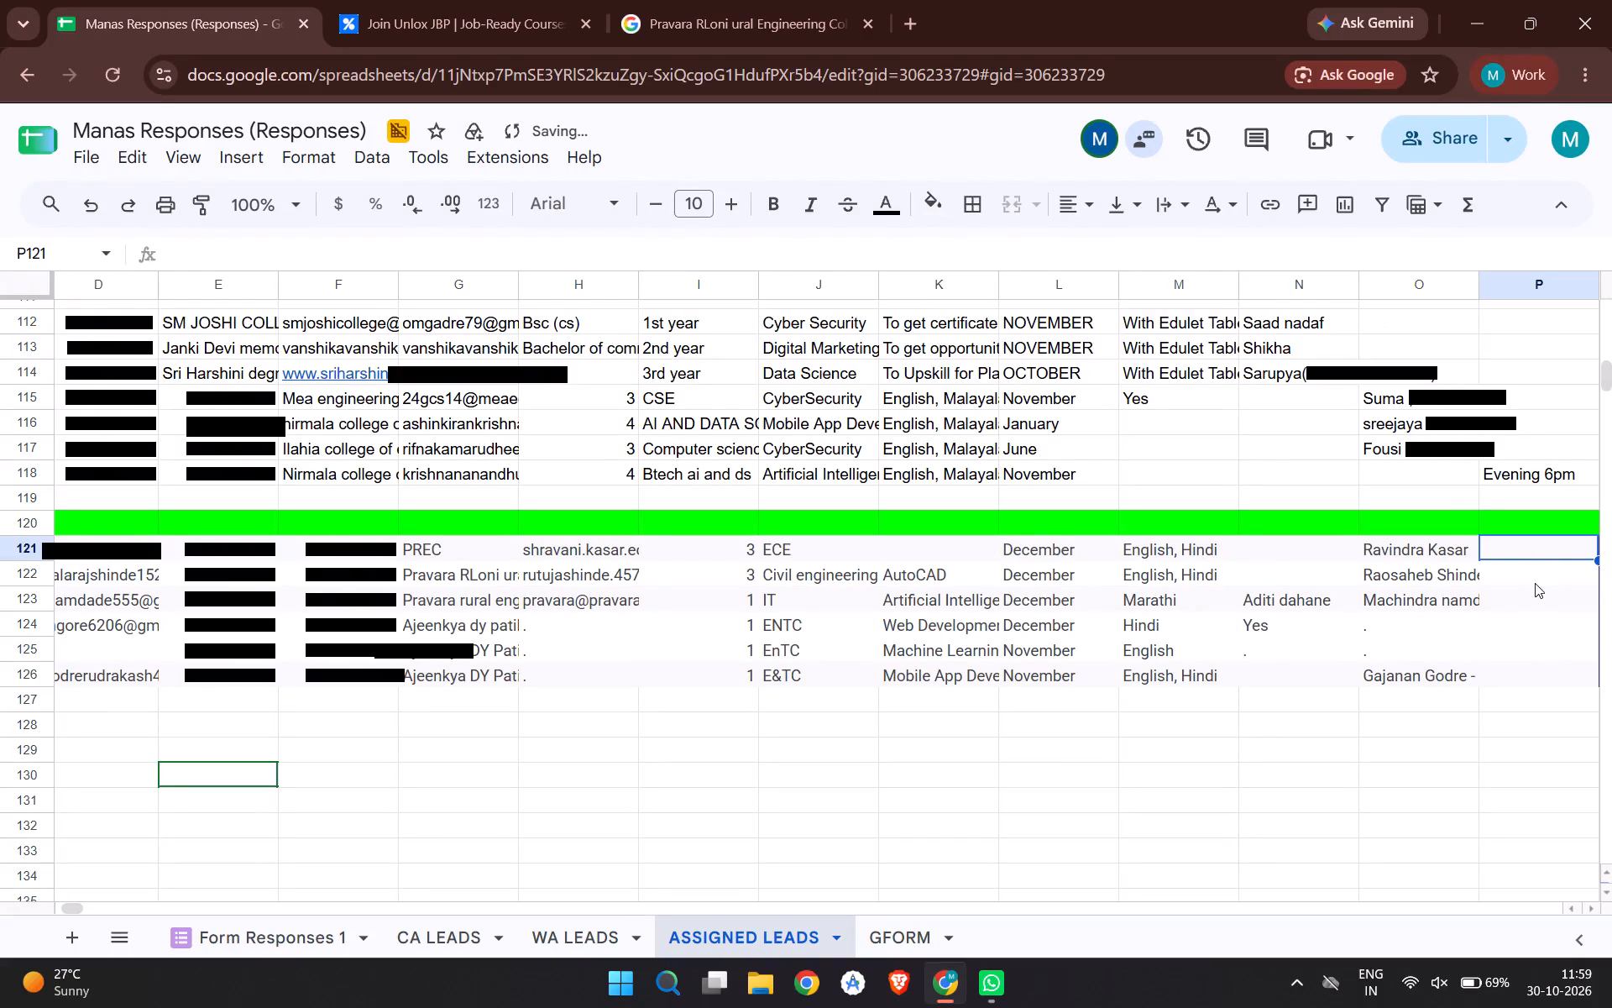
click(1535, 583)
click(1532, 600)
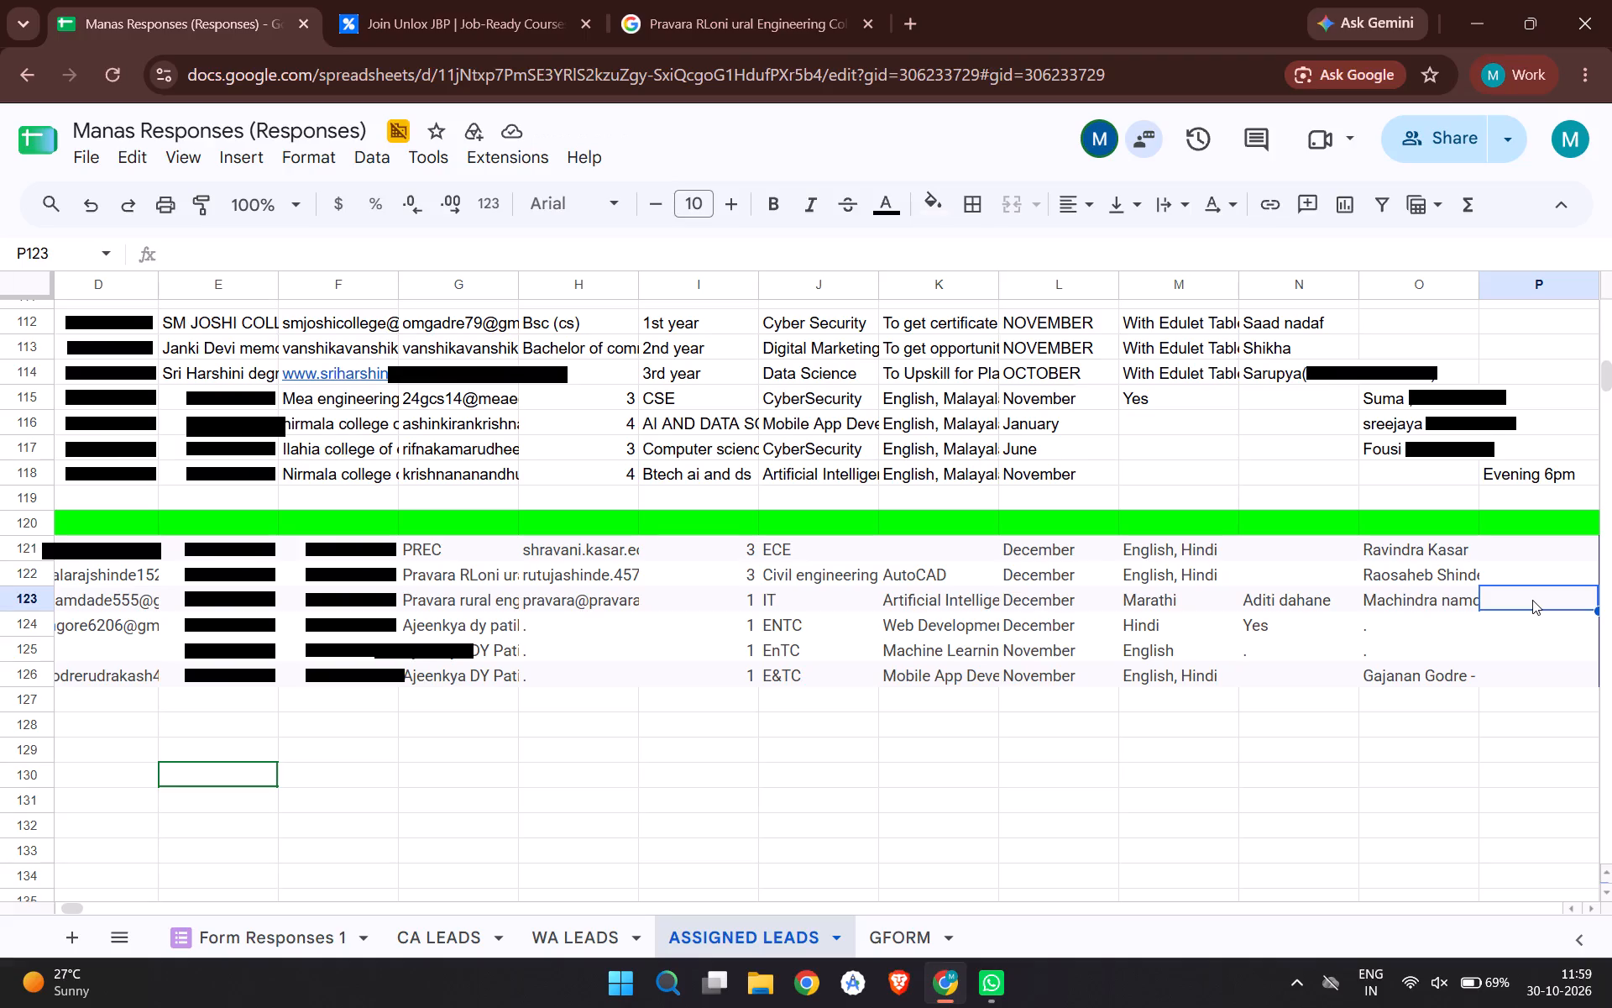
key(Up)
key(Up)
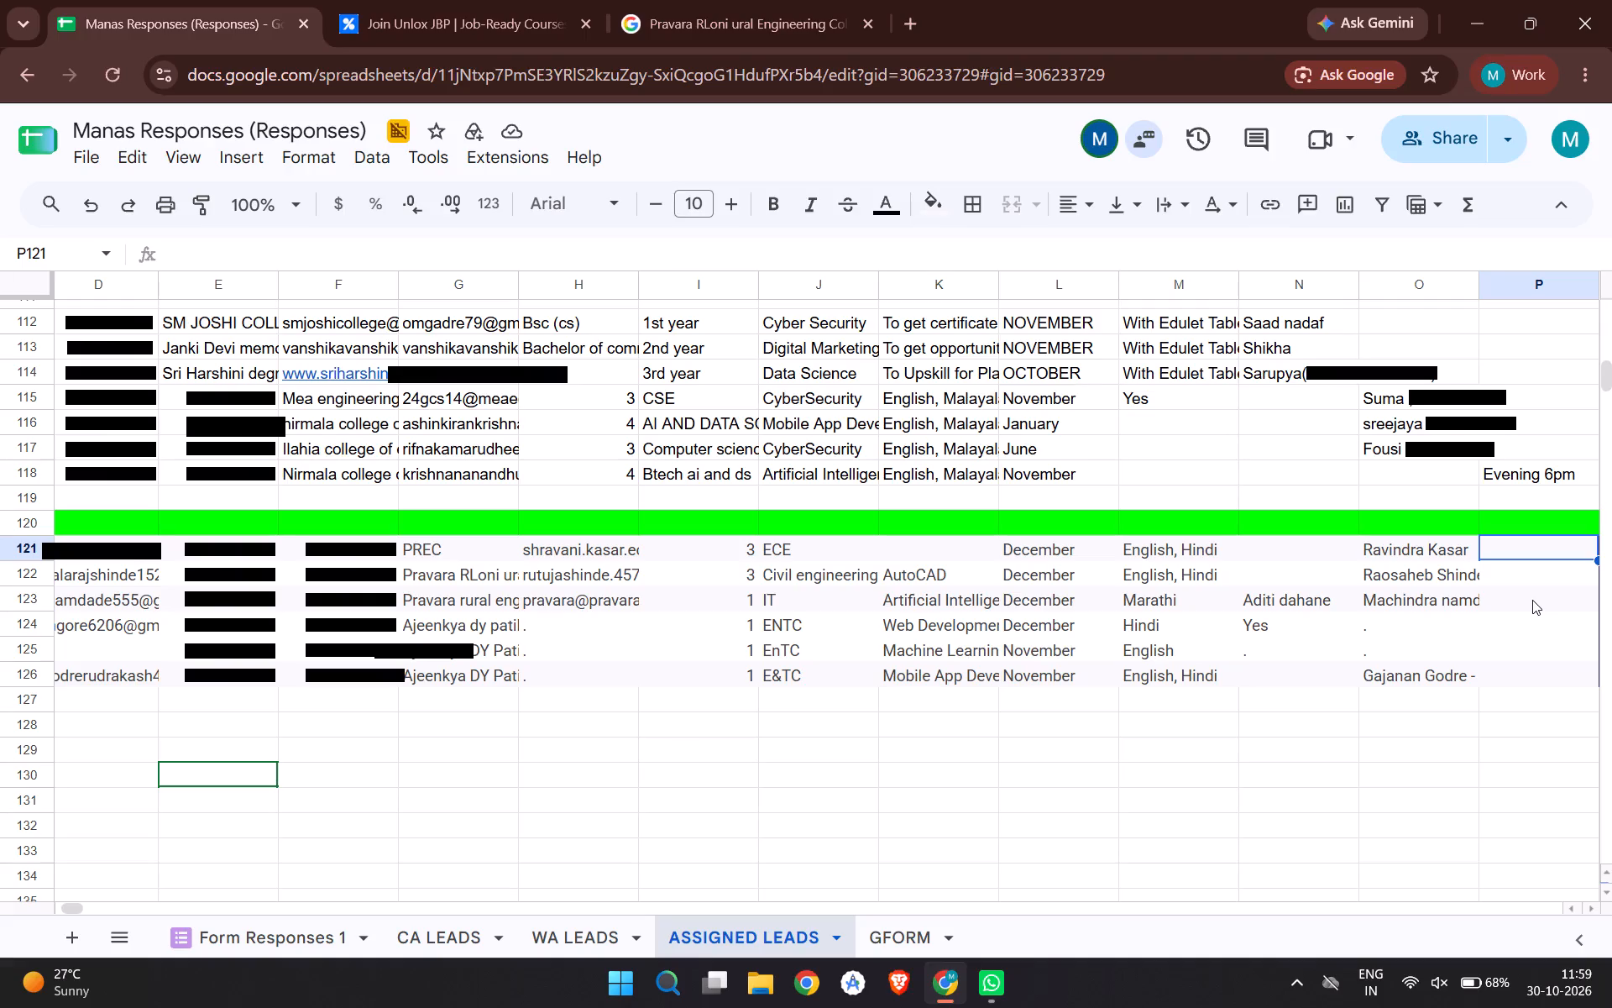
key(Left)
key(Left)
key(Left)
key(Left)
key(Left)
key(Left)
key(Left)
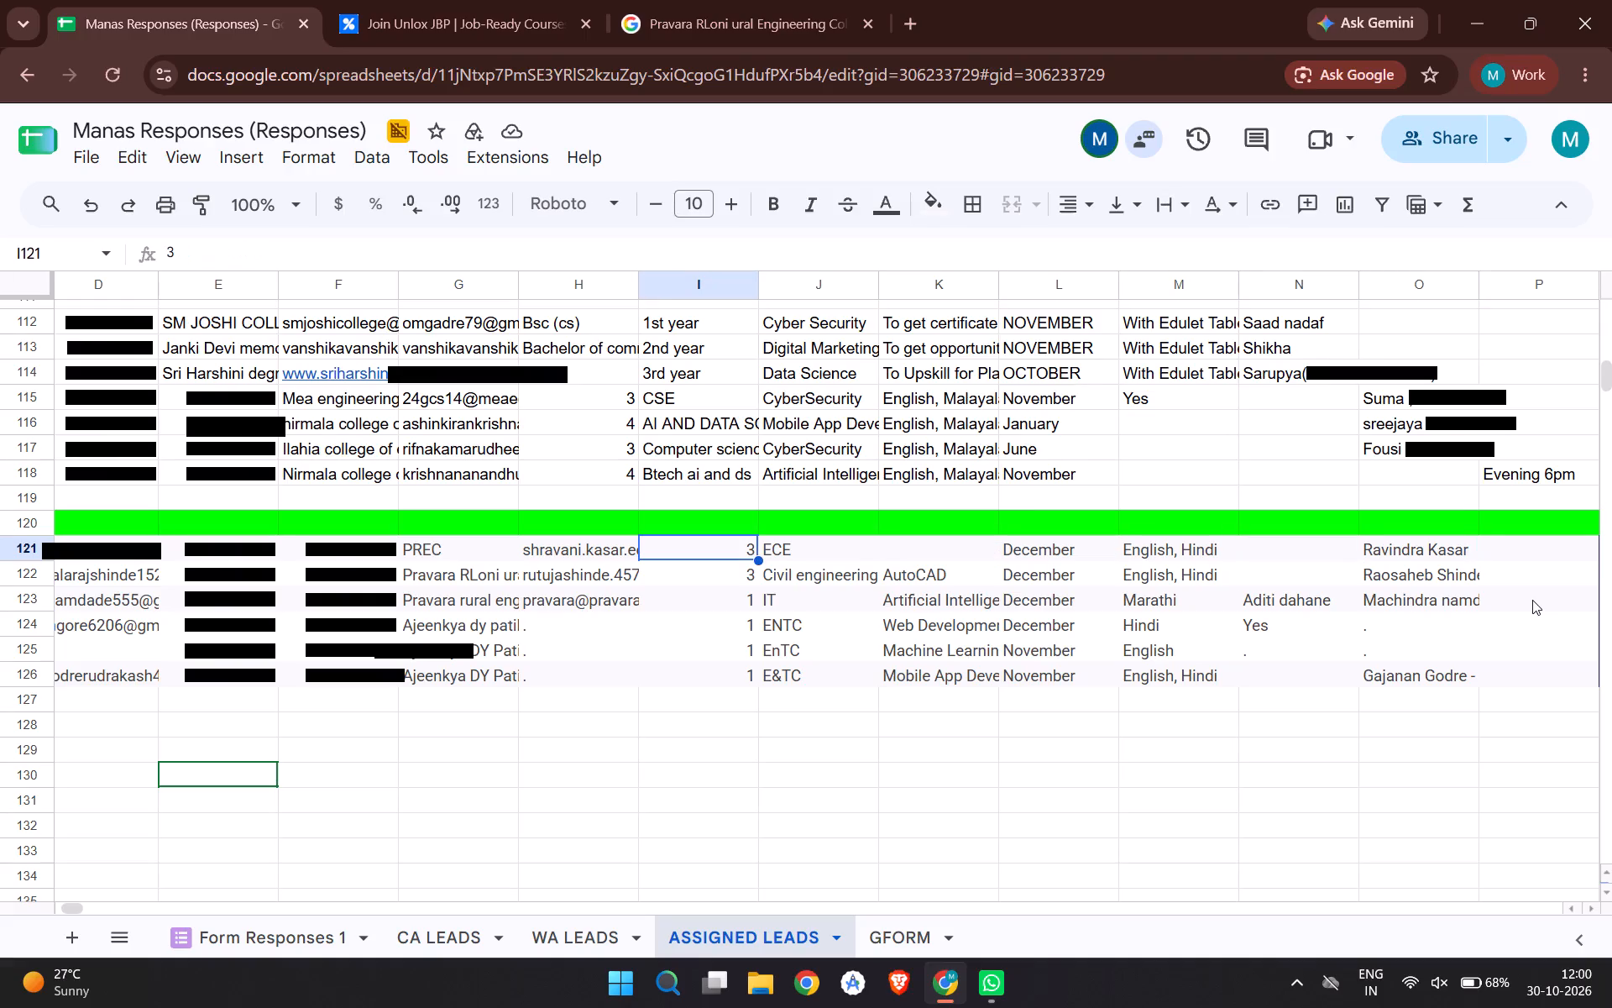
key(Up)
key(Right)
key(Down)
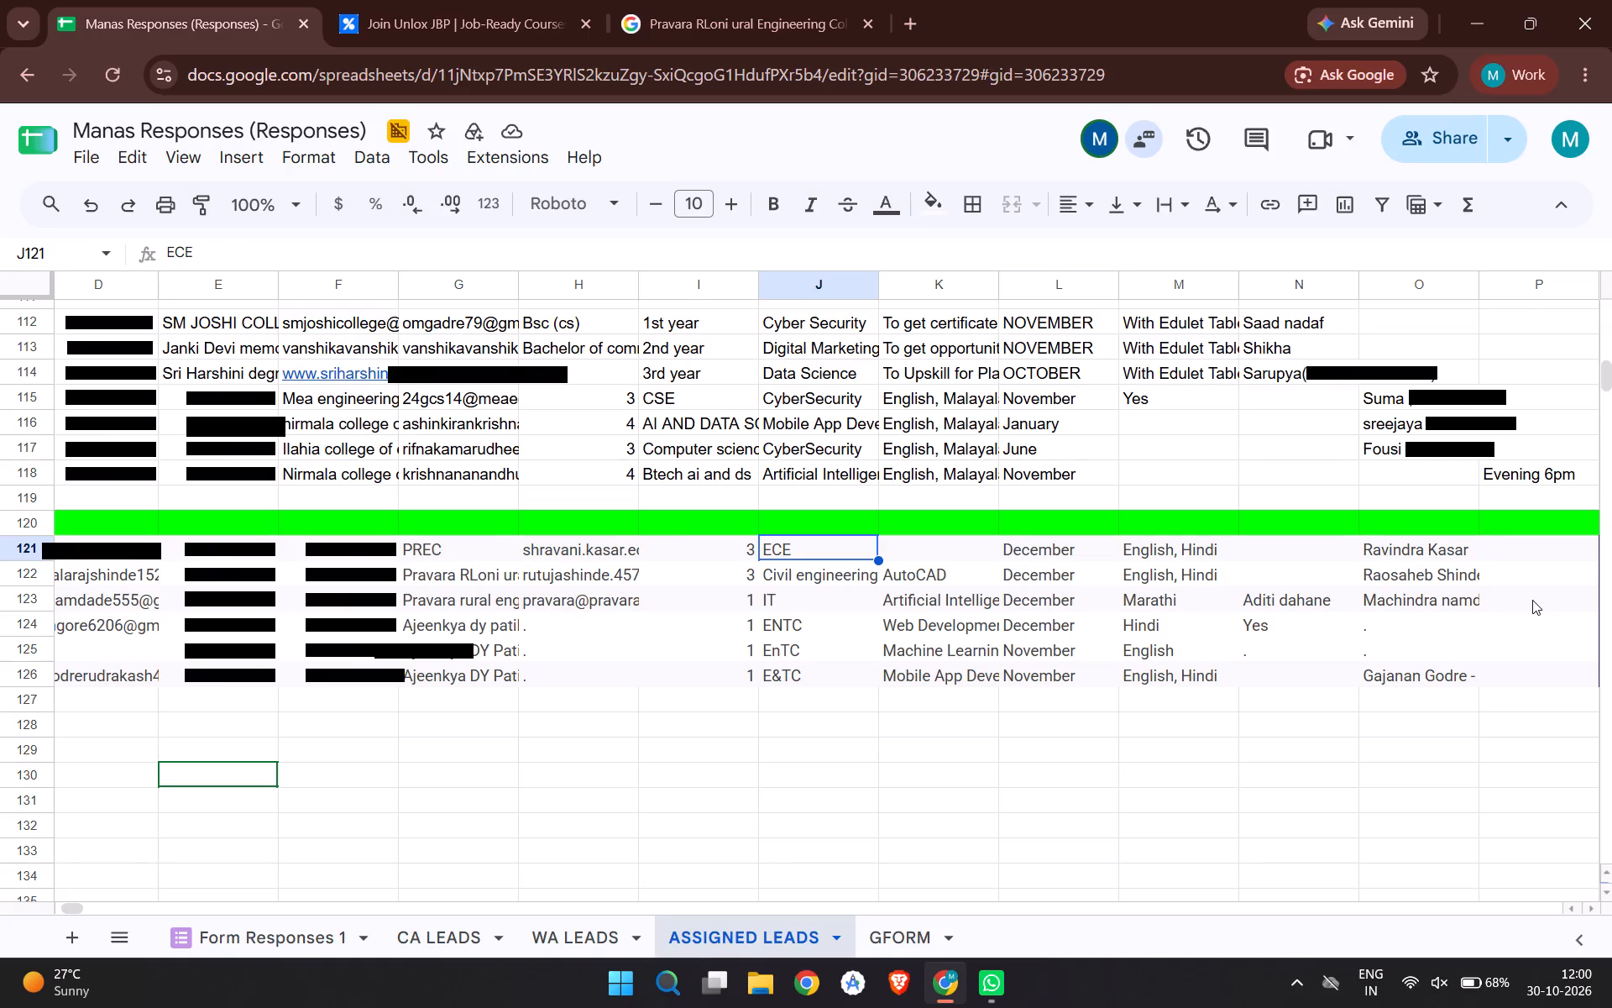
key(Right)
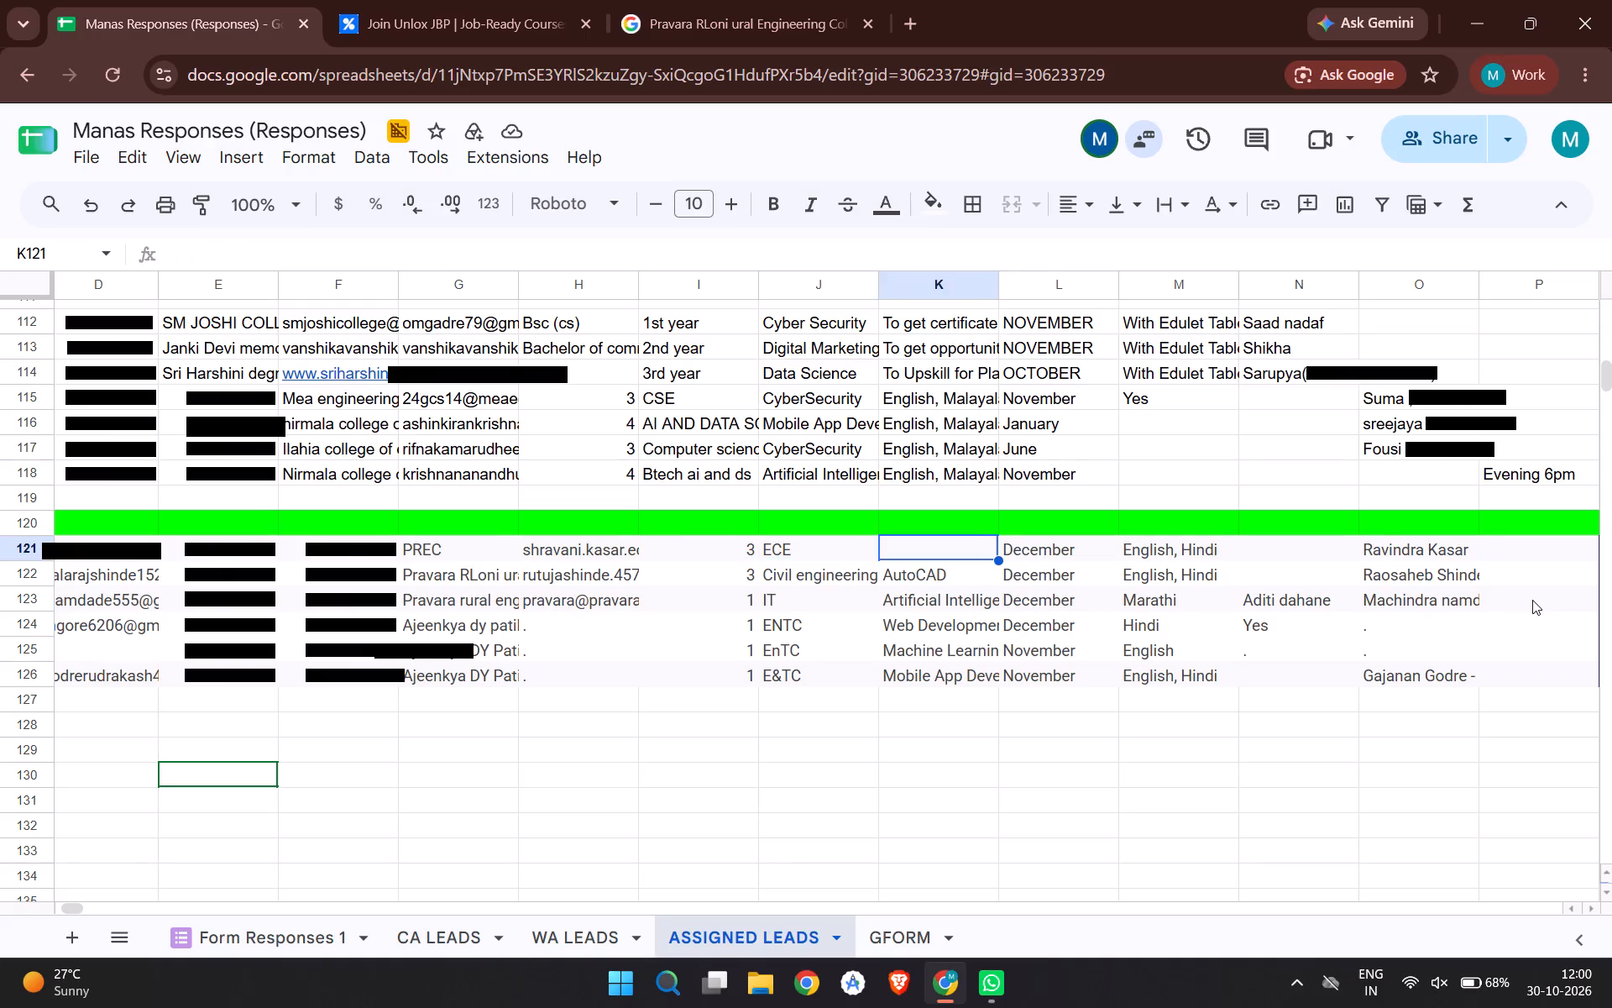
key(Right)
key(Right)
key(Right)
key(Right)
key(Right)
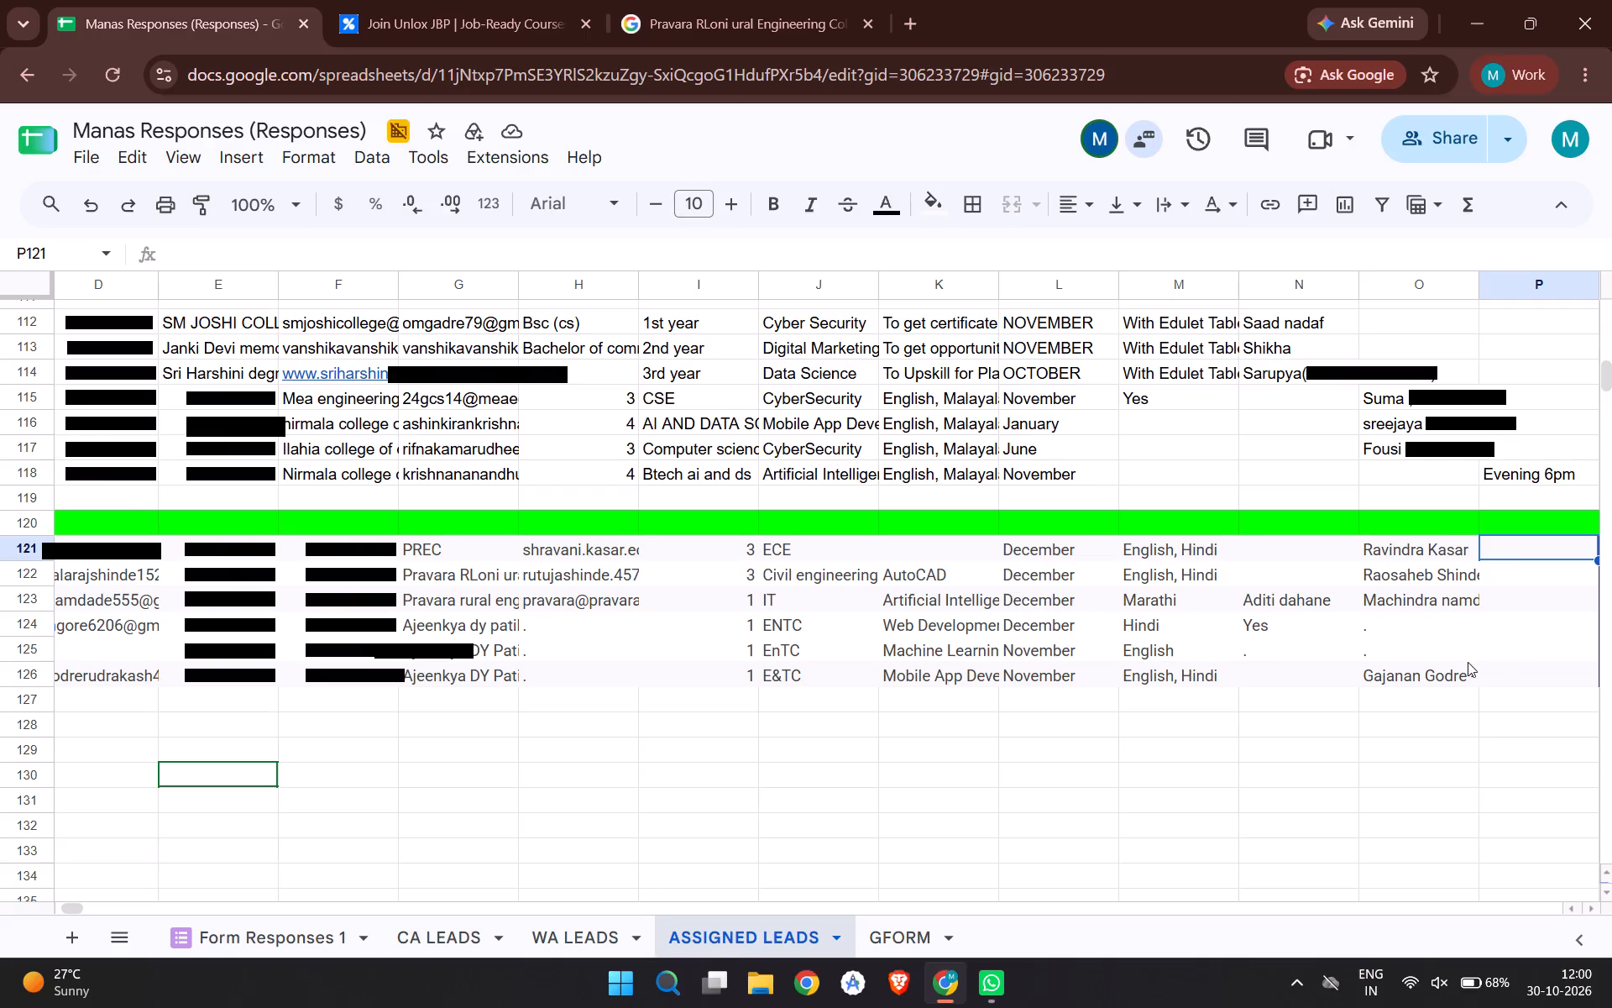
click(816, 553)
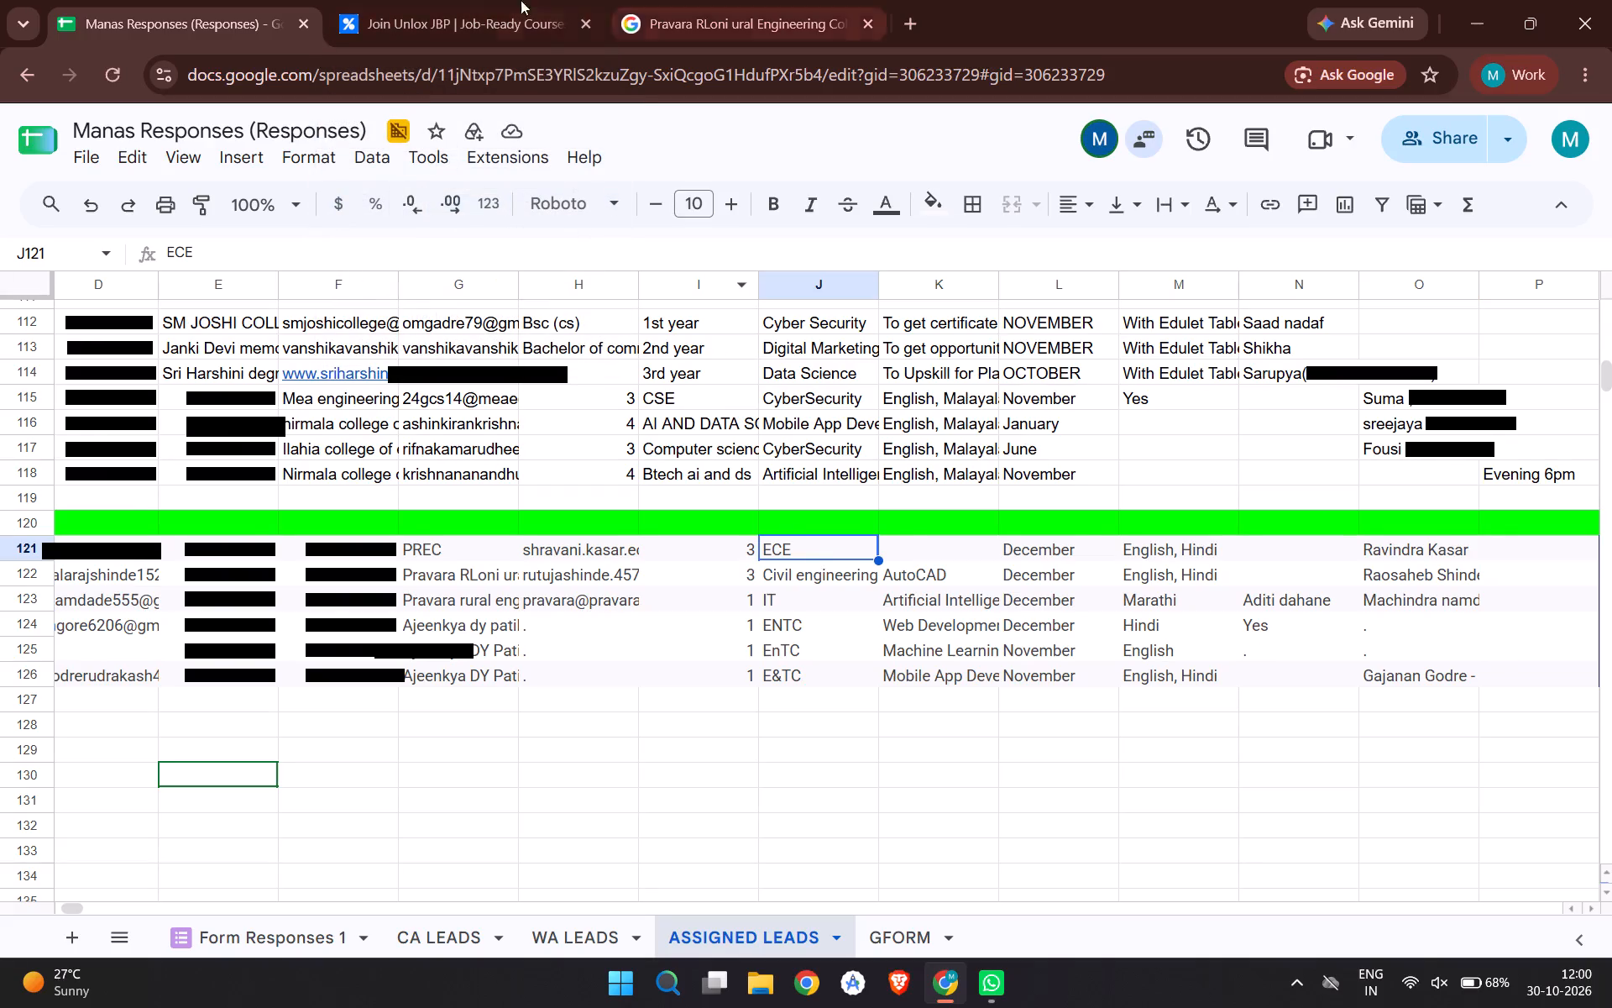
On the Unlox Job Bridge Programs page, display the Electrical & Electronics courses.
click(489, 1)
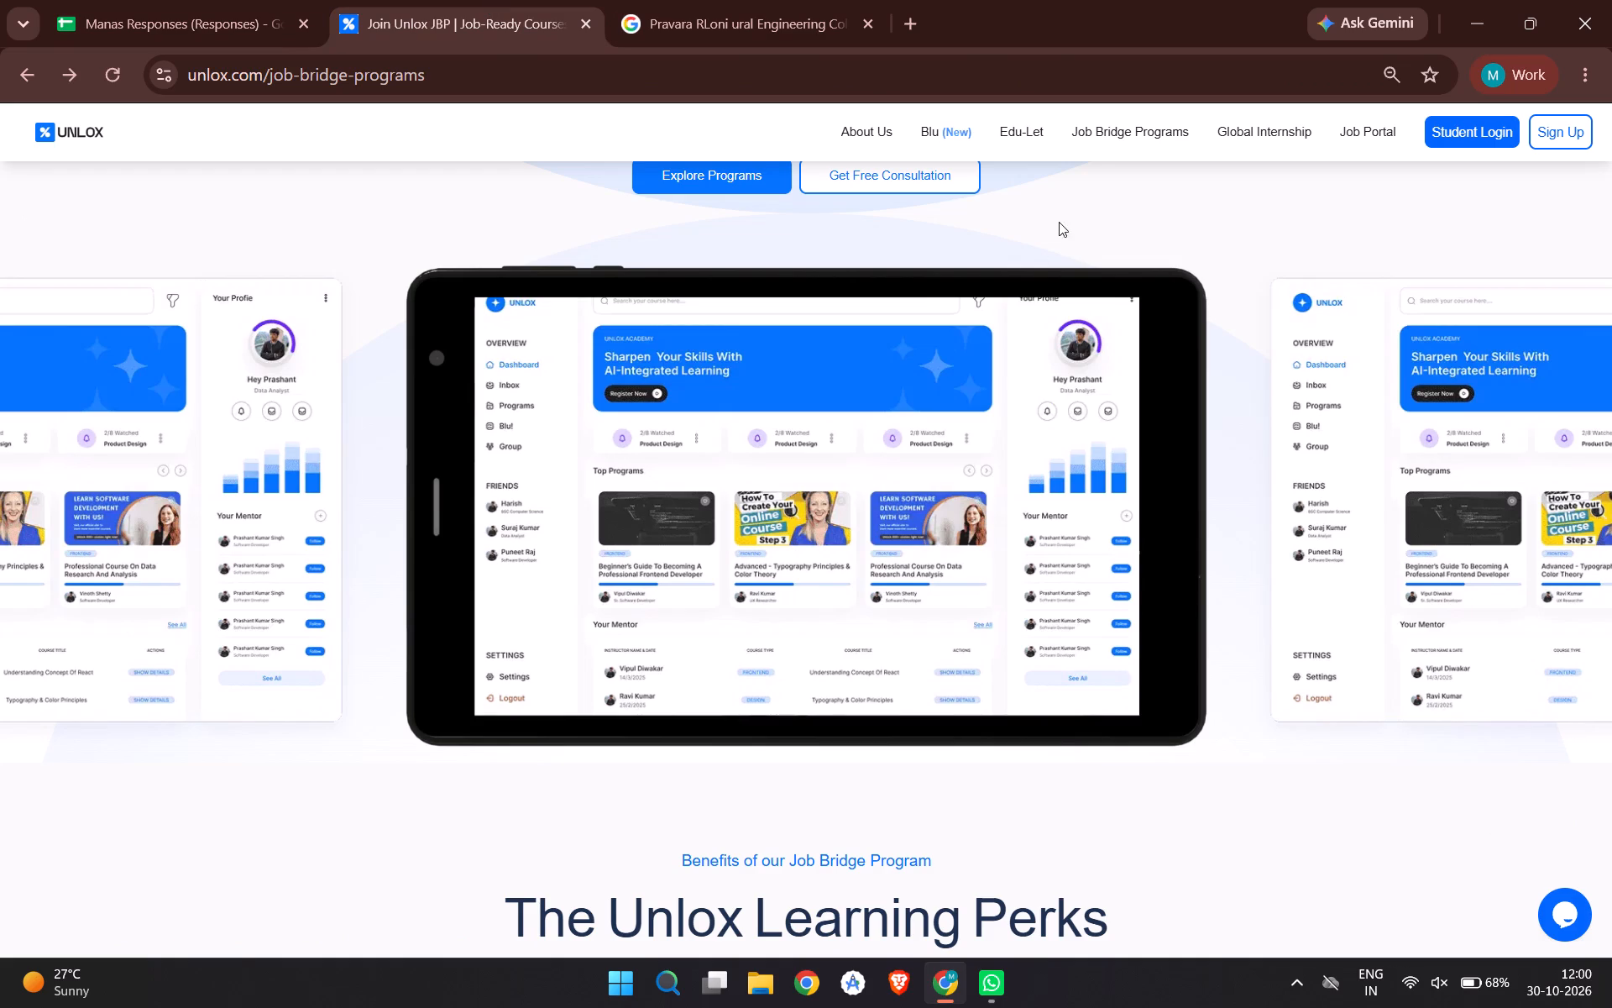
click(1099, 136)
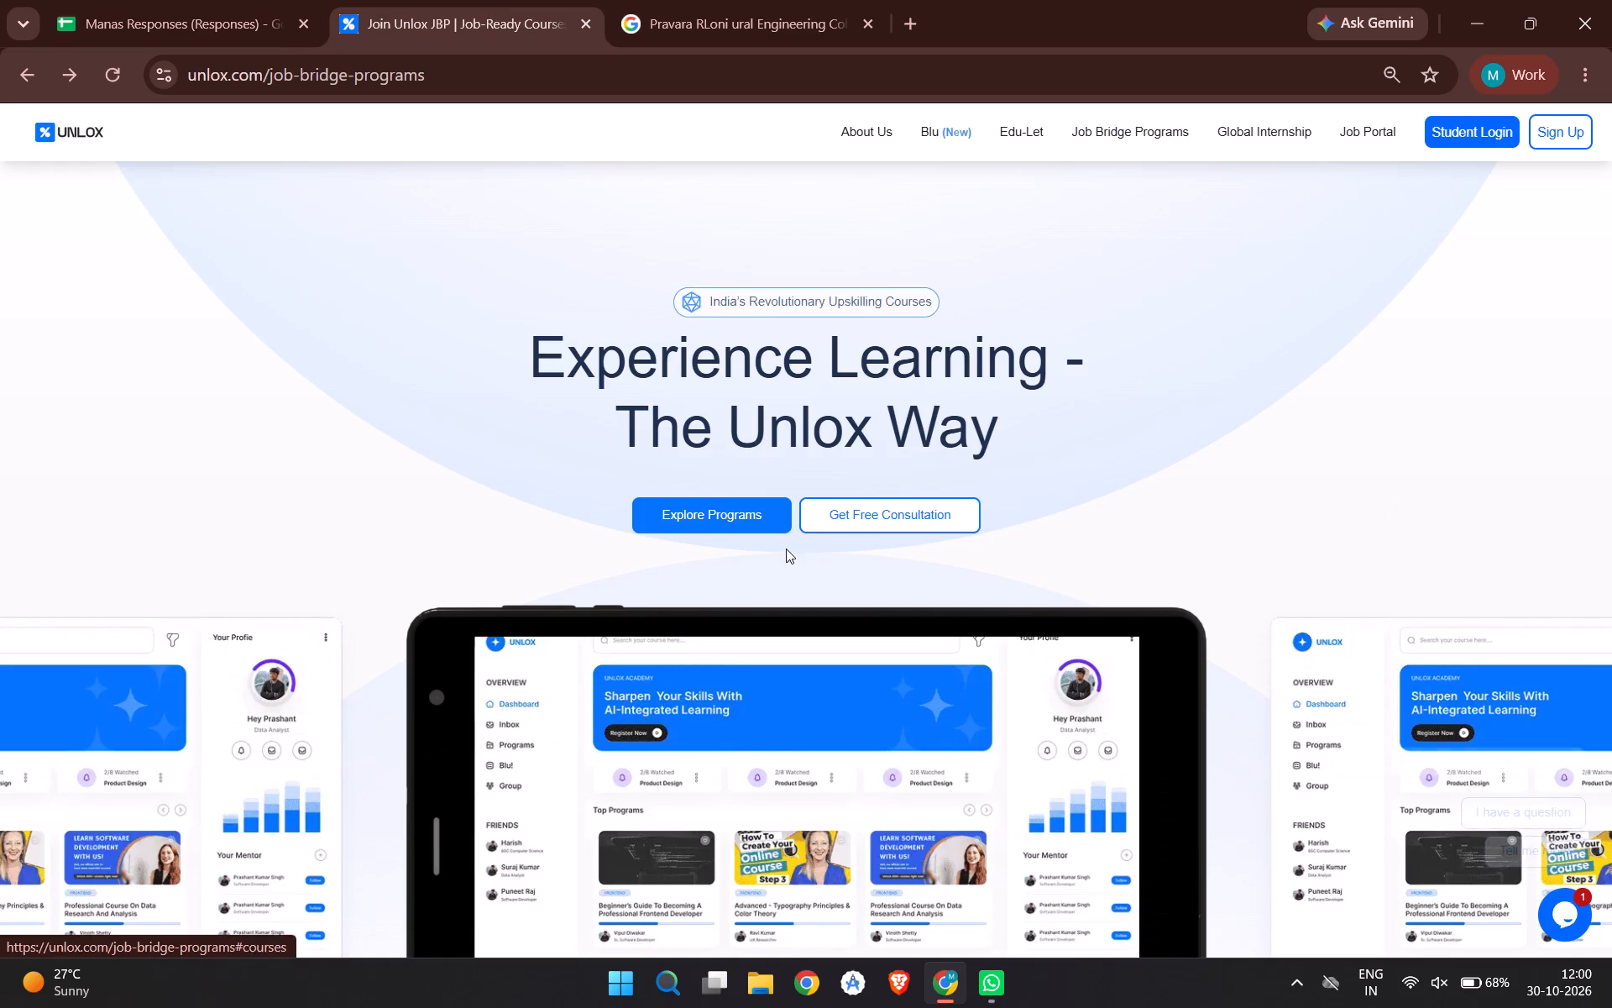
scroll(786, 549, down, 14)
scroll(786, 549, up, 1)
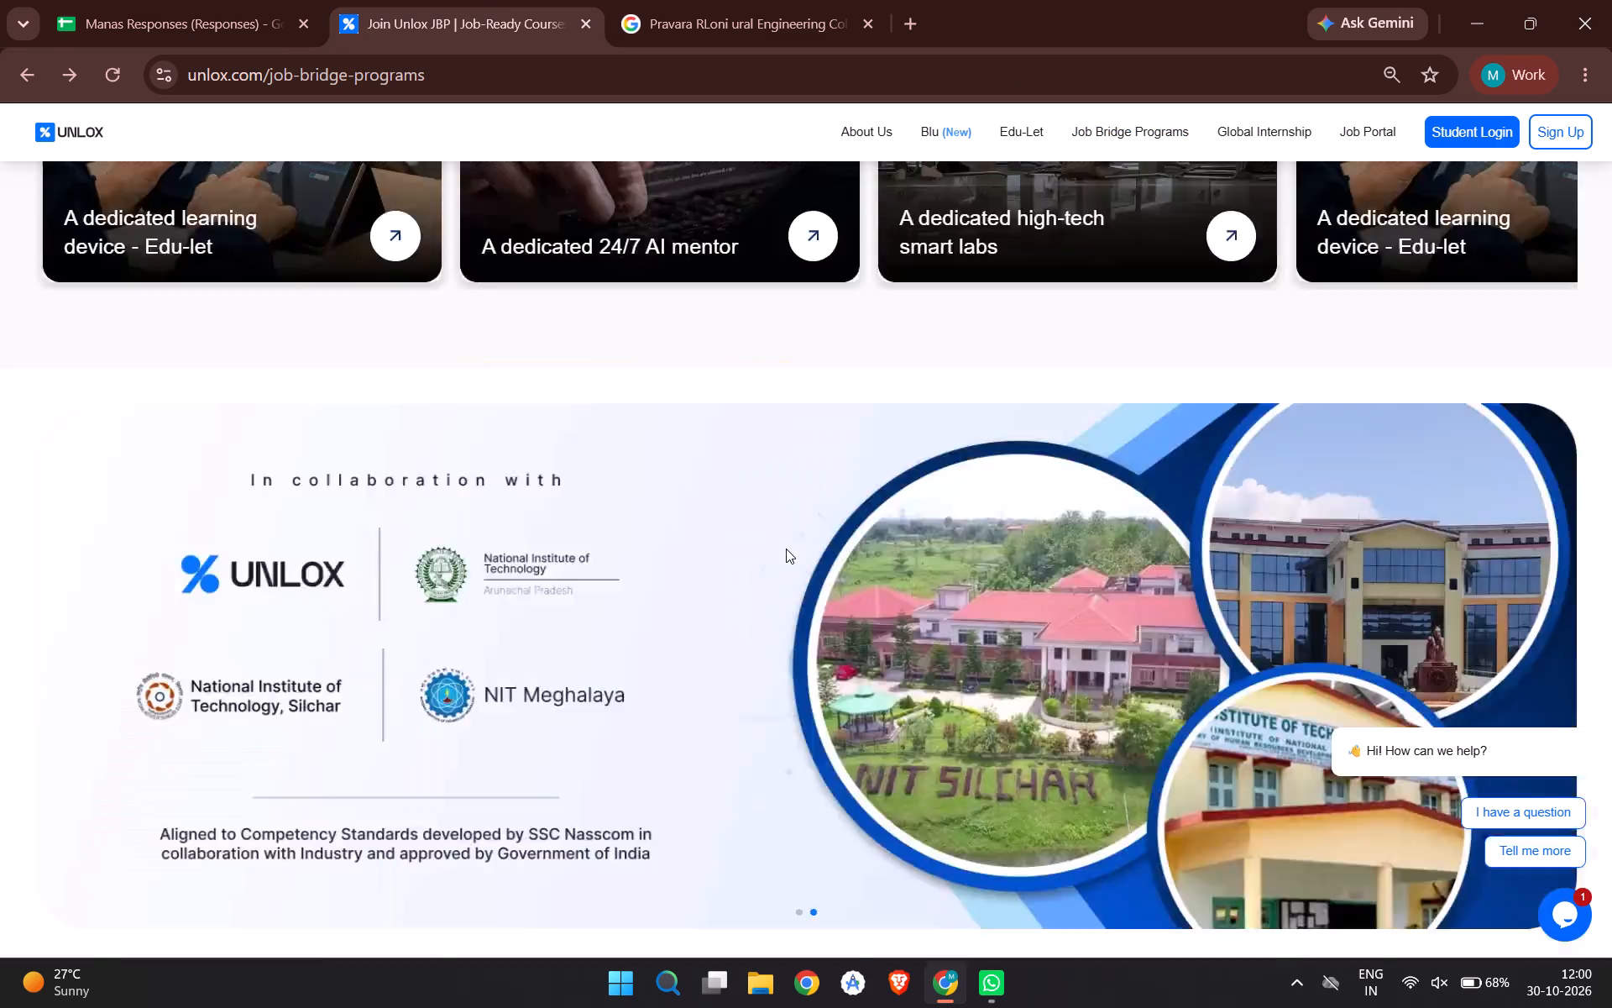
scroll(786, 549, up, 1)
scroll(786, 549, down, 5)
scroll(786, 549, up, 1)
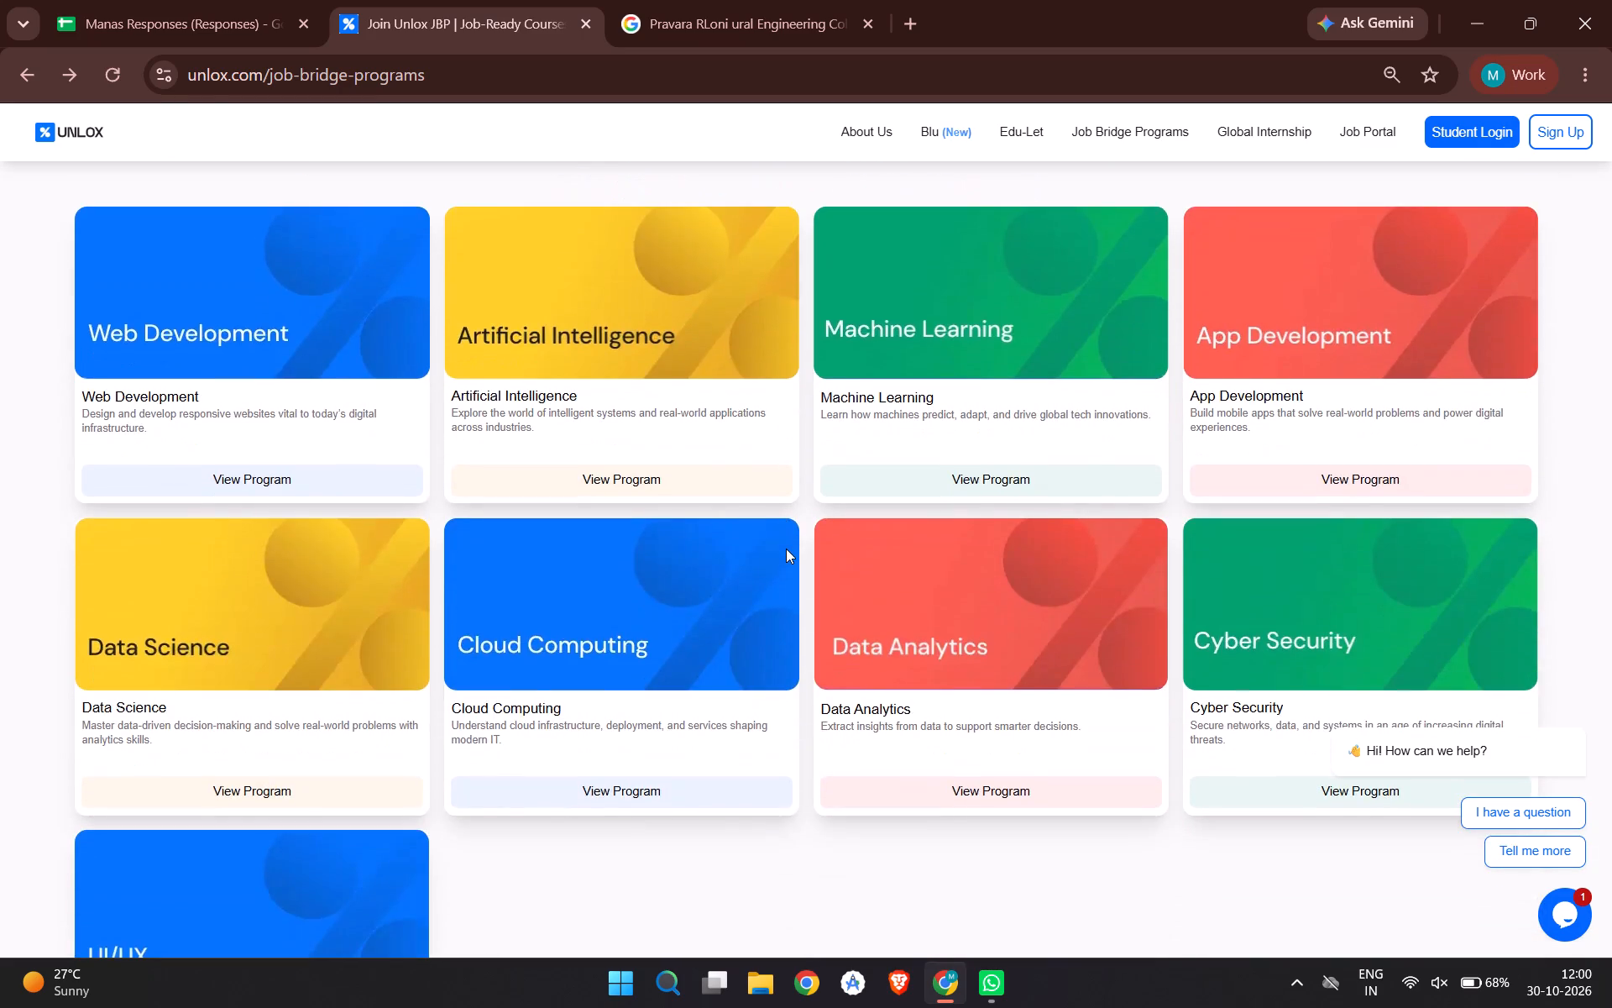
scroll(786, 549, up, 1)
click(903, 417)
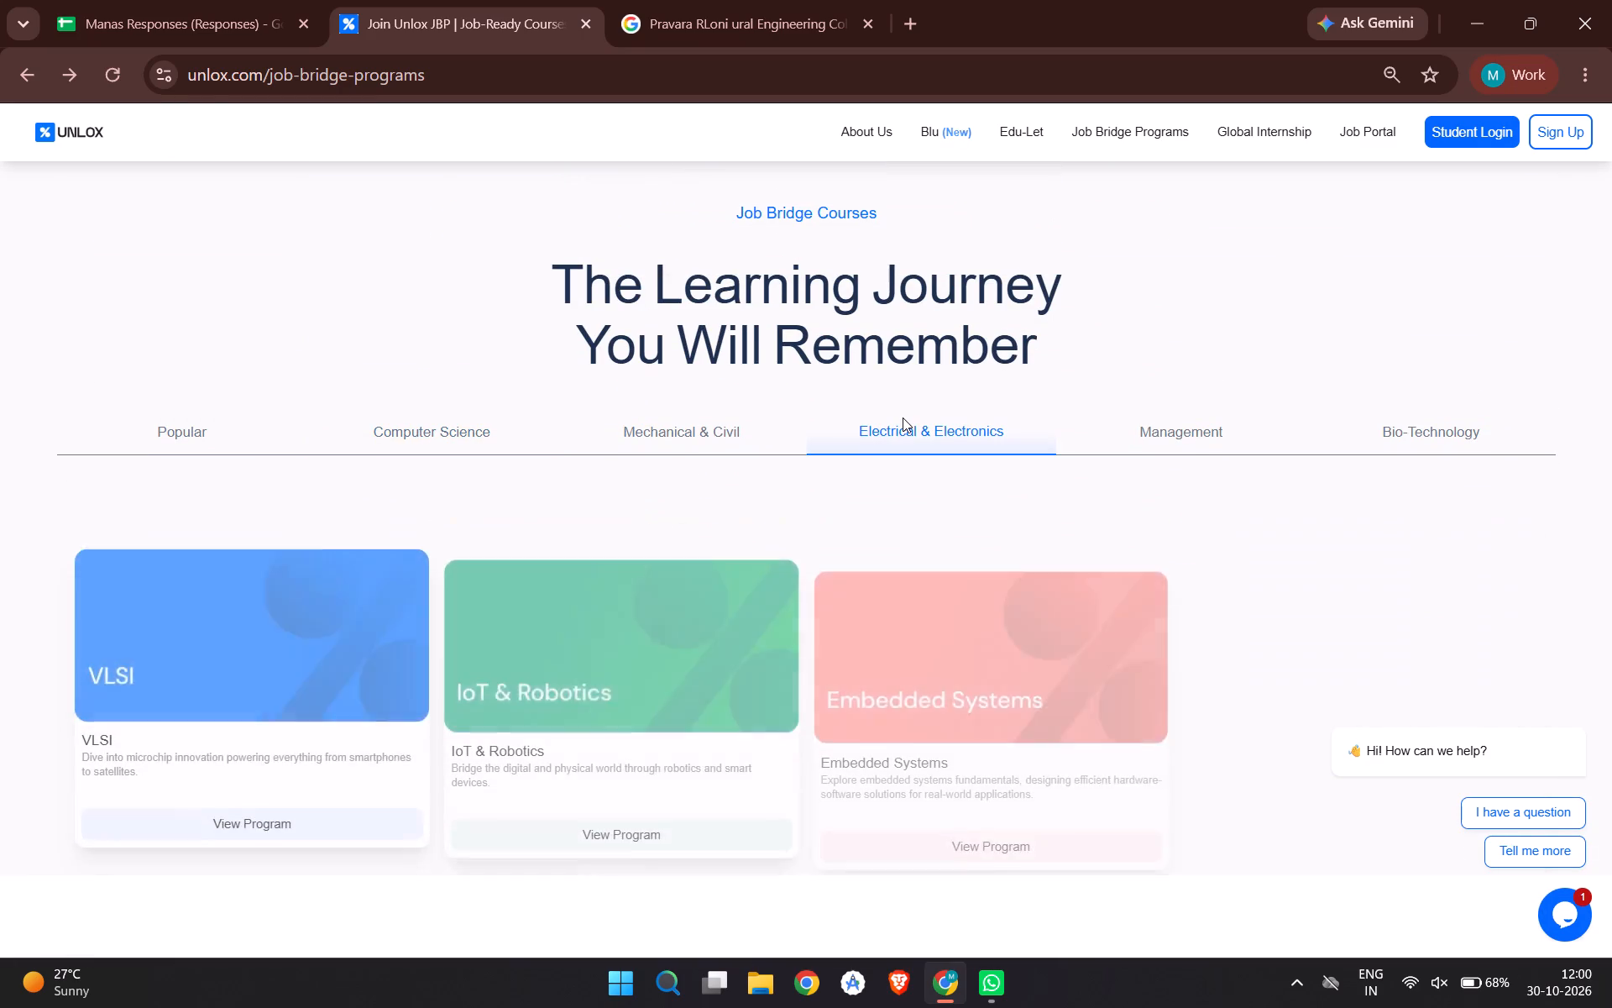
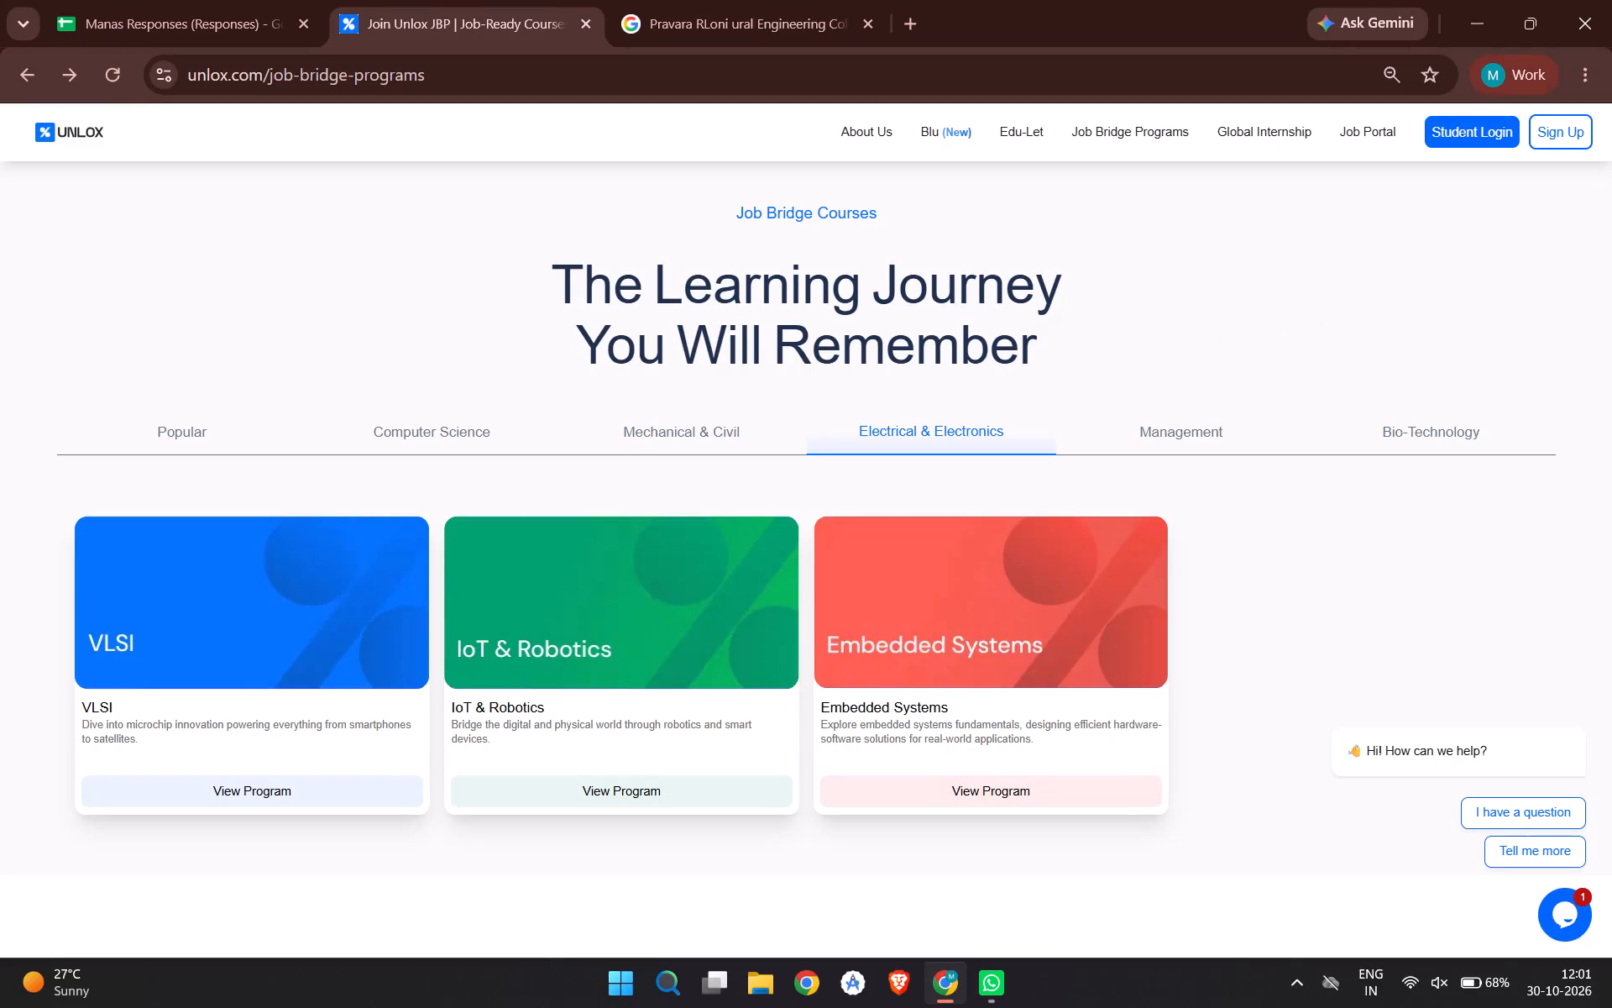
Copy the full web address of the Unlox Job Bridge Programs page.
drag(450, 83, 445, 83)
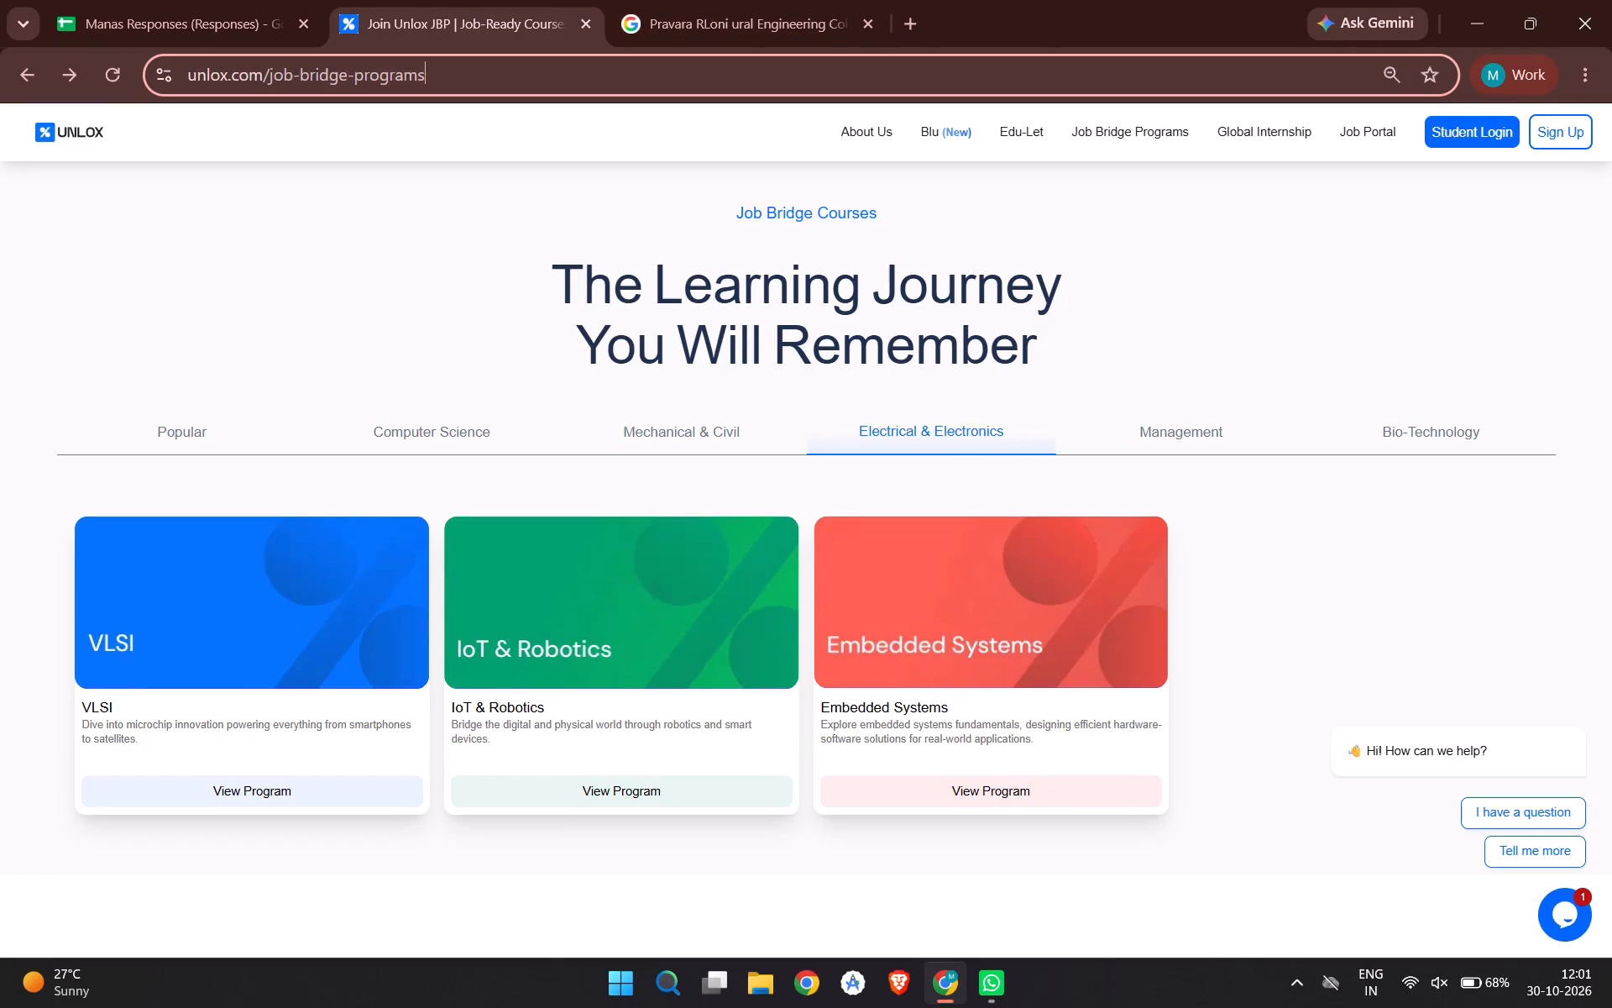
drag(445, 83, 452, 75)
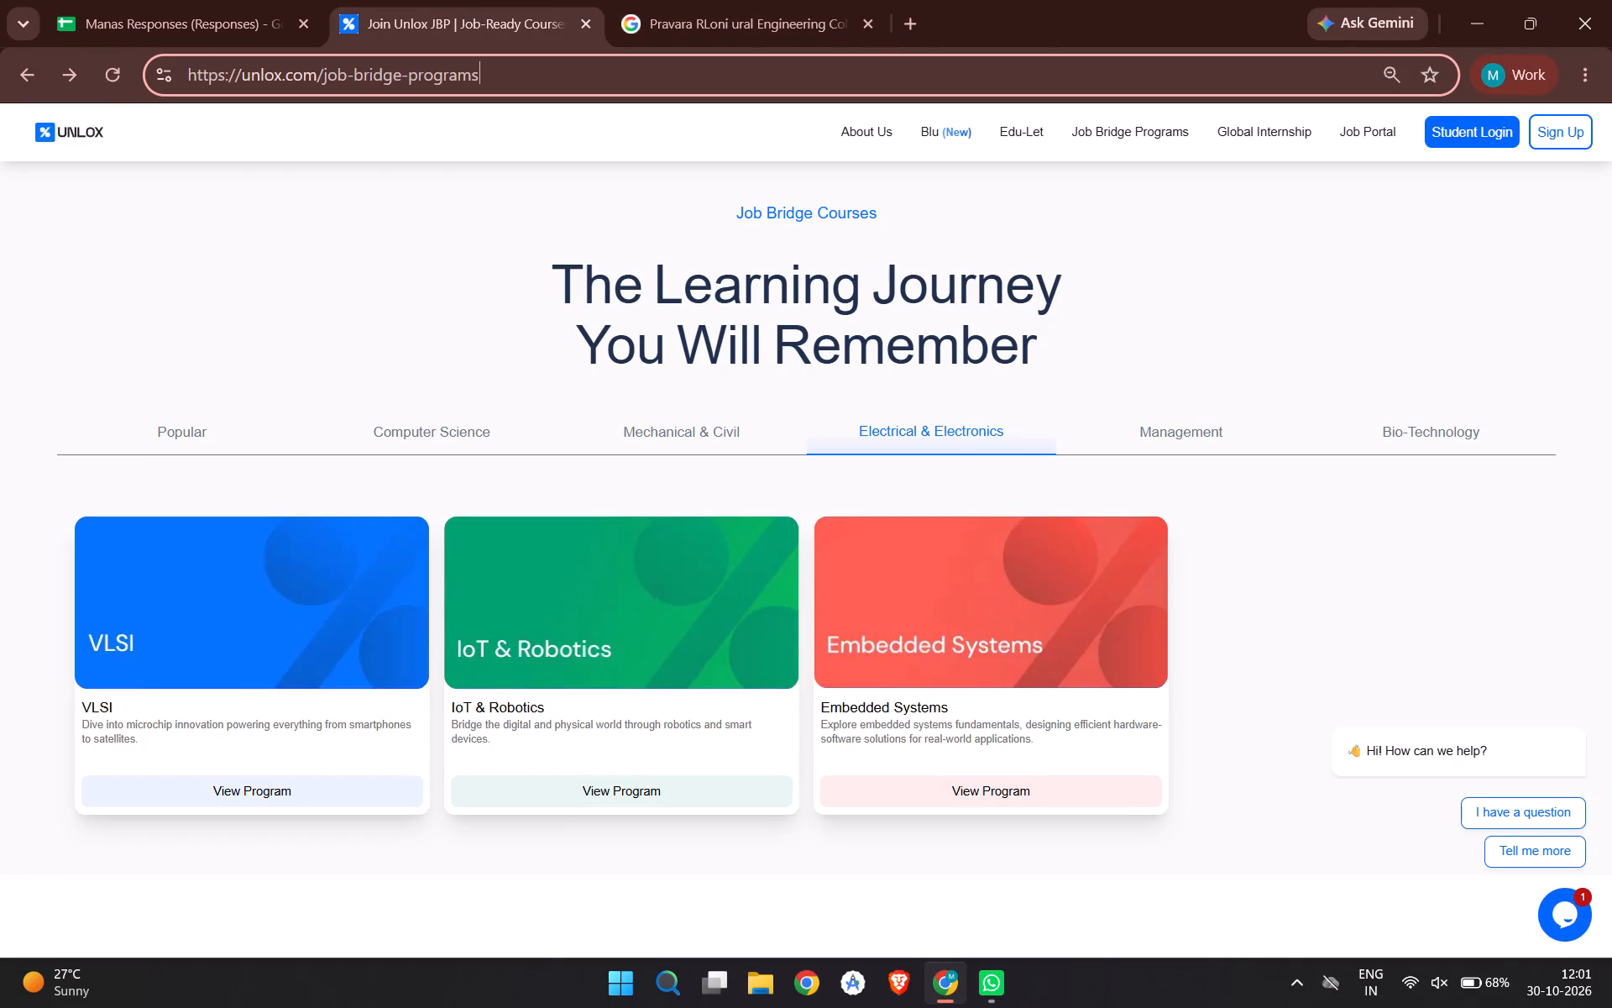
click(452, 75)
click(523, 75)
drag(523, 75, 75, 45)
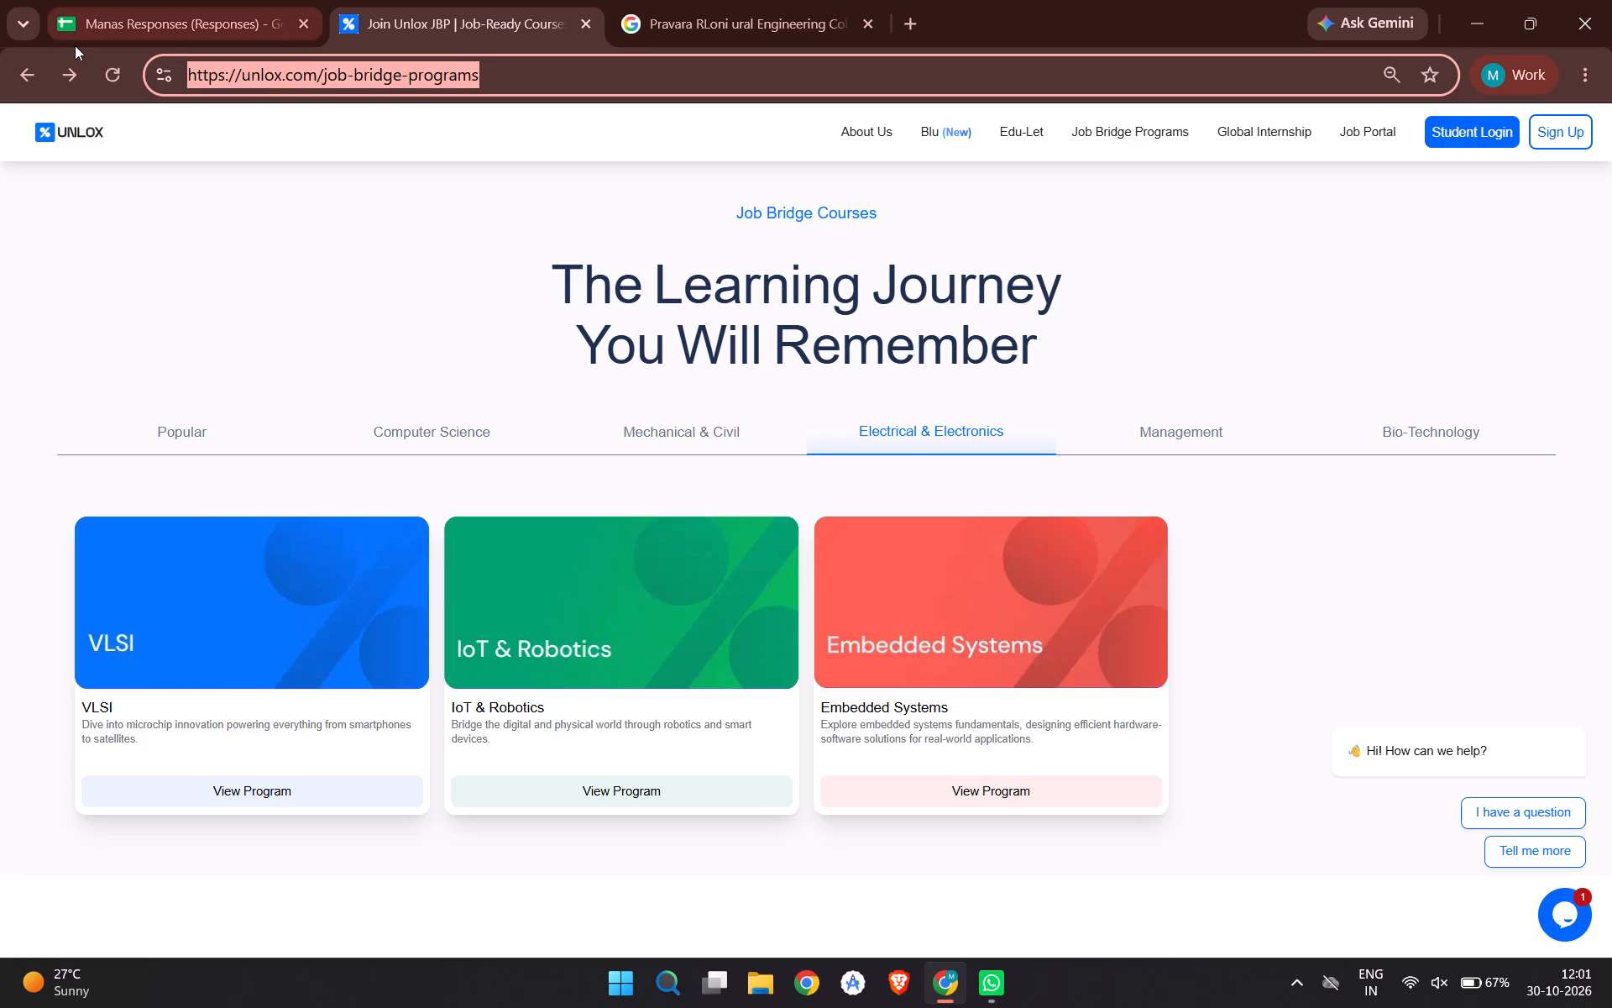
key(ctrl+c)
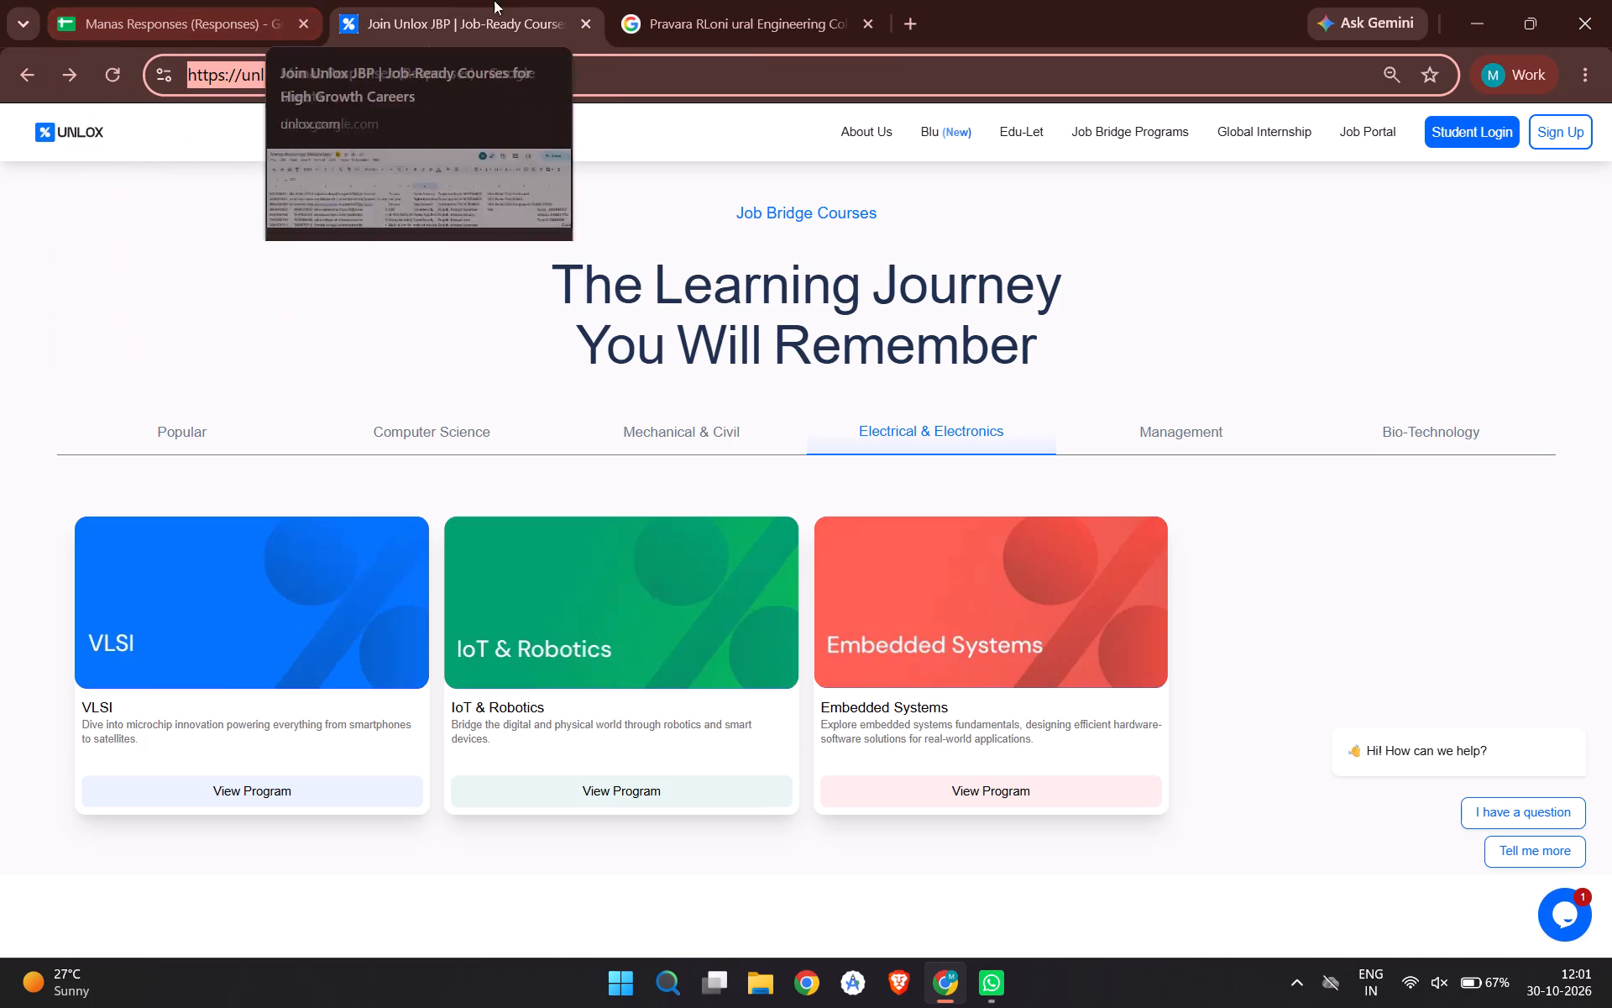
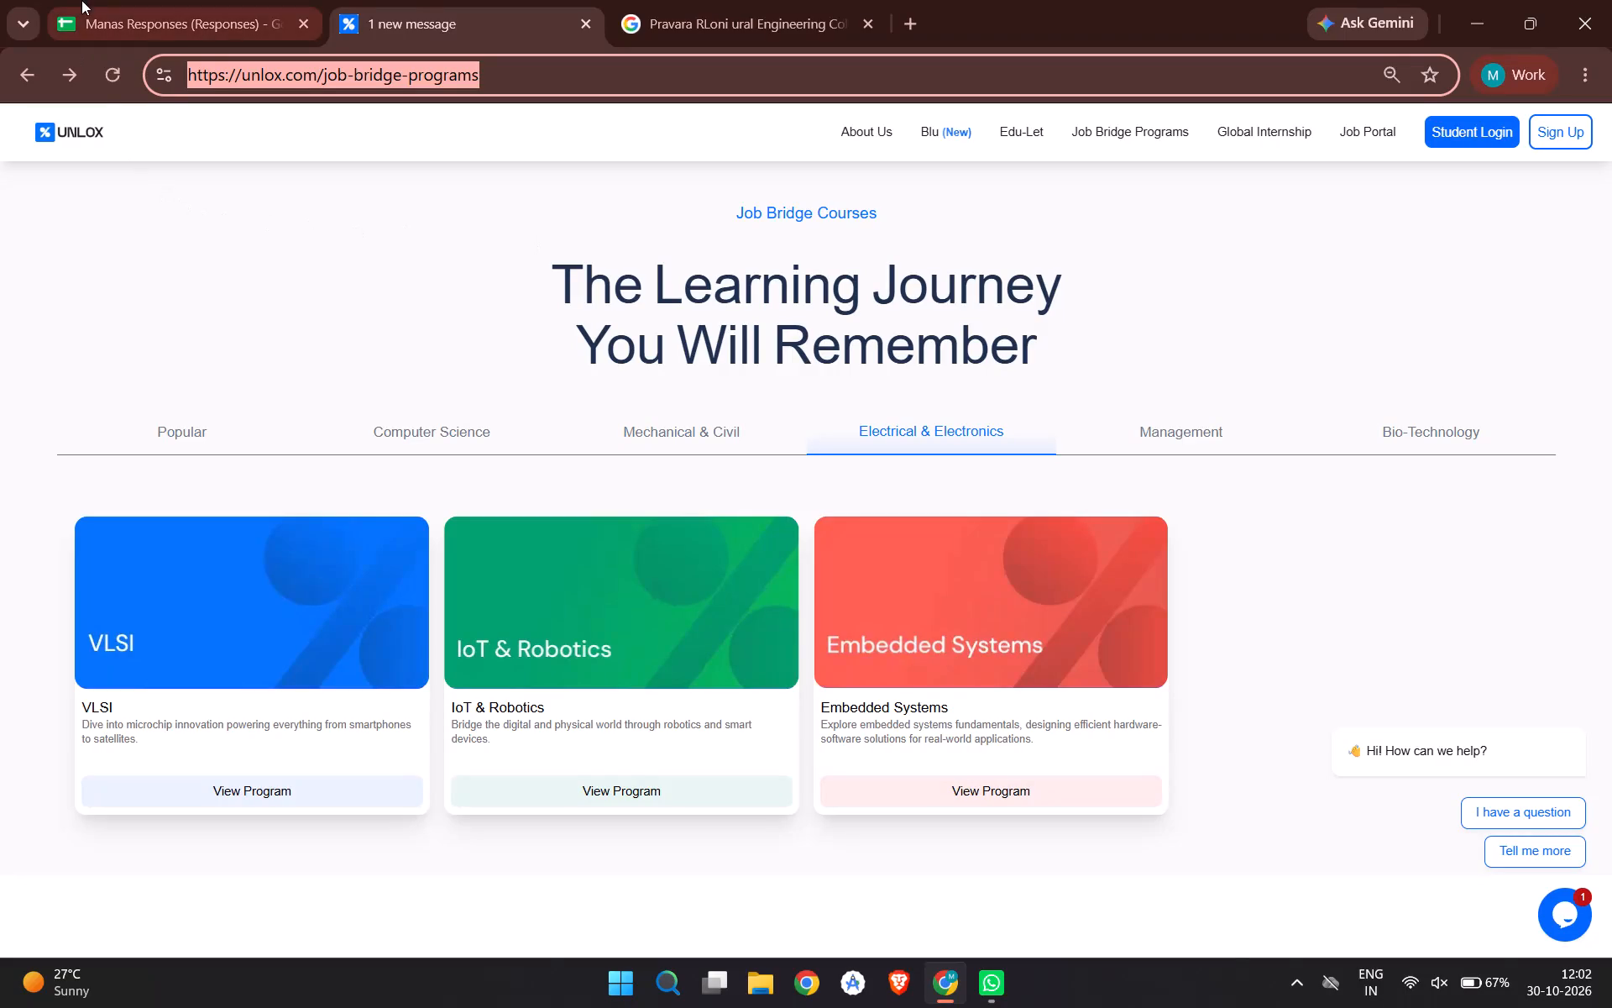
Return to the ASSIGNED LEADS sheet and review the lead details in the rows below the green divider.
click(85, 3)
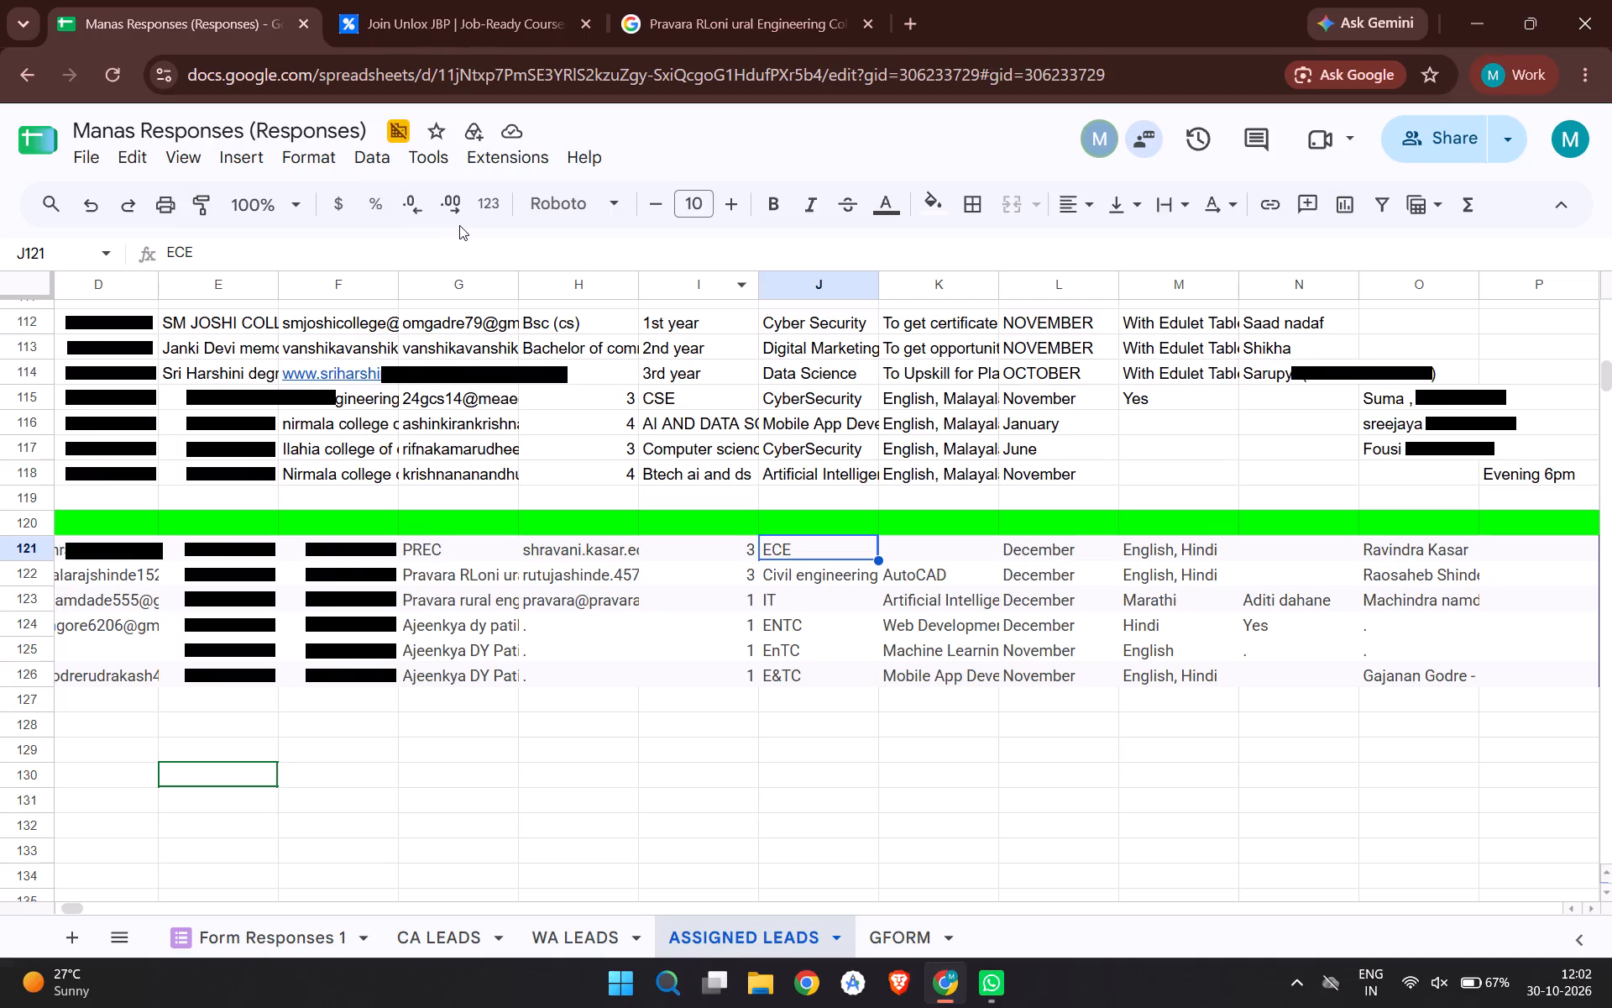
scroll(530, 573, right, 1)
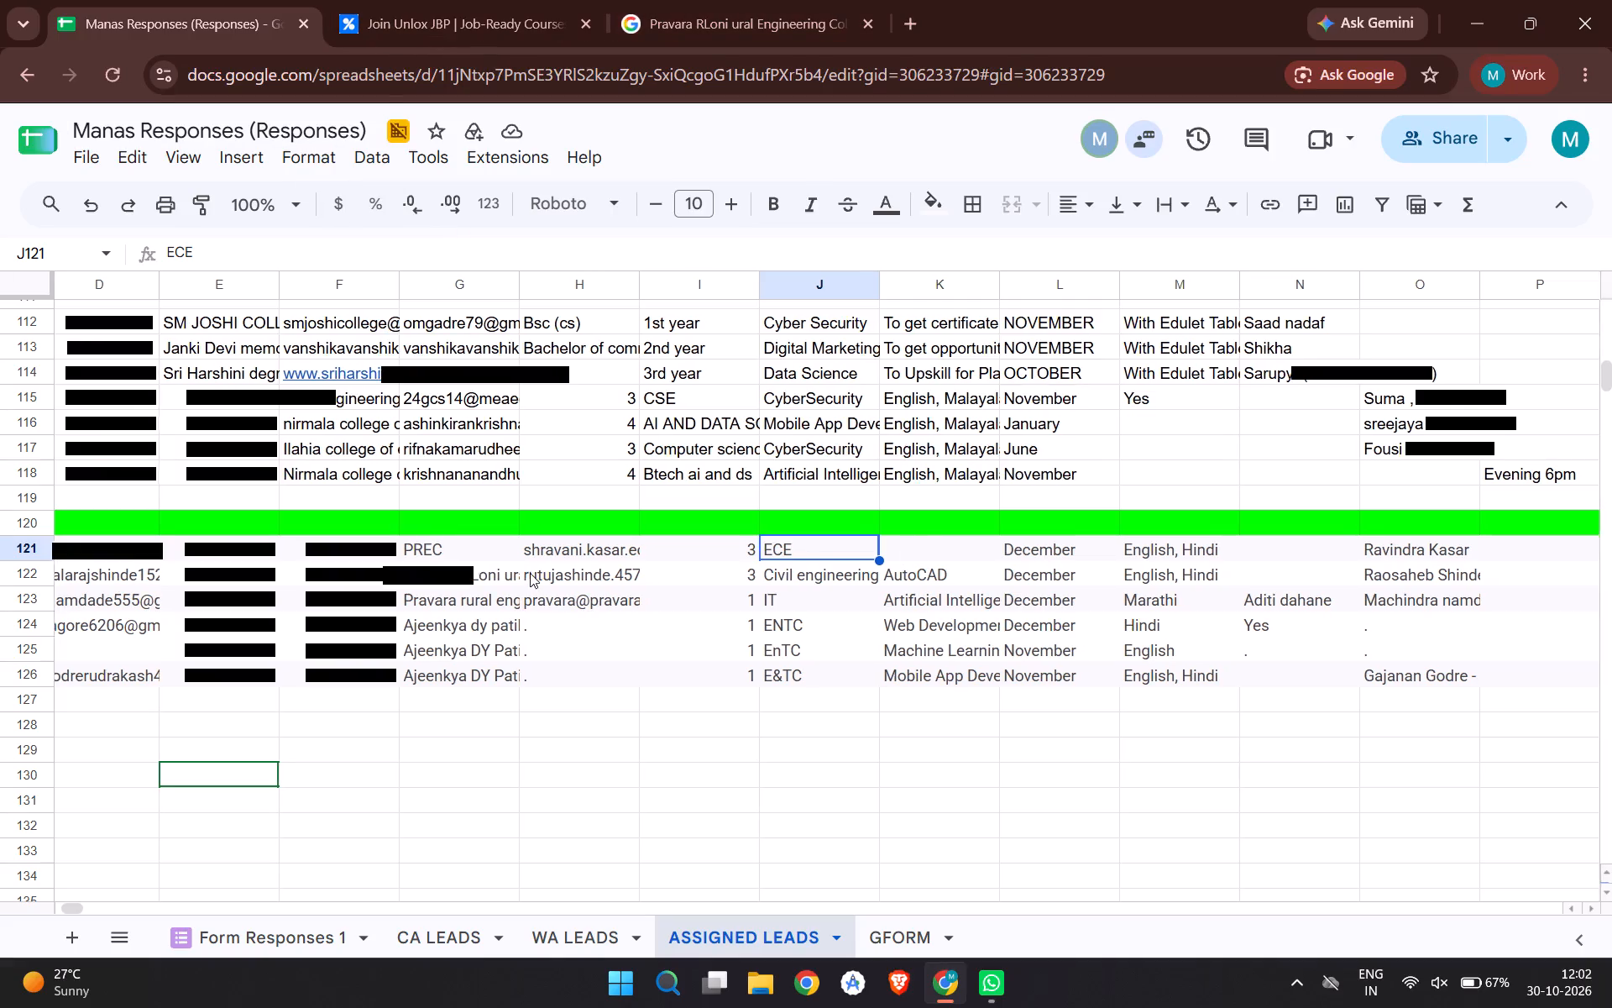
Copy the first lead's contact number from cell F121, in the row just below the green divider.
scroll(530, 573, right, 2)
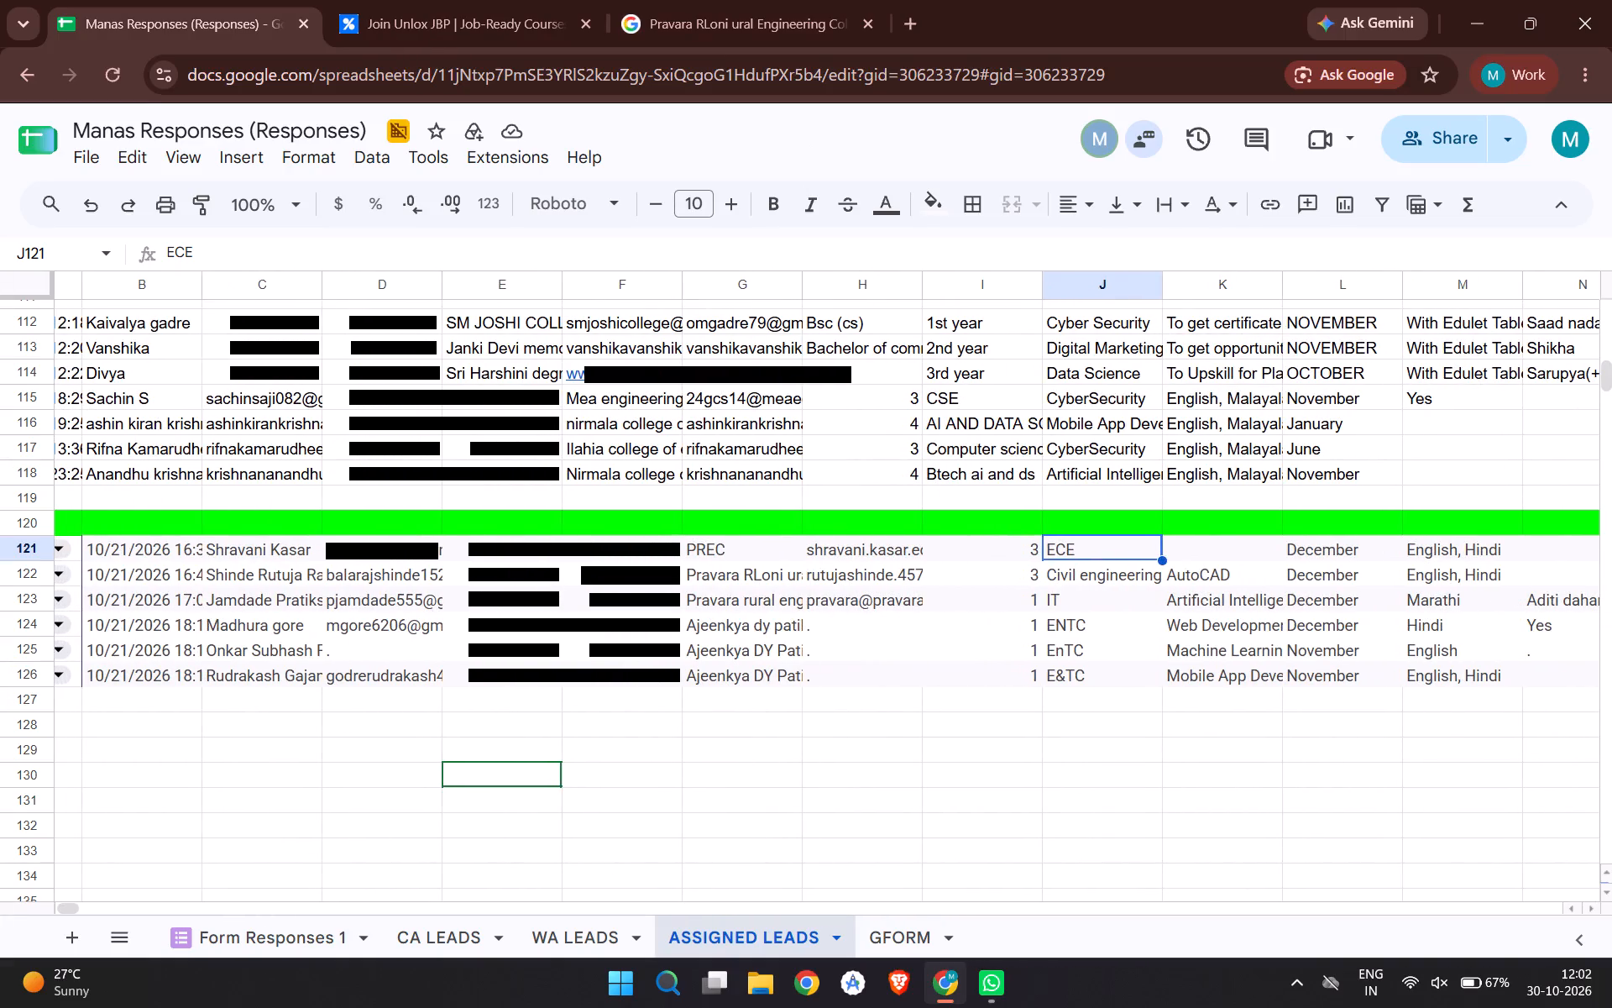
double_click(647, 544)
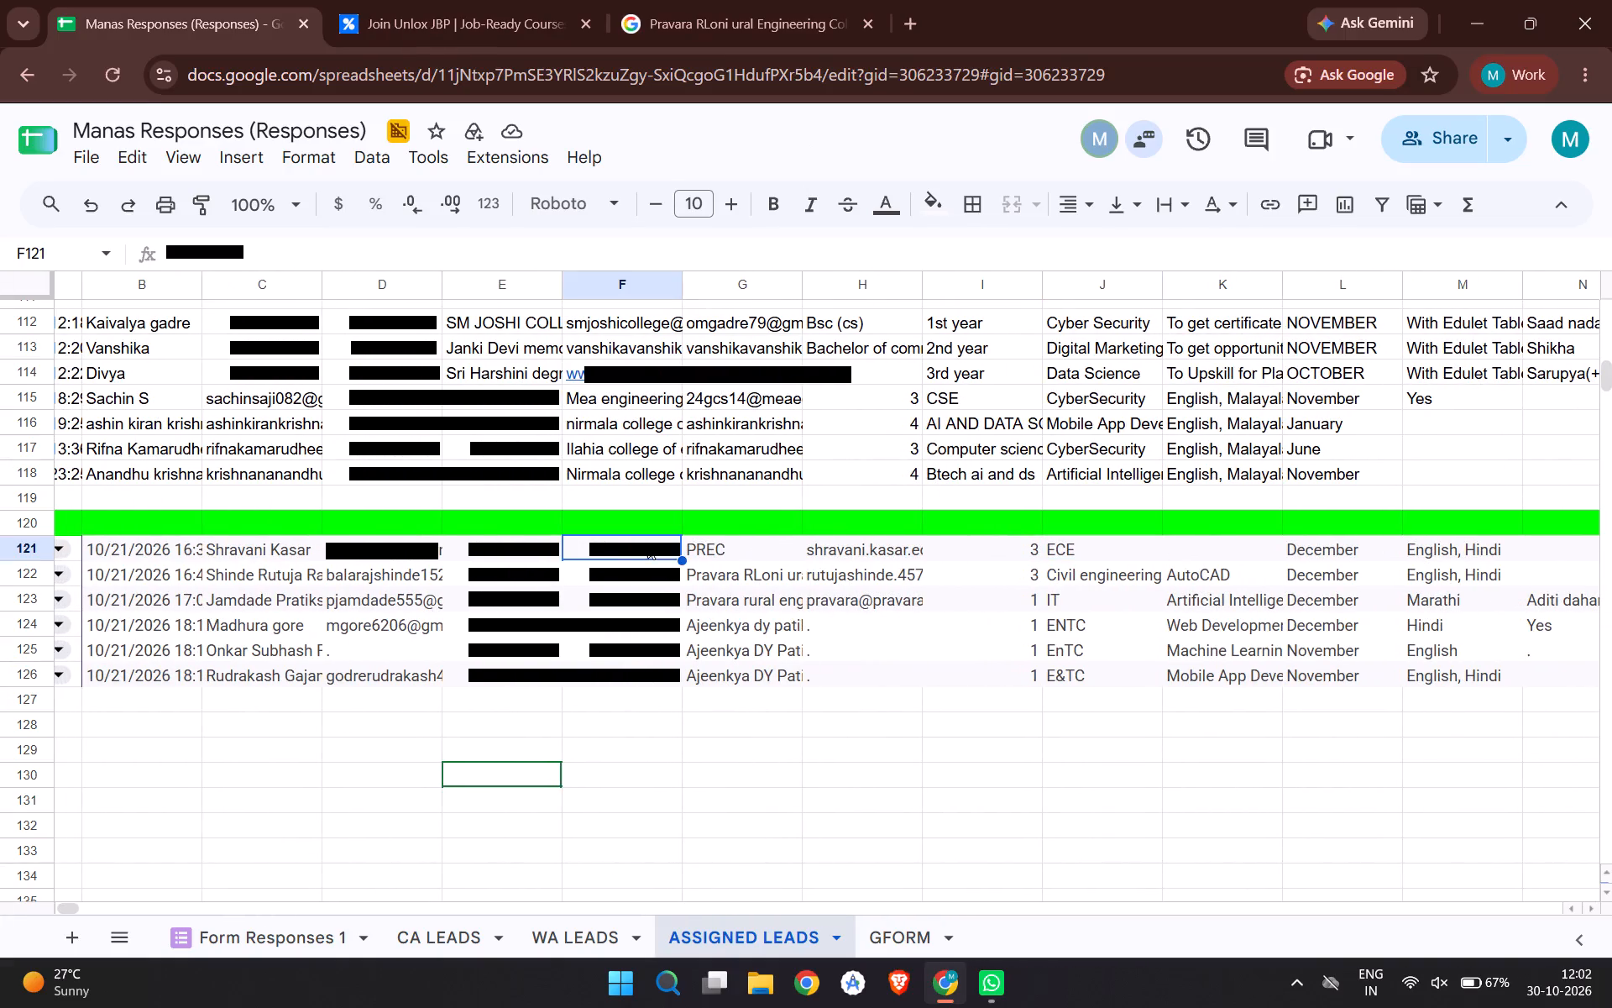
drag(583, 543, 679, 549)
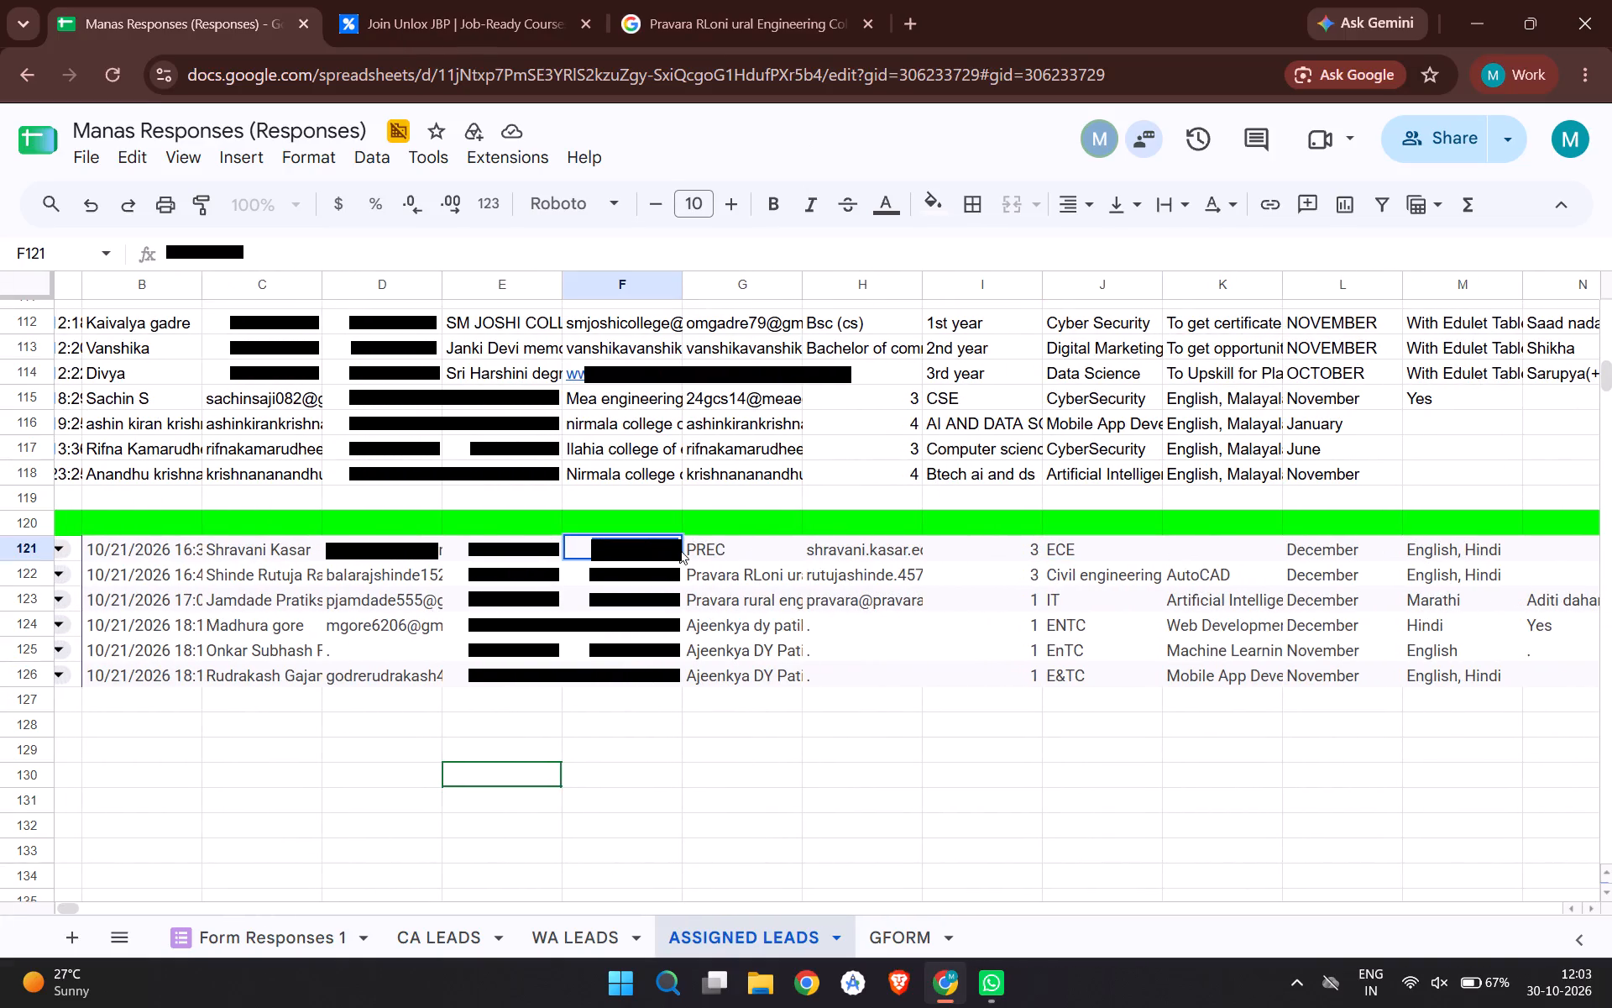
key(ctrl+c)
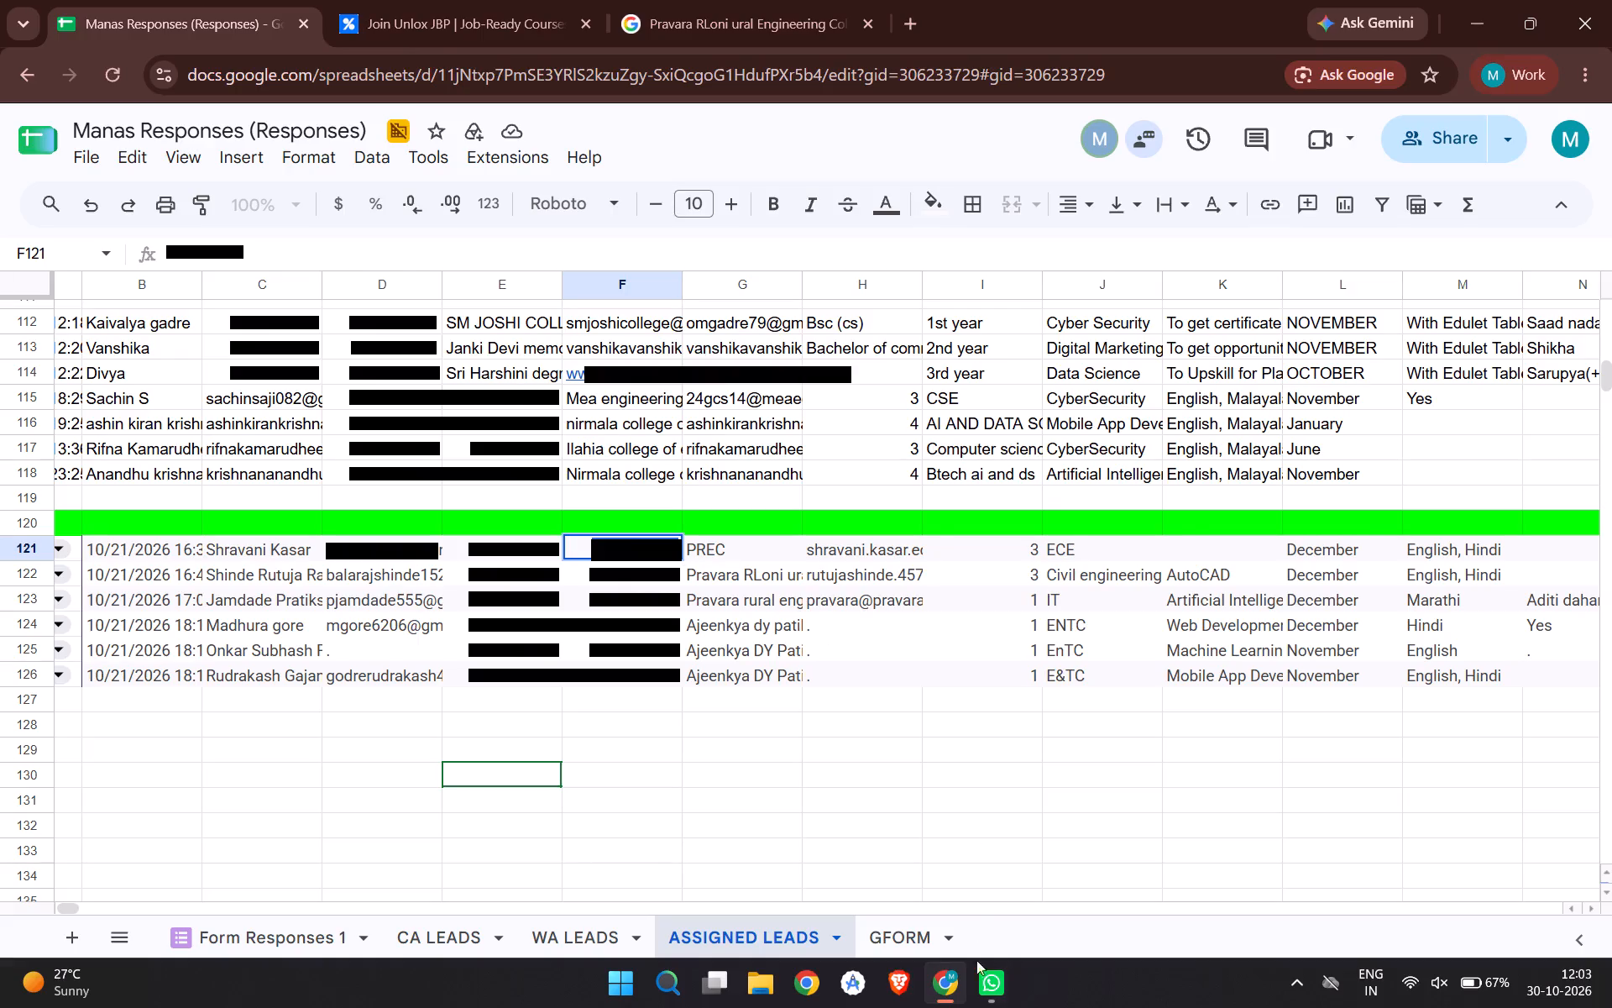
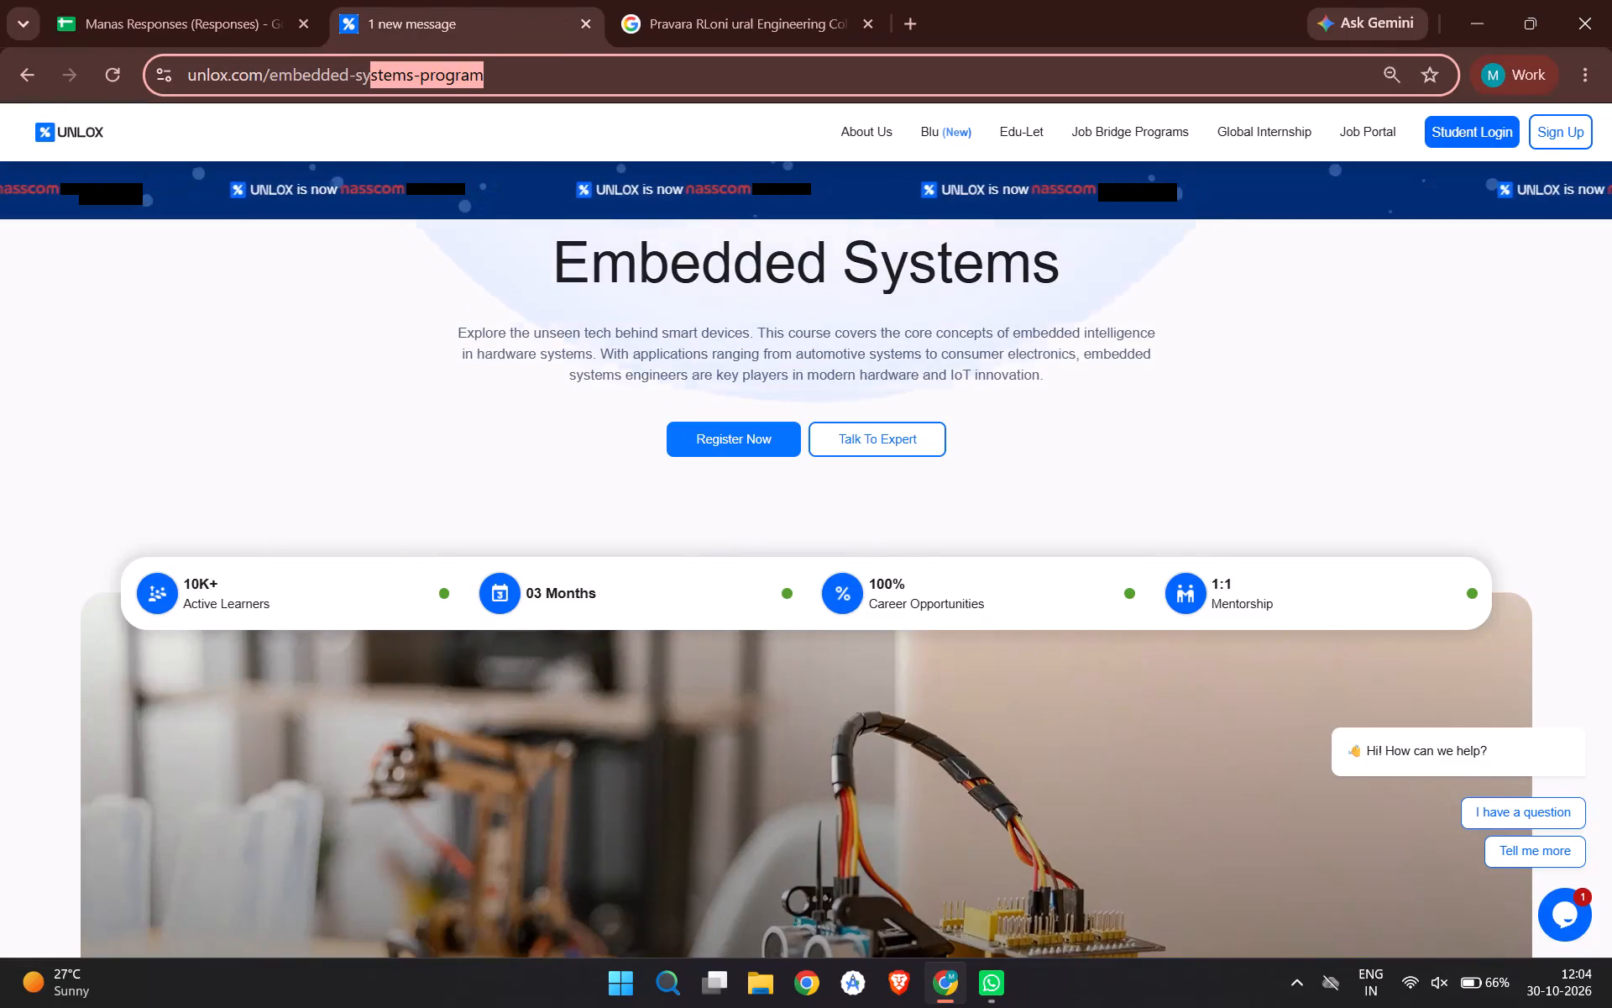
Copy the full web address of the Unlox Embedded Systems program page.
key(ctrl+c)
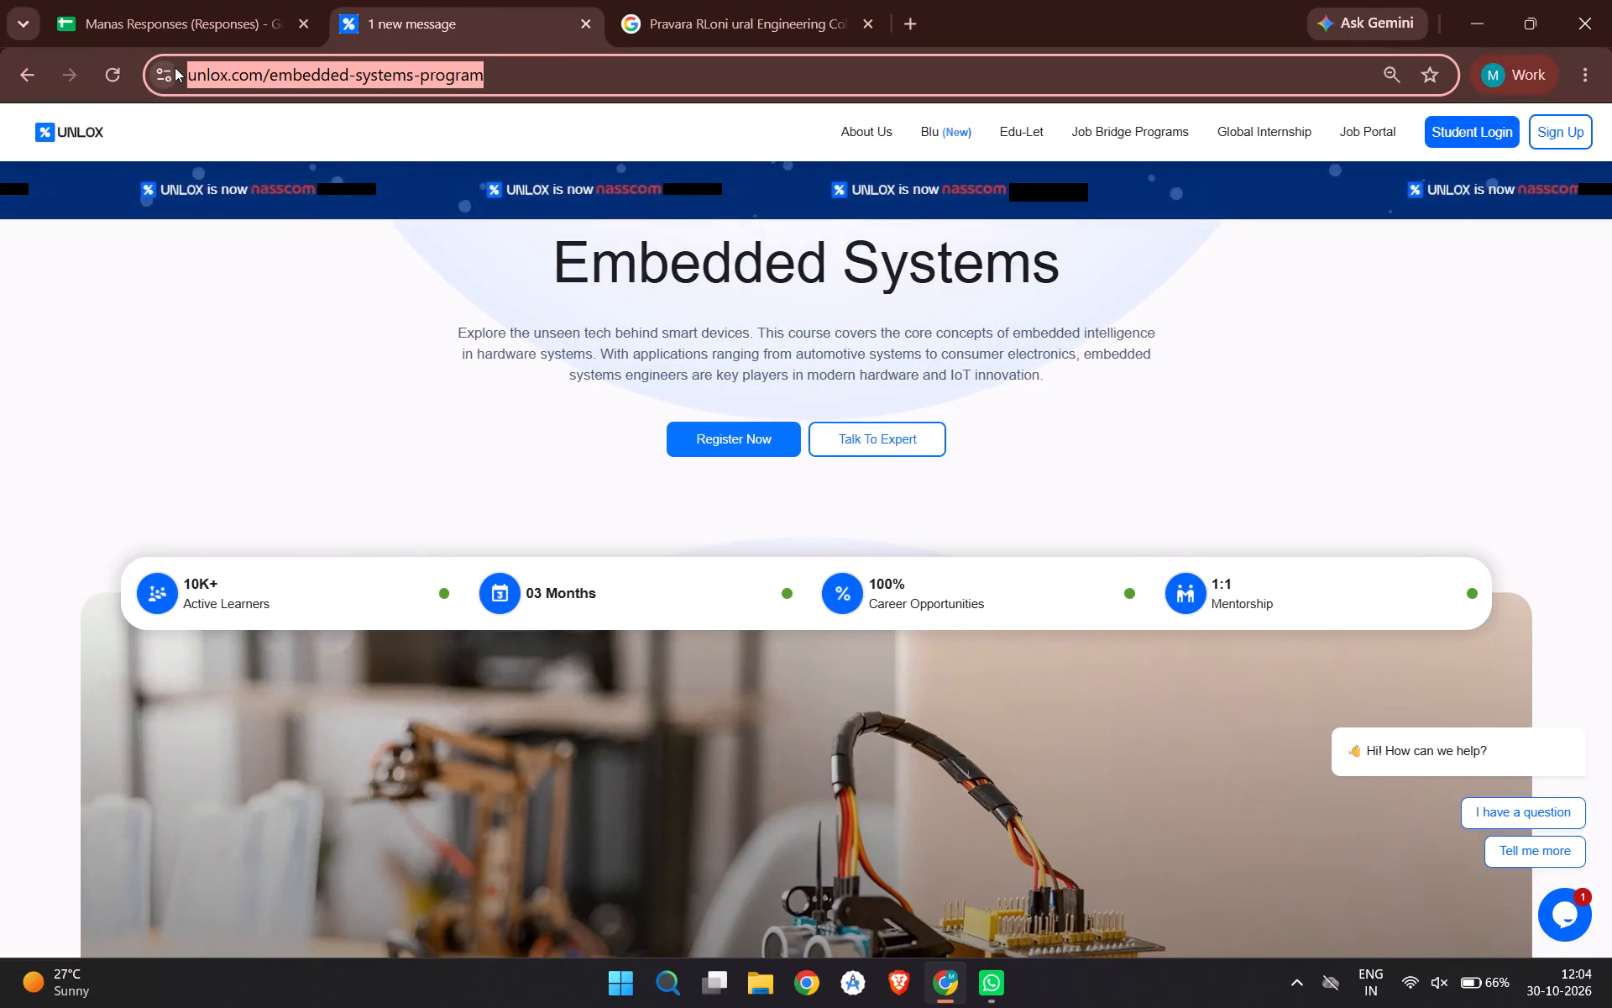
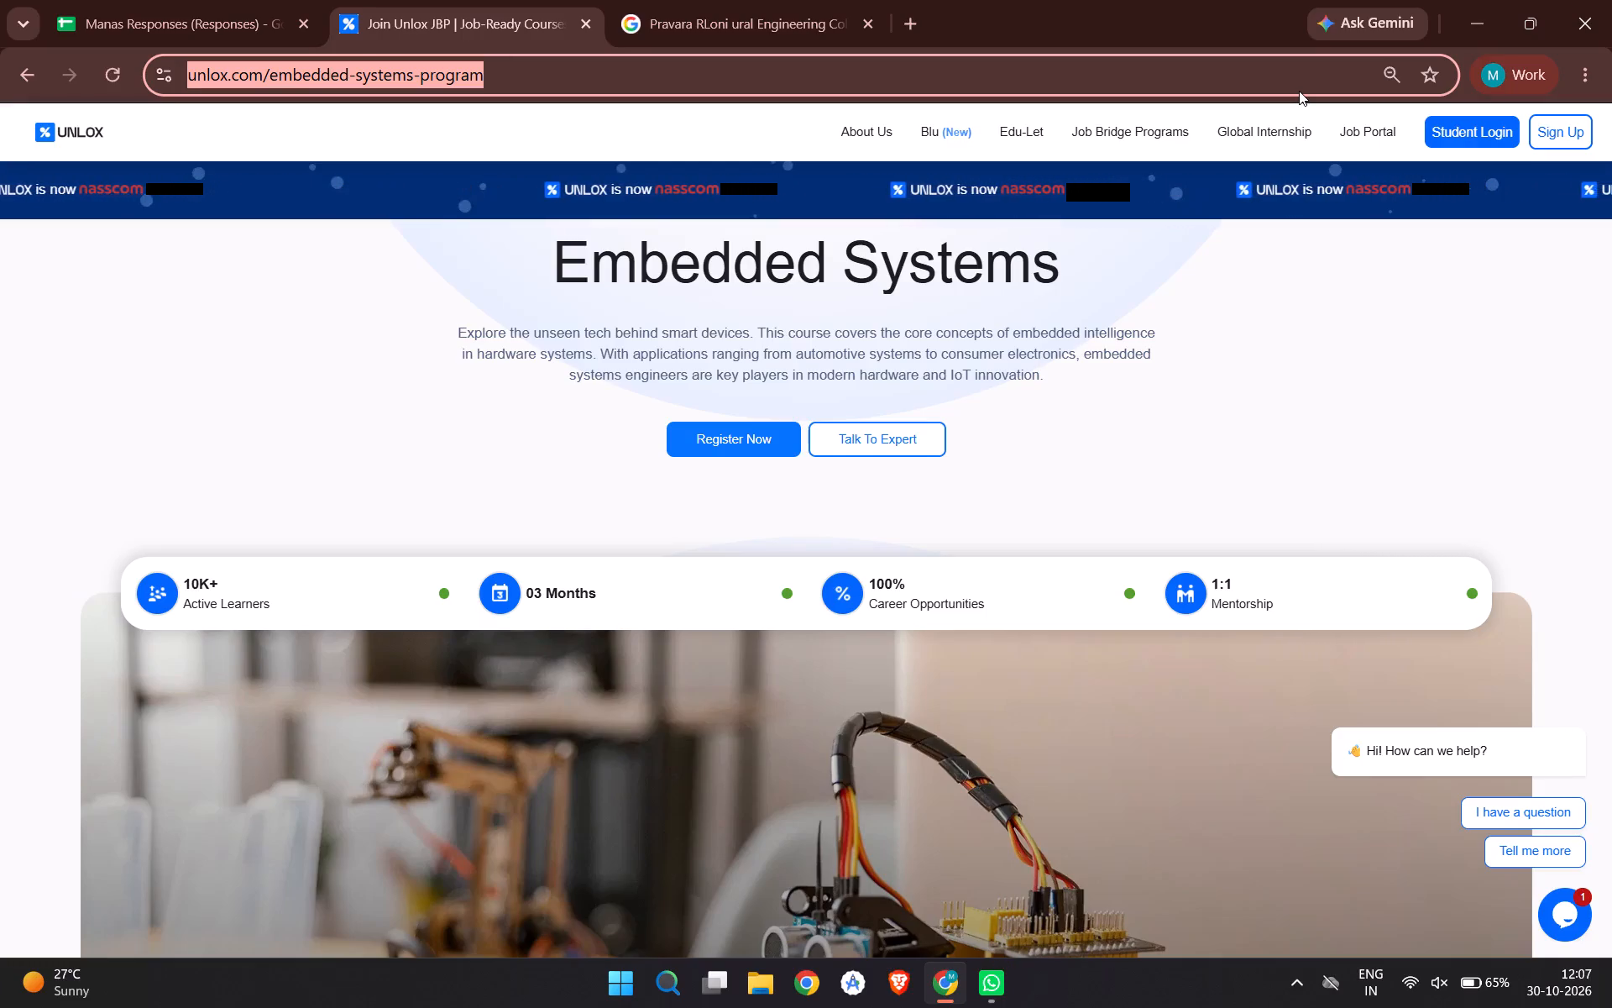
Return to the ASSIGNED LEADS sheet and check the contact number in F121 and the other details of the PREC lead in row 121.
click(169, 1)
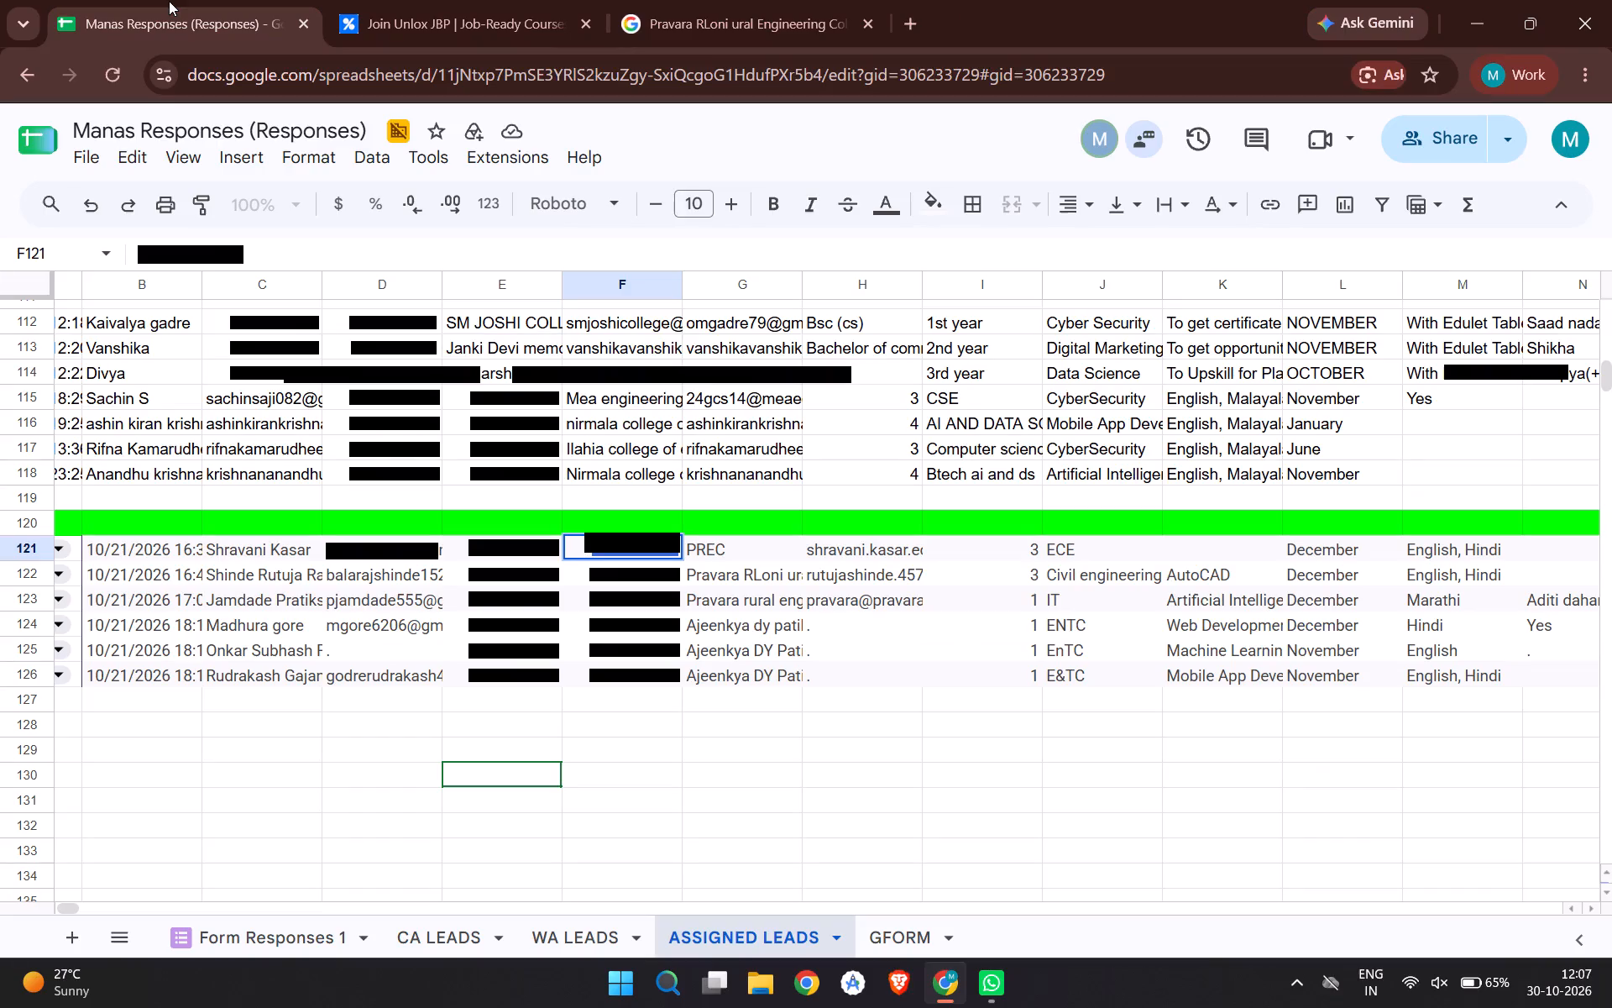
click(618, 549)
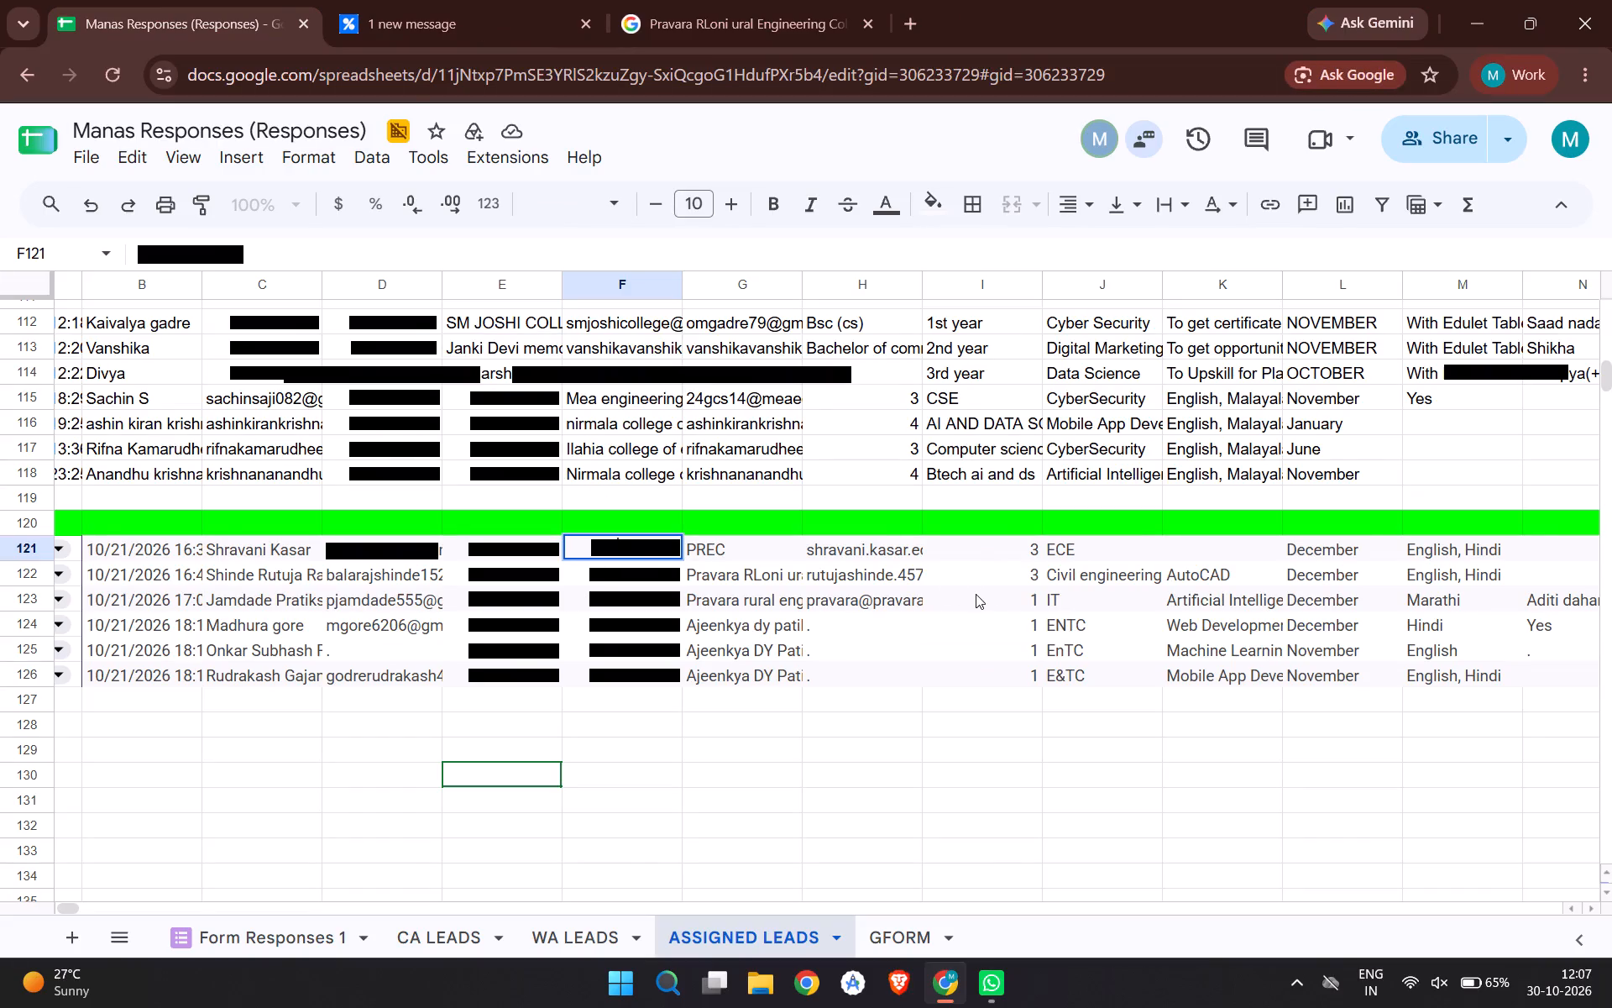
scroll(976, 594, left, 7)
scroll(976, 594, right, 1)
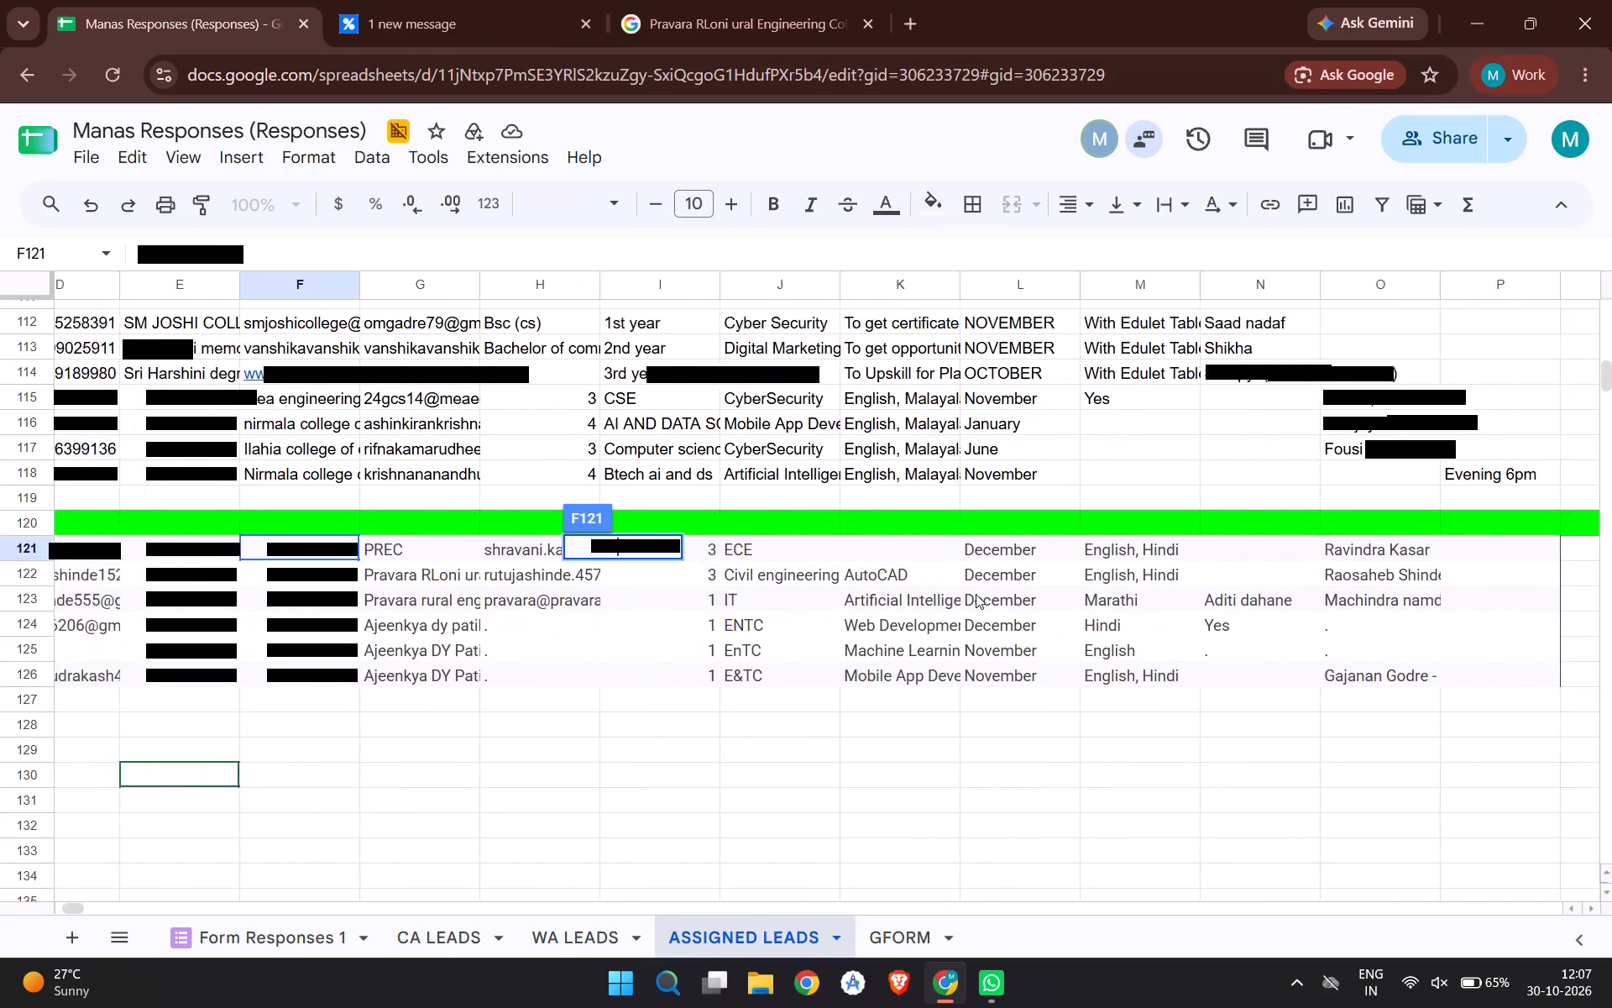
scroll(976, 594, right, 3)
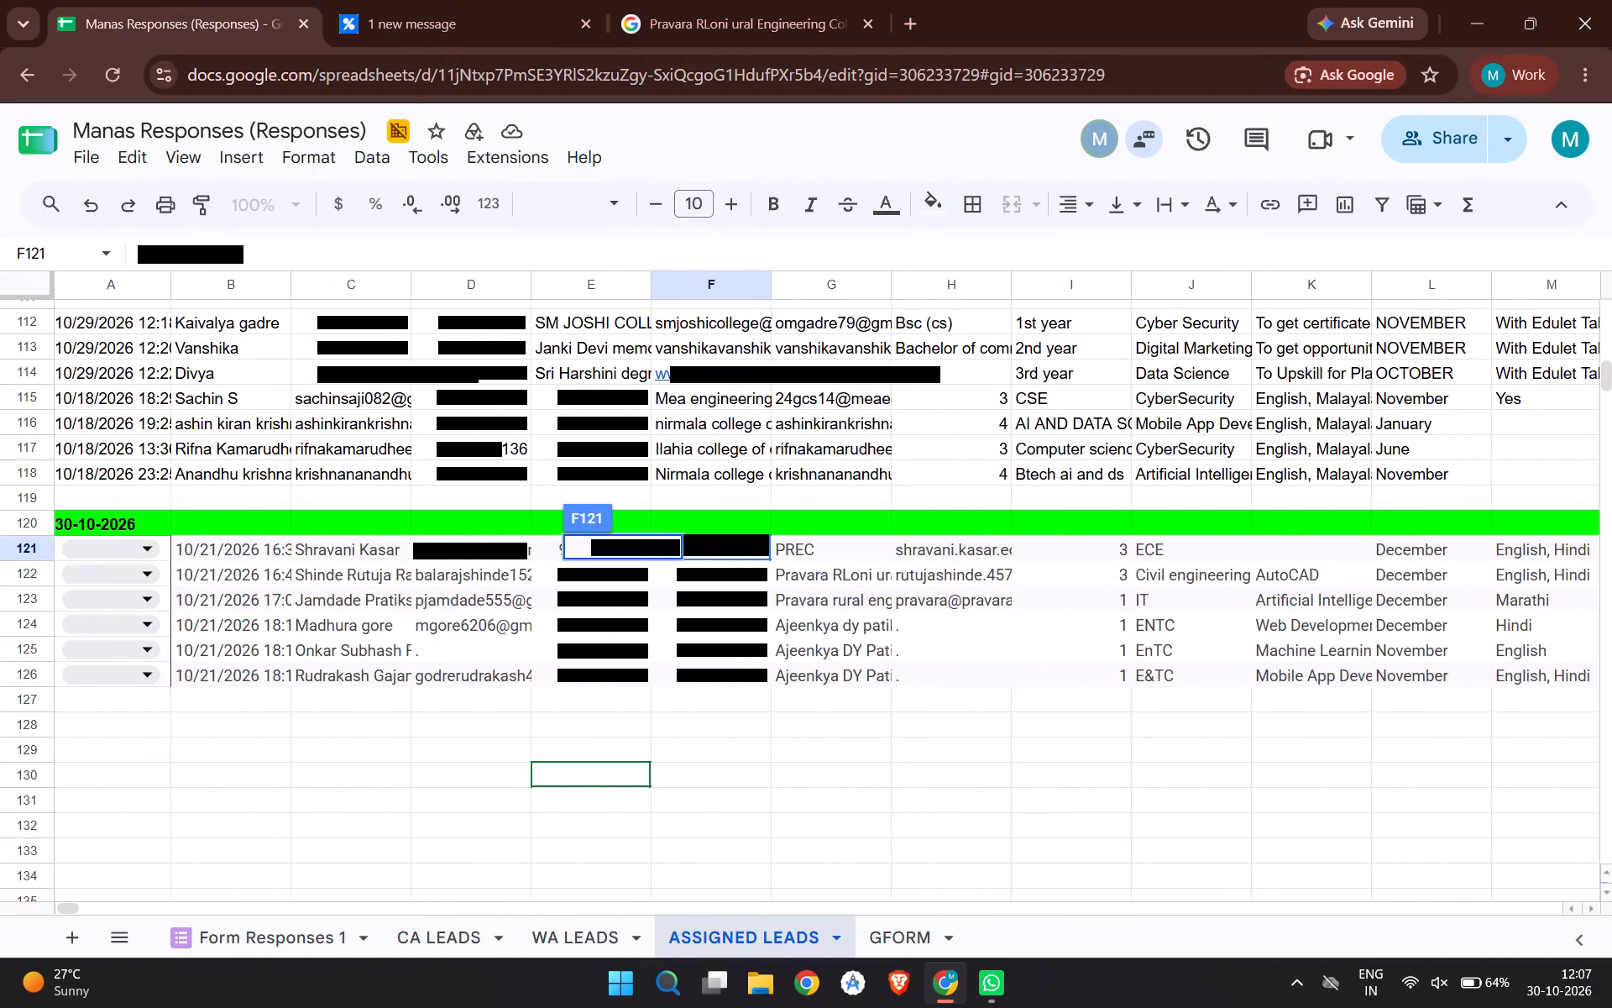
click(735, 541)
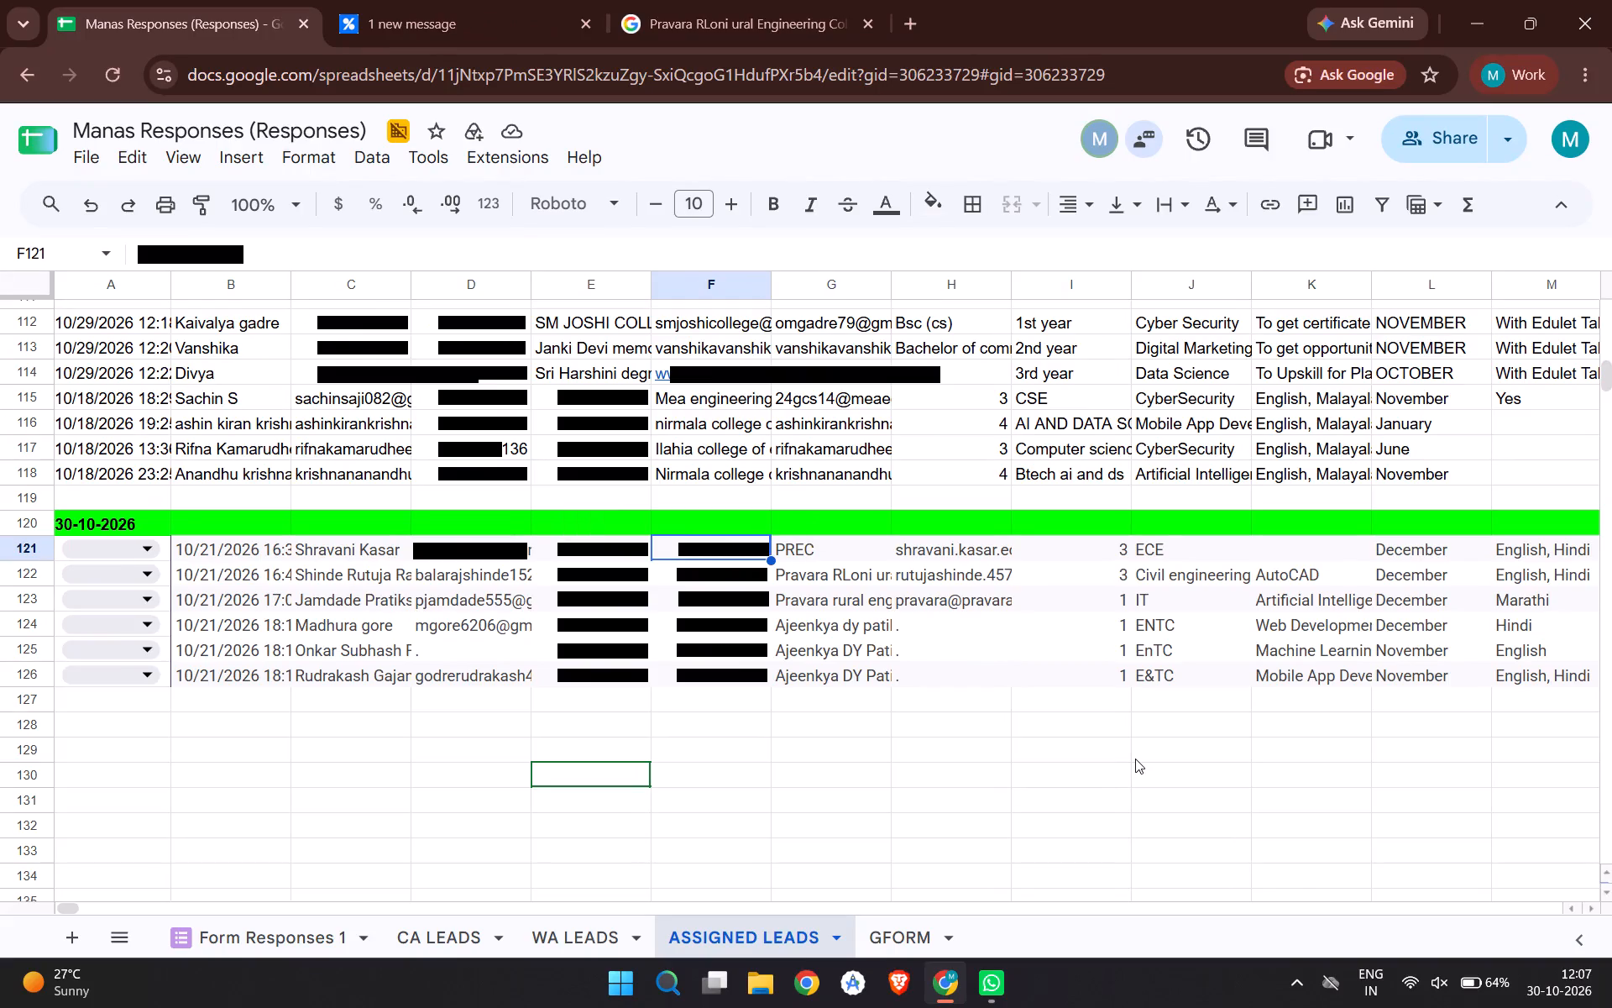
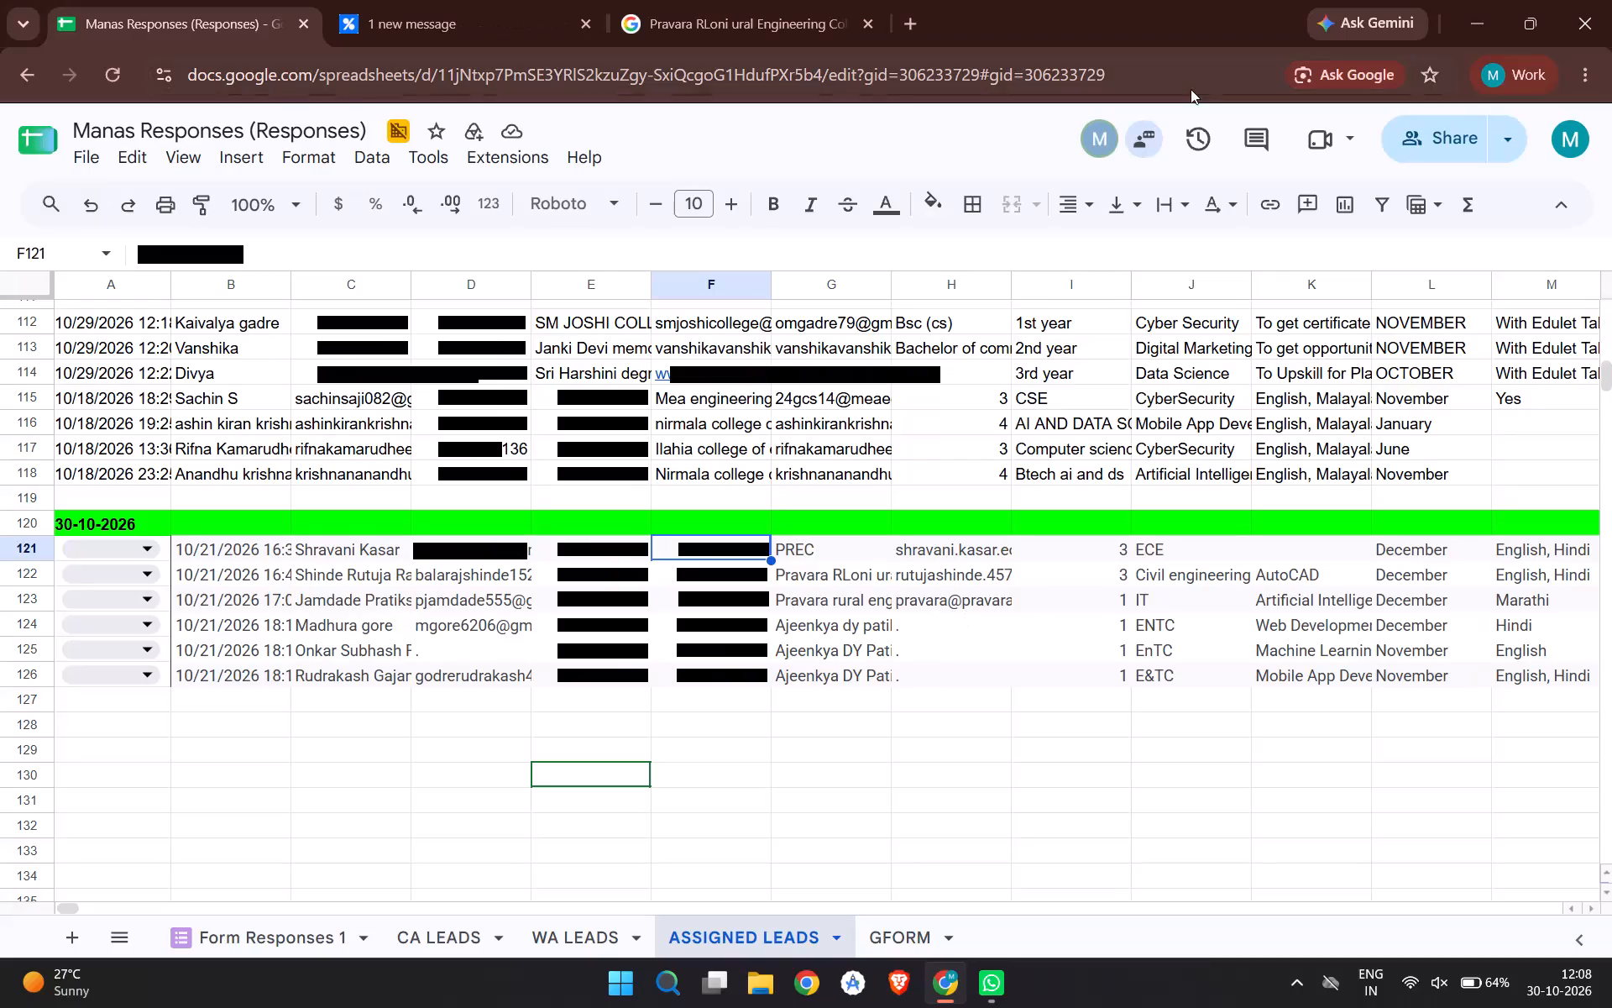
Switch from the leads sheet to the Unlox Embedded Systems program page.
click(395, 0)
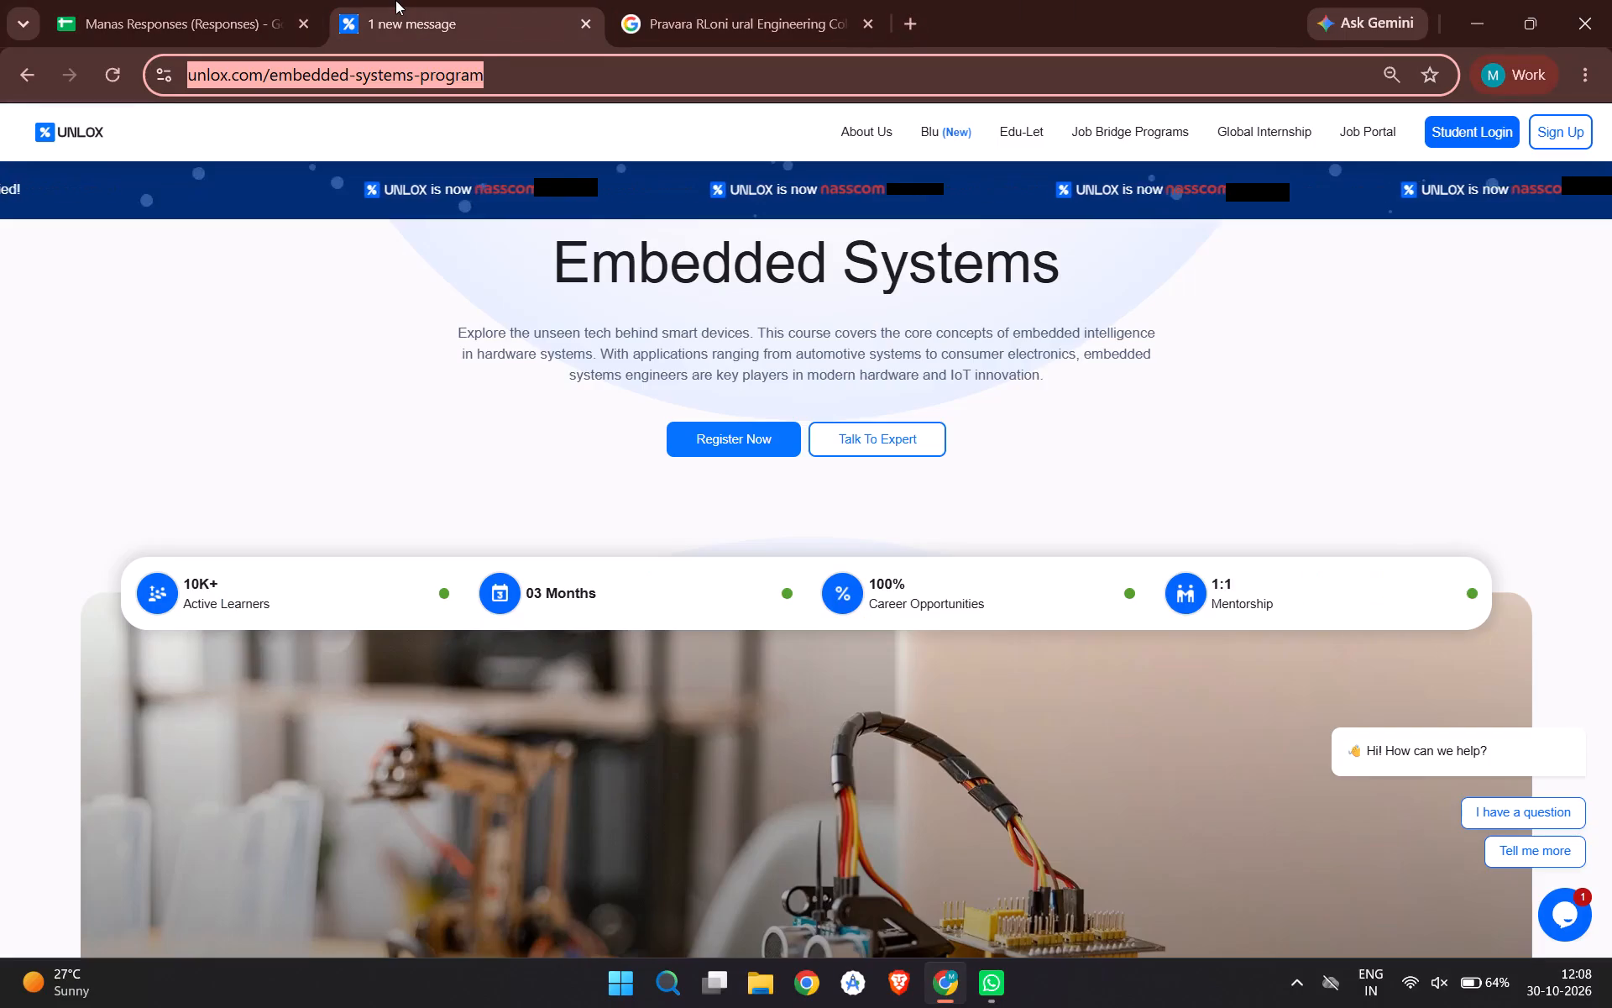
click(849, 343)
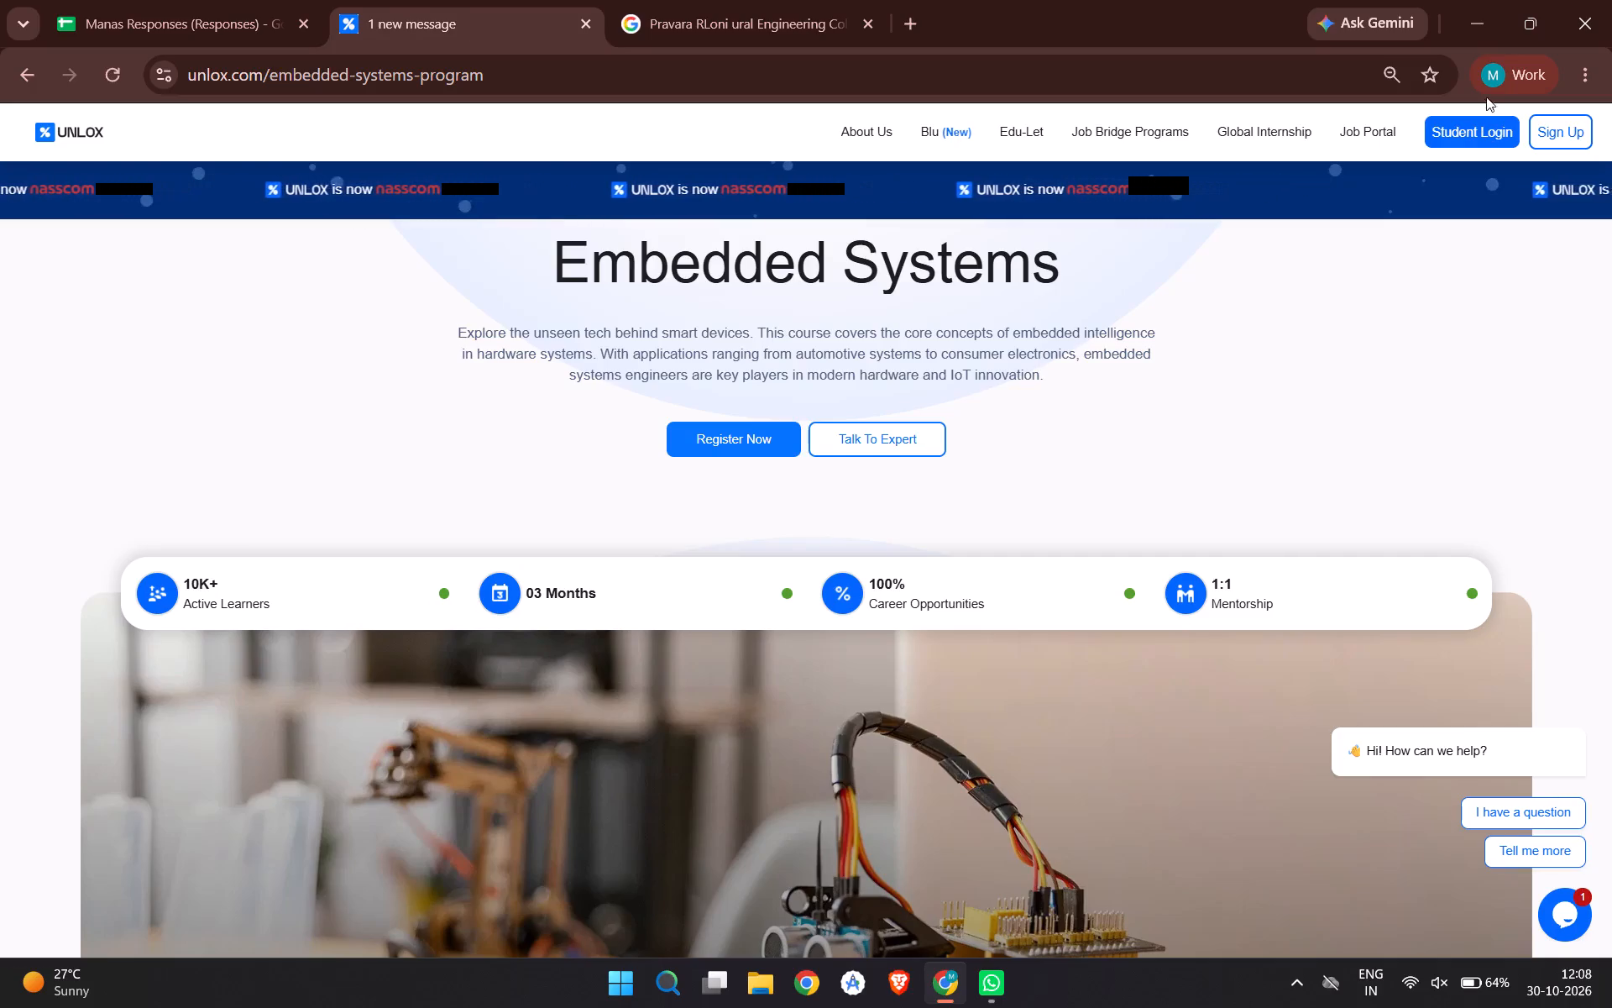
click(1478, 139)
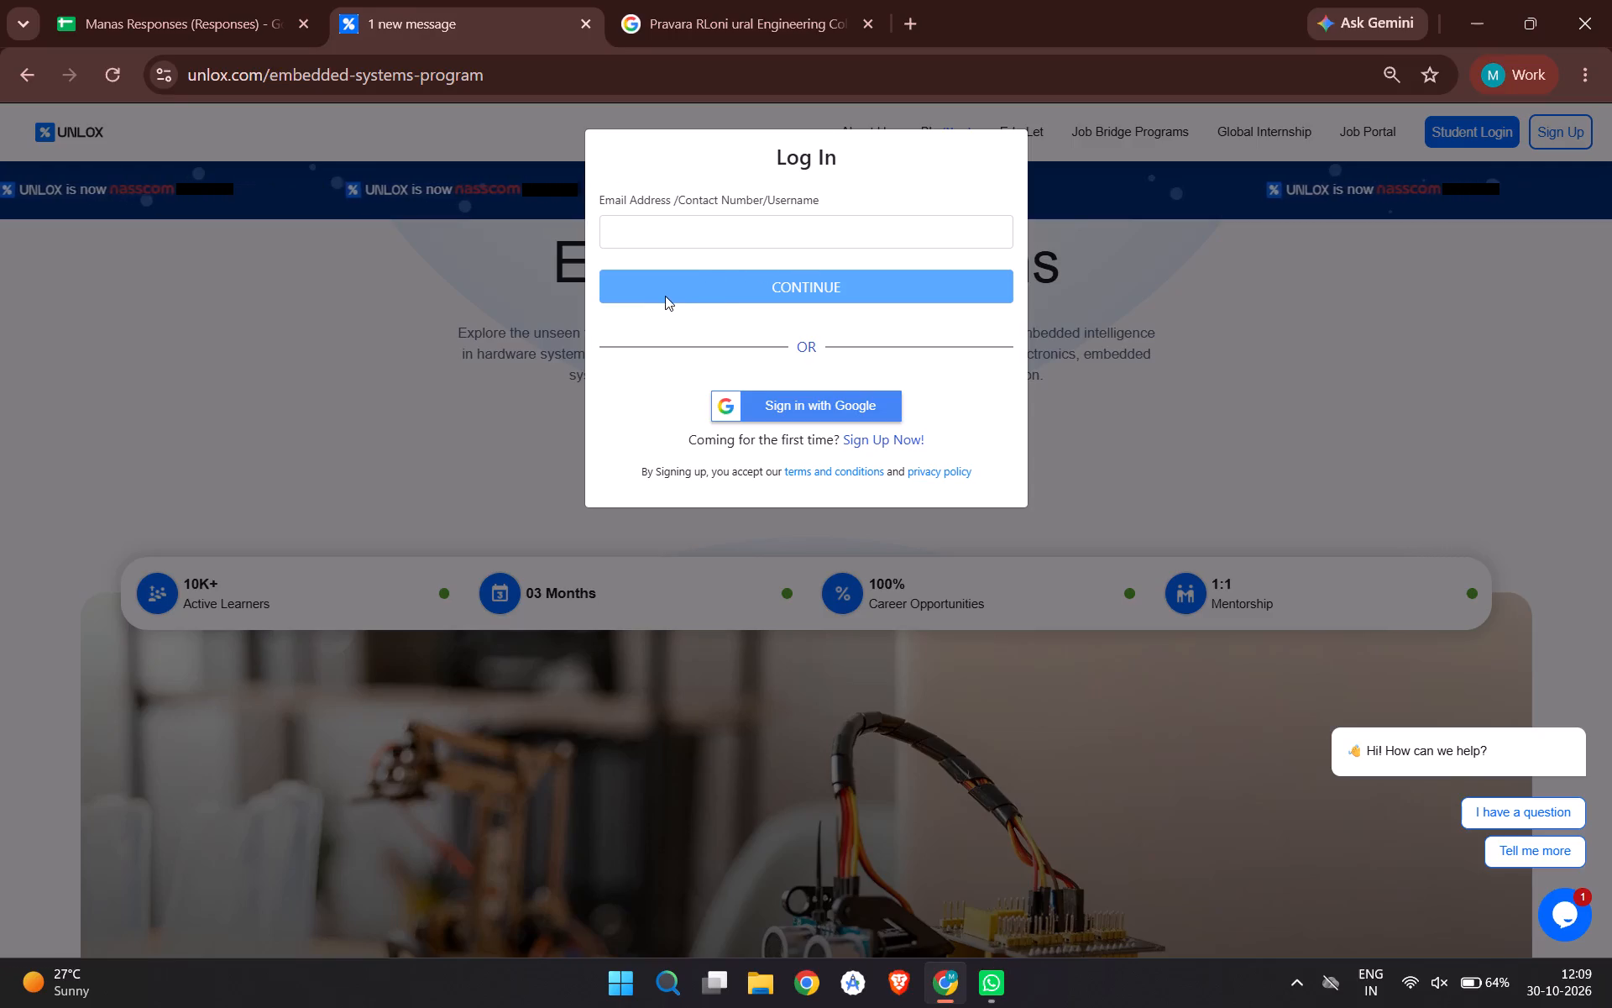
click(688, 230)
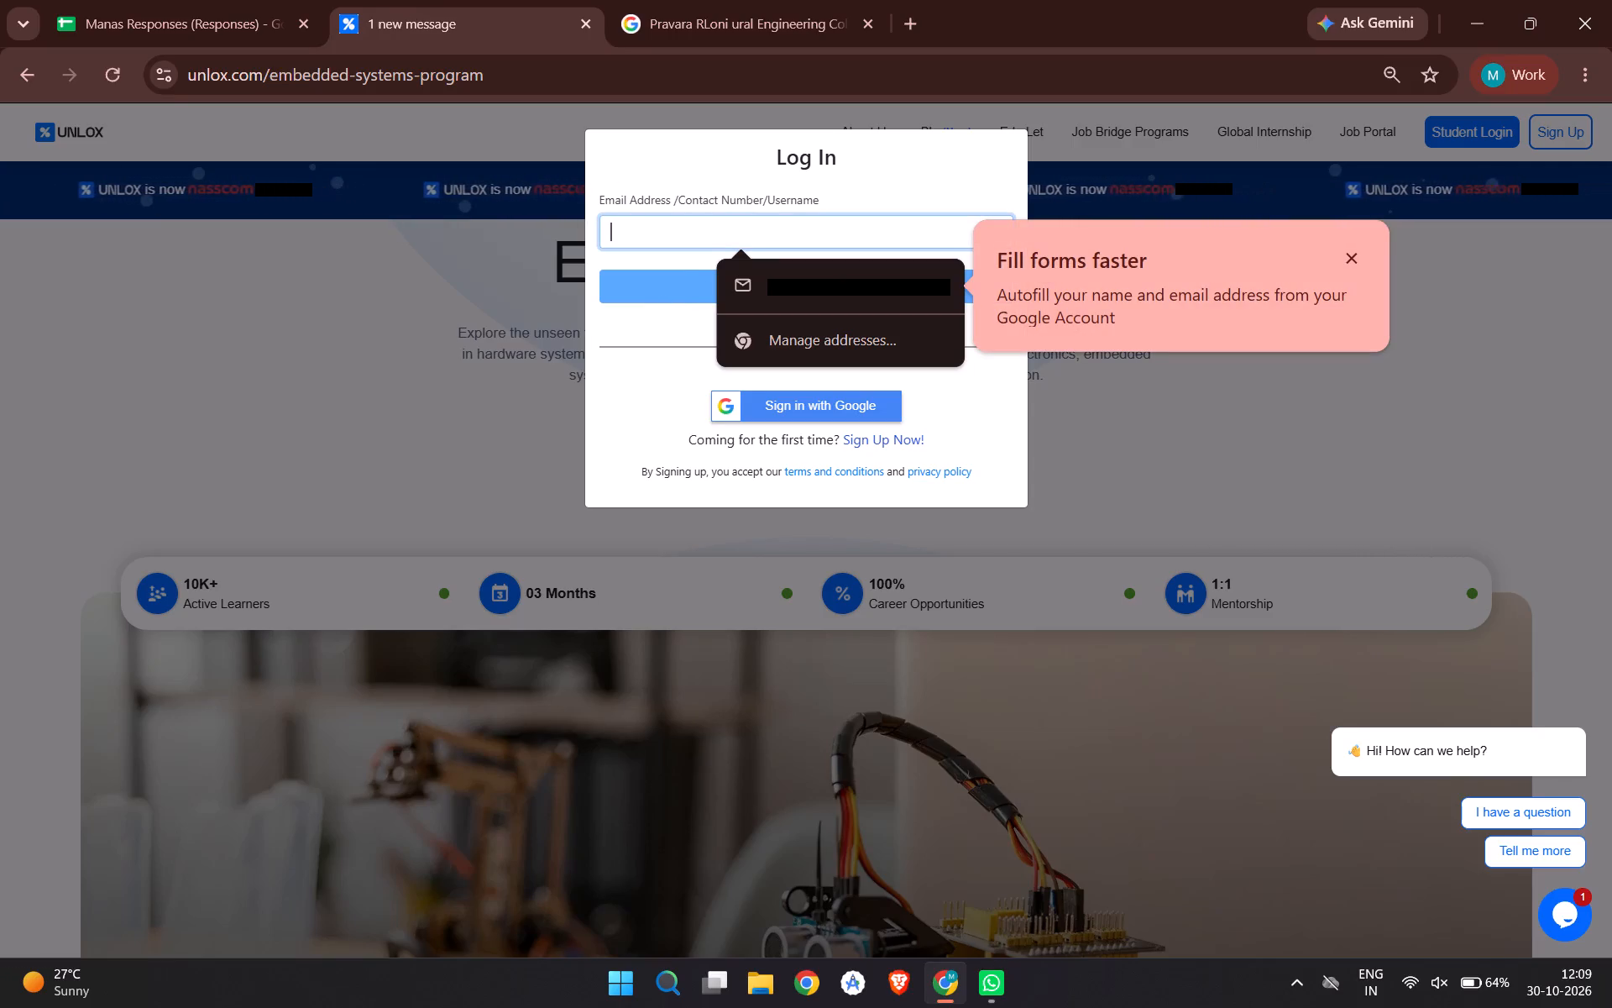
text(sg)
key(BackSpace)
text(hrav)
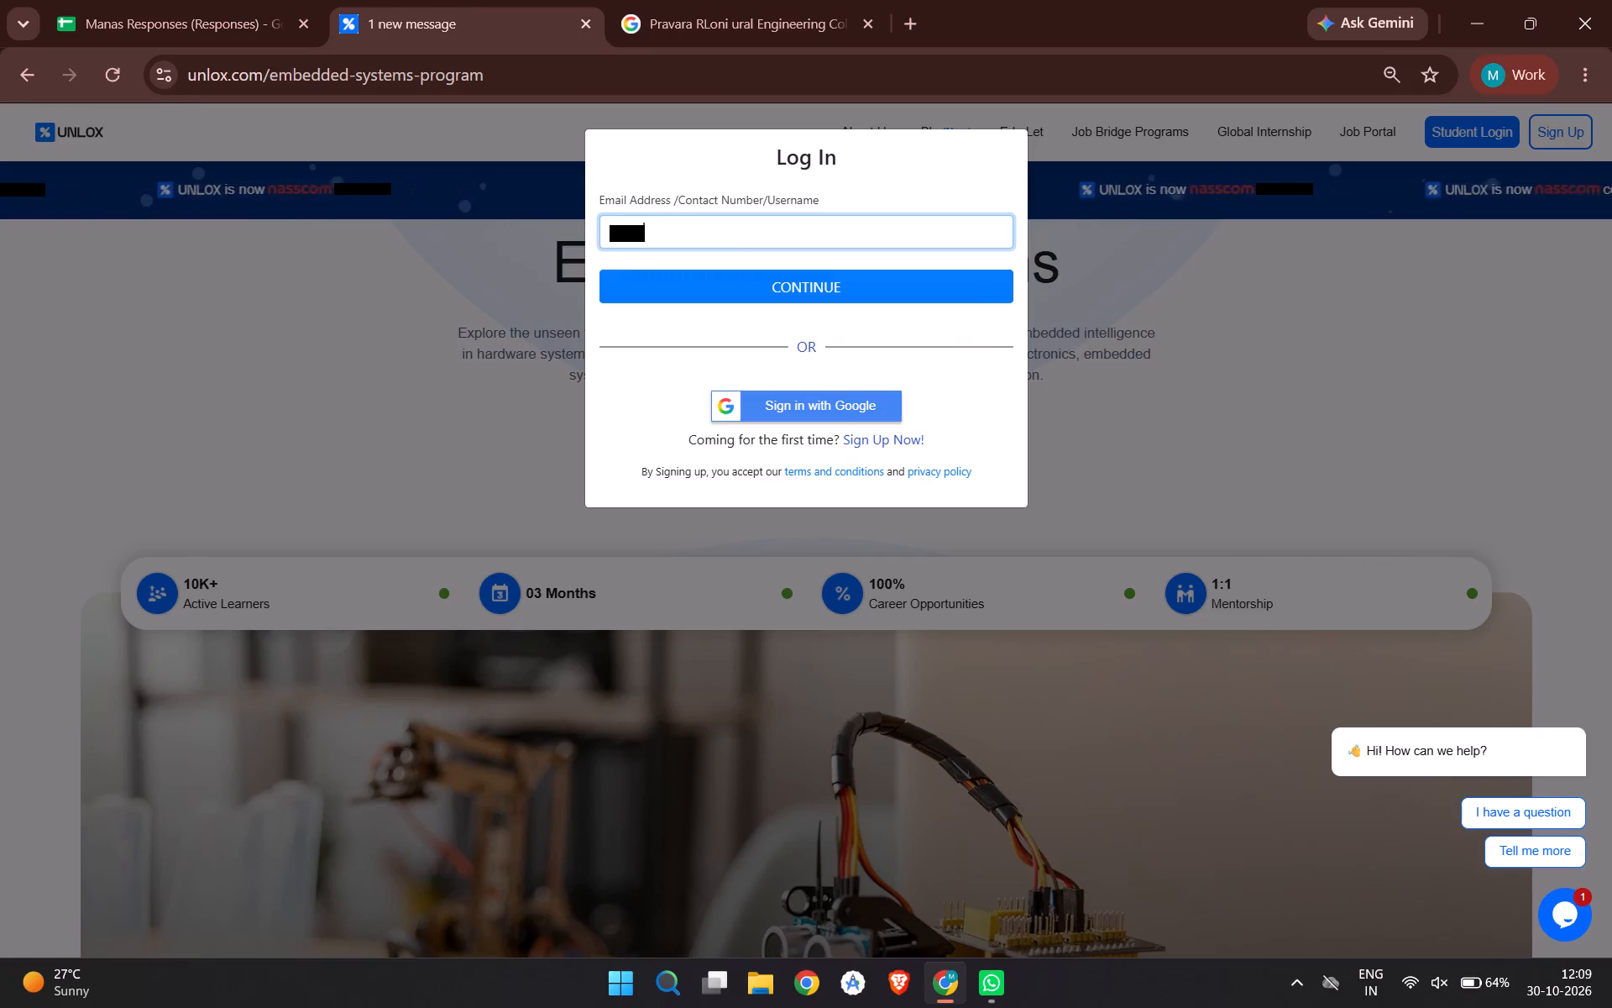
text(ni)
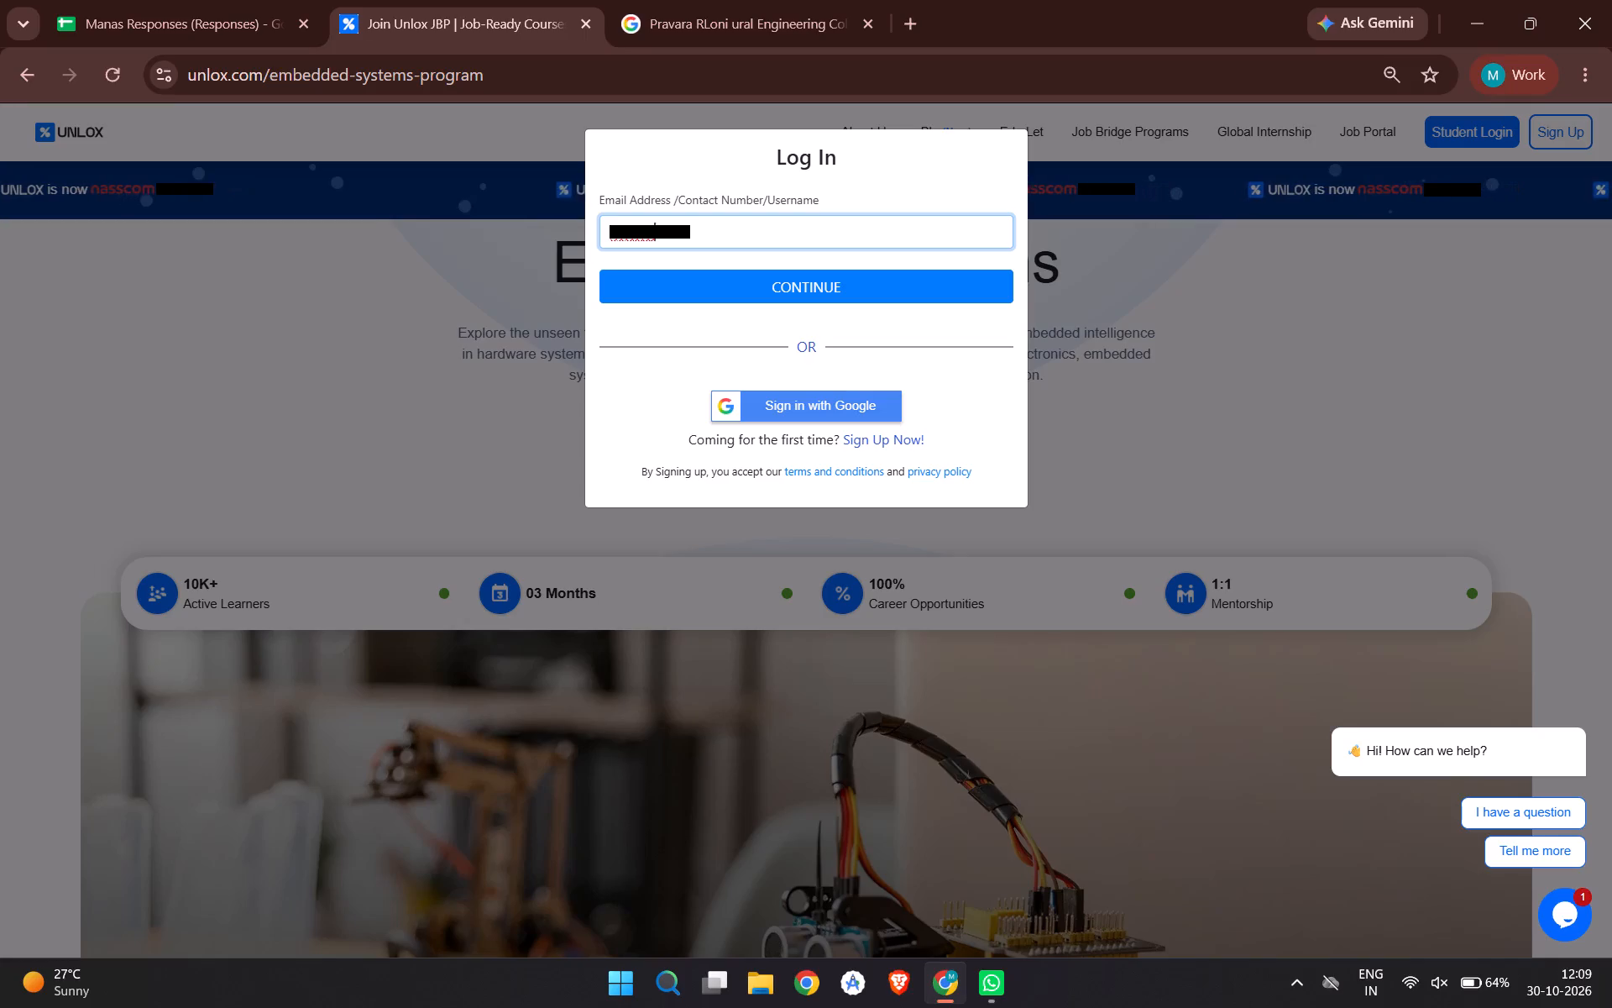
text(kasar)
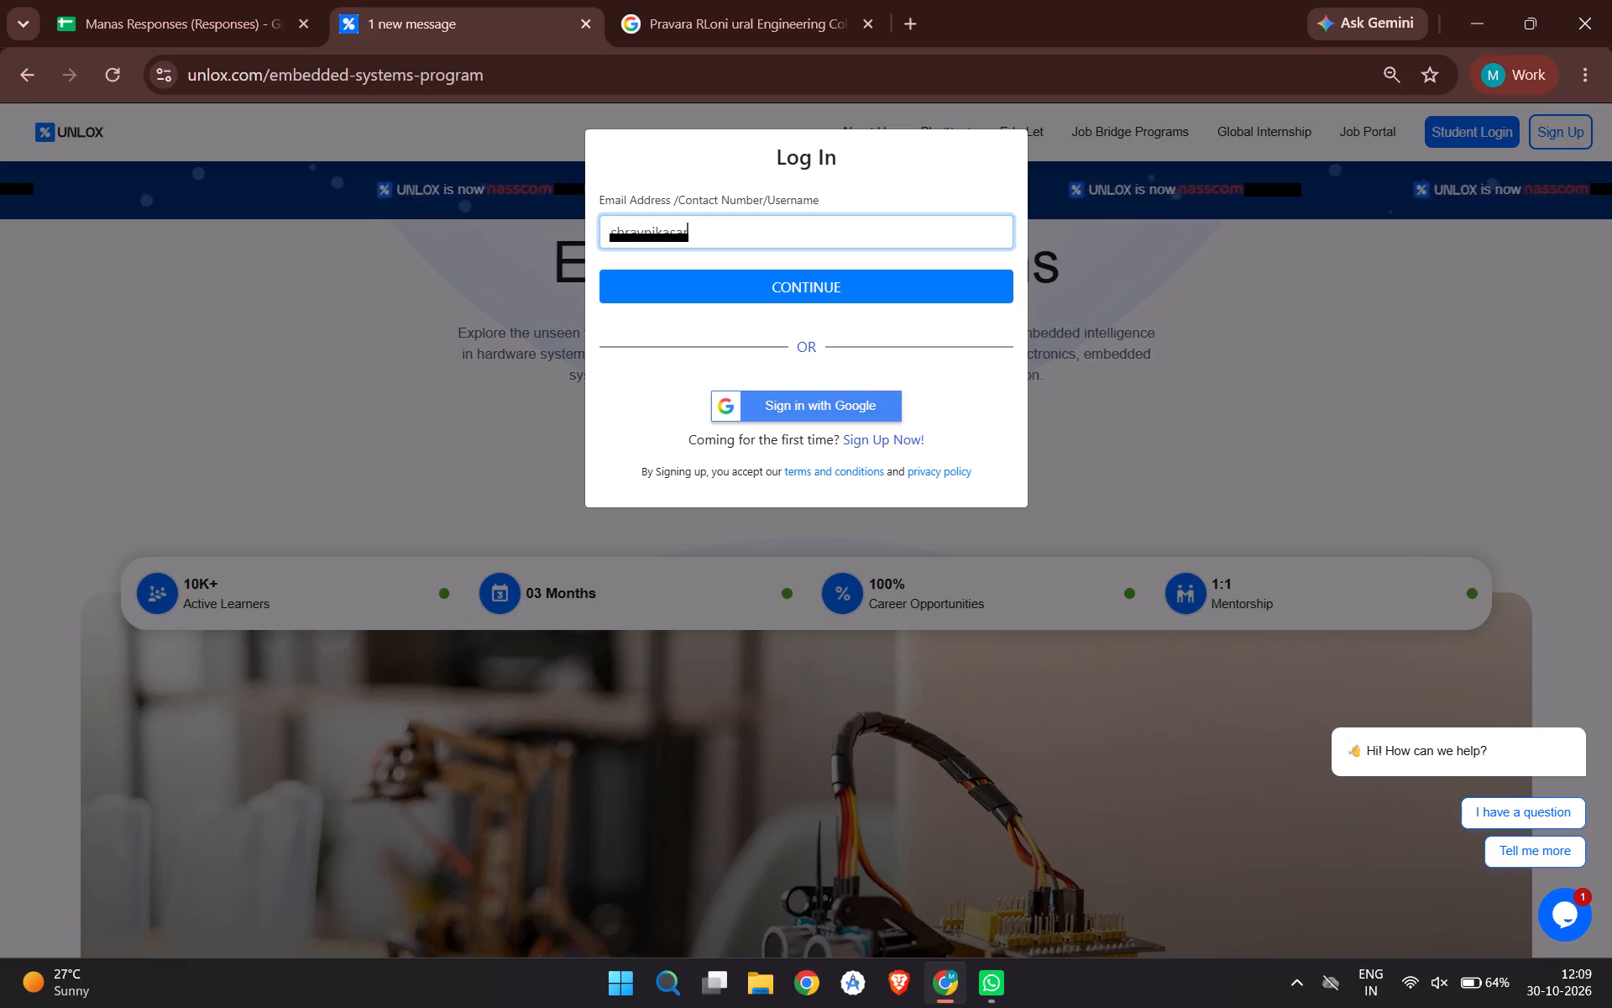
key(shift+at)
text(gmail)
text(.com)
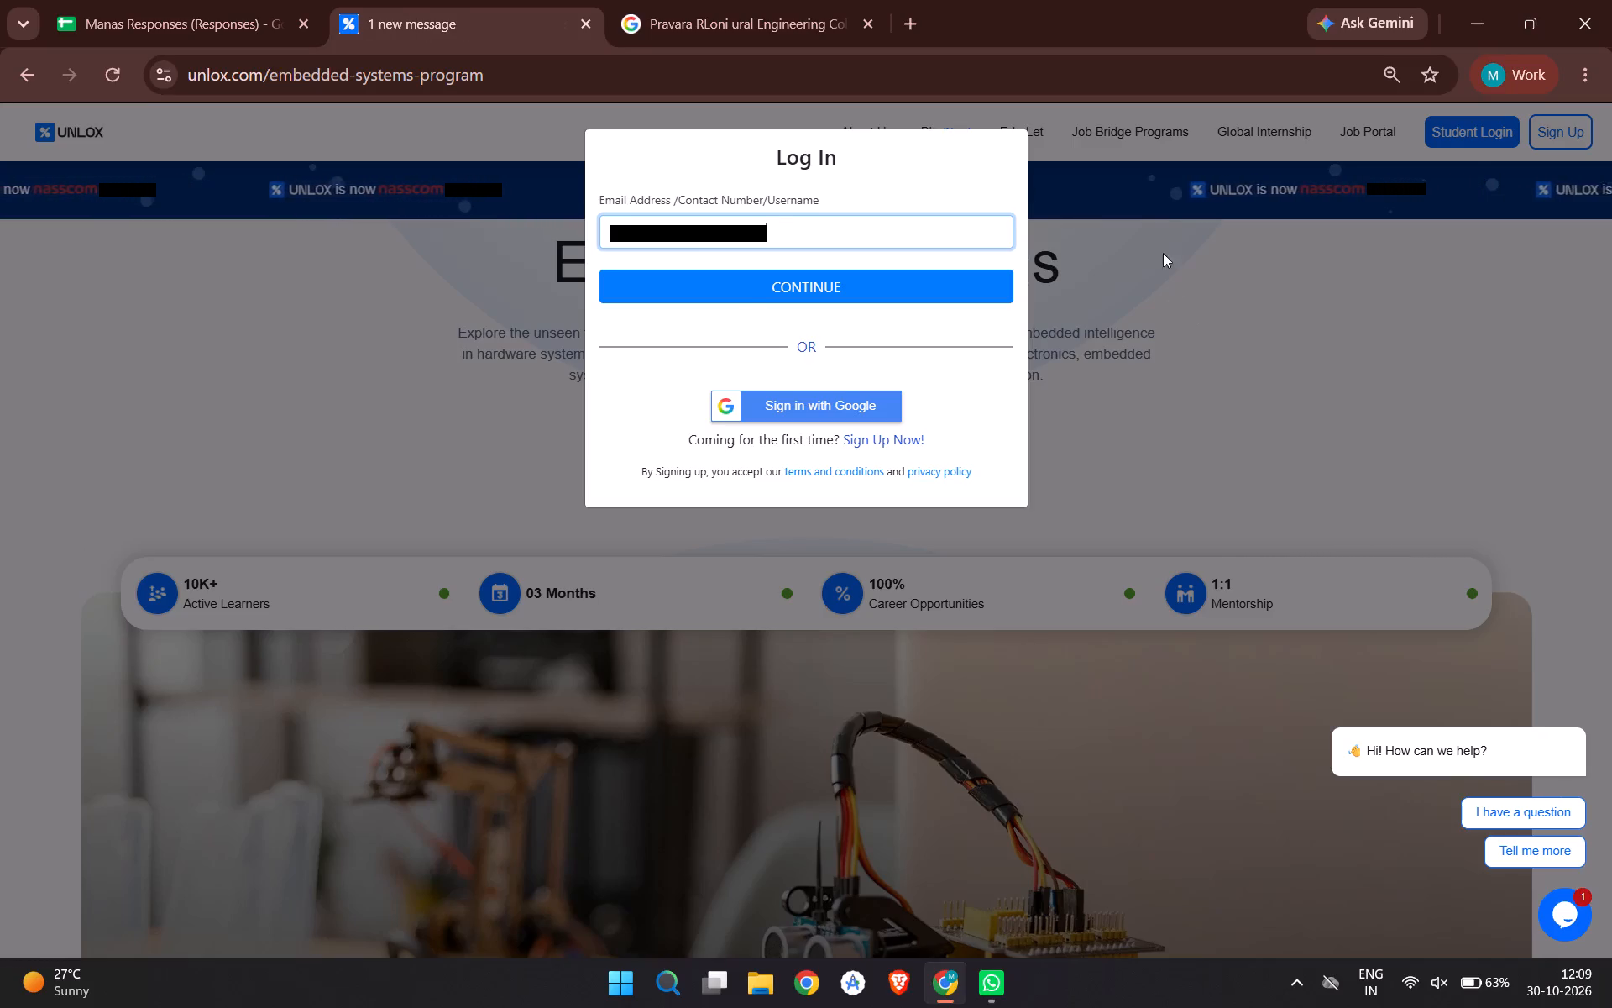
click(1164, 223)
Start a new Unlox student sign-up with the PREC lead's email address and proceed to the account creation form.
click(1573, 134)
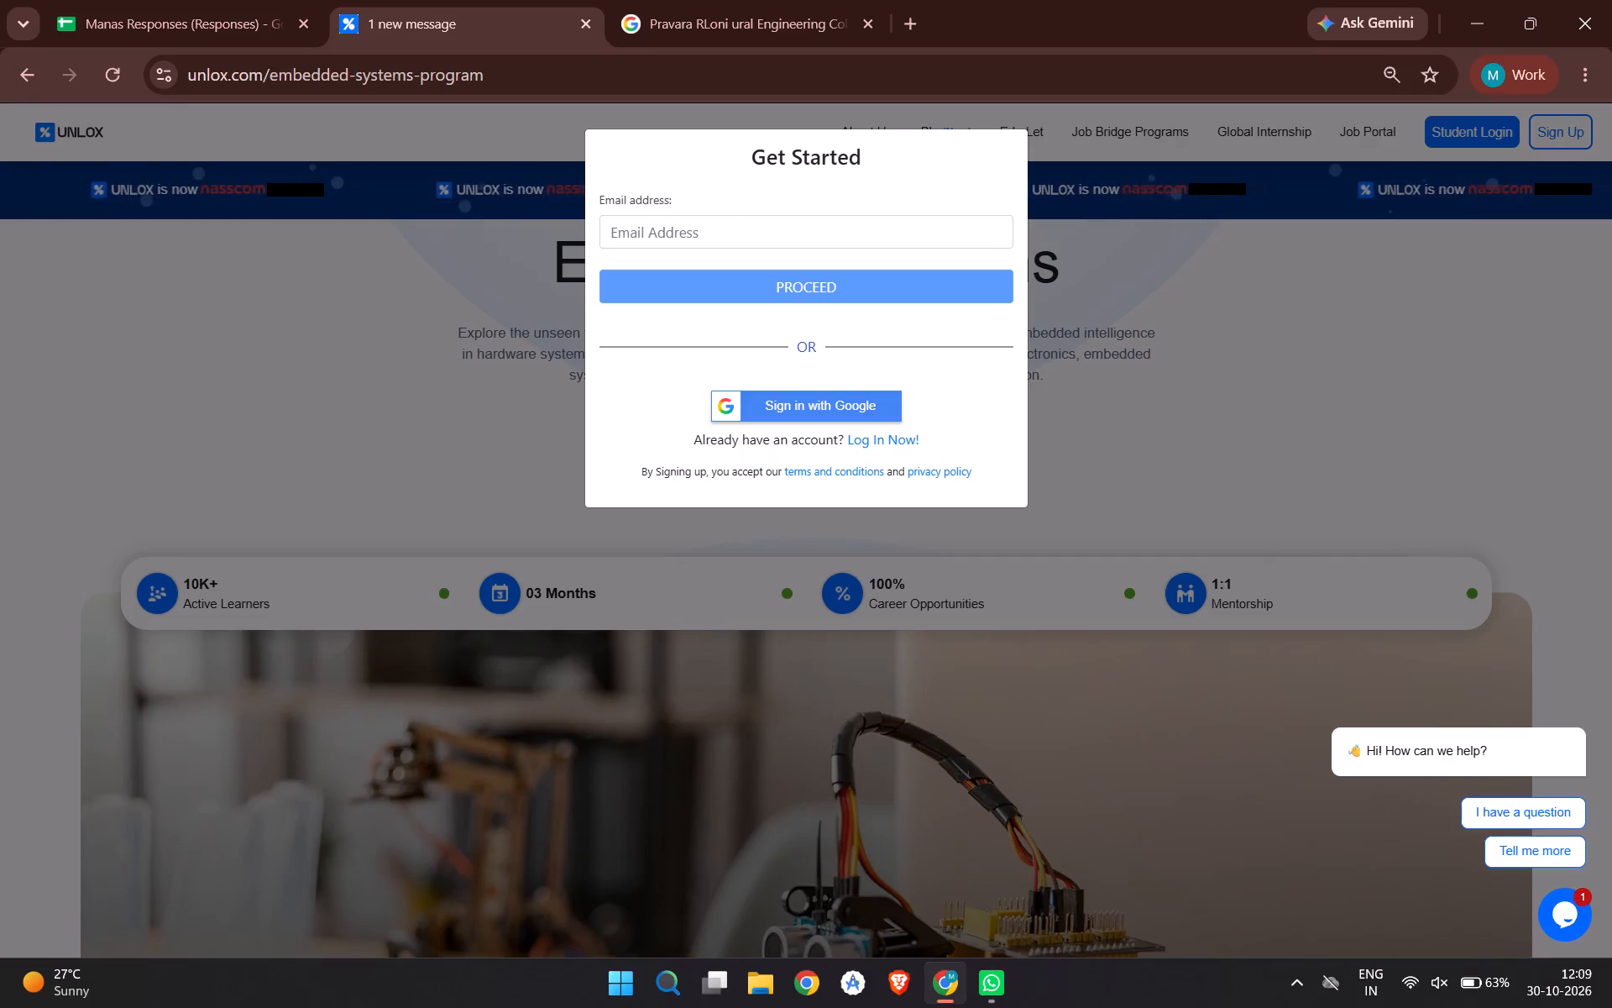
click(719, 227)
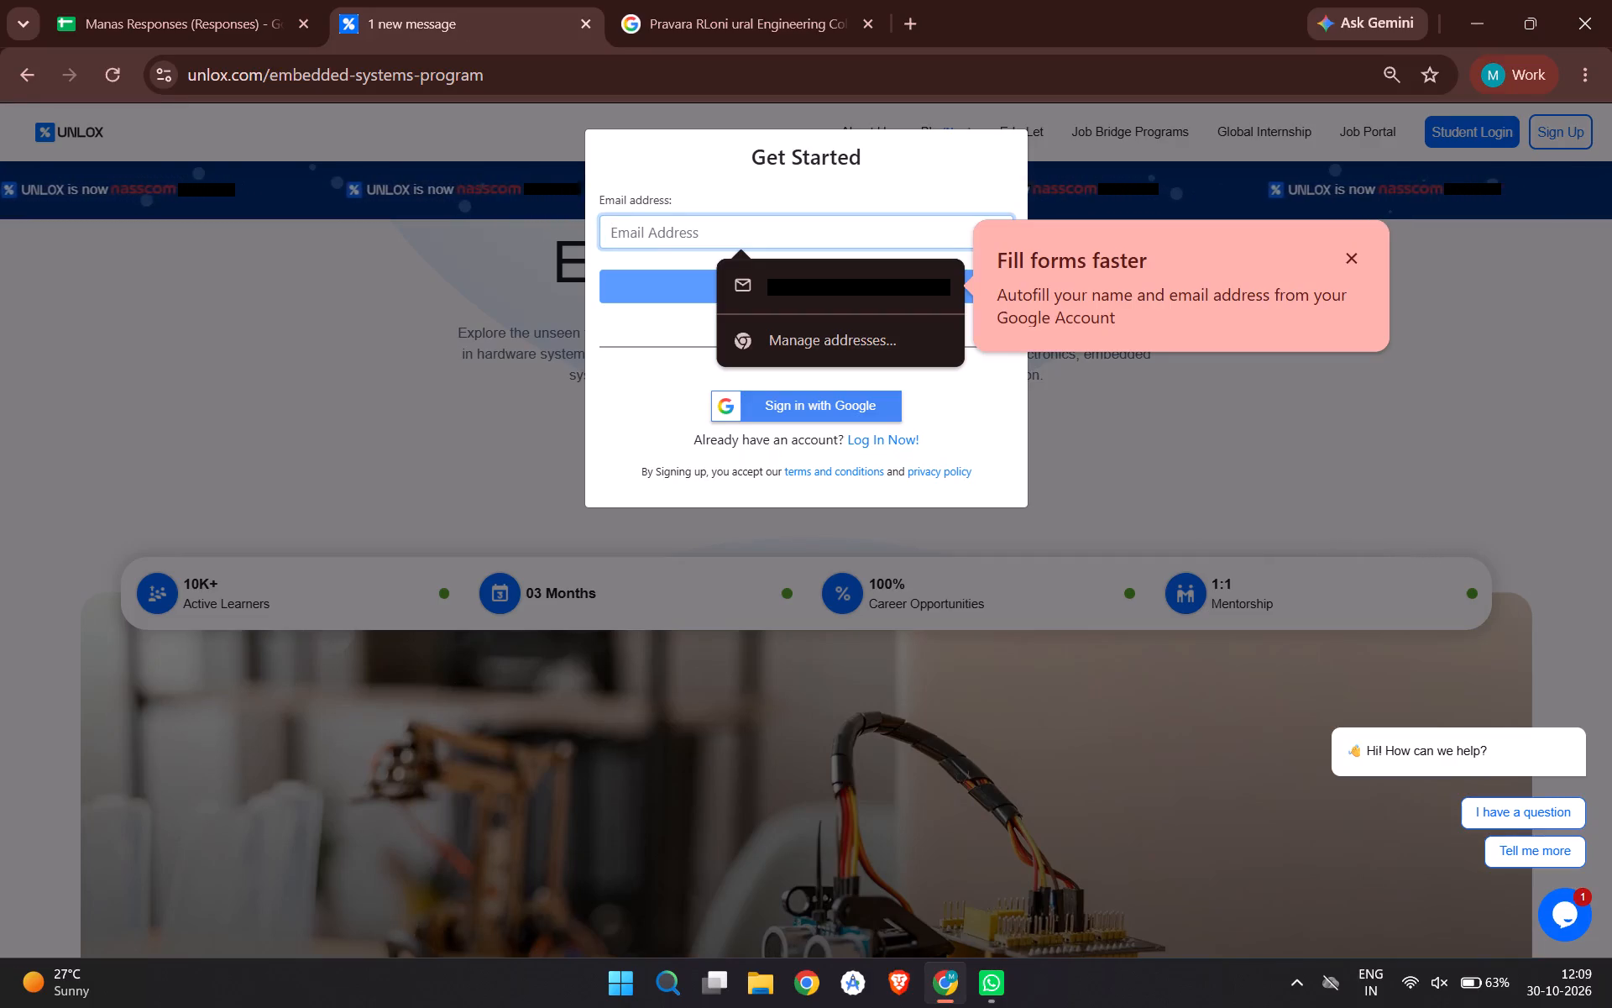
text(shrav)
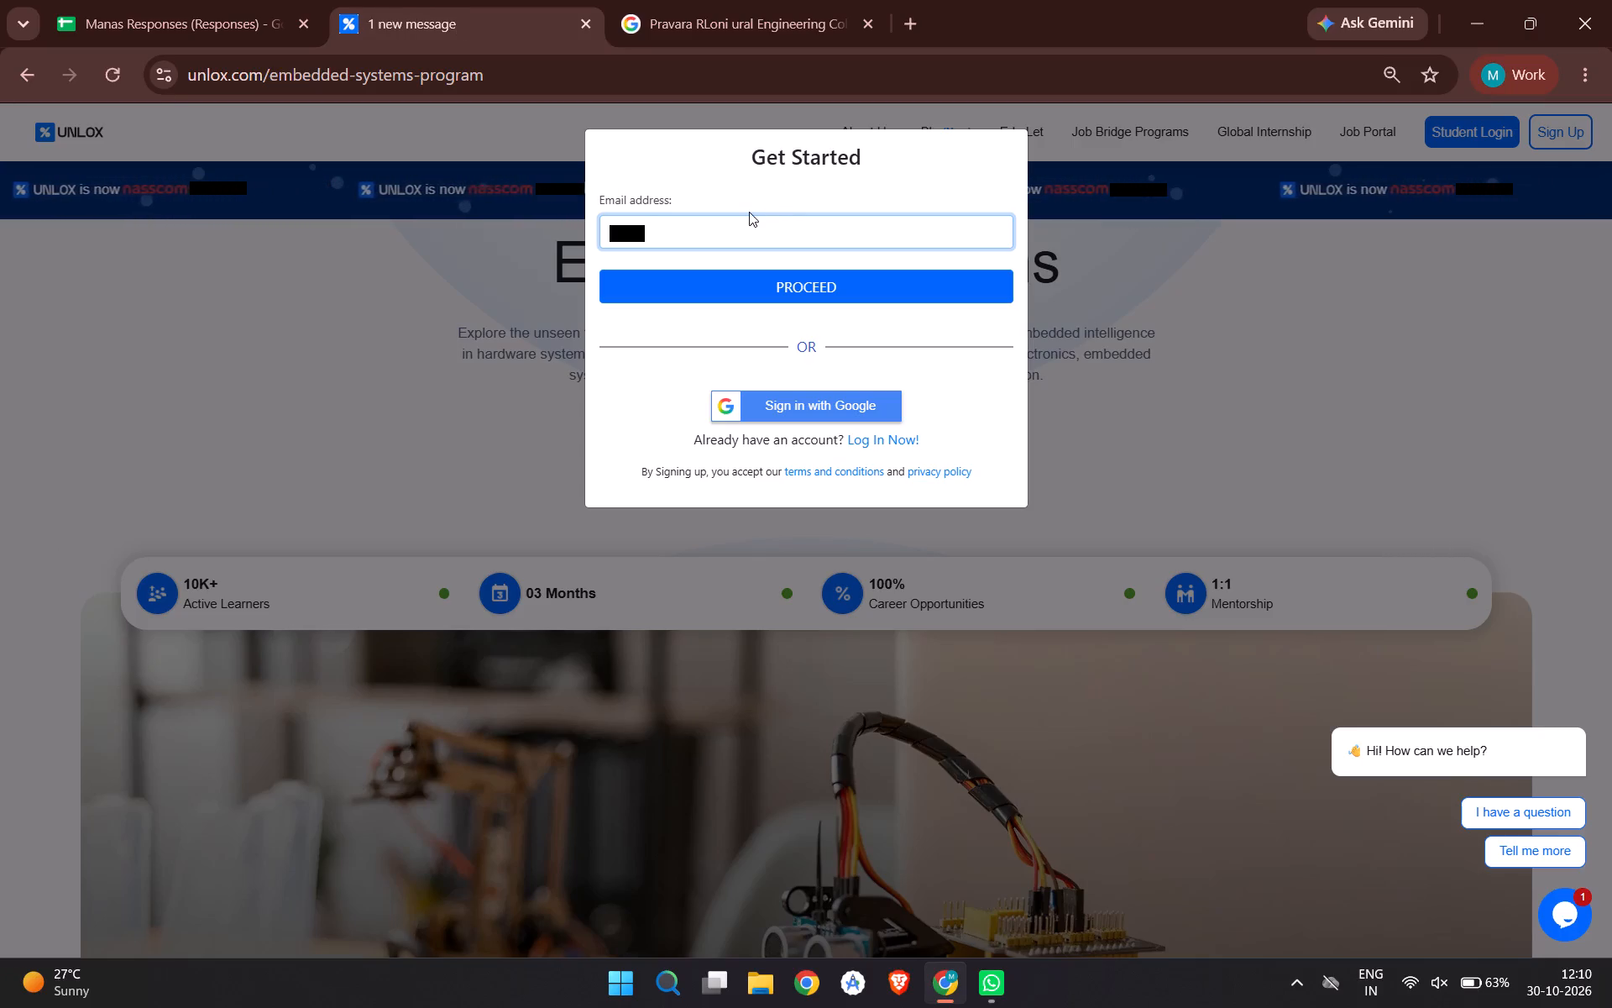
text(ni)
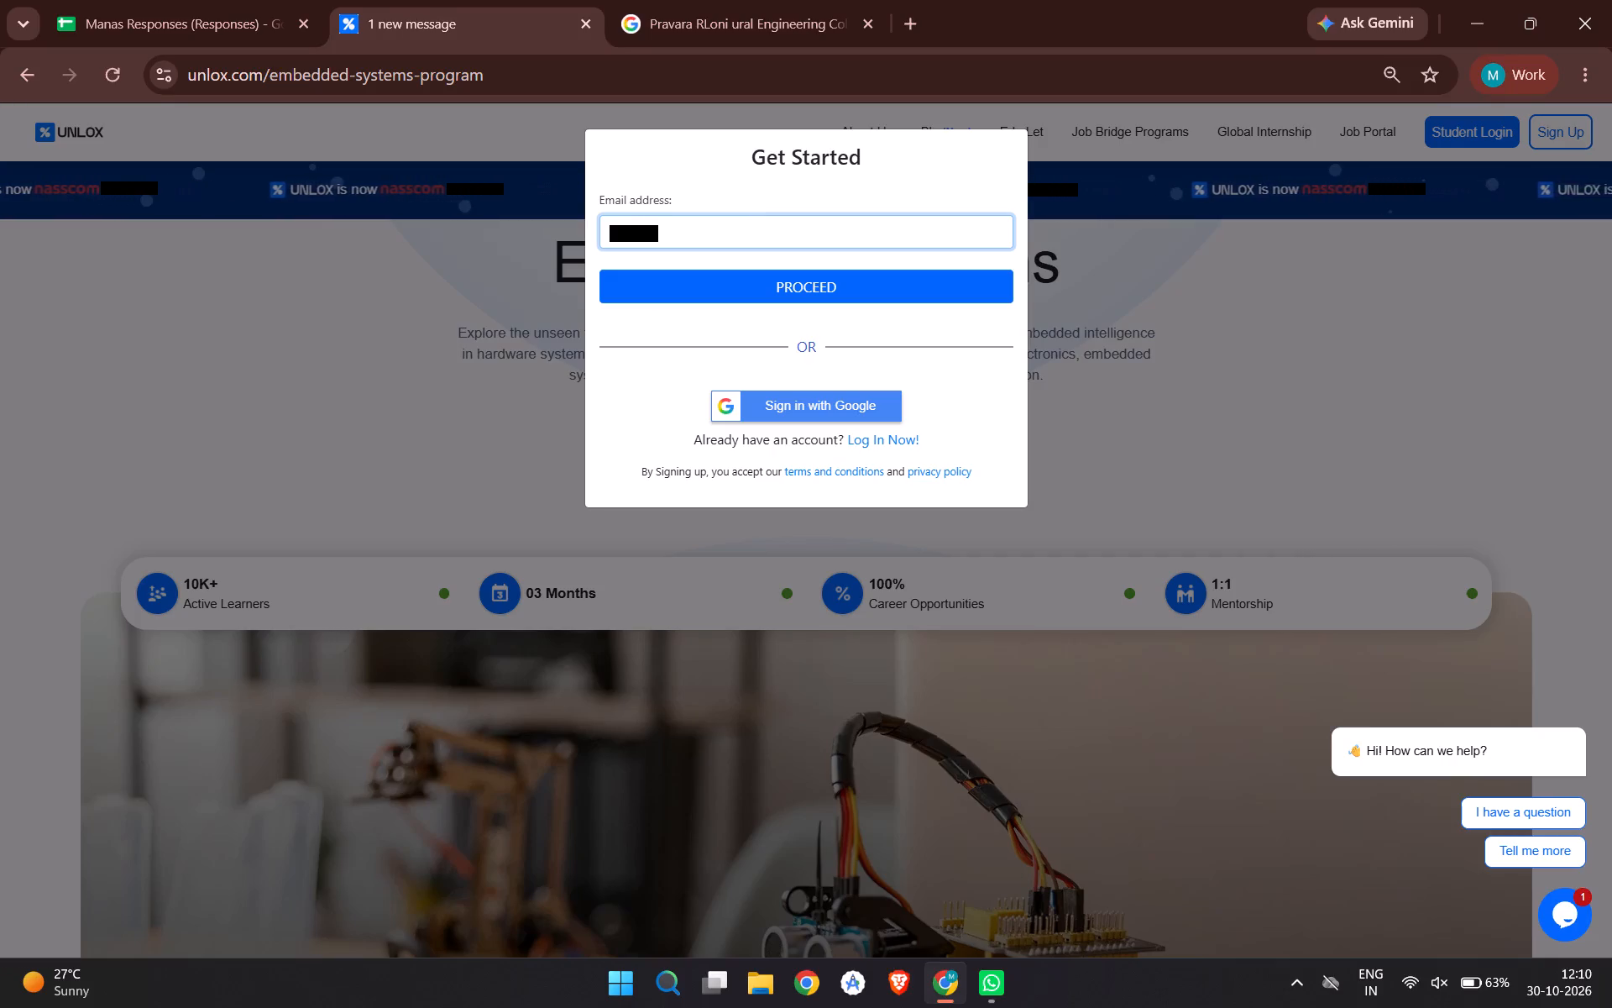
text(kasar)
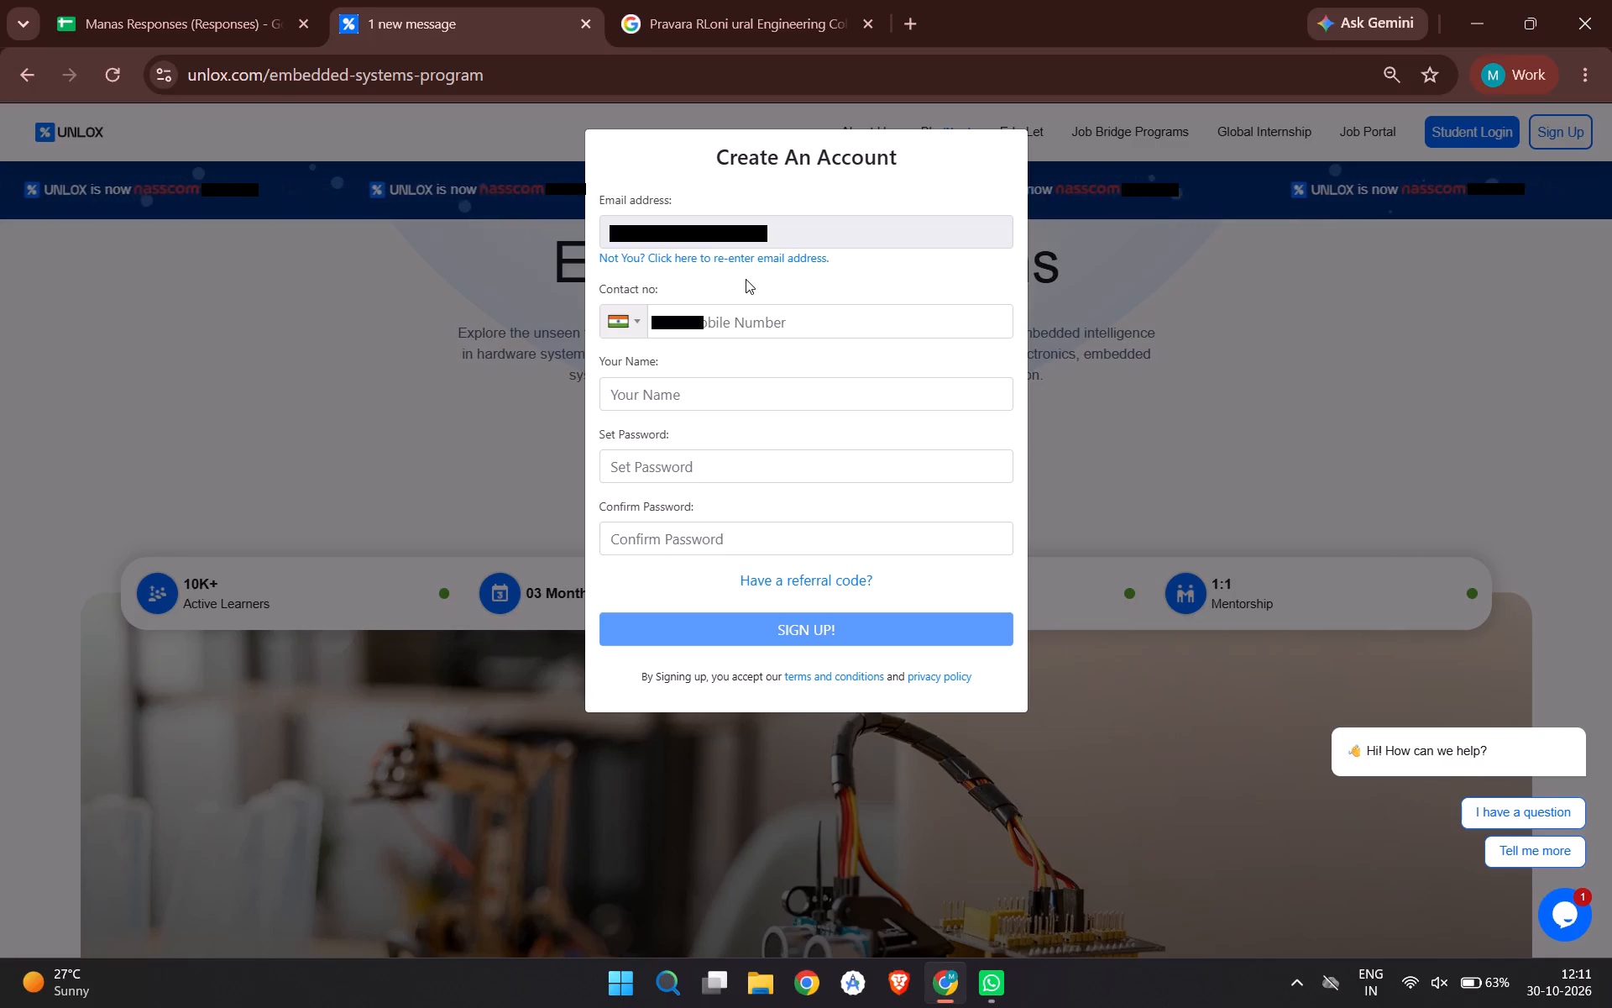
Enter the PREC lead's mobile number as the contact number in the account creation form.
click(751, 321)
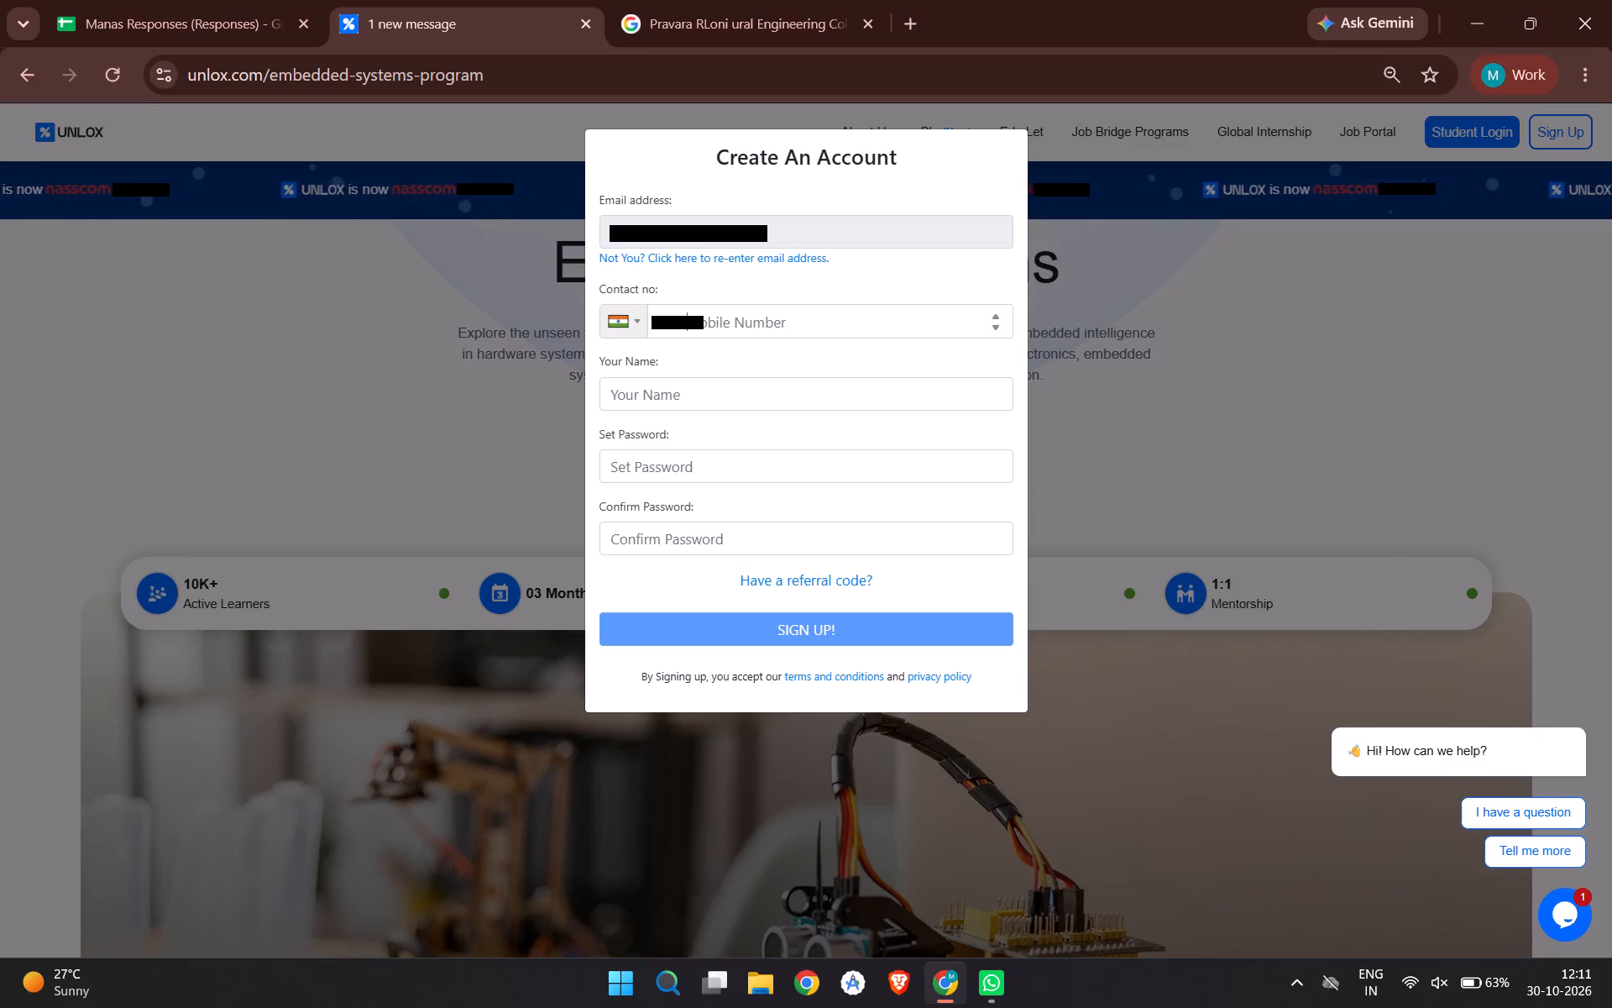
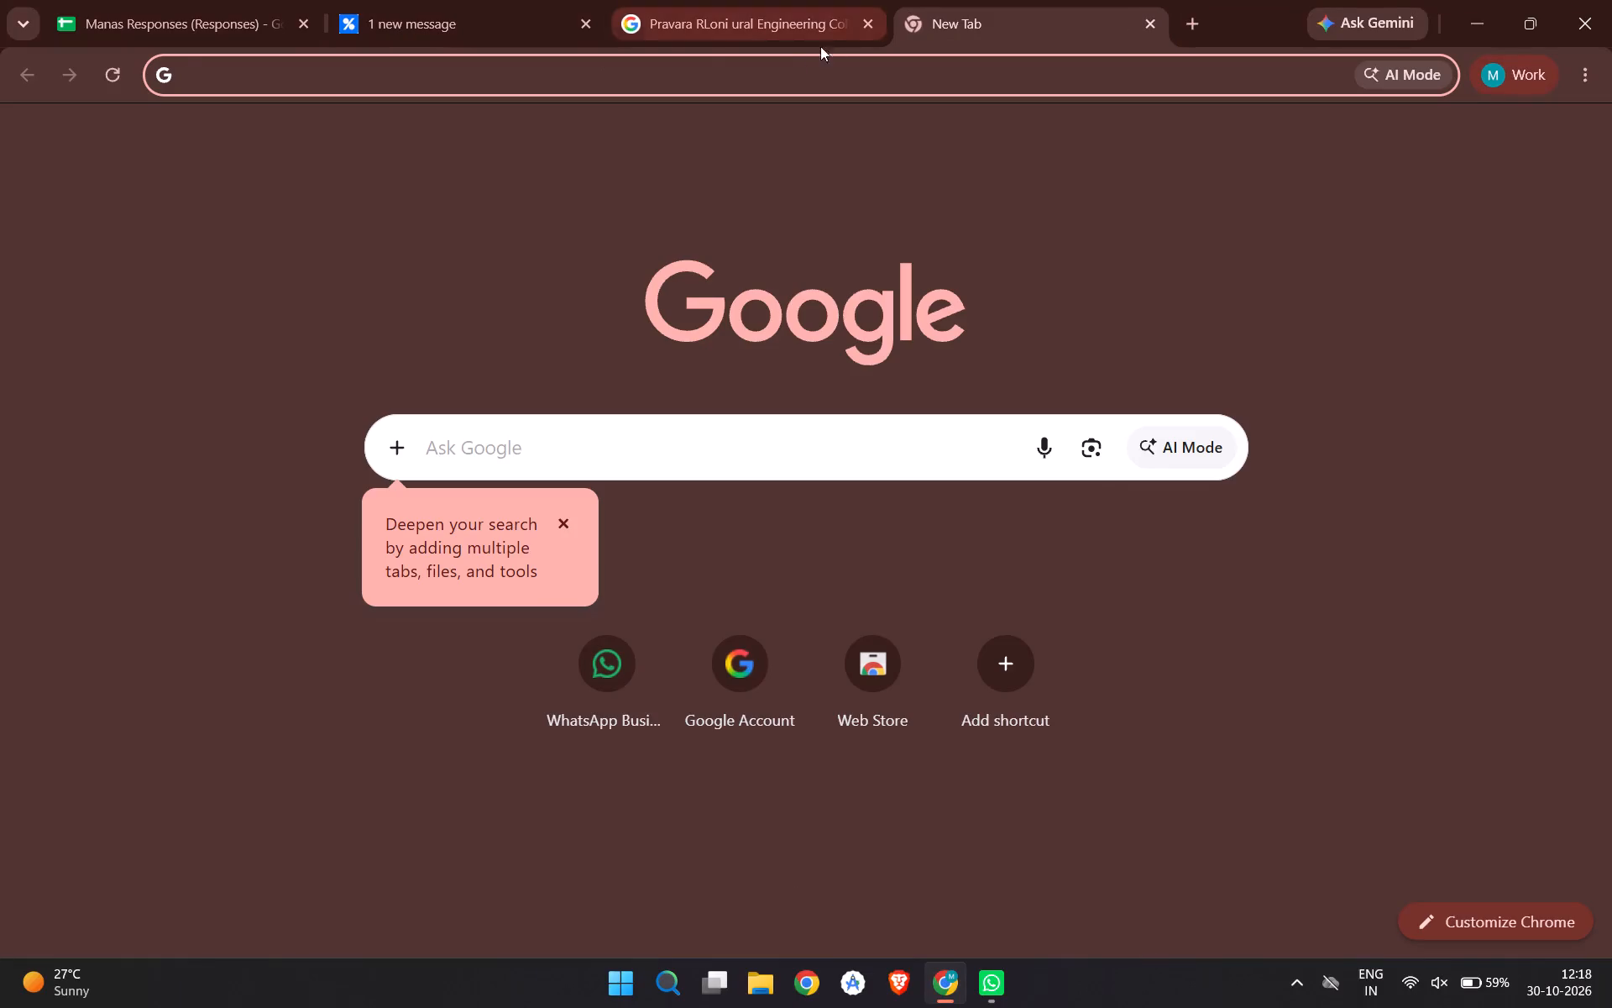
Return to the Unlox Embedded Systems program page and dismiss the account creation form without signing up.
click(547, 0)
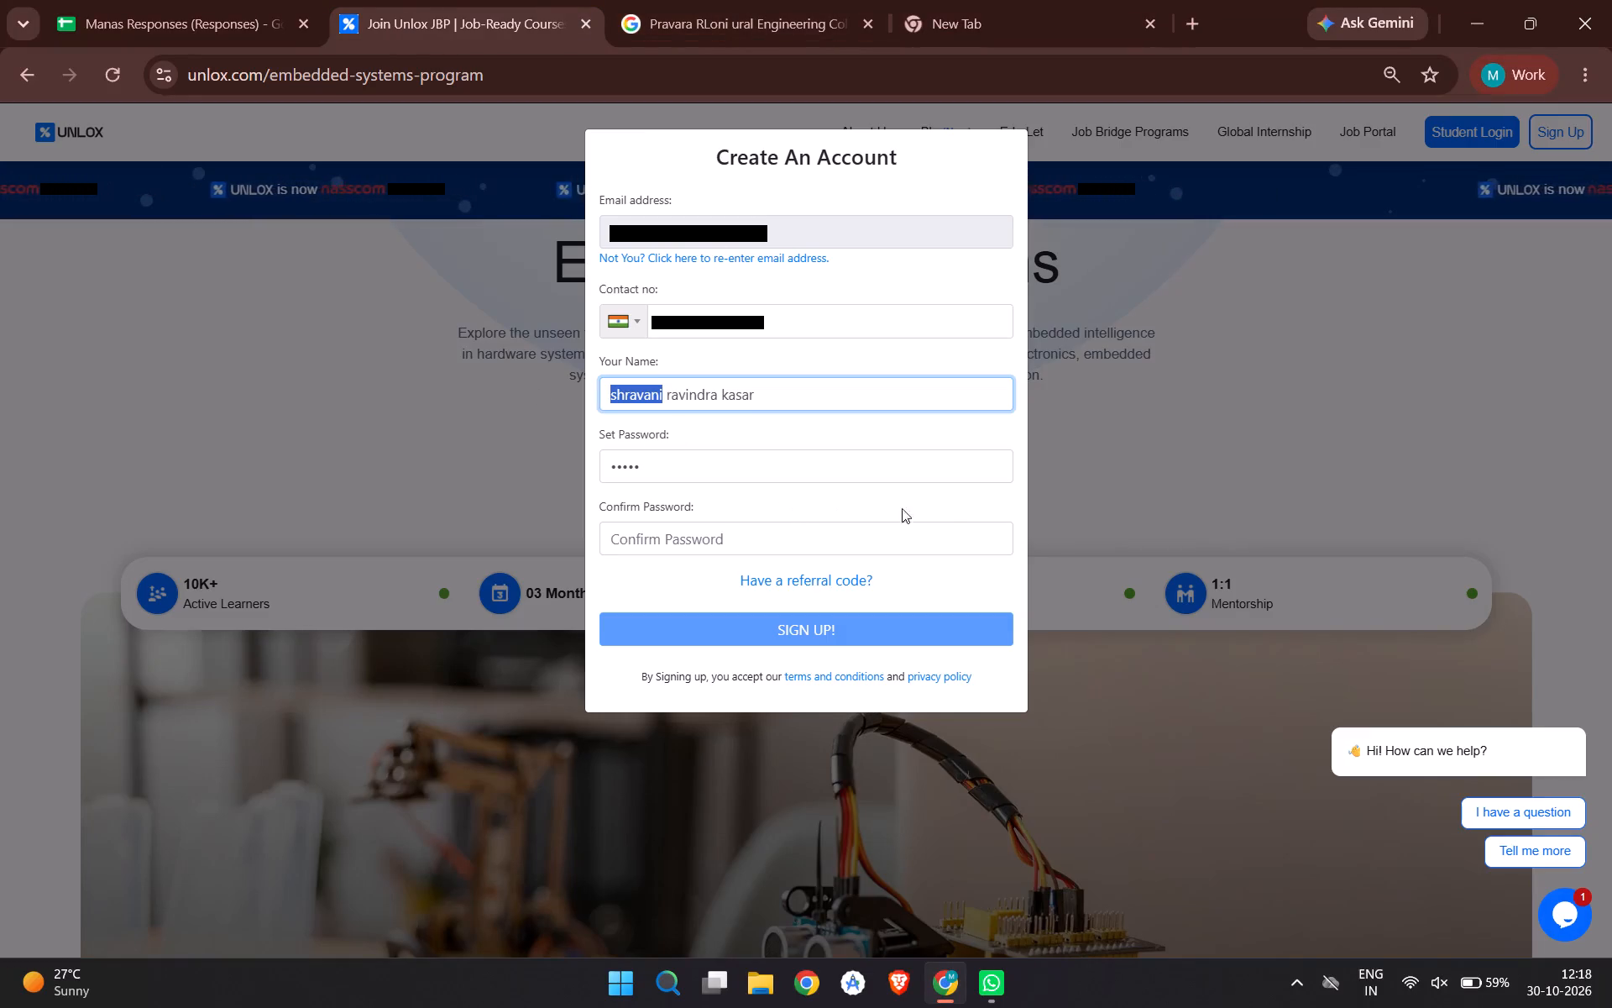
click(1058, 465)
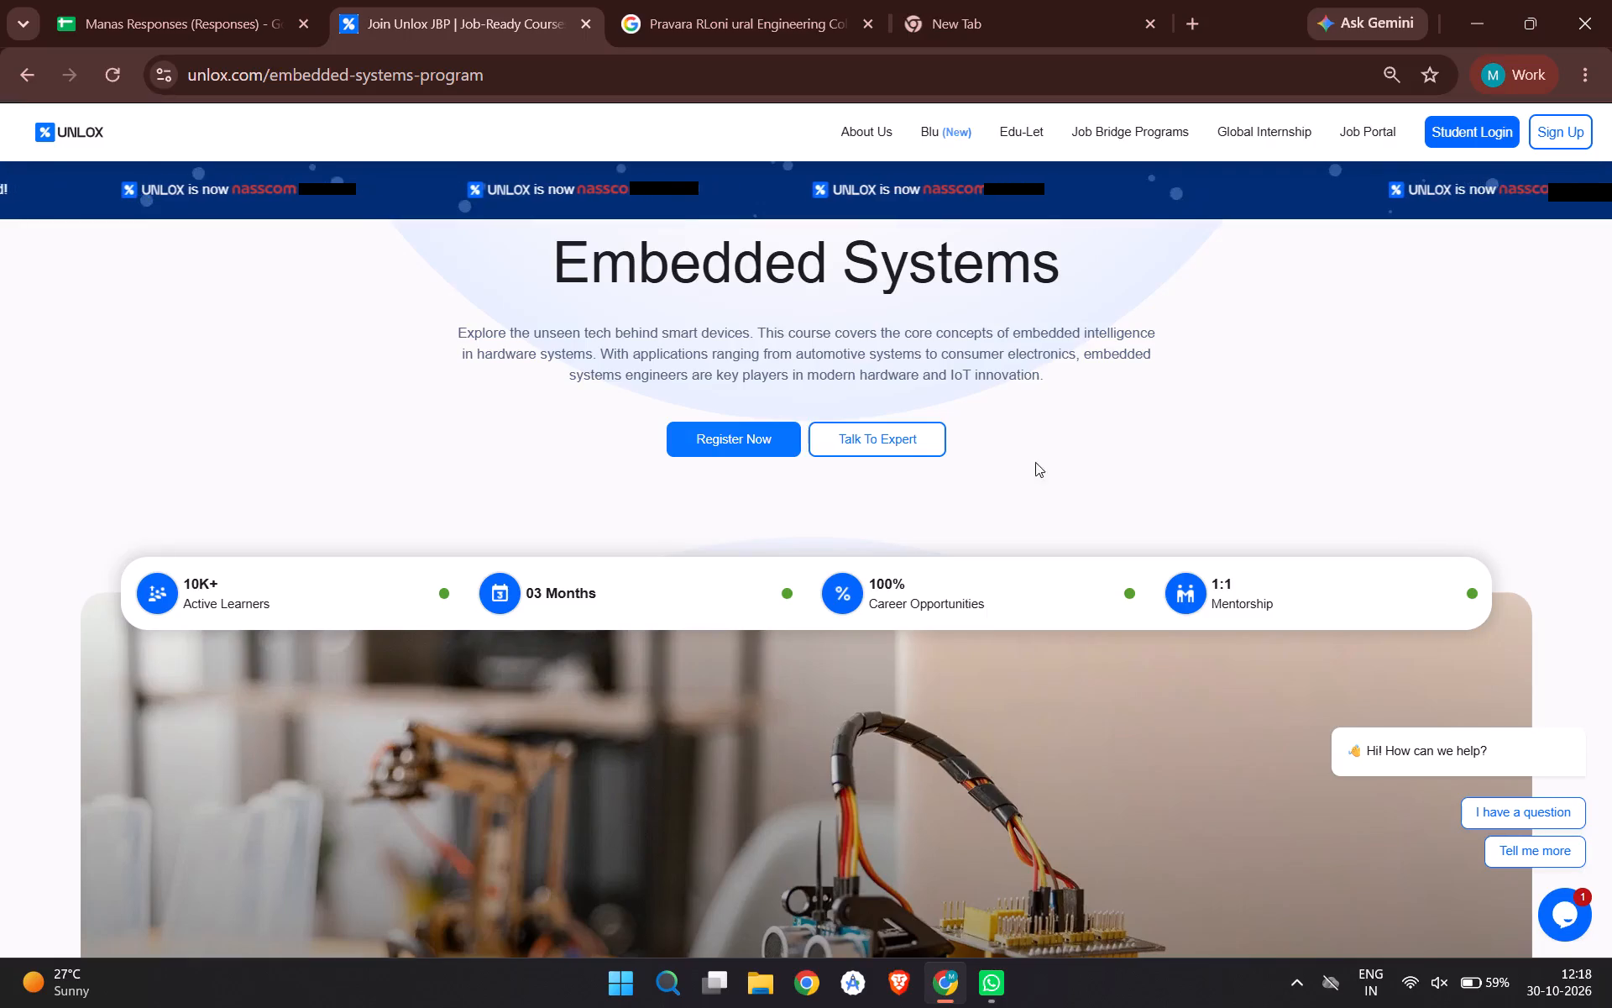
Go to the Embedded Systems program's pricing plans and start registration for the ₹8999 Unlox Job Bridge Edge plan.
click(757, 434)
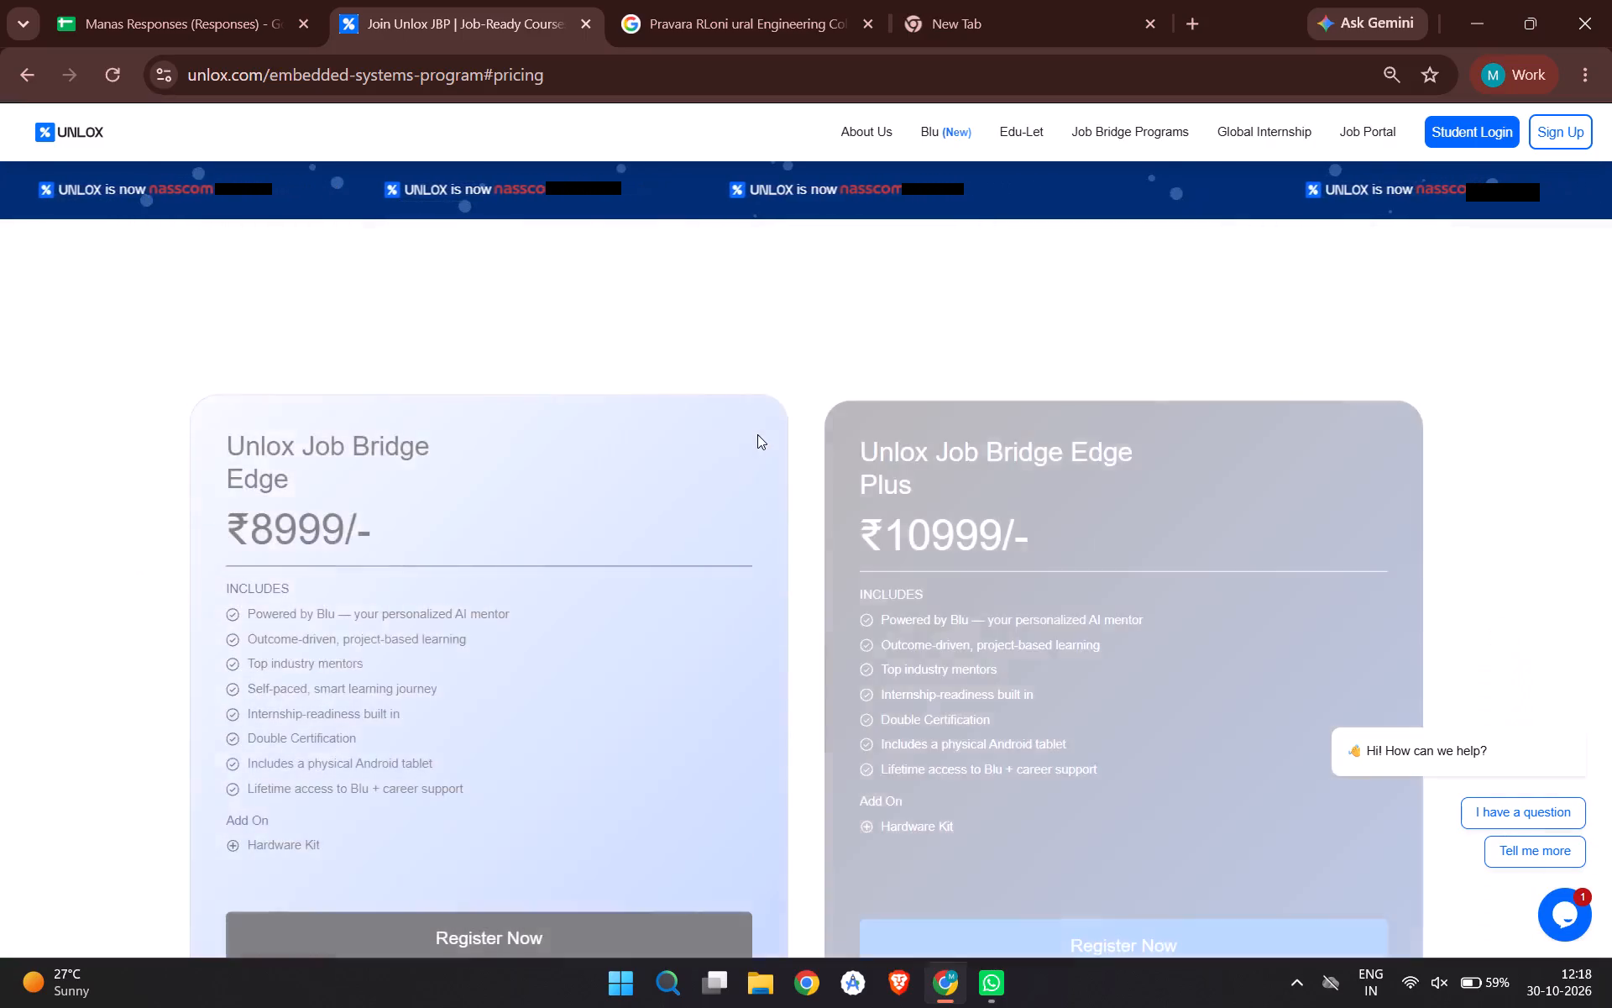
scroll(757, 434, down, 1)
scroll(757, 434, up, 4)
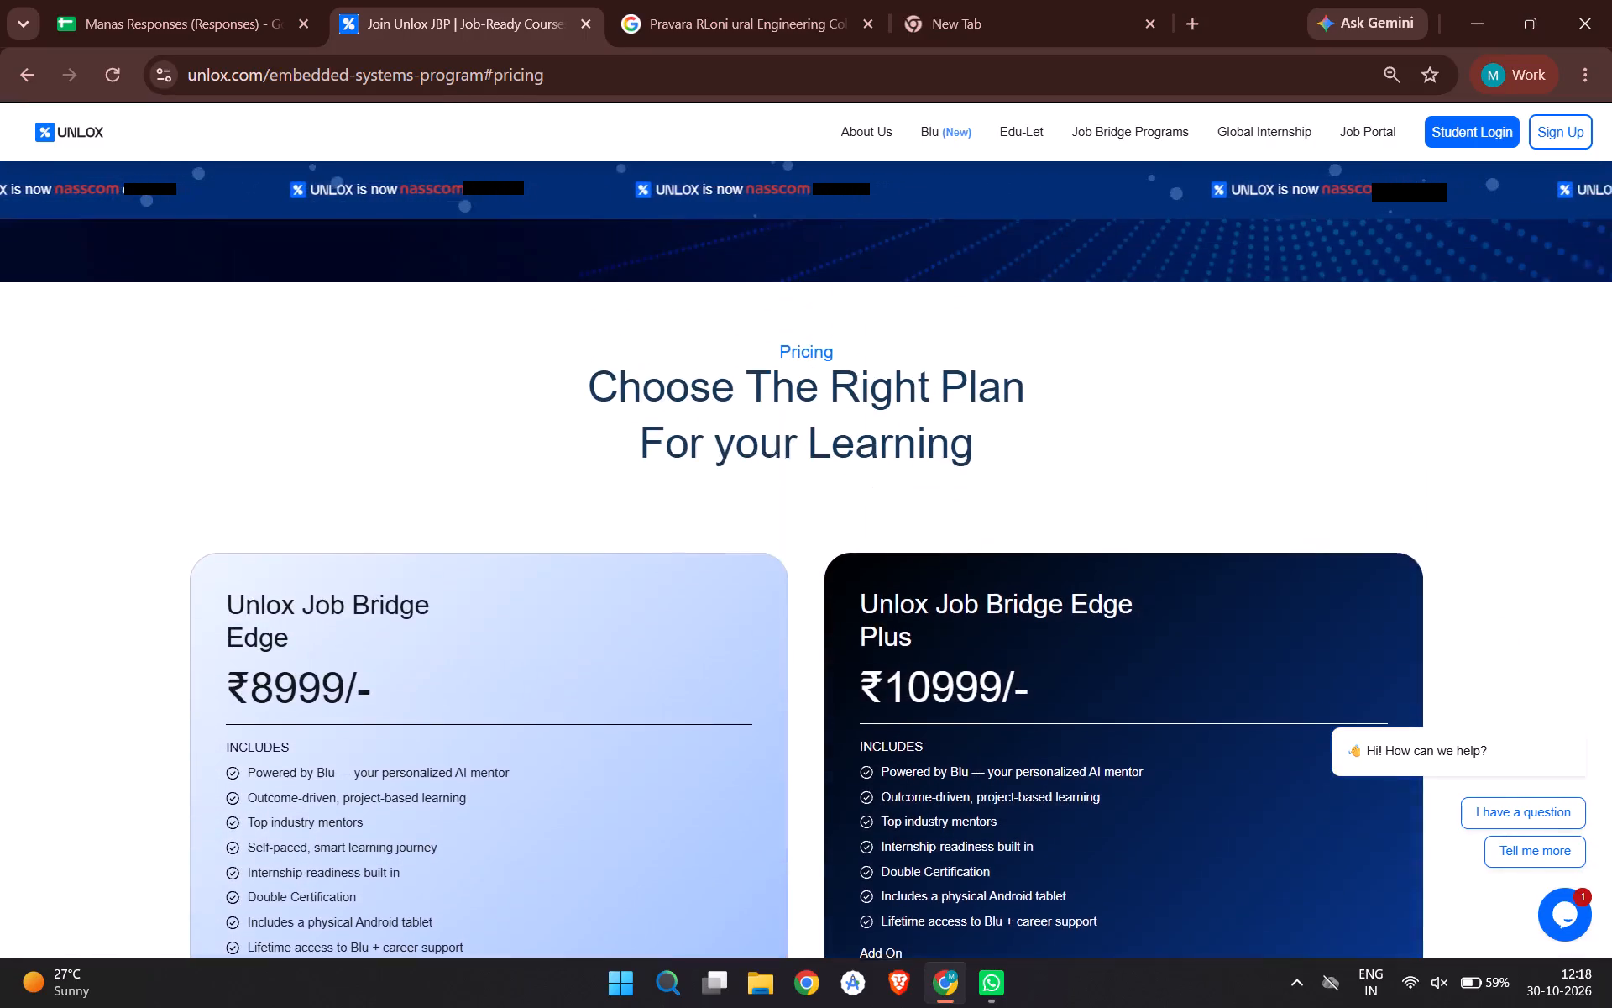
scroll(757, 434, right, 9)
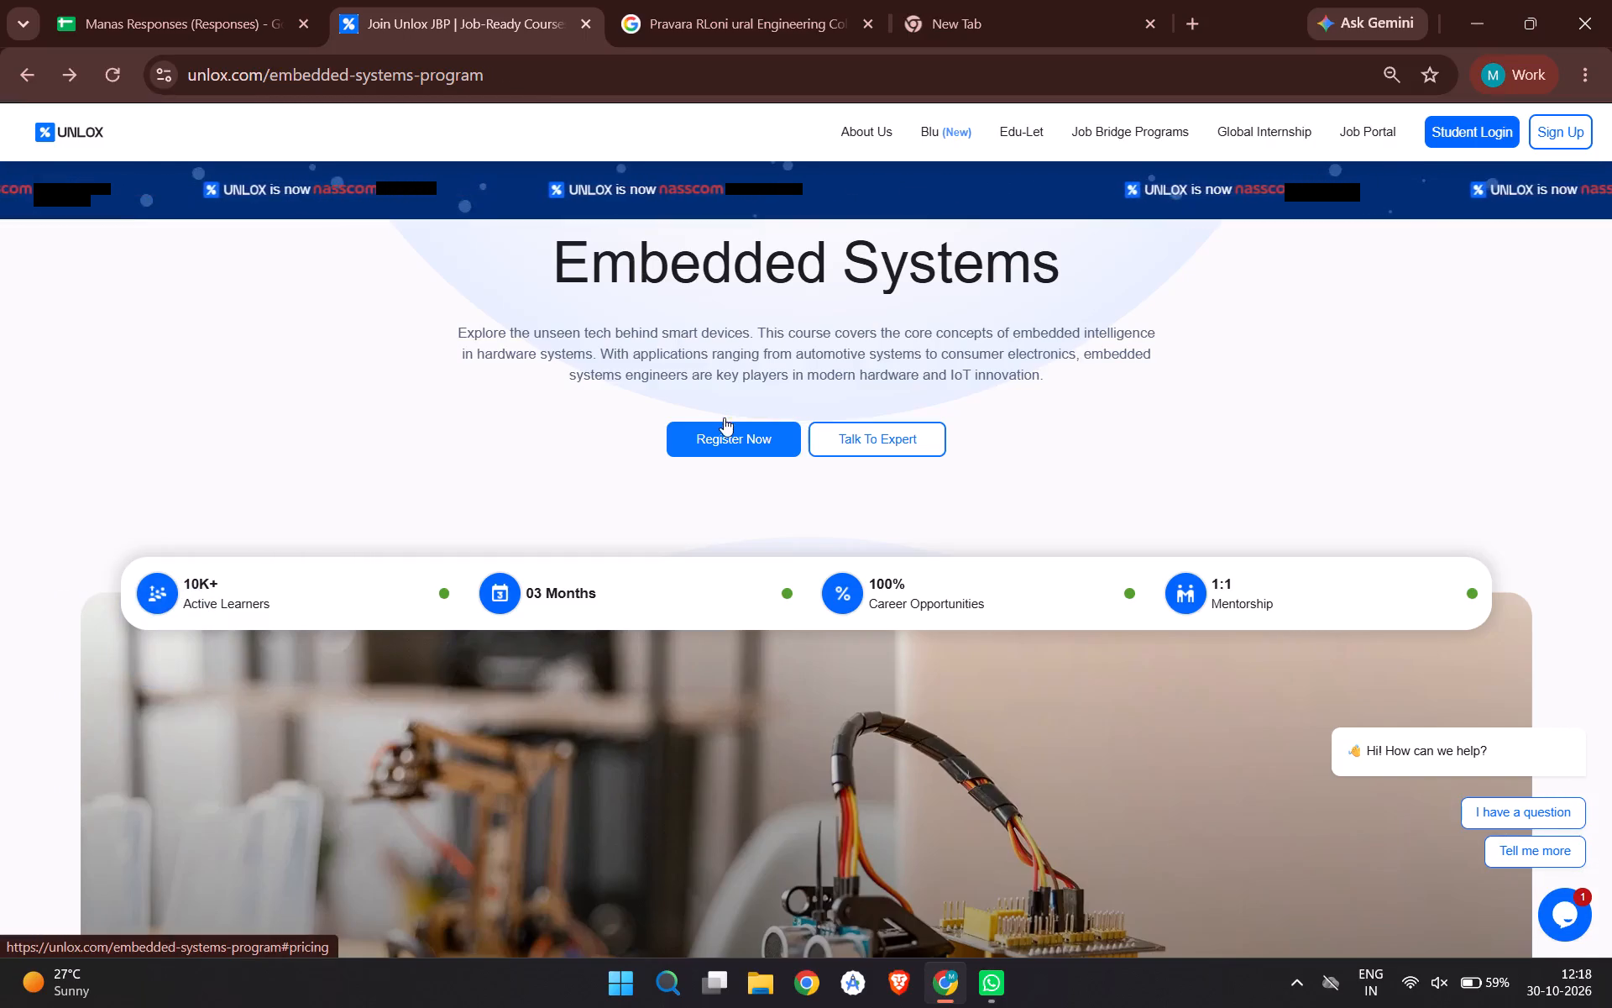
click(724, 429)
scroll(976, 381, left, 5)
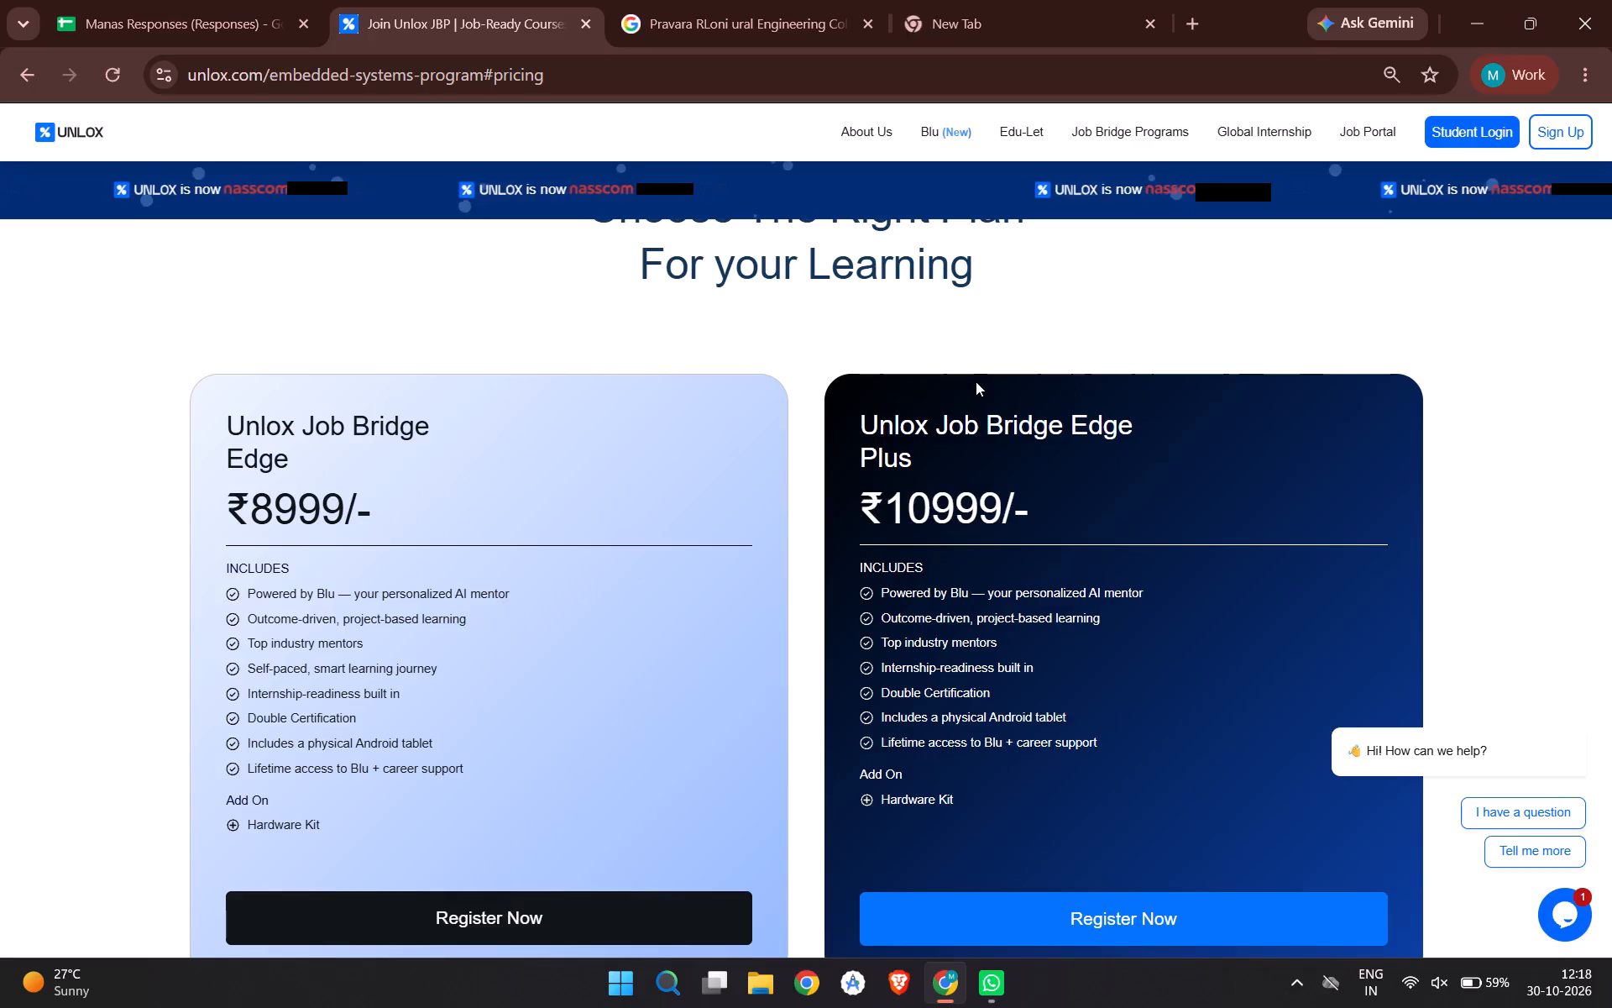
scroll(976, 381, left, 6)
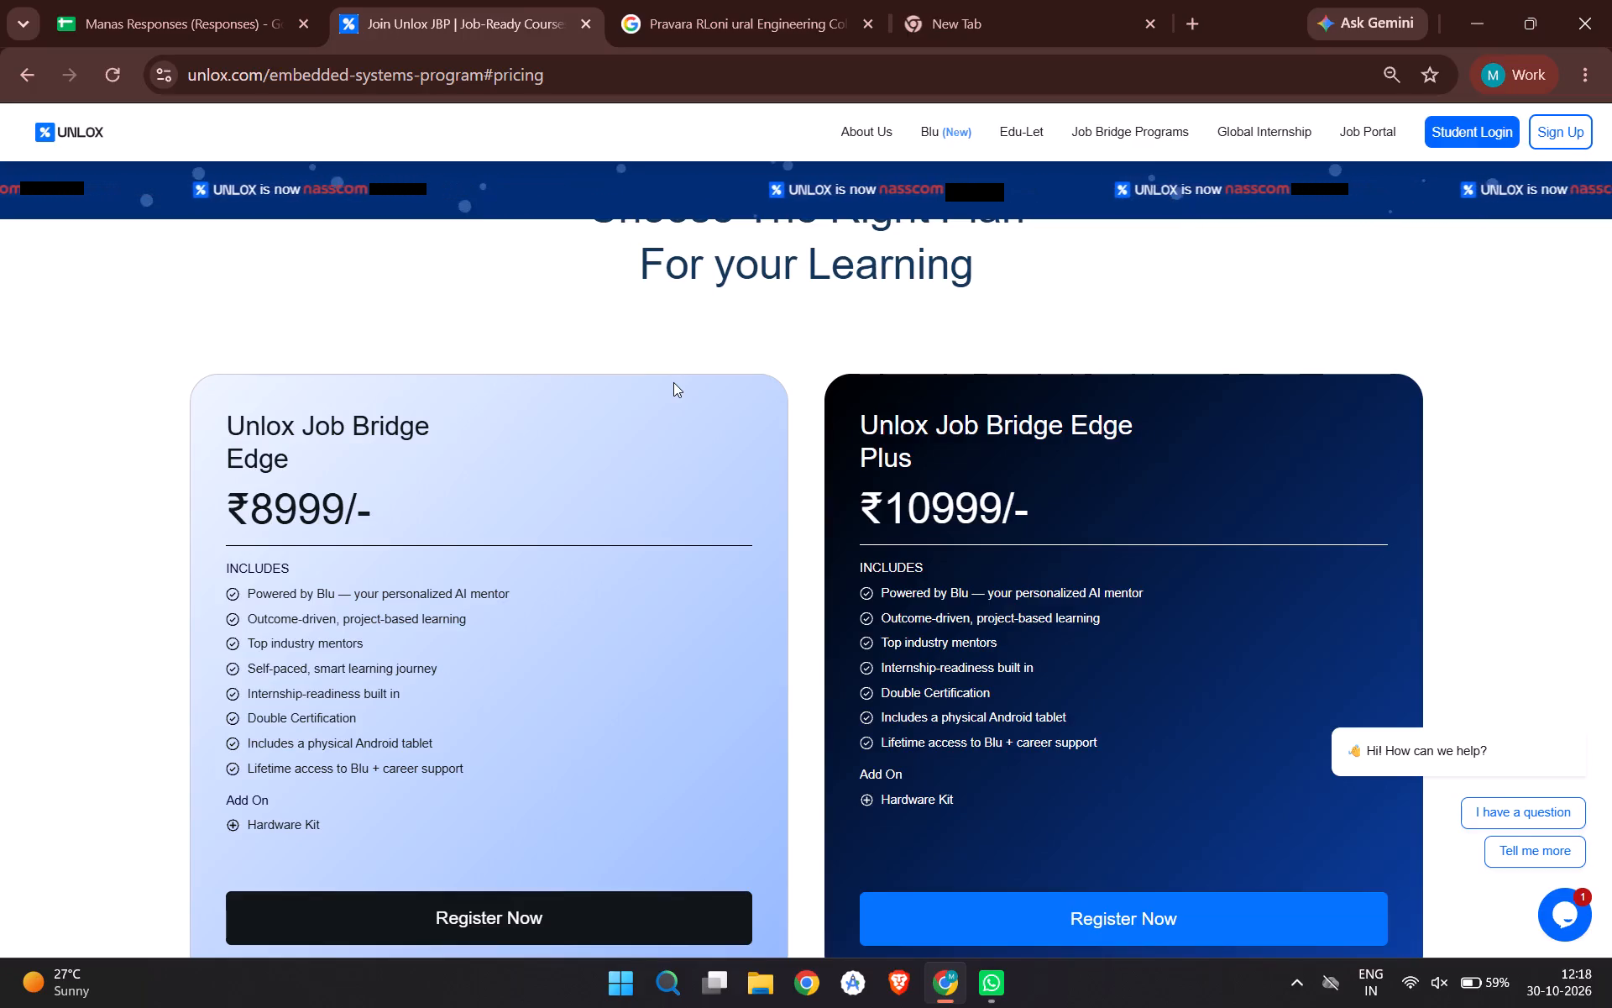
scroll(434, 585, down, 1)
click(383, 731)
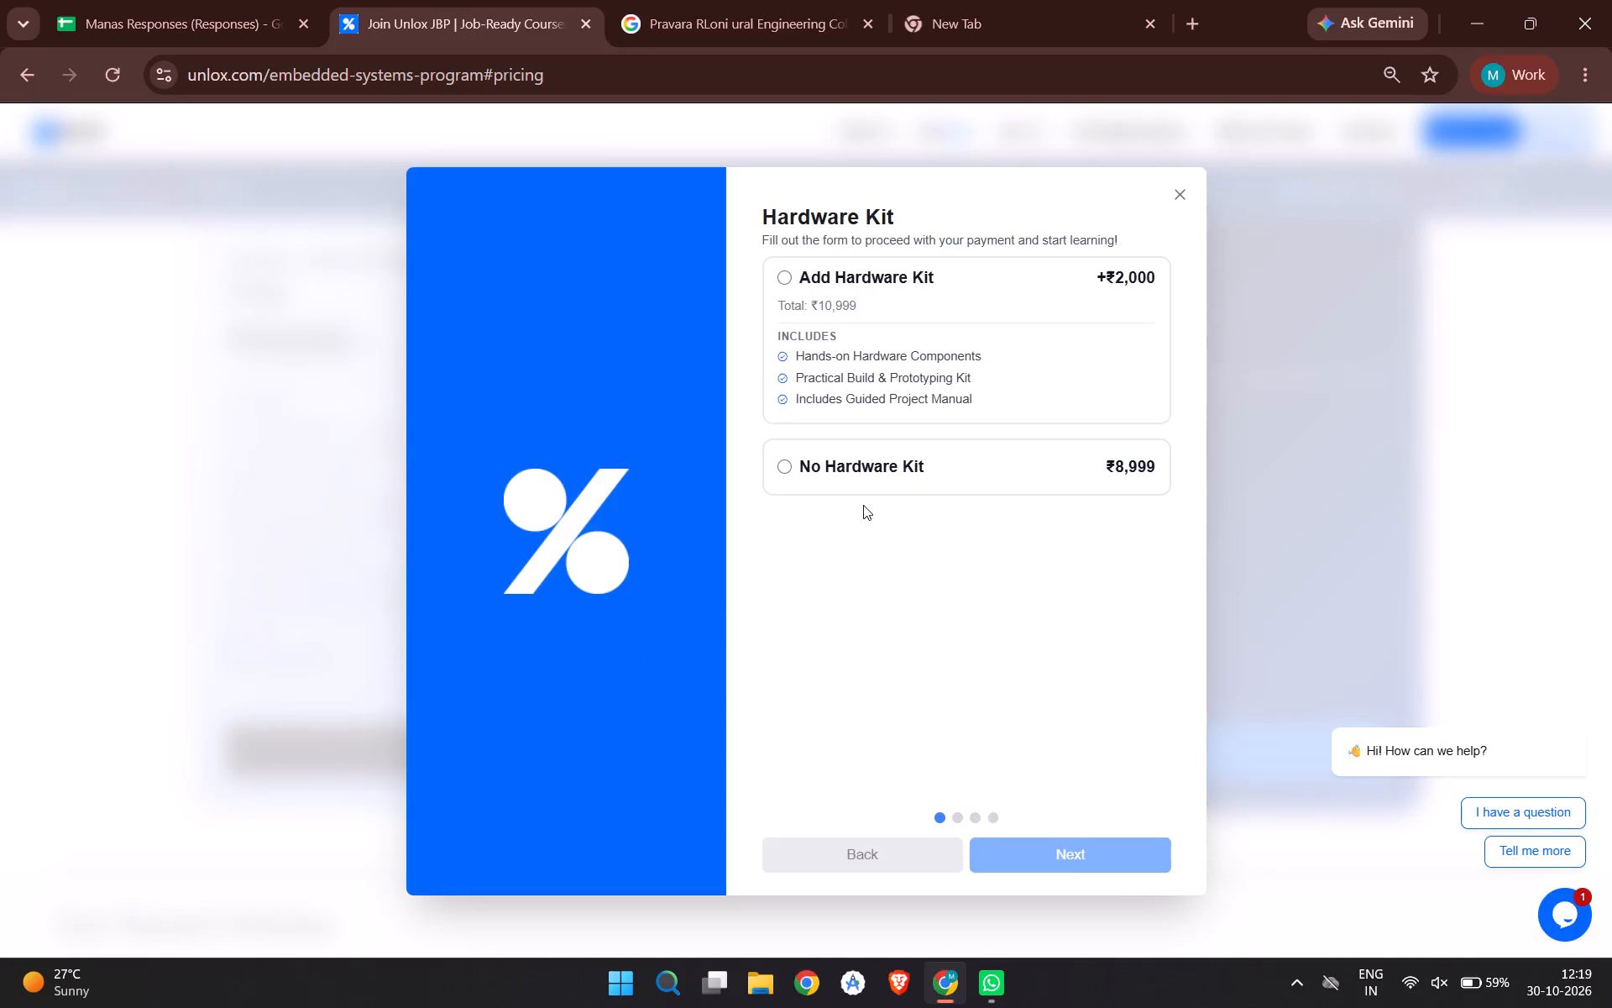
Choose the No Hardware Kit option at ₹8,999 and proceed to the next registration stage.
click(892, 472)
click(1023, 855)
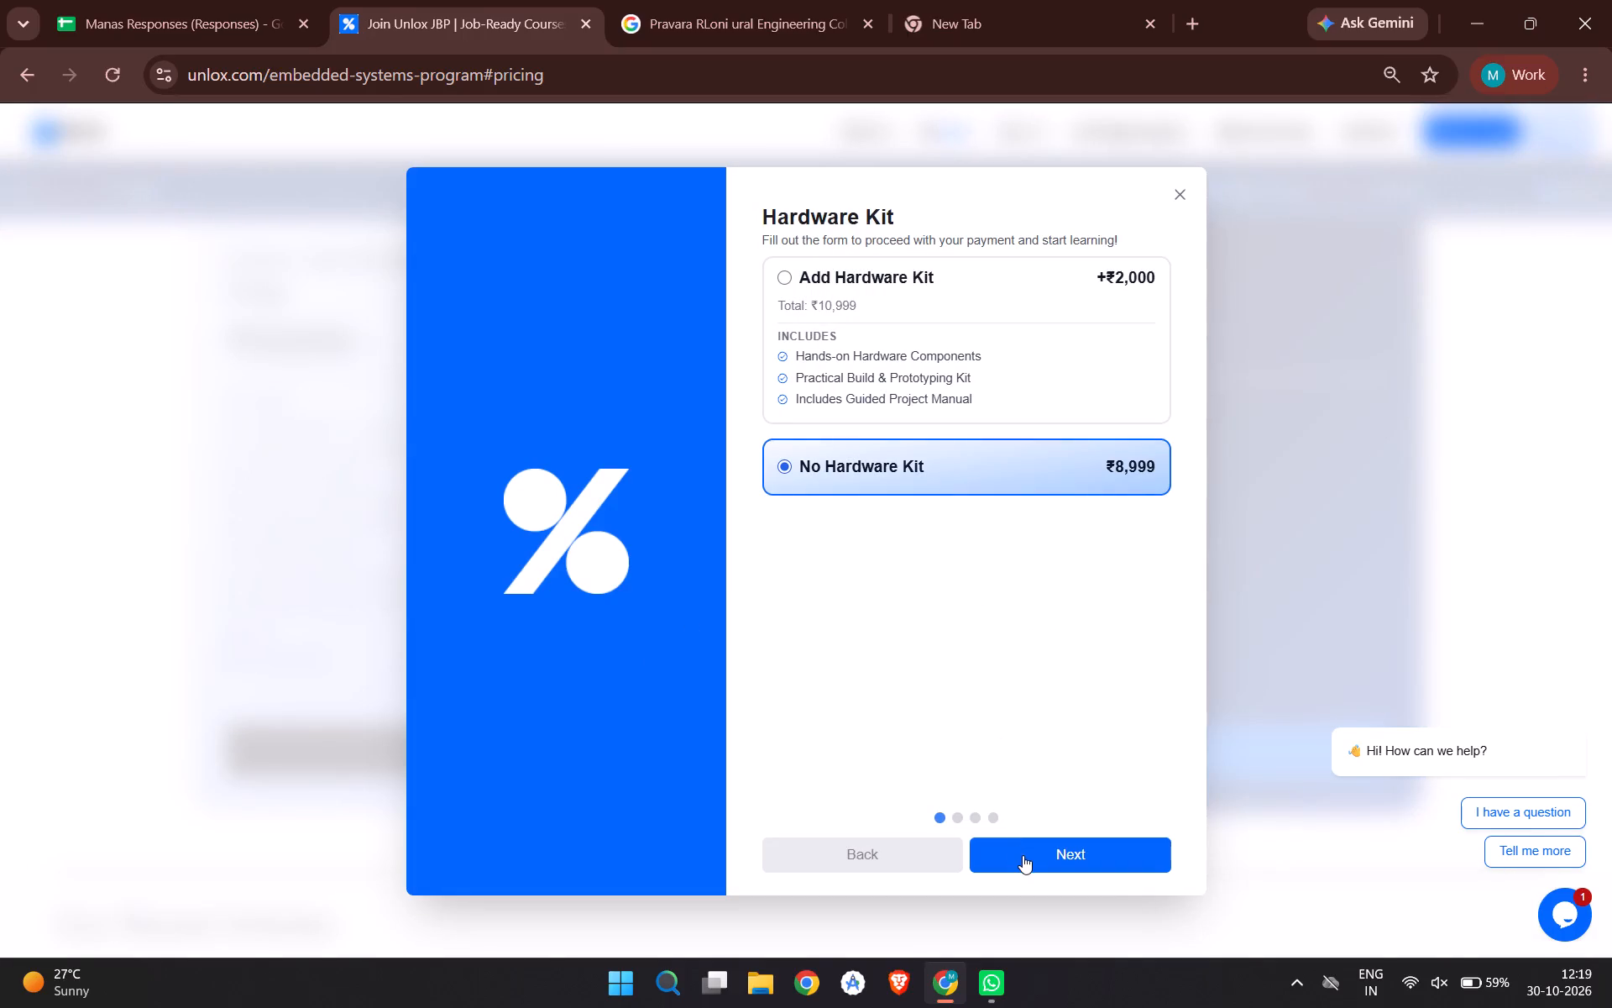
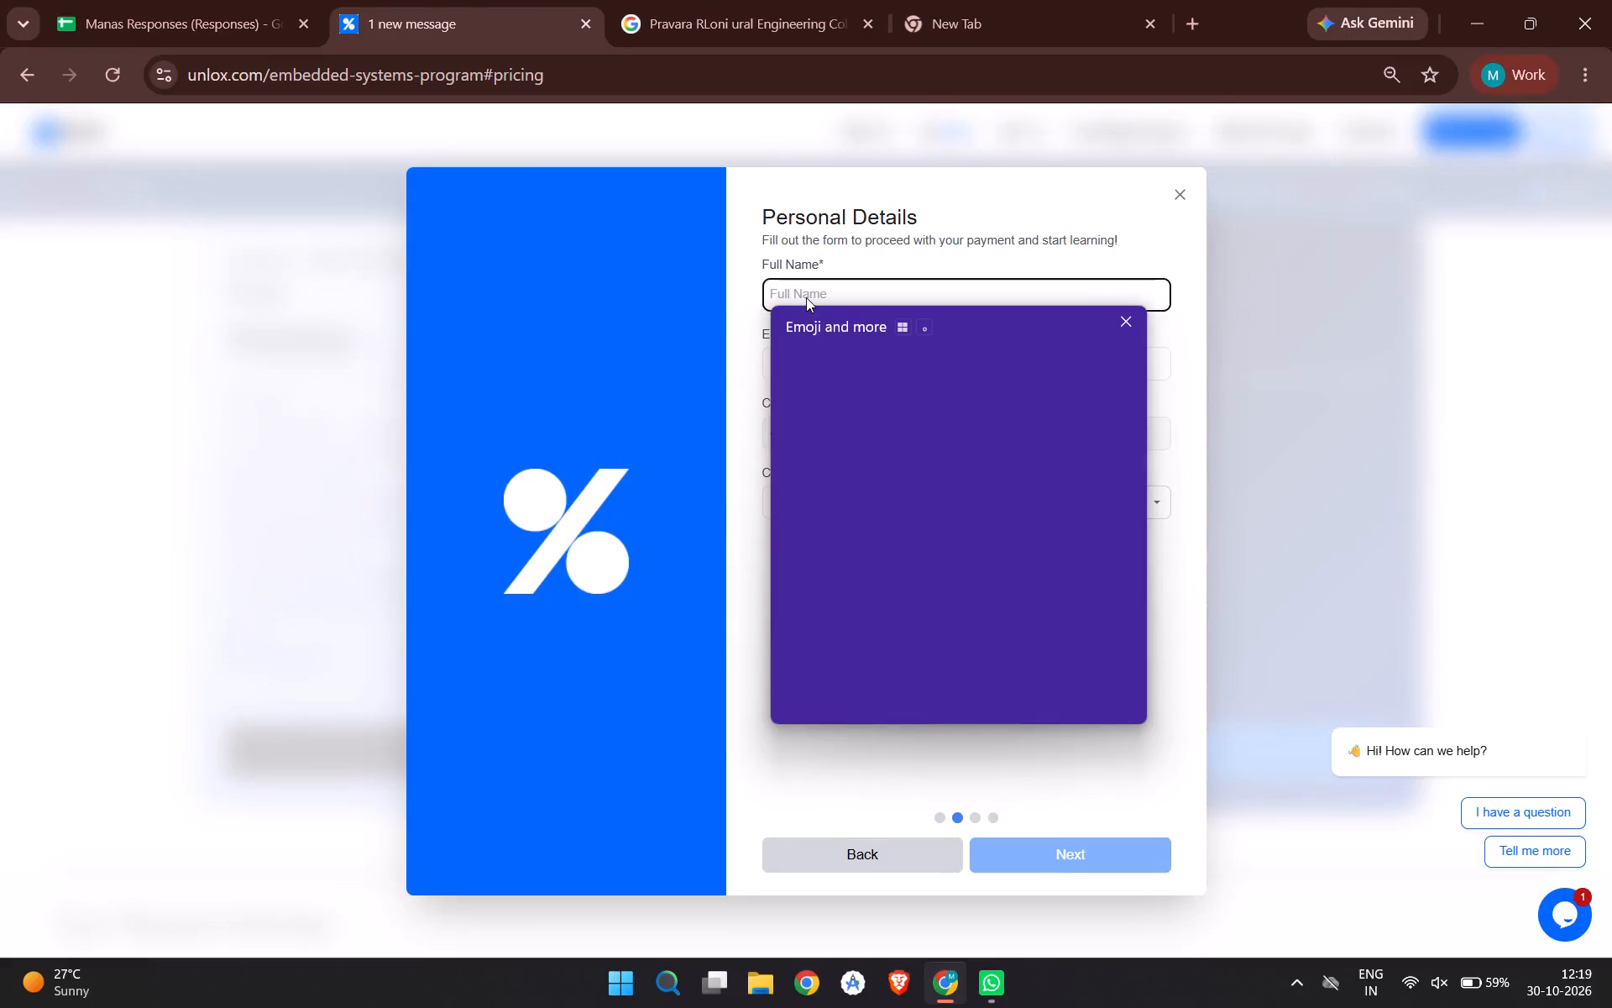
Complete the Personal Details form with the lead's copied full name, email address and mobile number, and choose the November 2026 batch.
scroll(853, 449, down, 1)
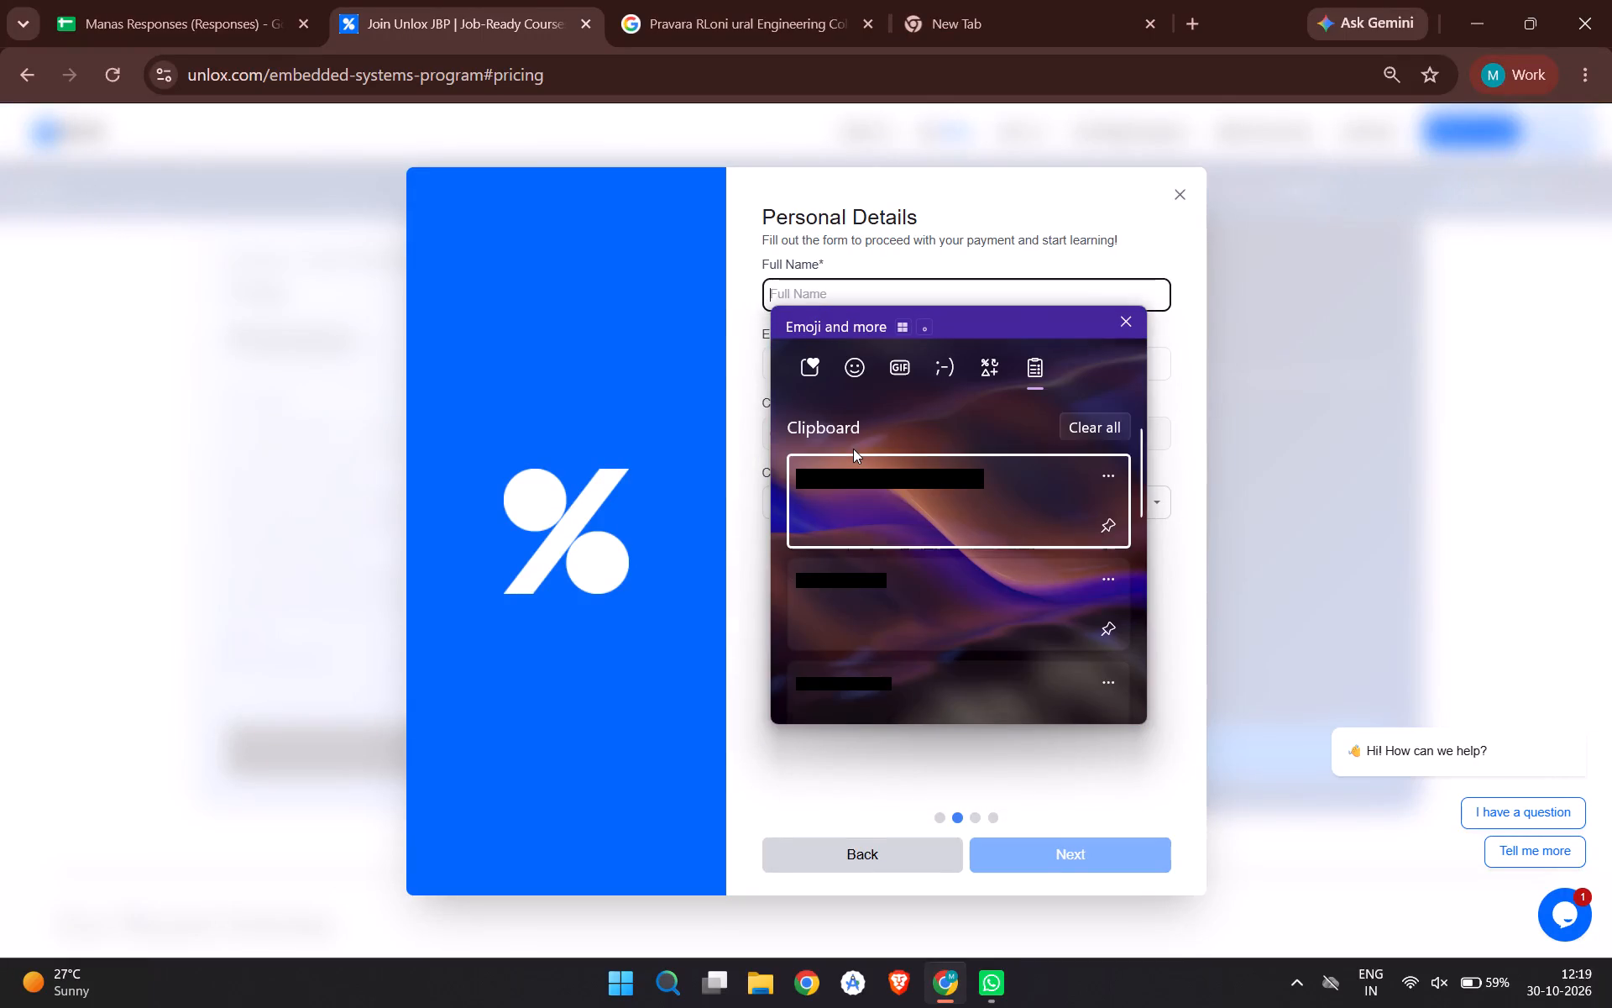
scroll(853, 449, down, 1)
click(844, 580)
key(ctrl+v)
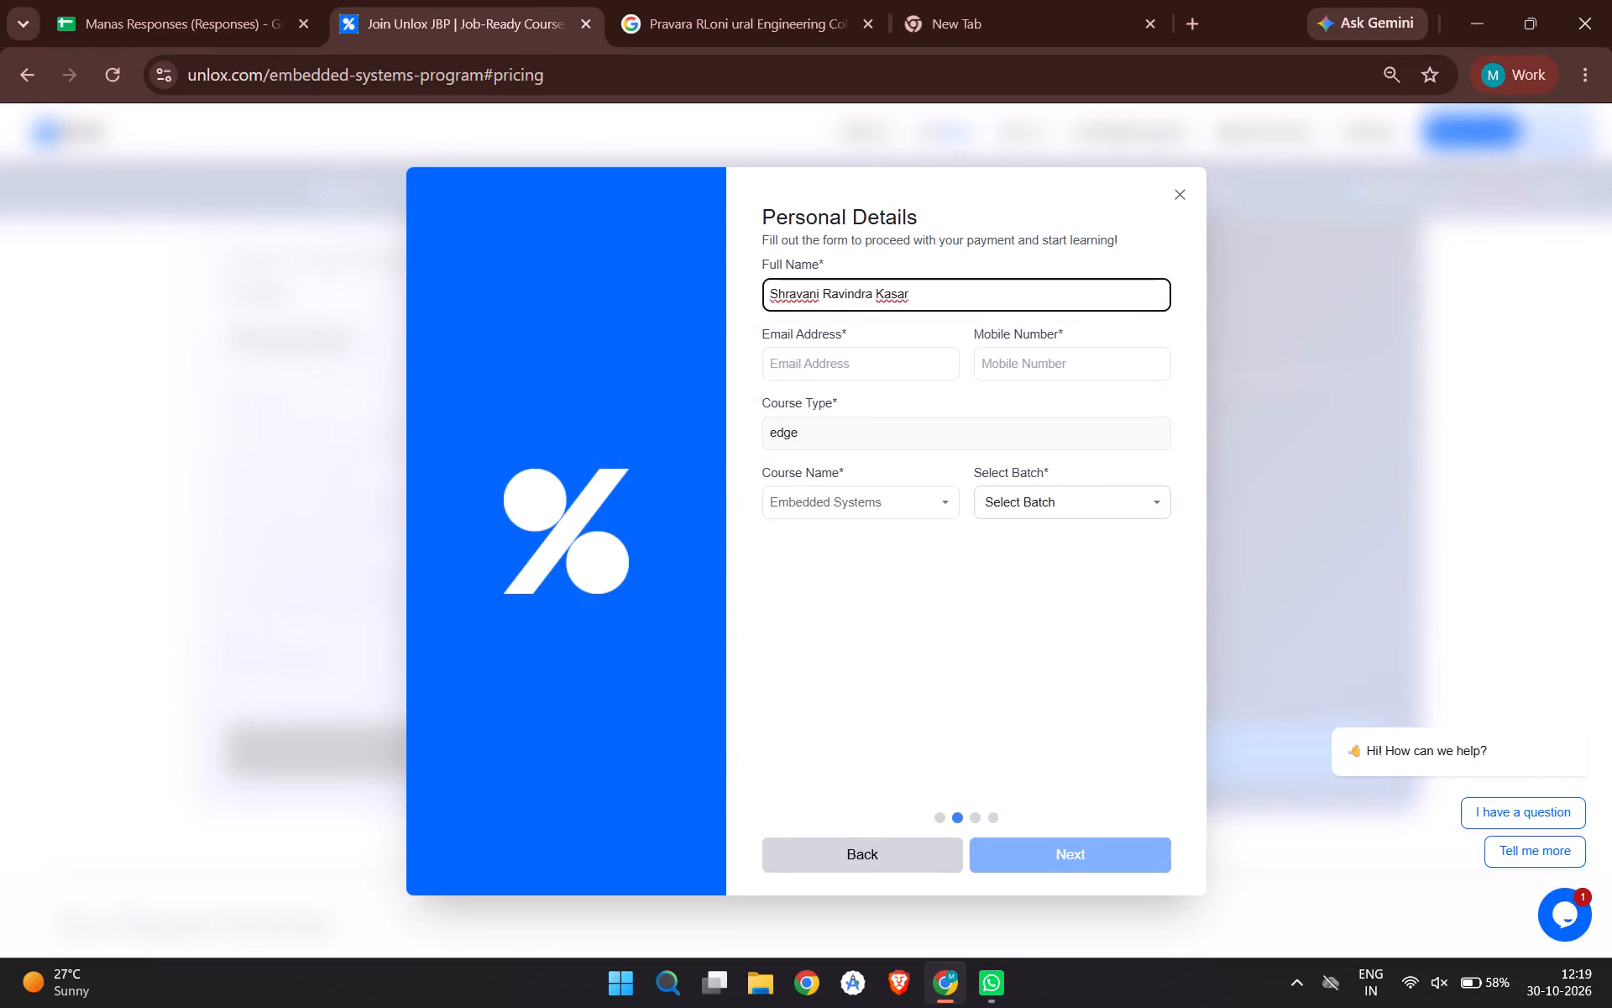
click(840, 365)
key(super+v)
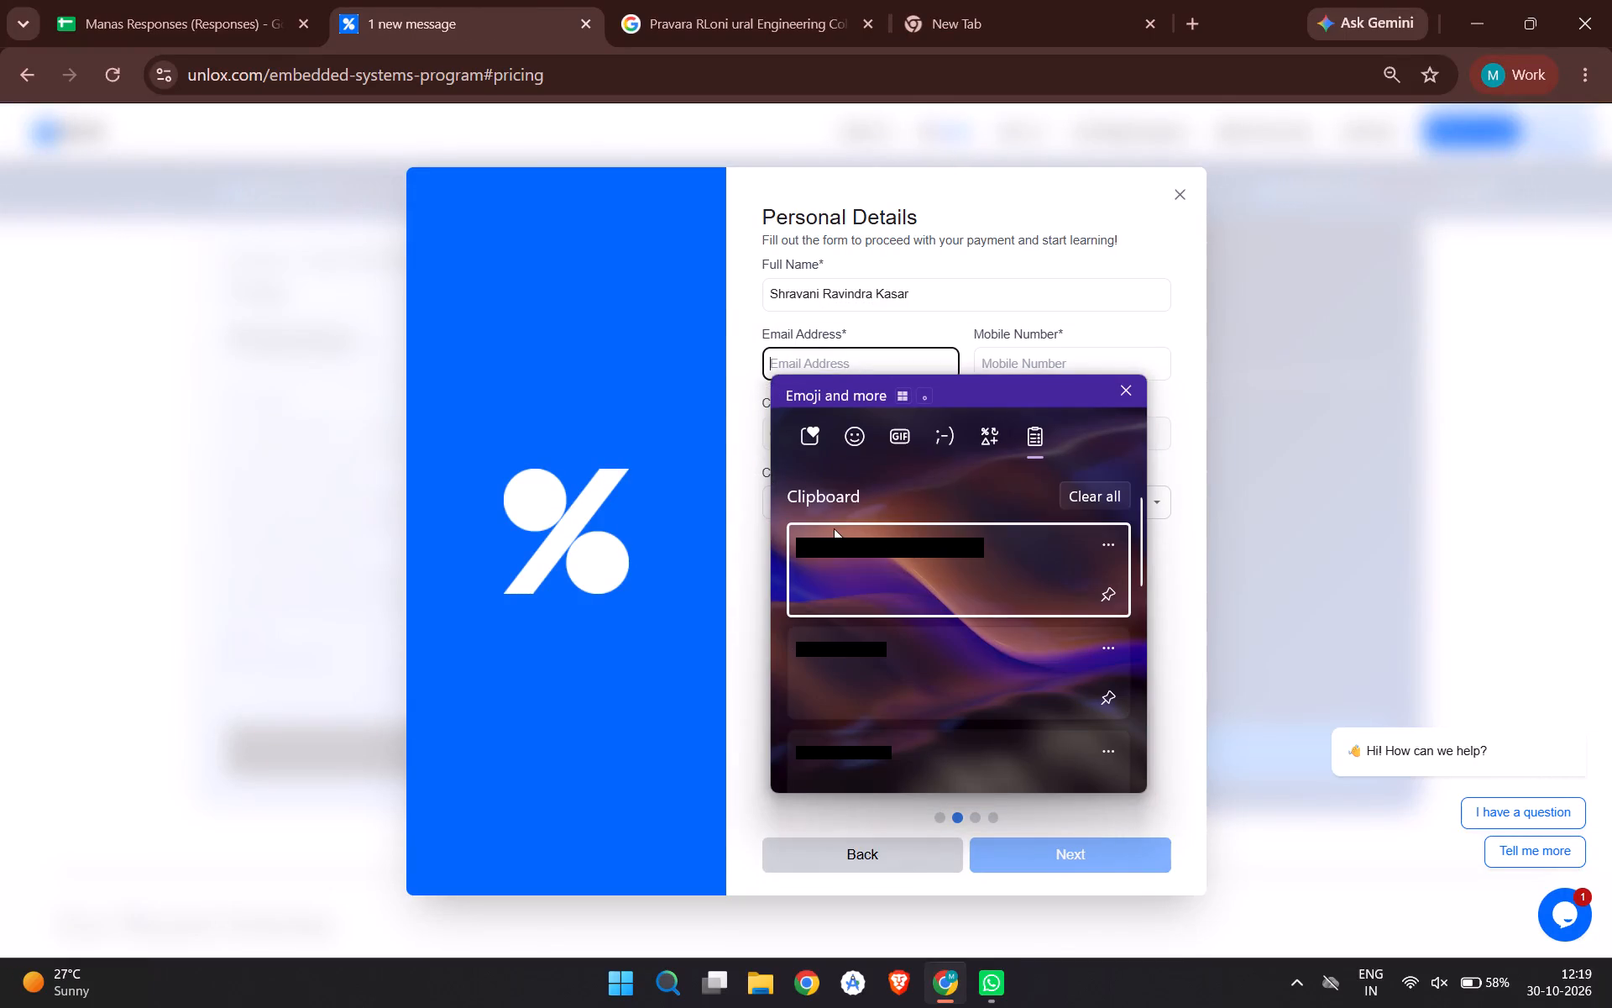
click(834, 528)
key(ctrl+v)
click(1026, 366)
key(super+v)
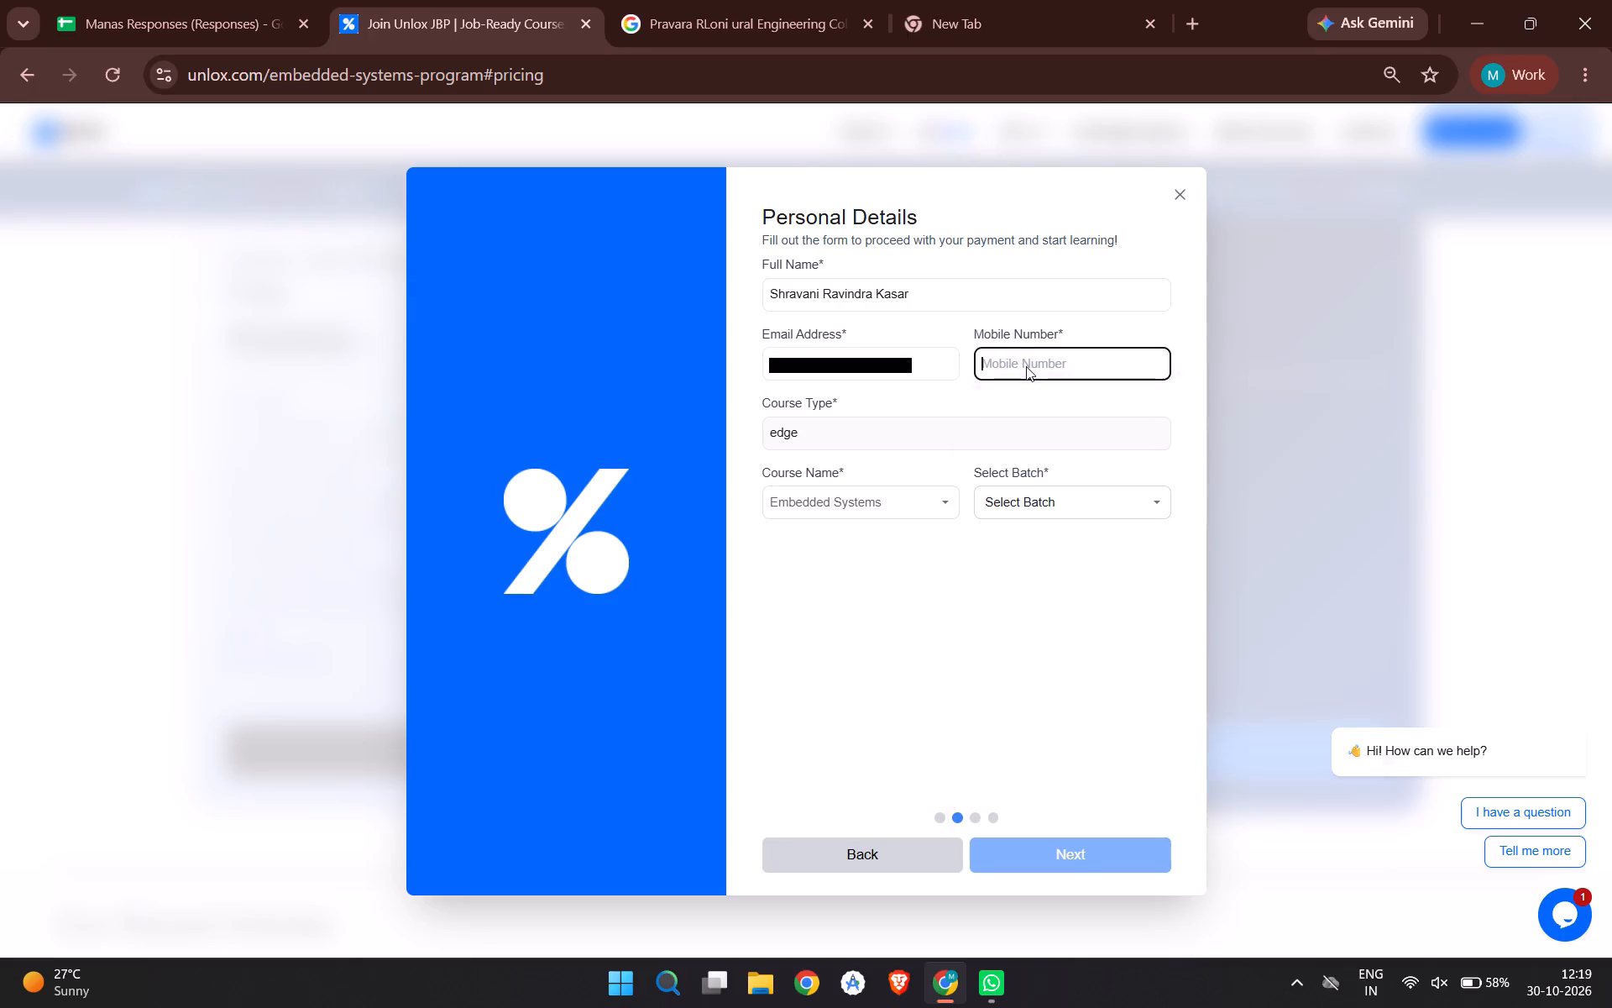
click(1061, 669)
key(ctrl+v)
click(1015, 514)
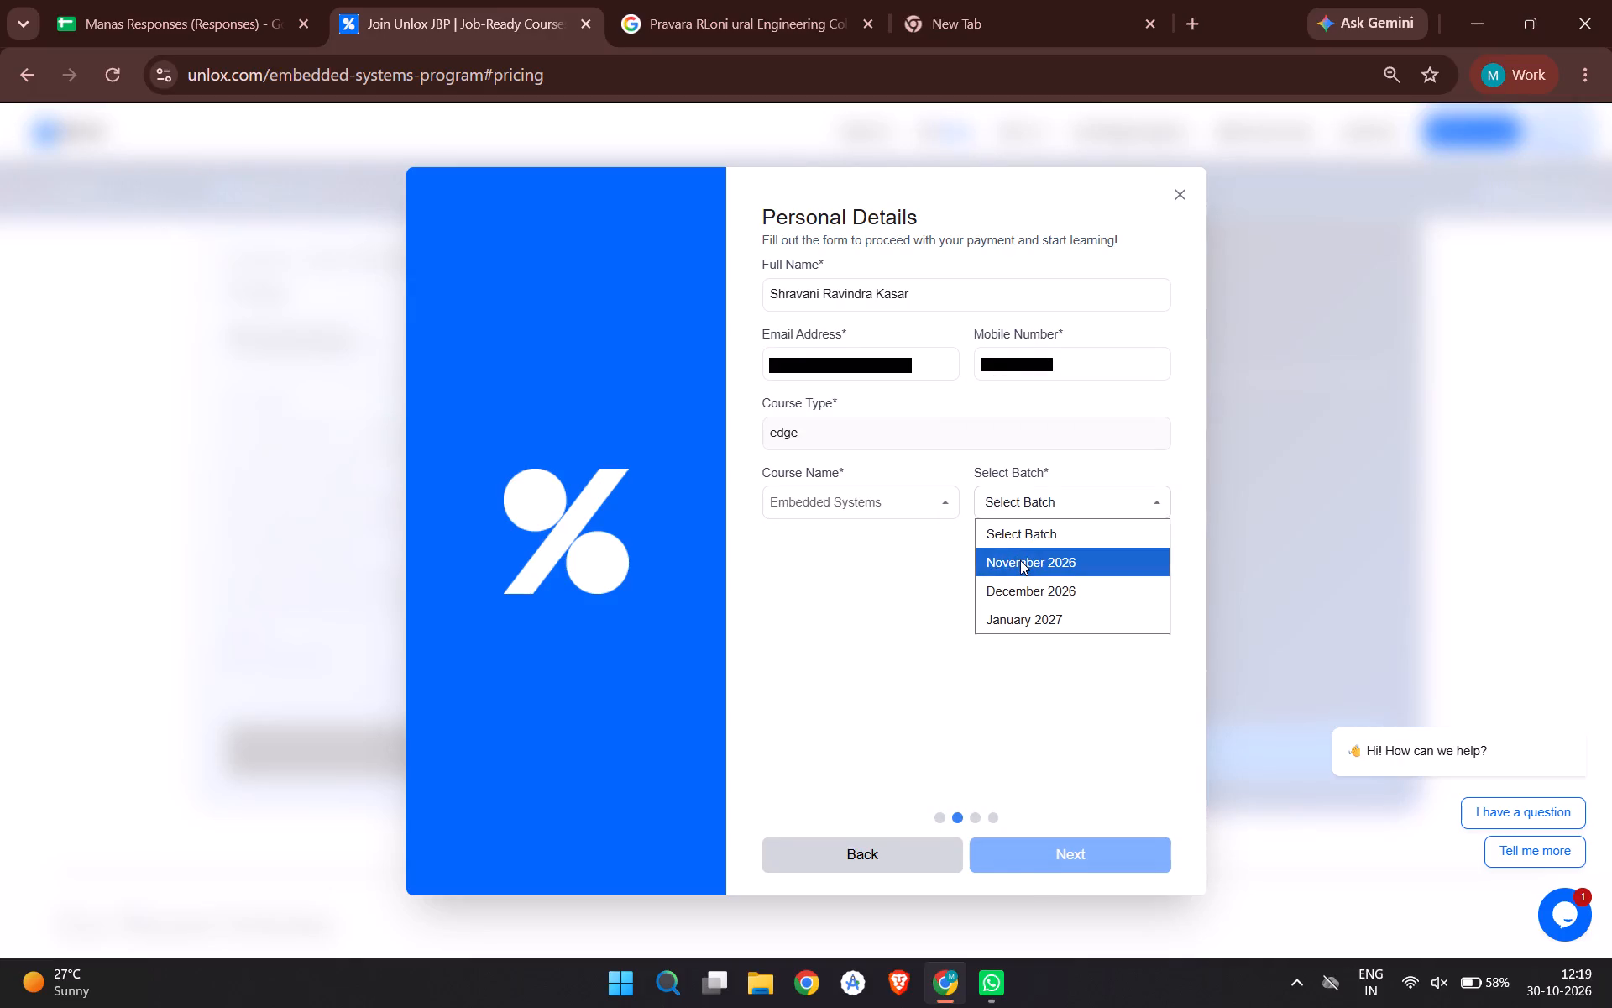
click(1020, 560)
Capture a screenshot of the whole completed Personal Details registration dialog.
key(shift+super+s)
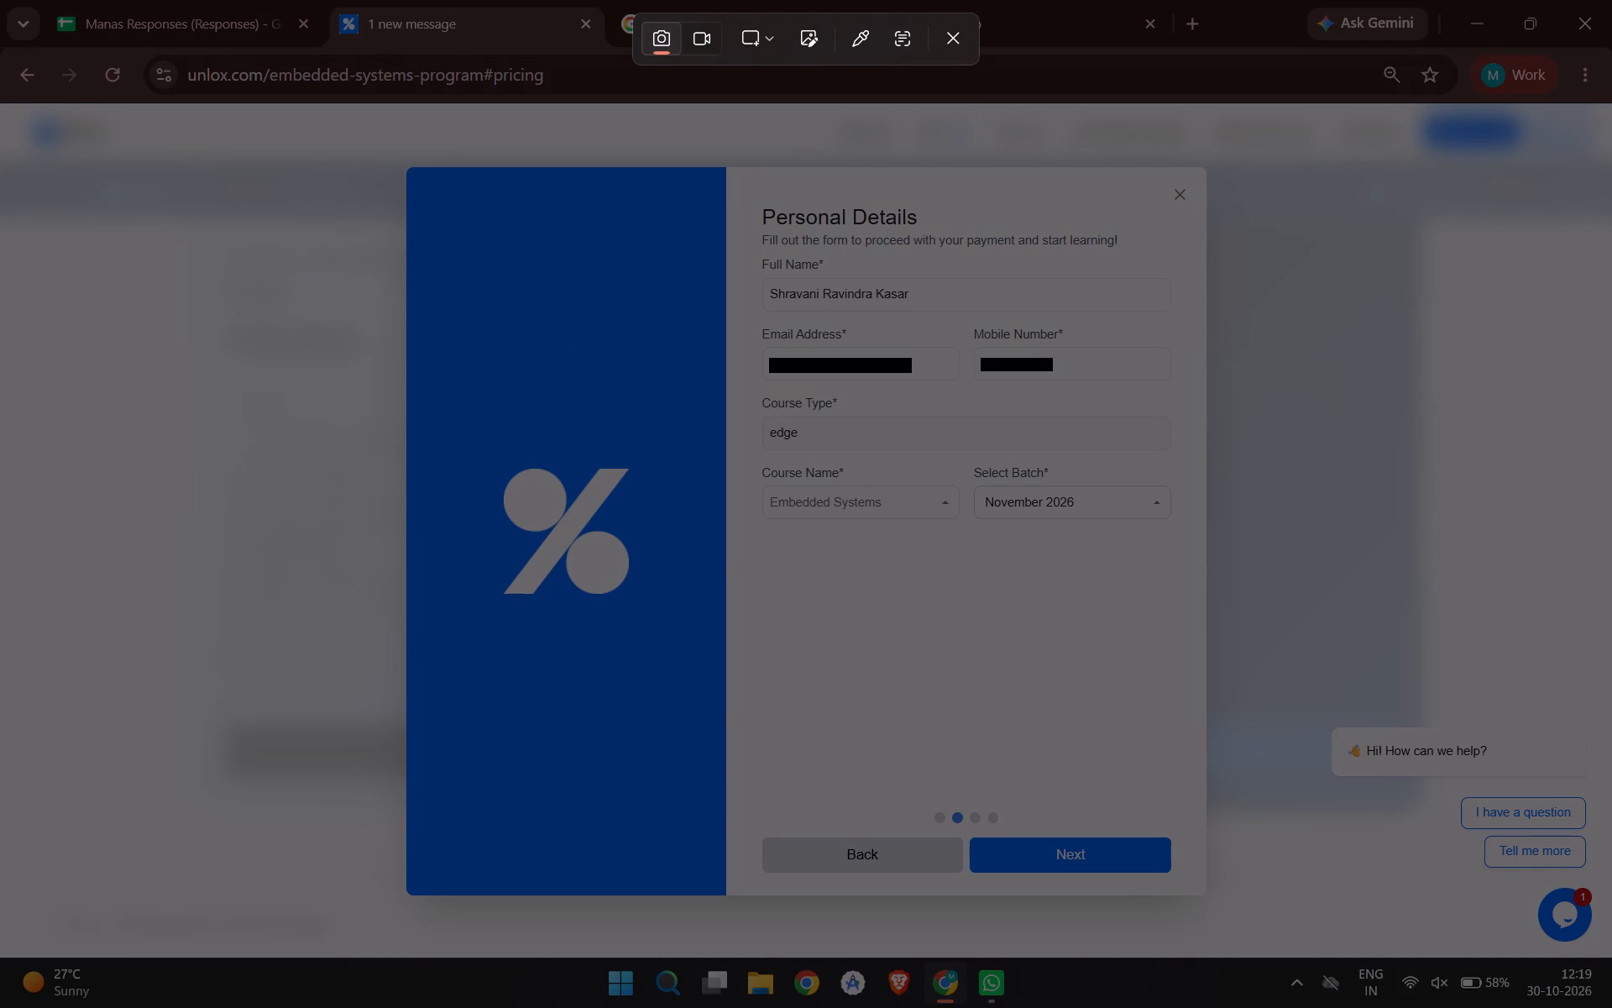
drag(408, 170, 1205, 885)
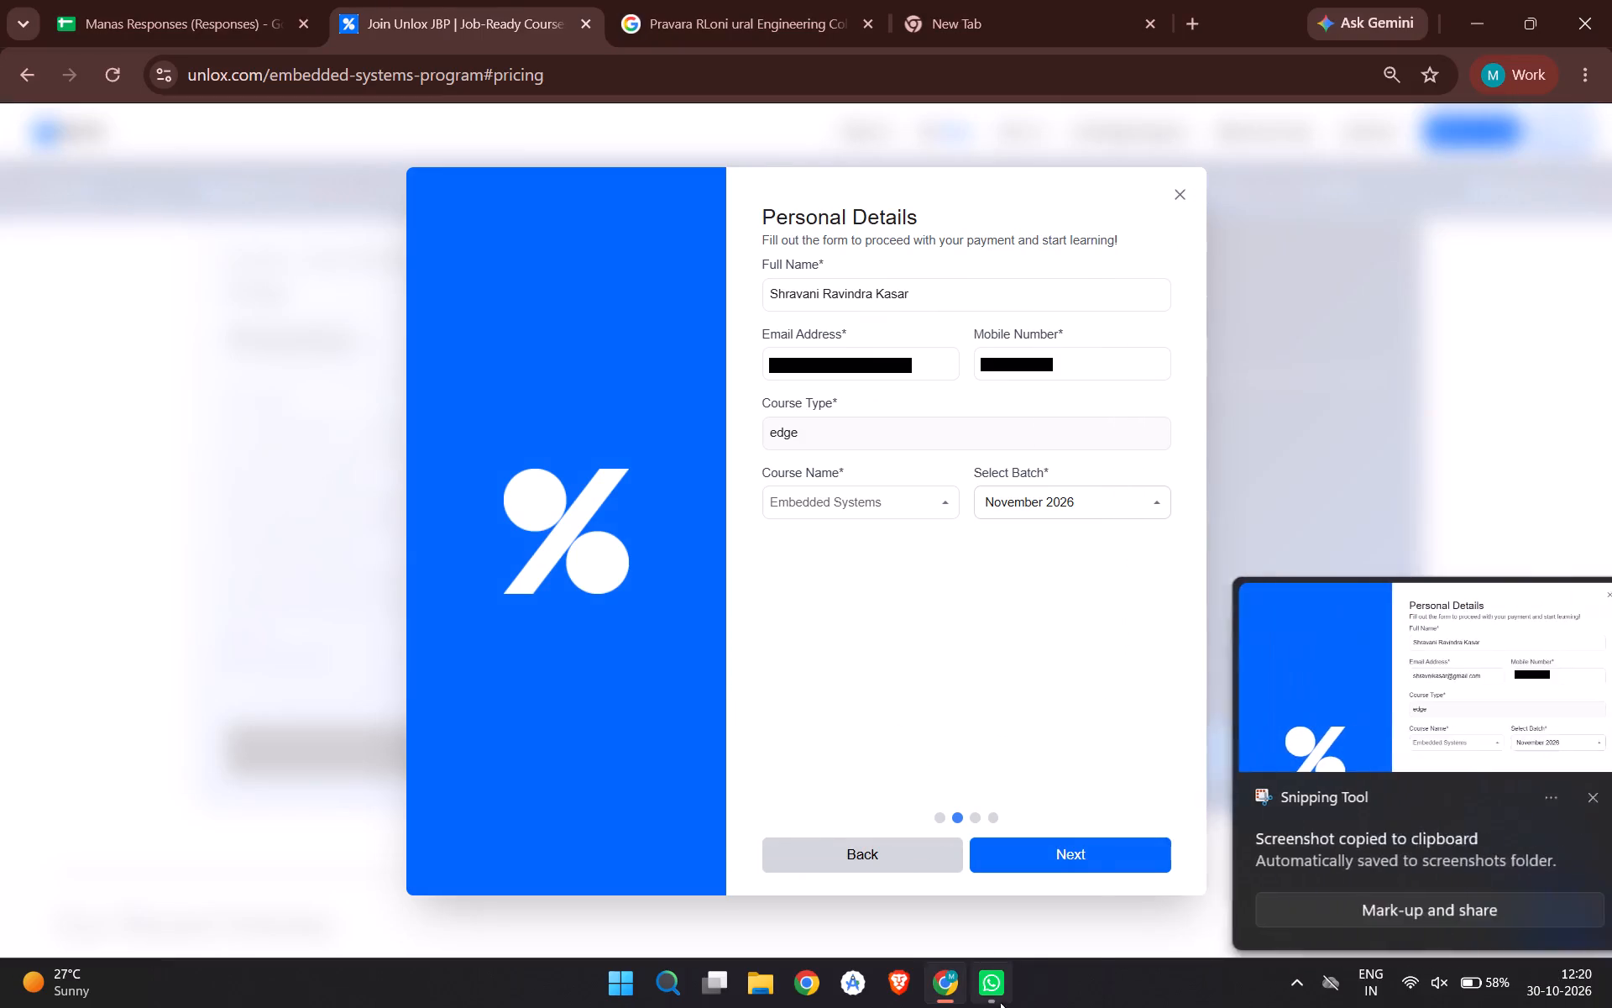
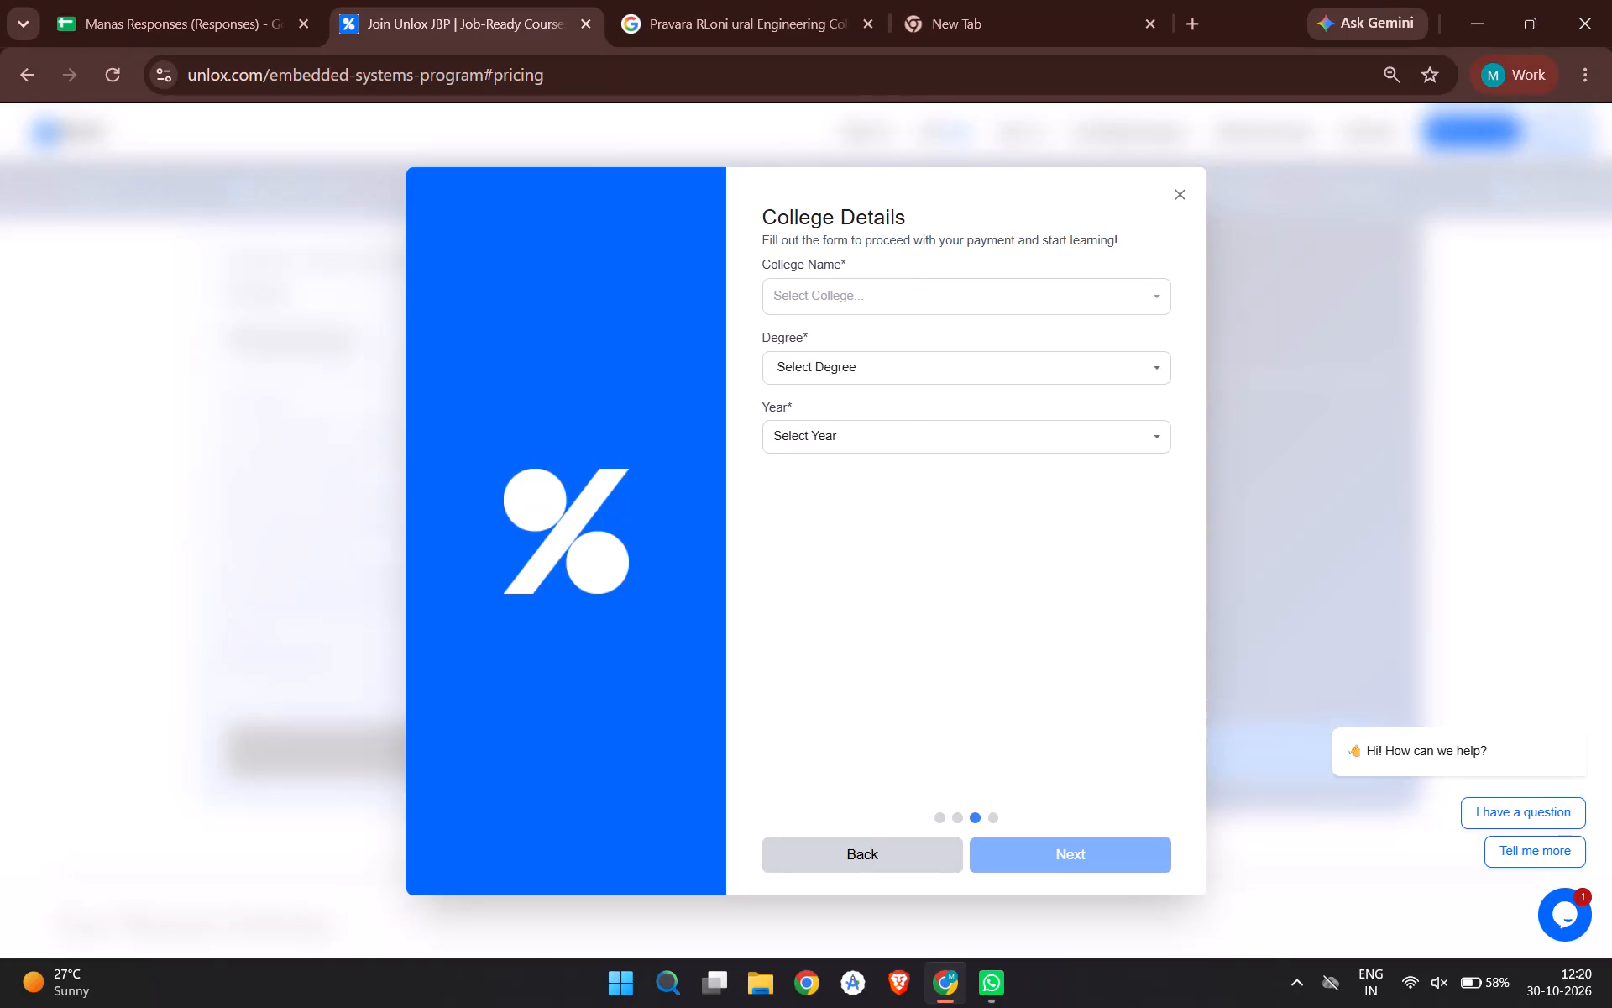
Choose Others as the college and enter "Pravara RLoni ural Engineering College", copied from row 122 of the ASSIGNED LEADS sheet, as its name.
click(904, 290)
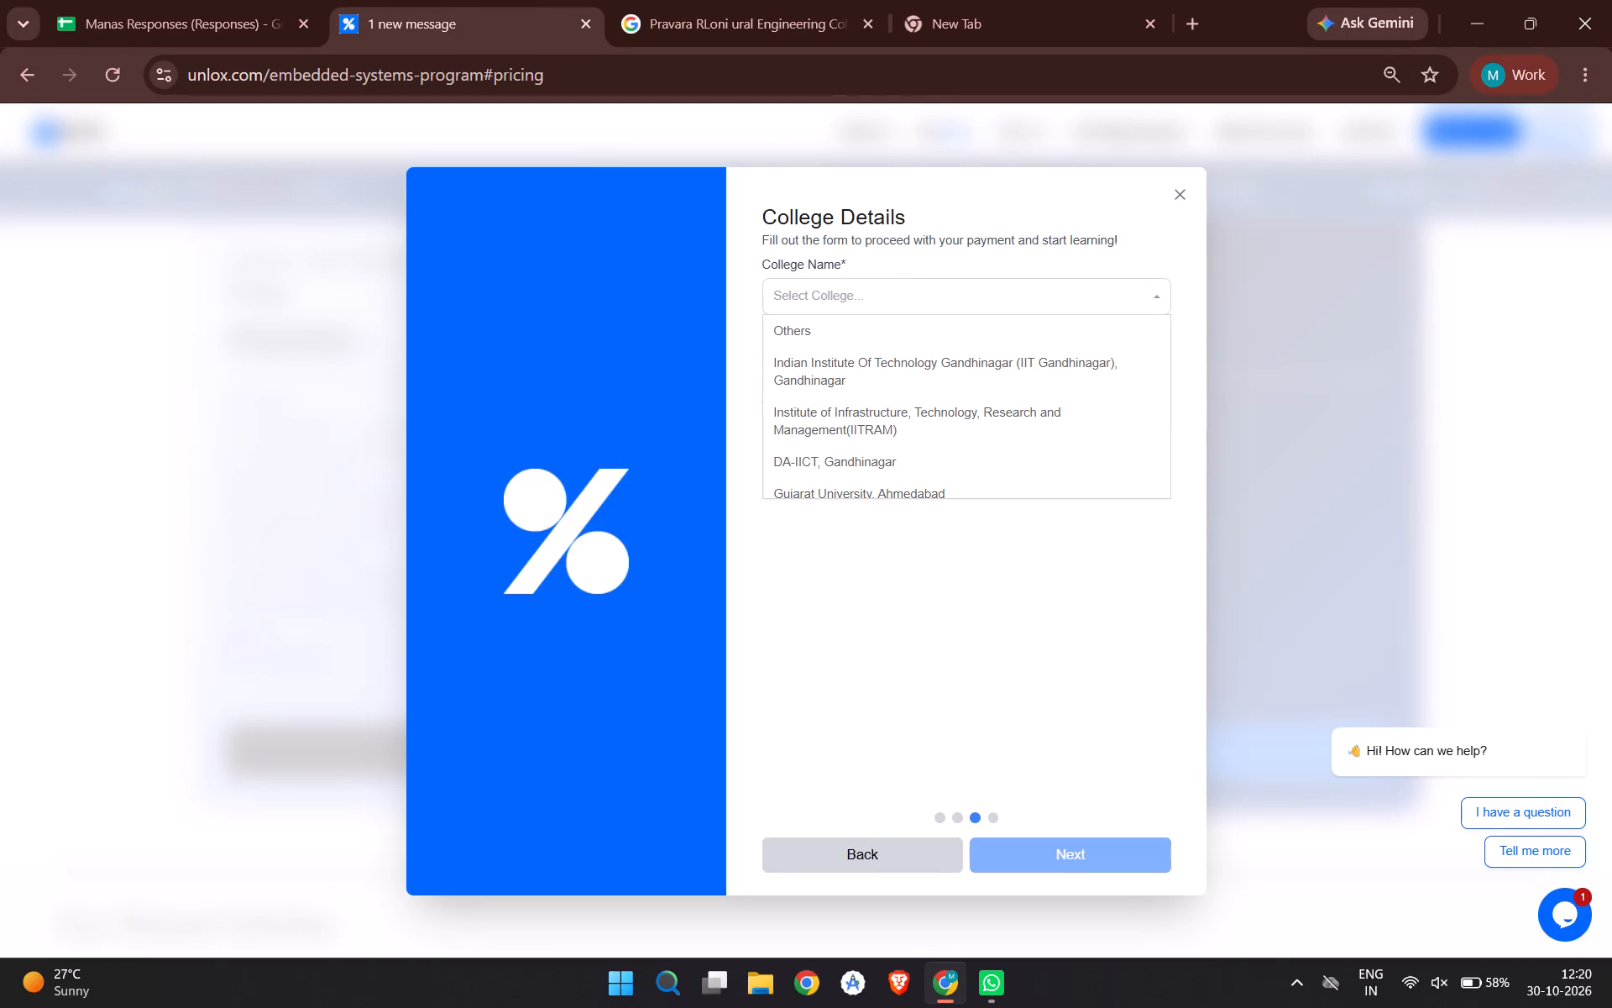
click(159, 0)
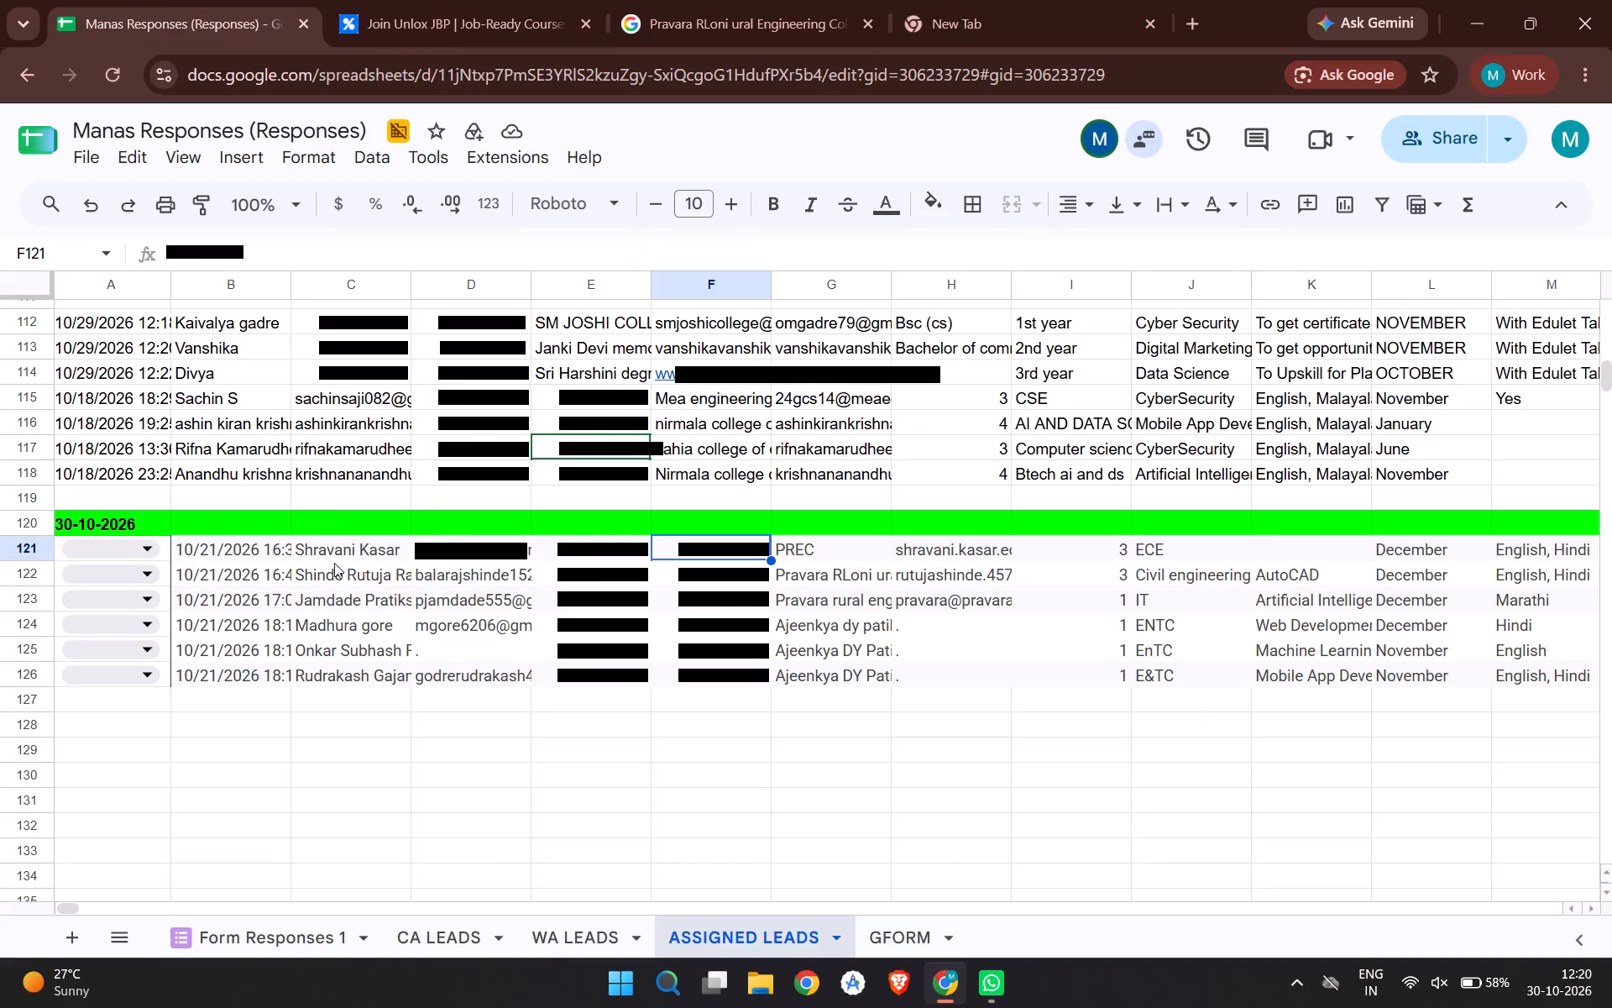
triple_click(800, 570)
click(800, 570)
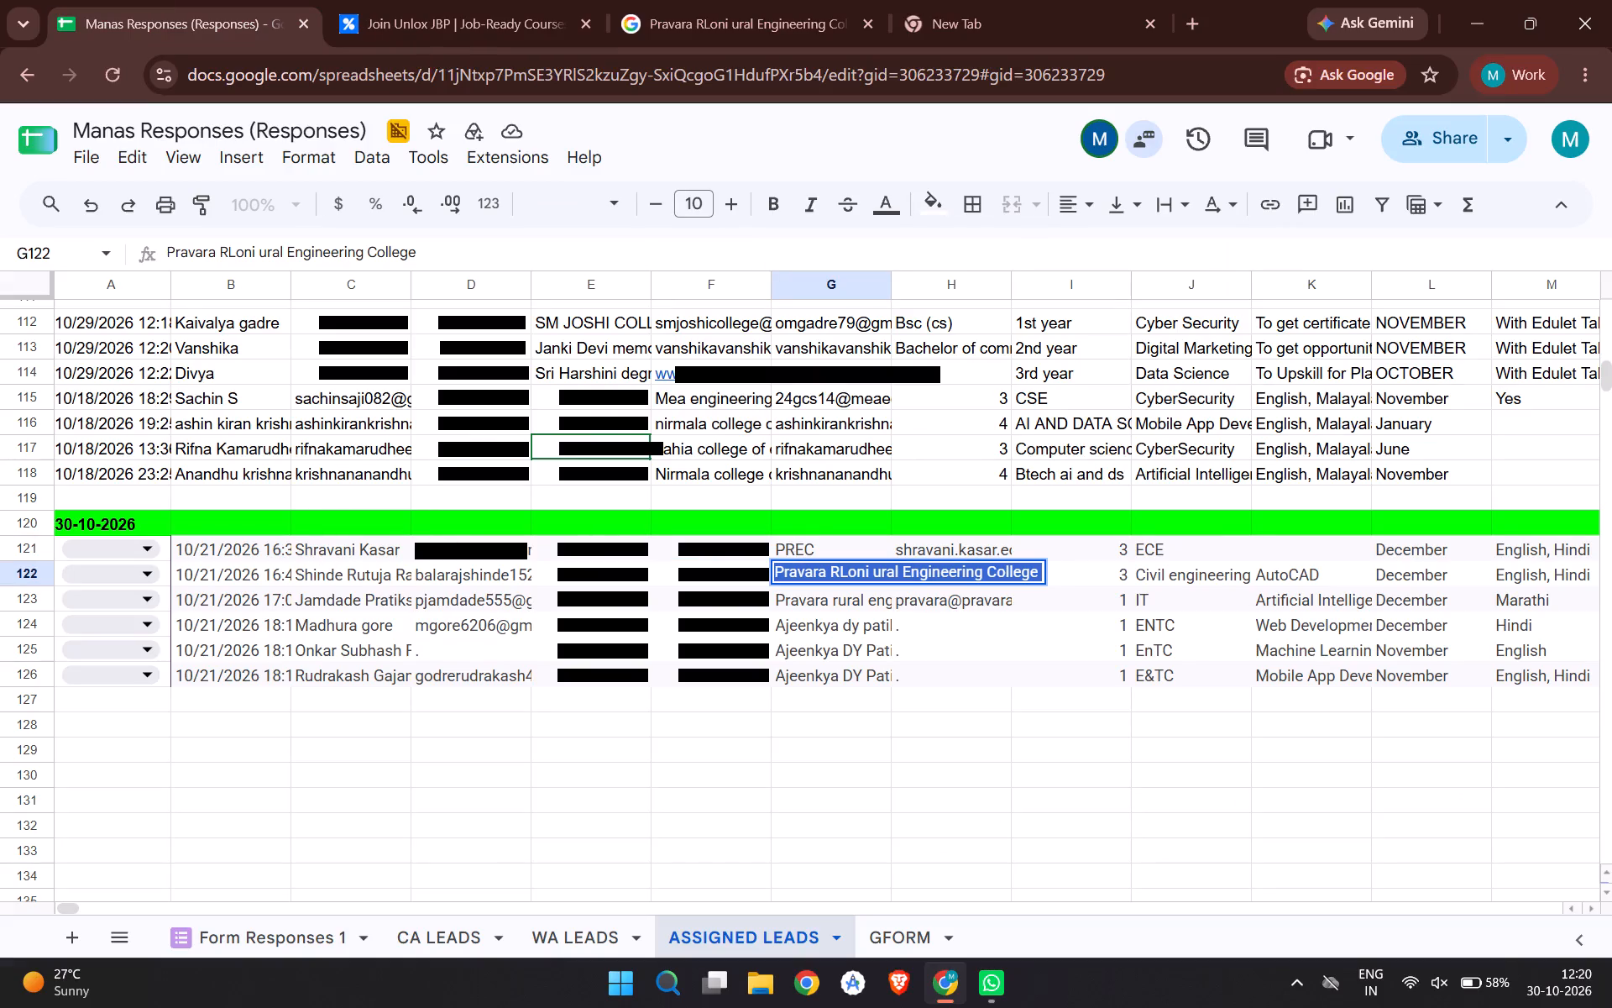
key(ctrl+c)
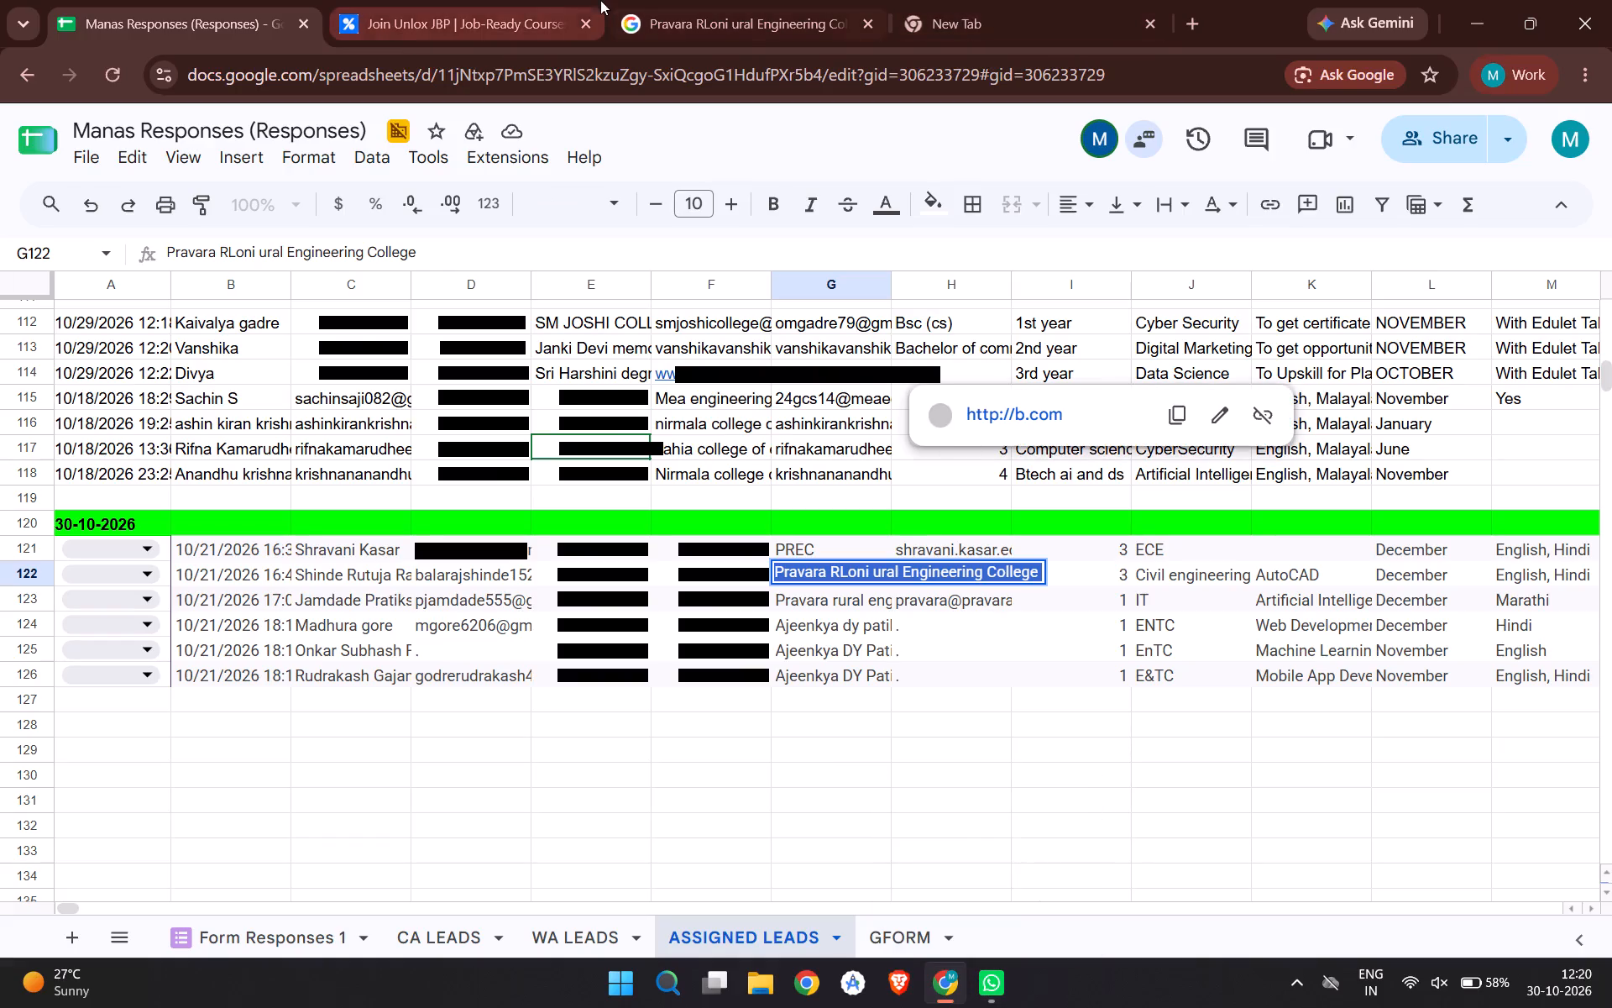
click(465, 0)
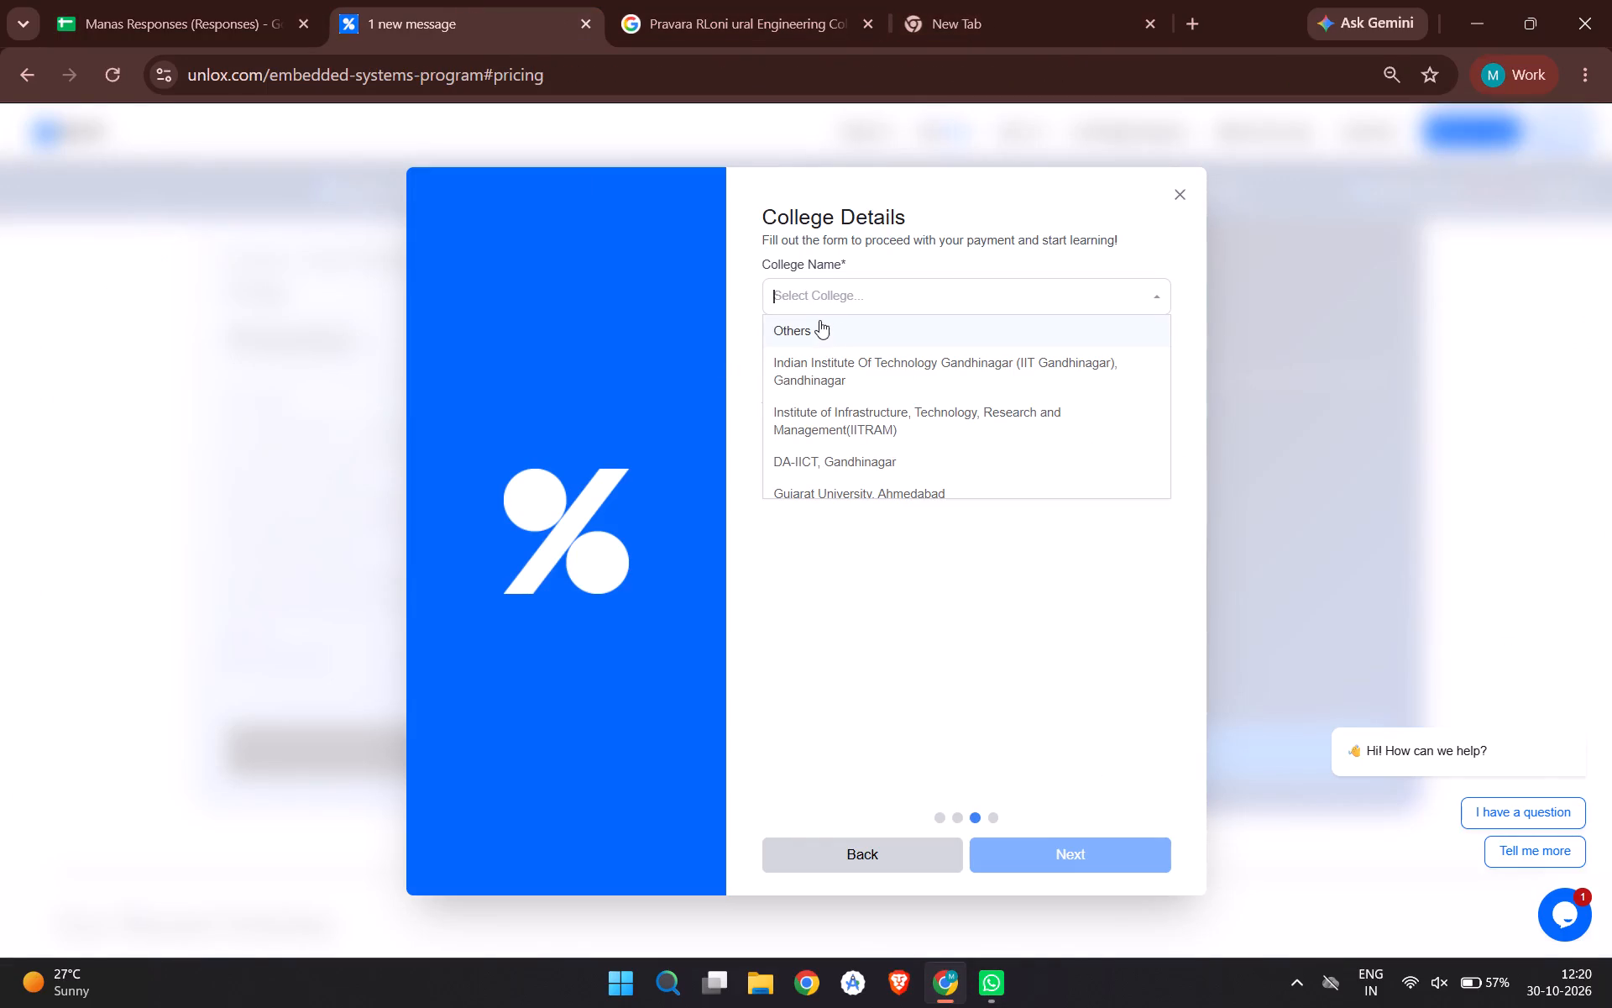
click(815, 324)
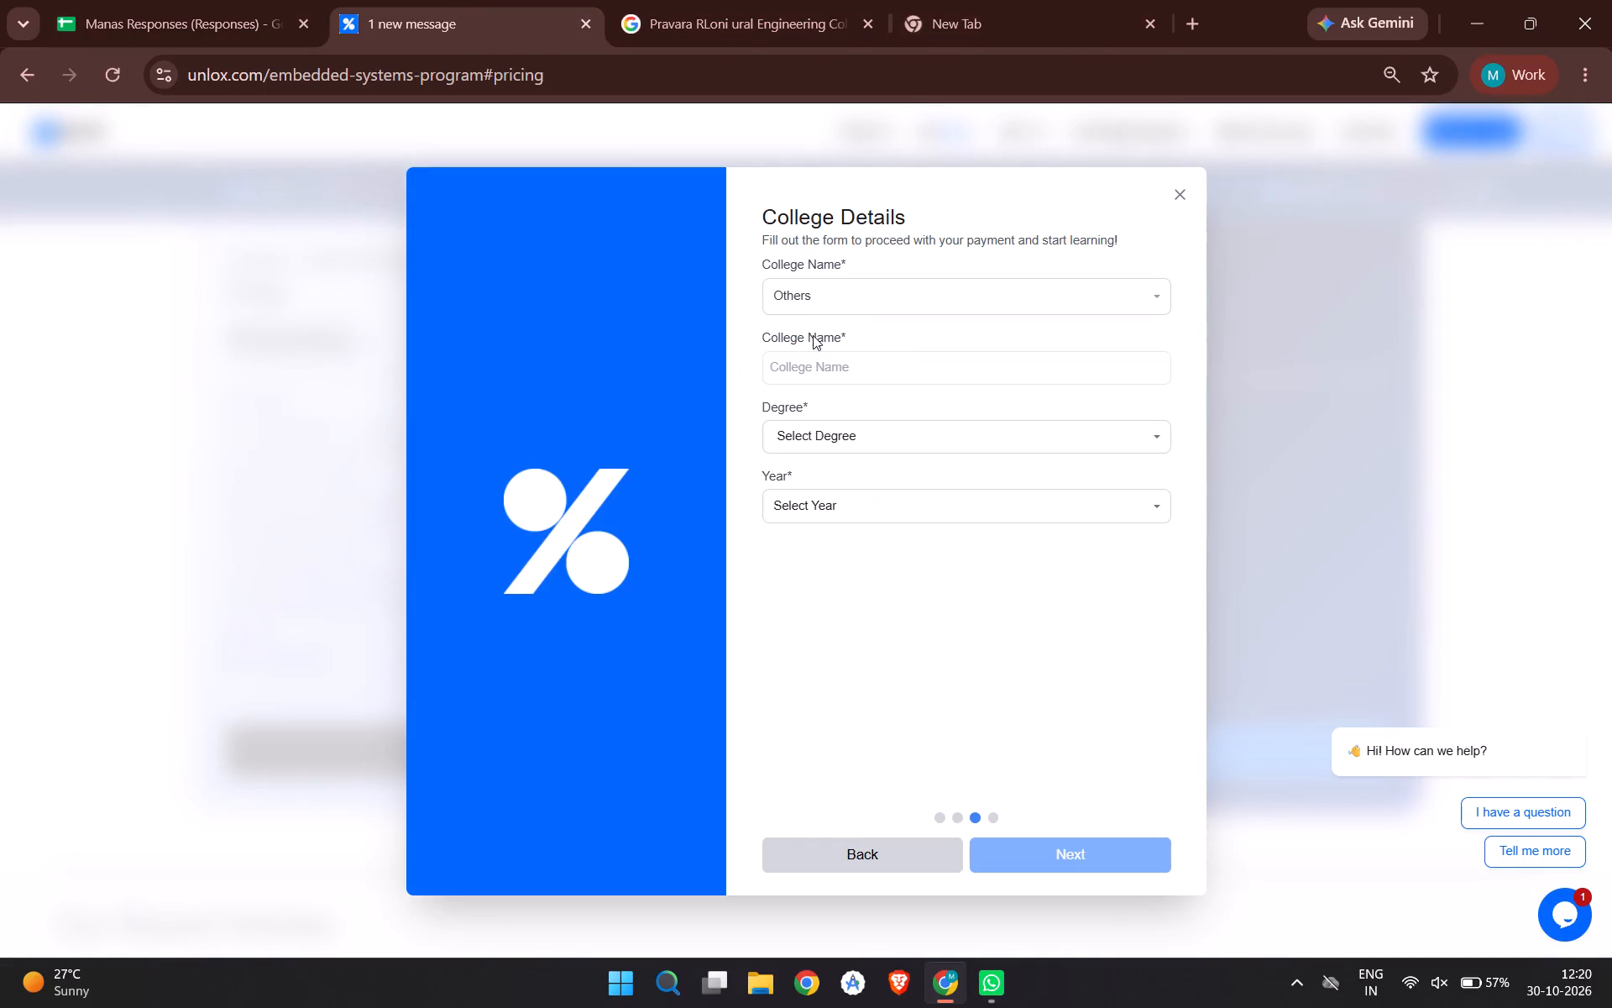
click(808, 358)
key(ctrl+v)
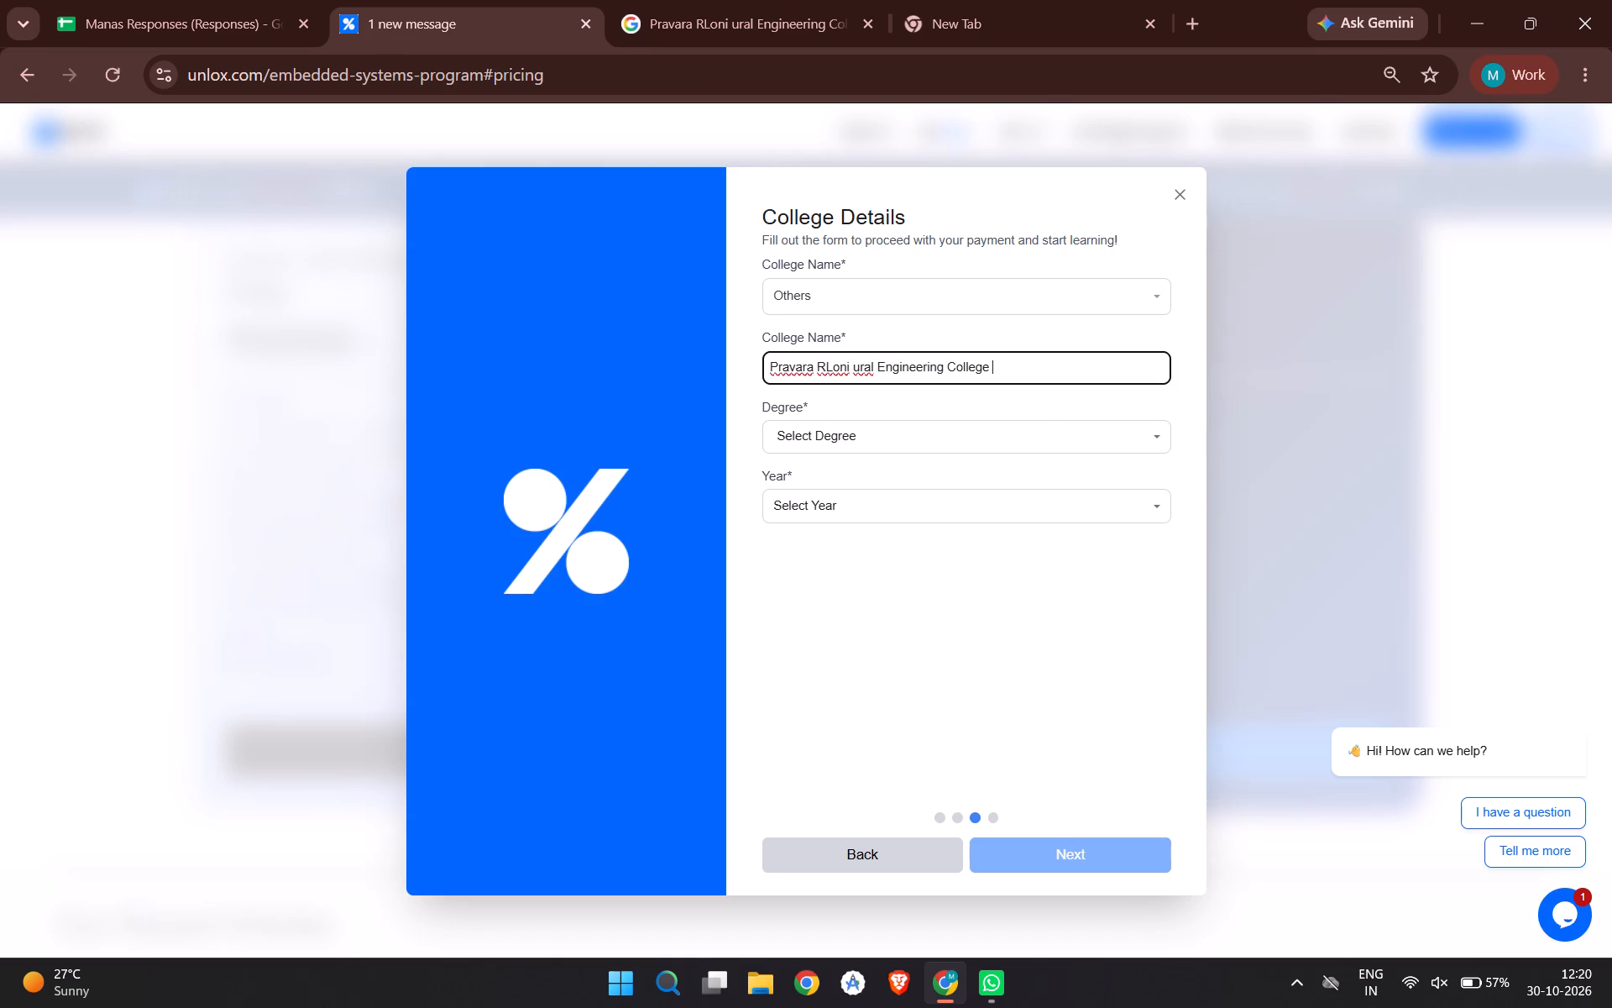
key(BackSpace)
Replace the entered college name with the corrected spelling "Pravara Loni rural Engineering College" copied from the Google search results.
click(709, 0)
scroll(645, 302, up, 1)
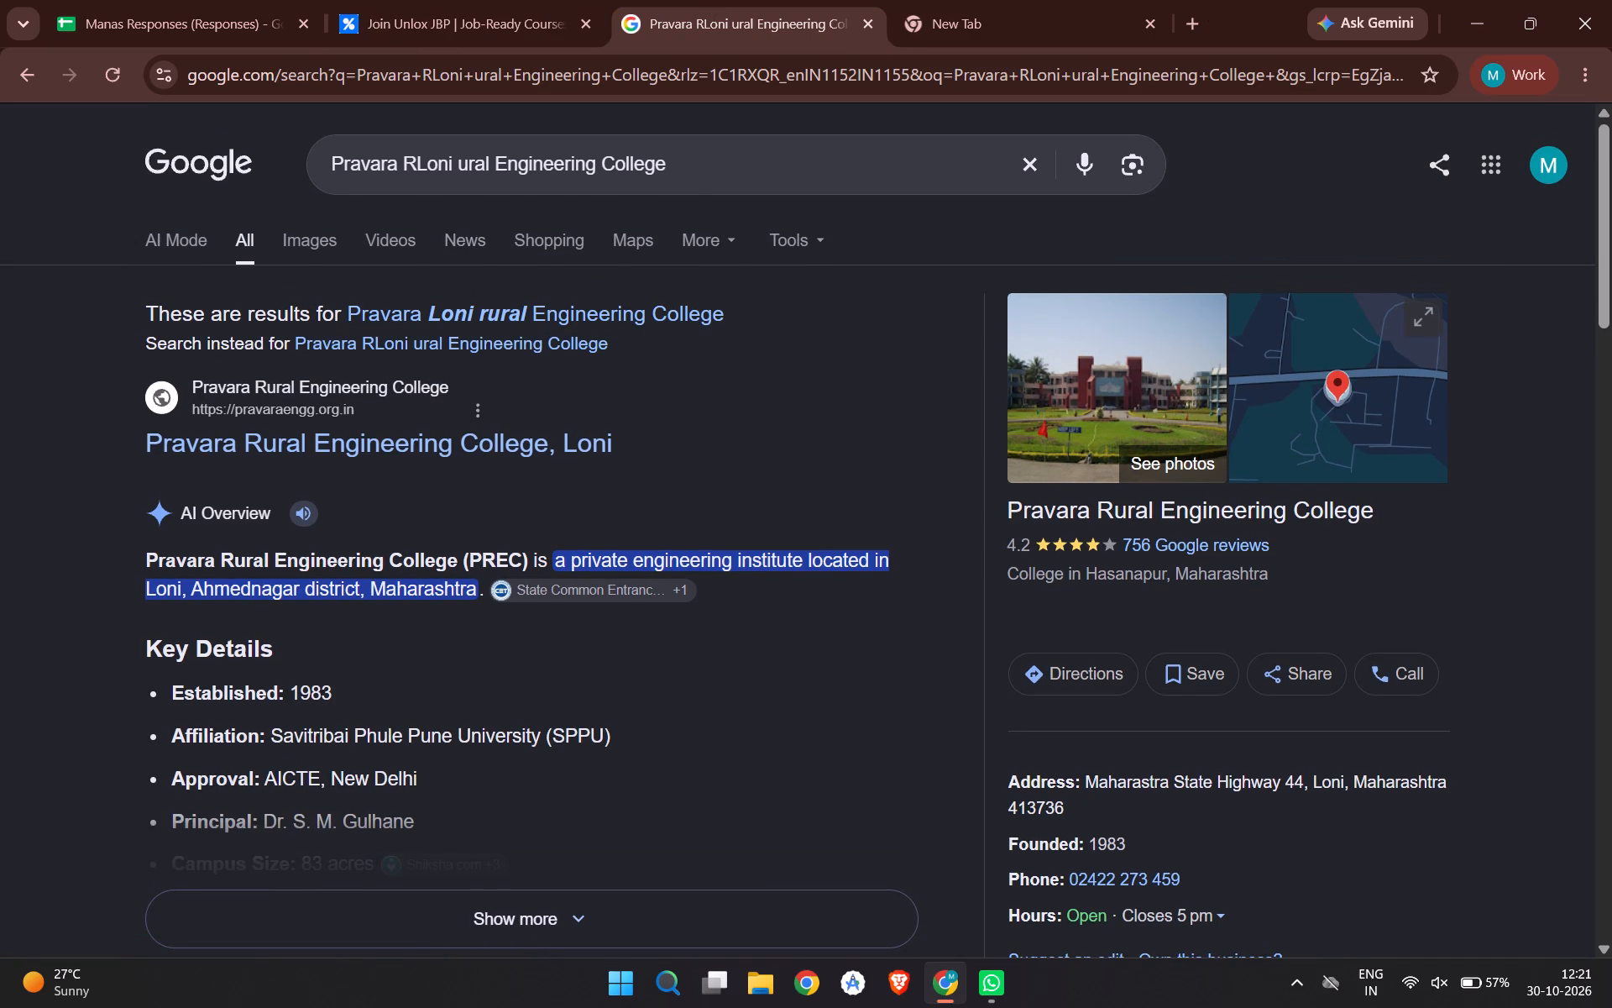
drag(343, 307, 721, 315)
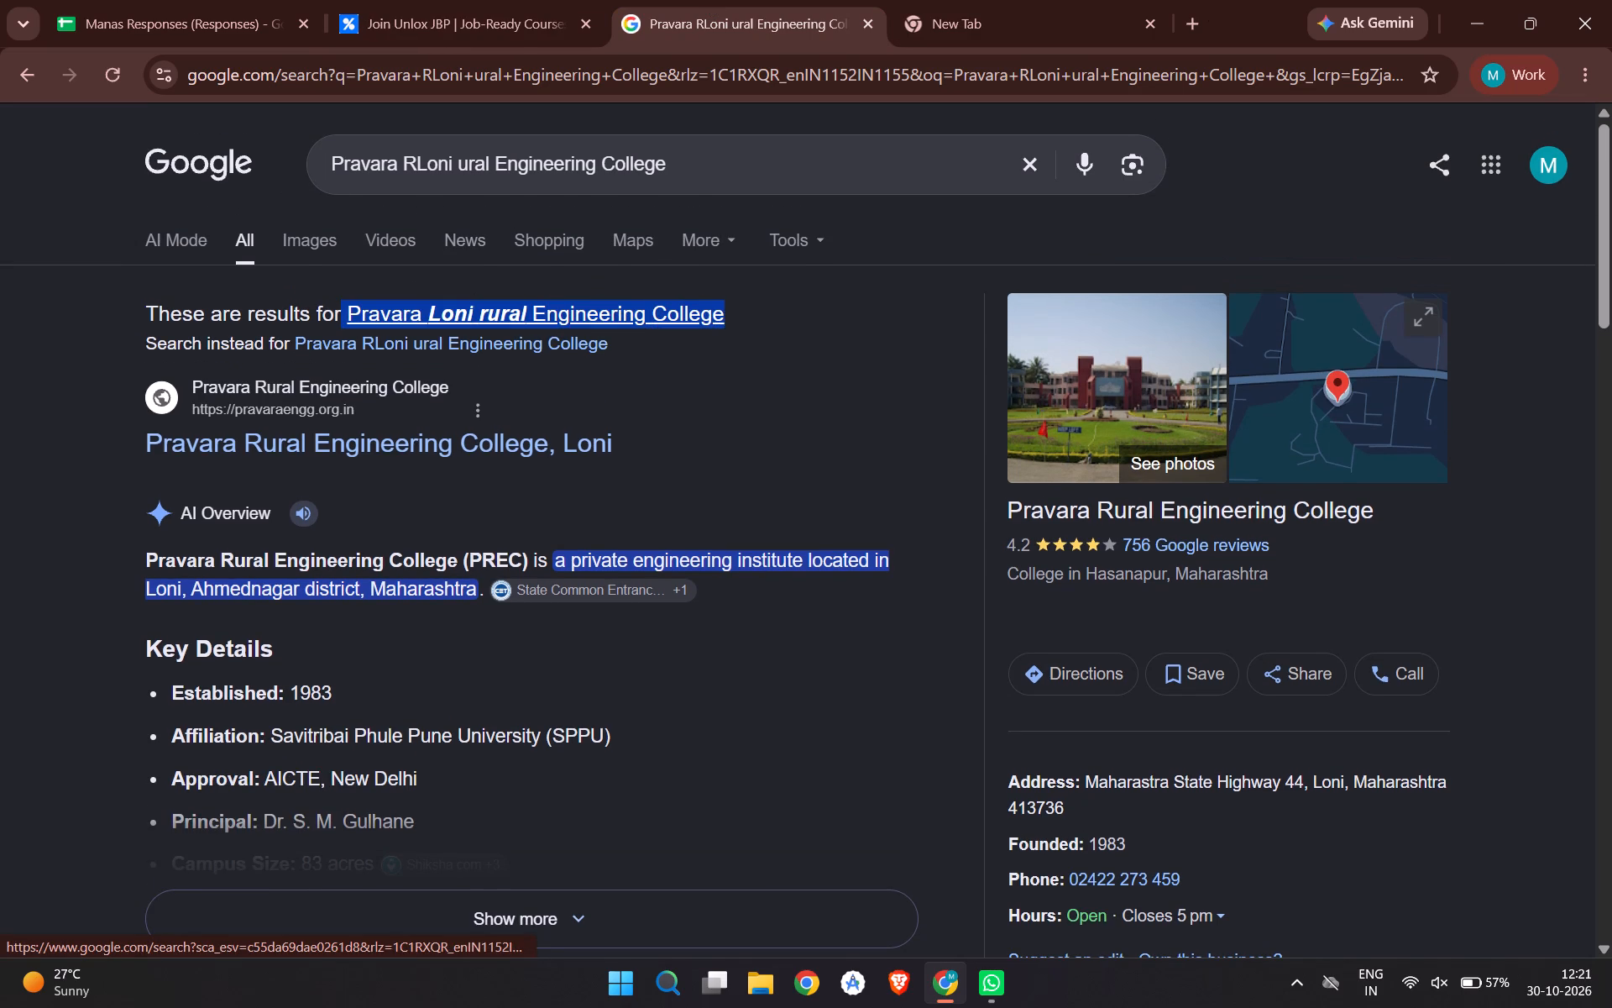
drag(721, 315, 722, 315)
key(ctrl+c)
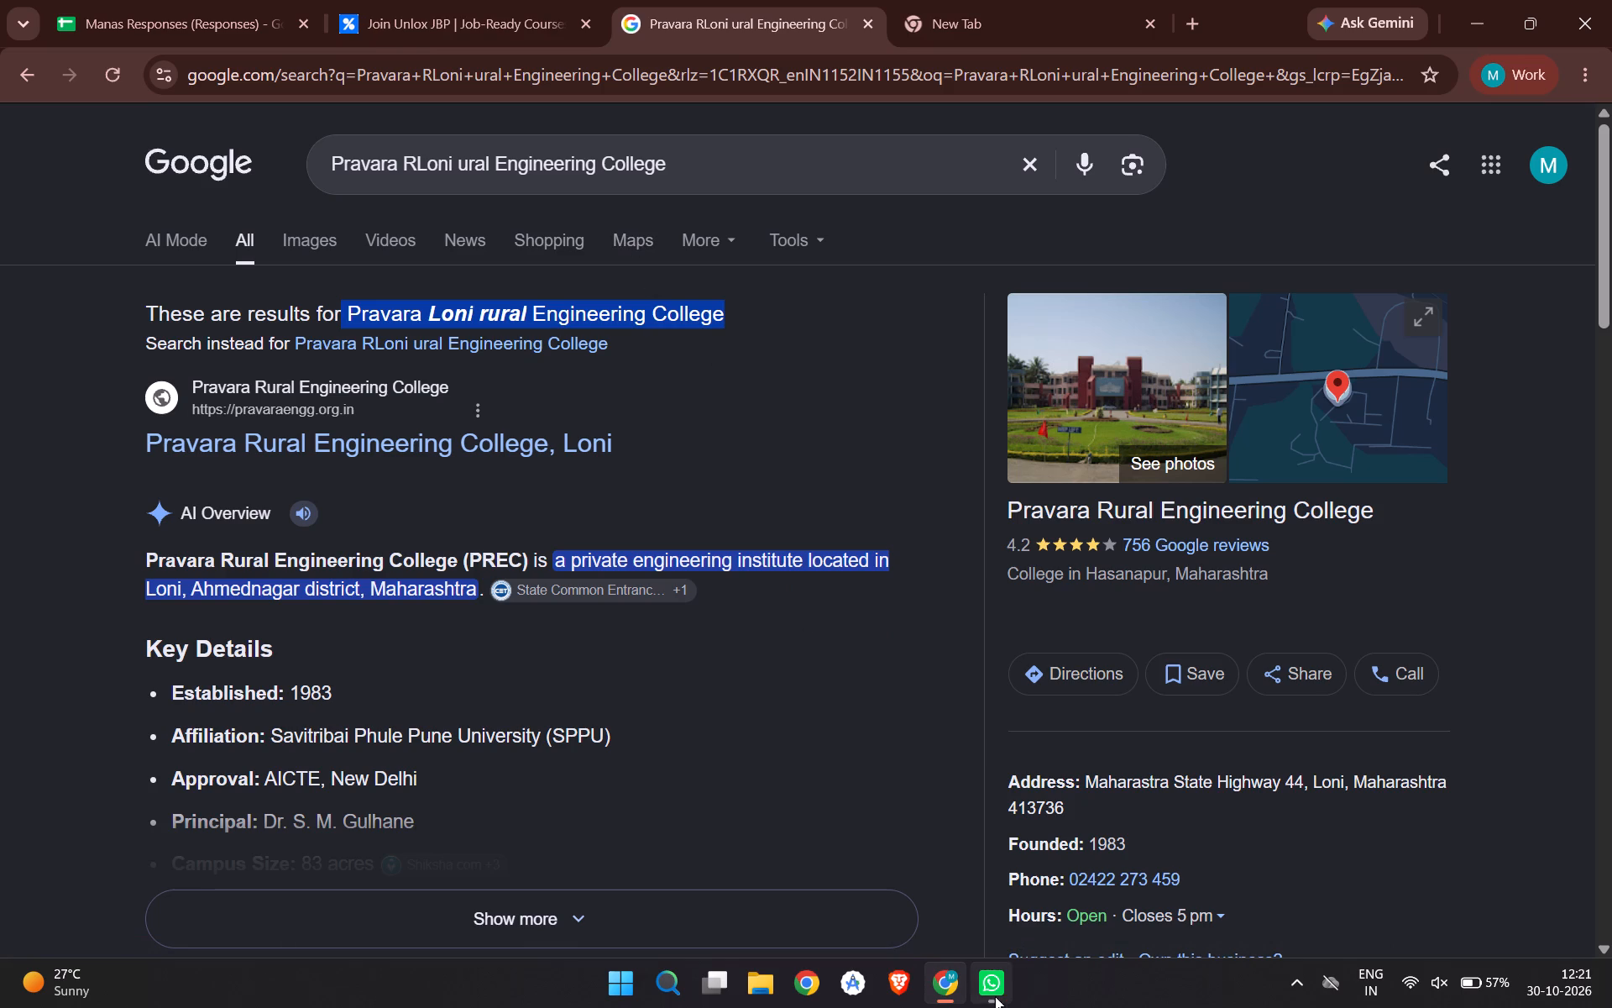
click(467, 0)
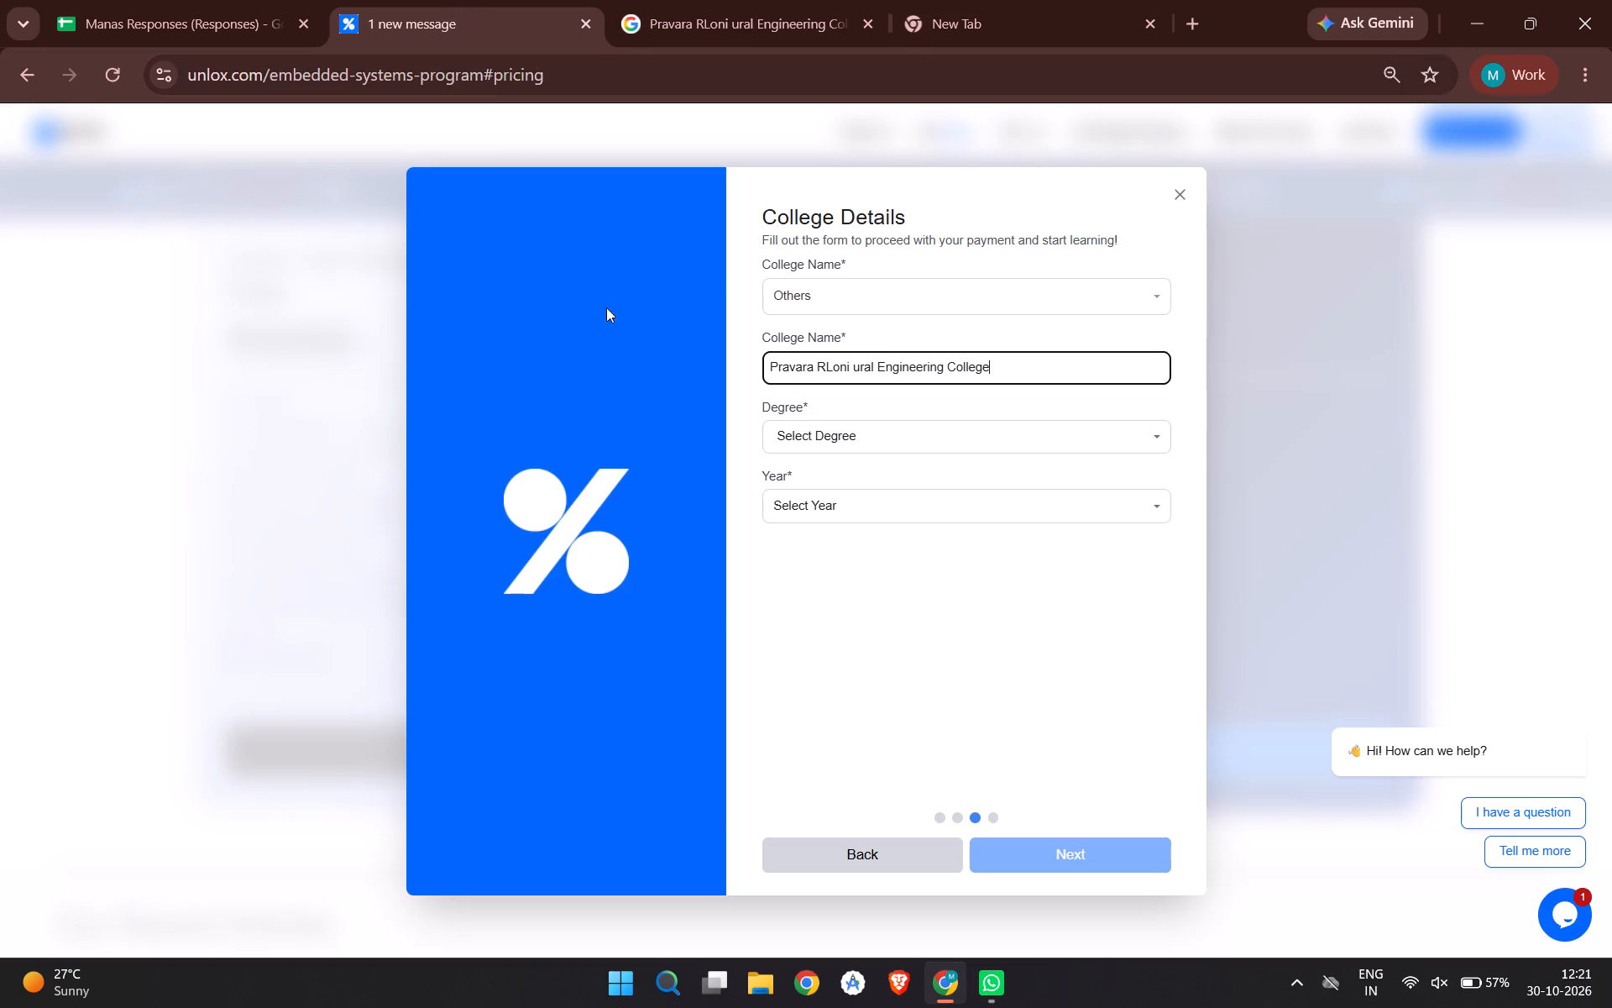
drag(1005, 363, 640, 365)
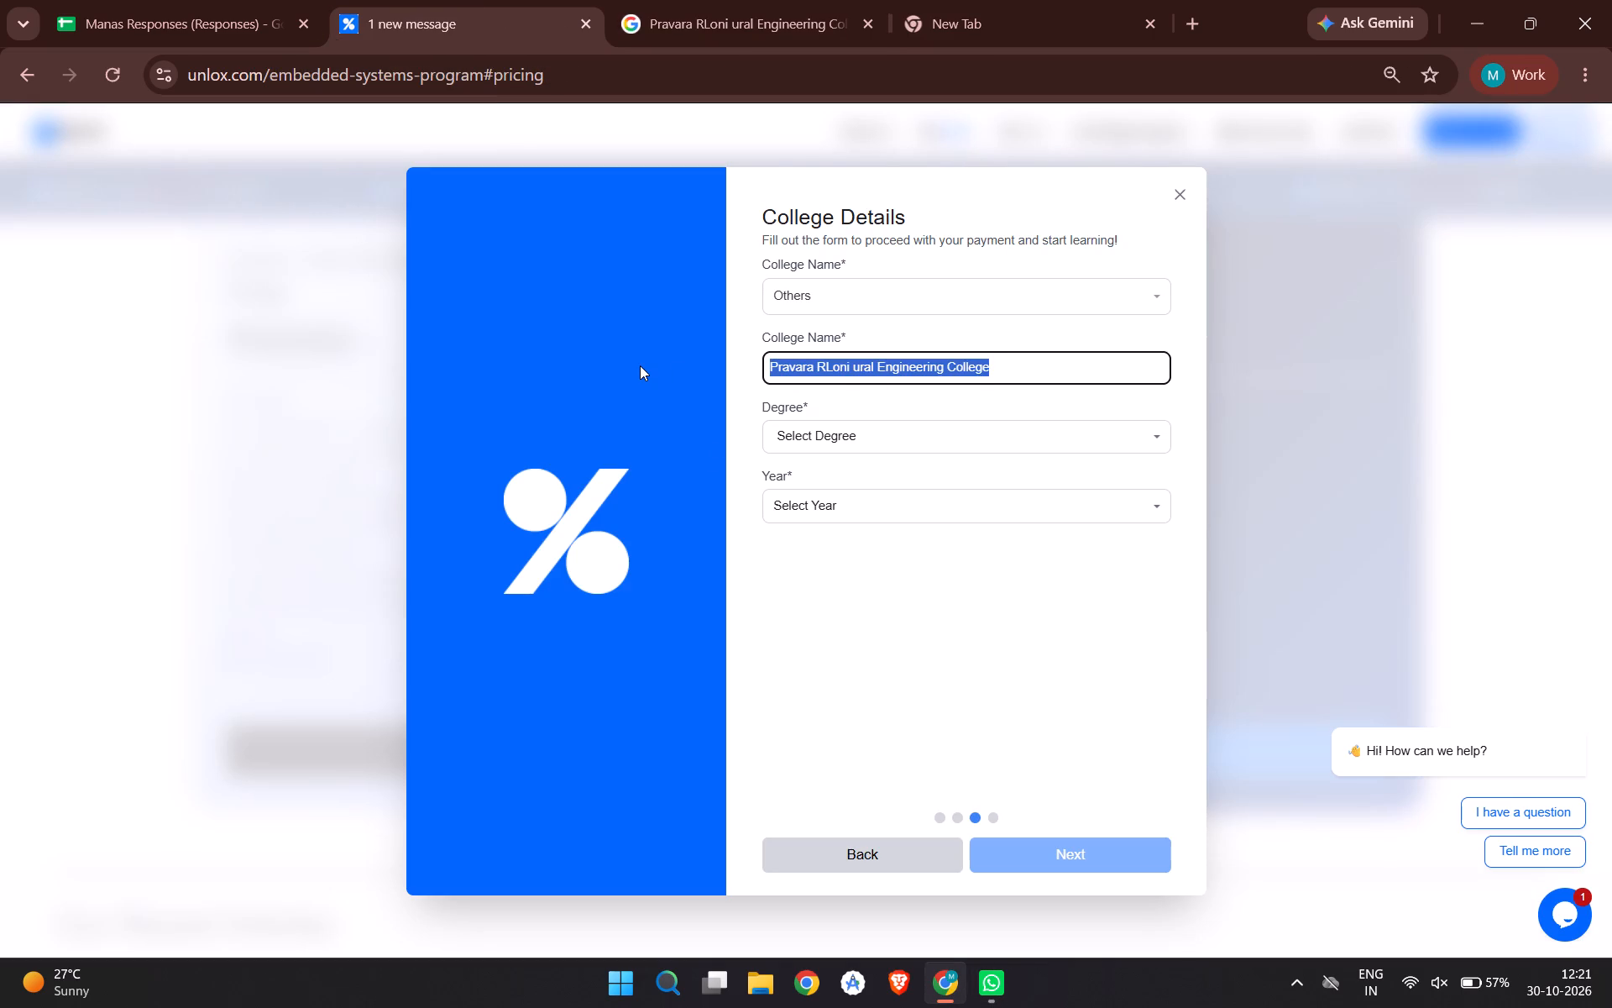
key(ctrl+v)
Set the degree to BTECH and the year to 3rd Year in the College Details form.
click(835, 433)
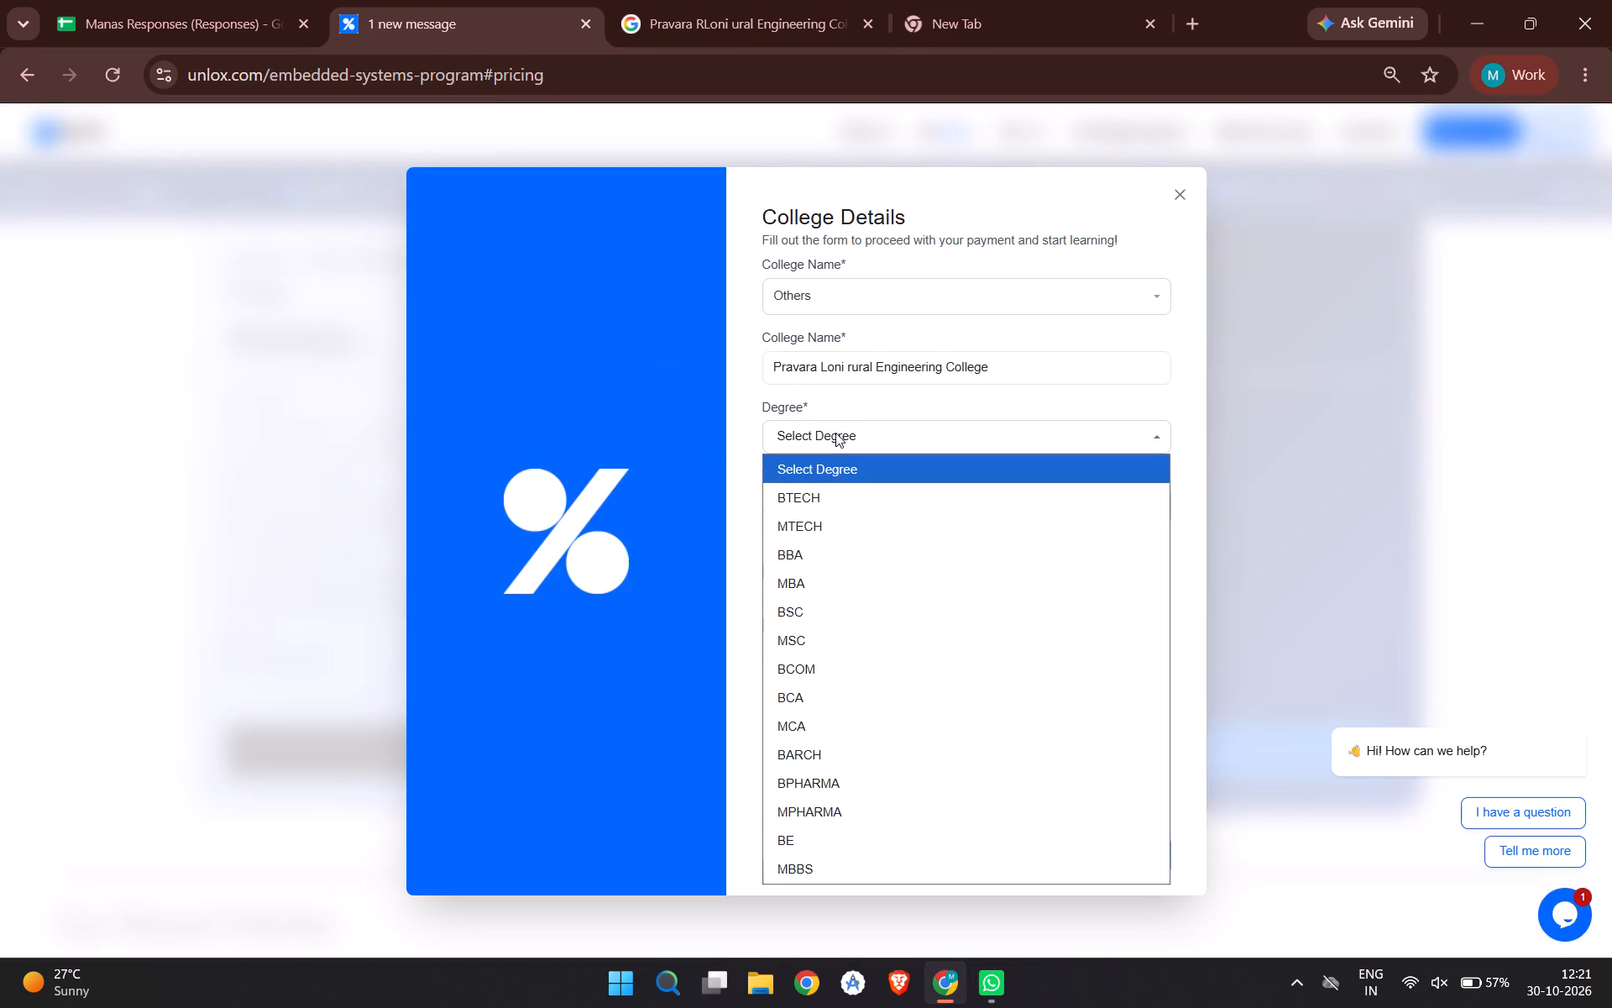
click(814, 497)
click(812, 508)
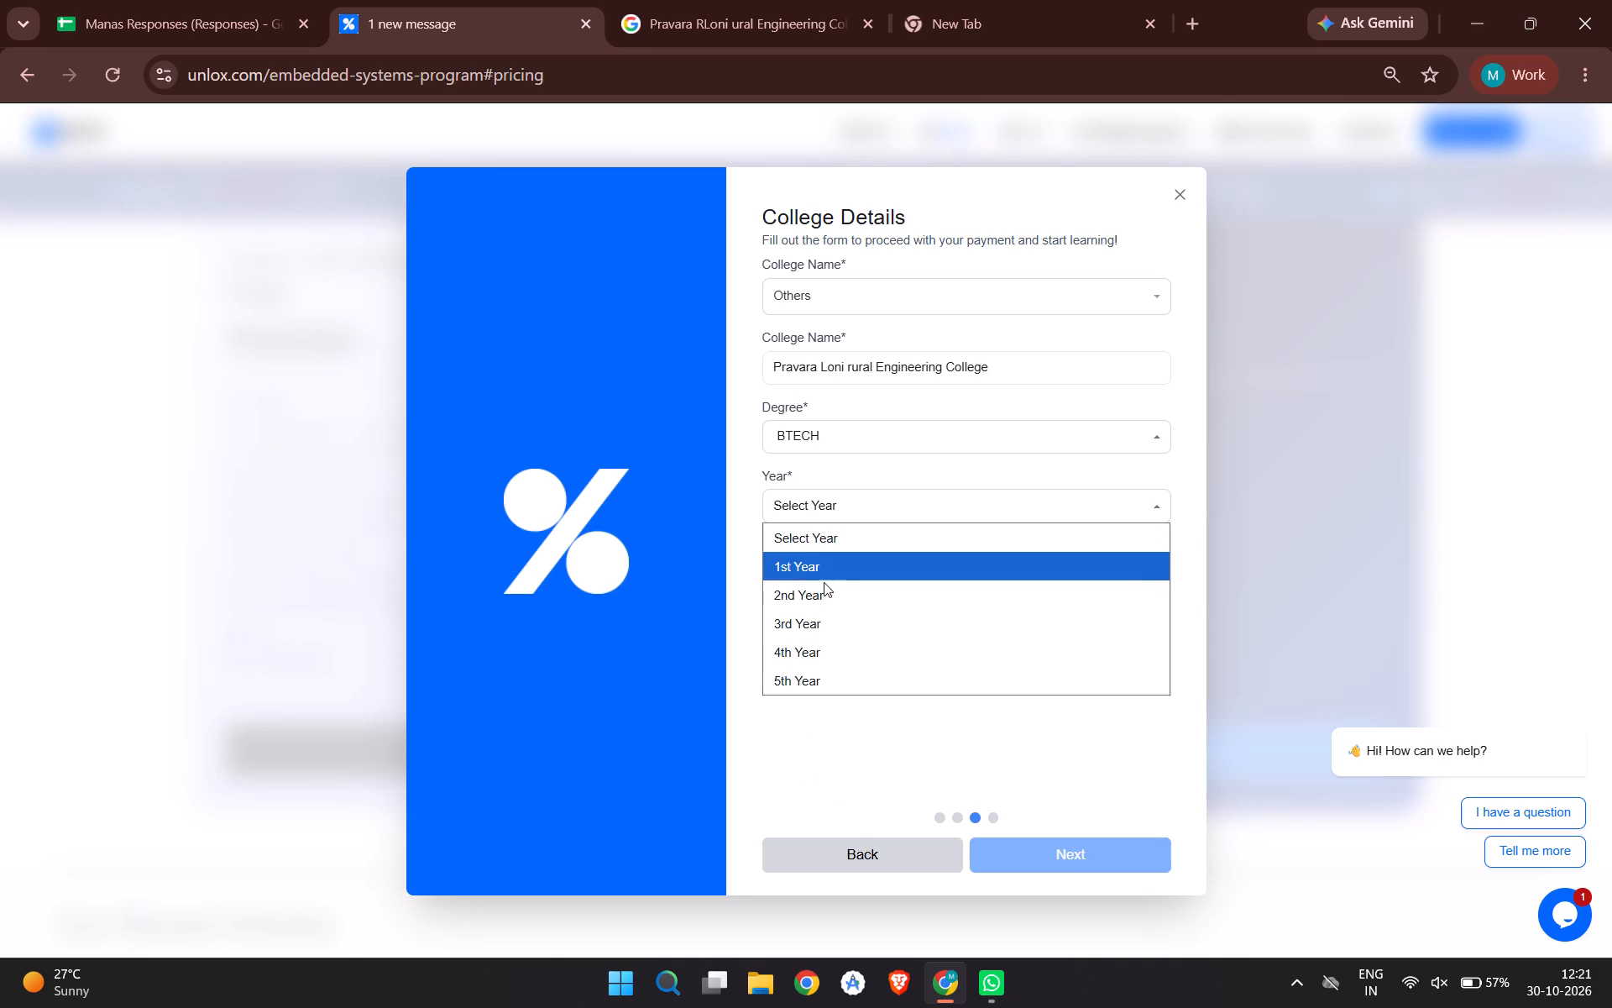
click(824, 609)
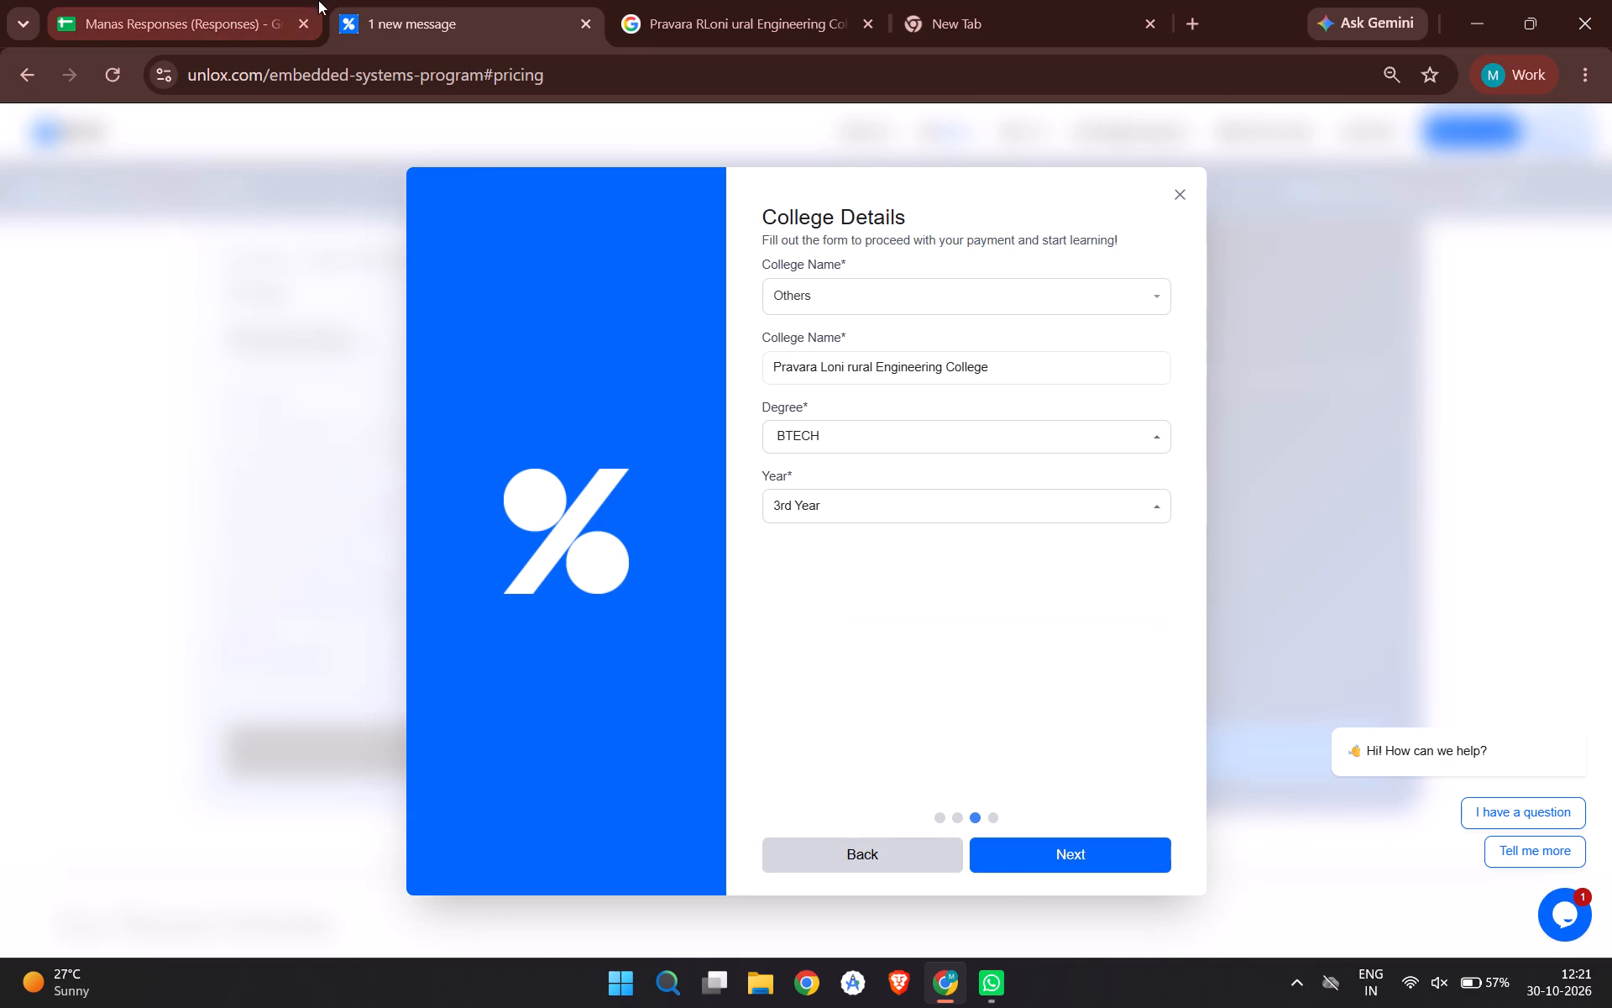
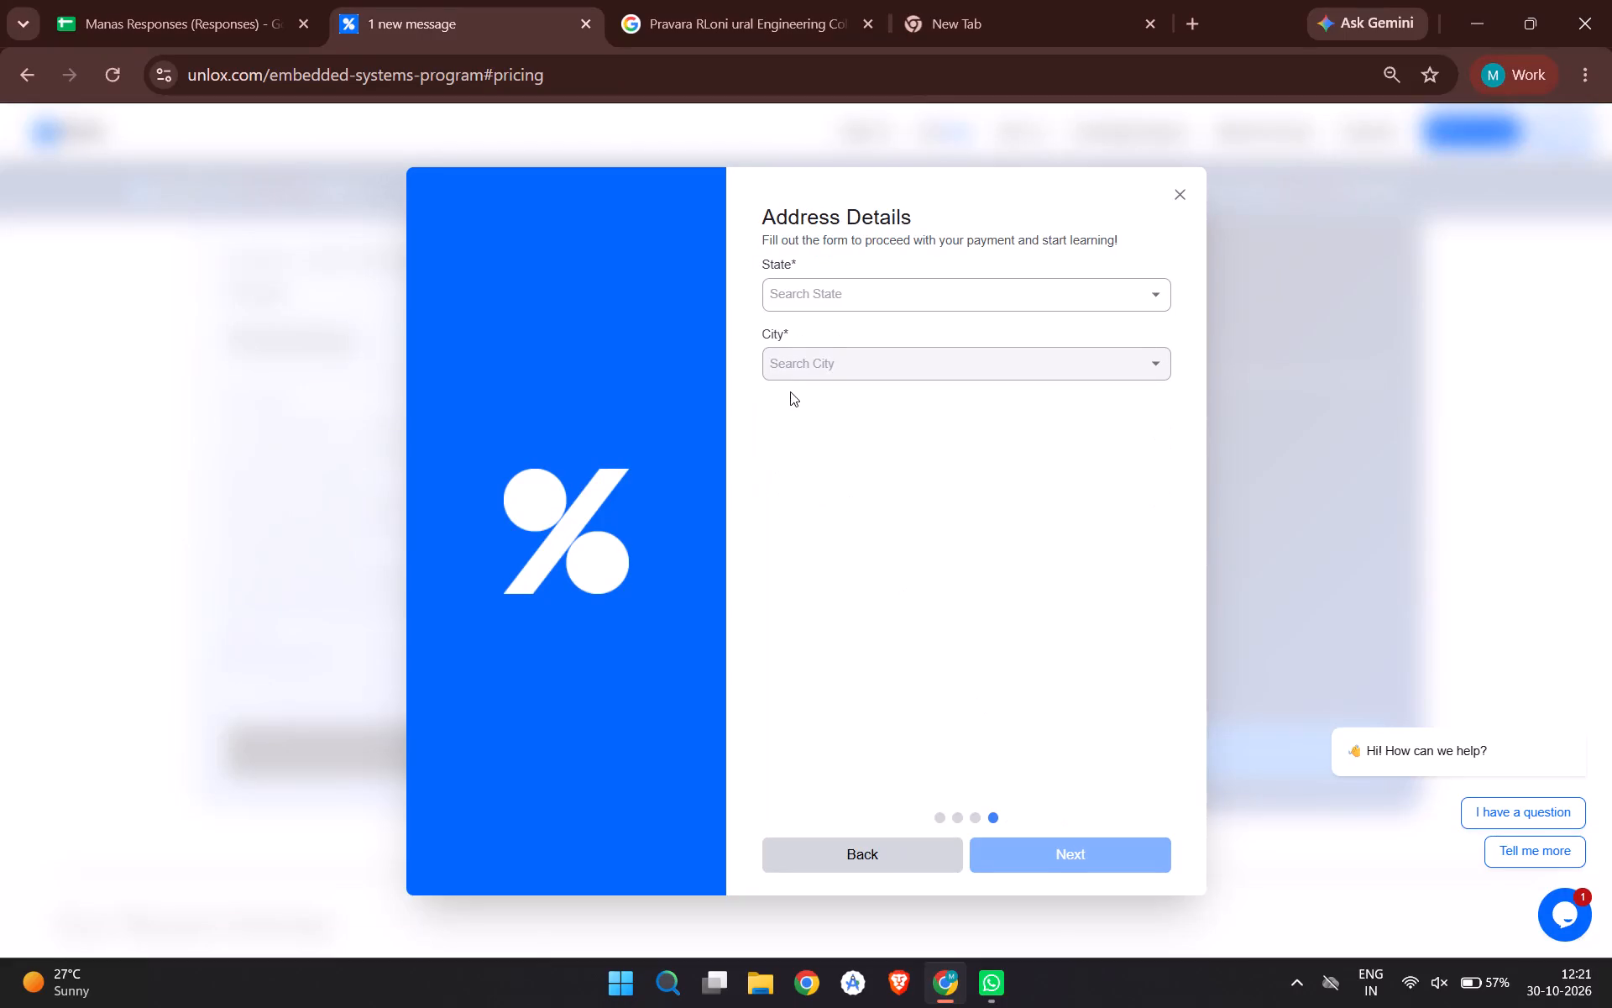
Set the state to Maharashtra in the Address Details form, checking the college's location in the Google search results.
click(801, 295)
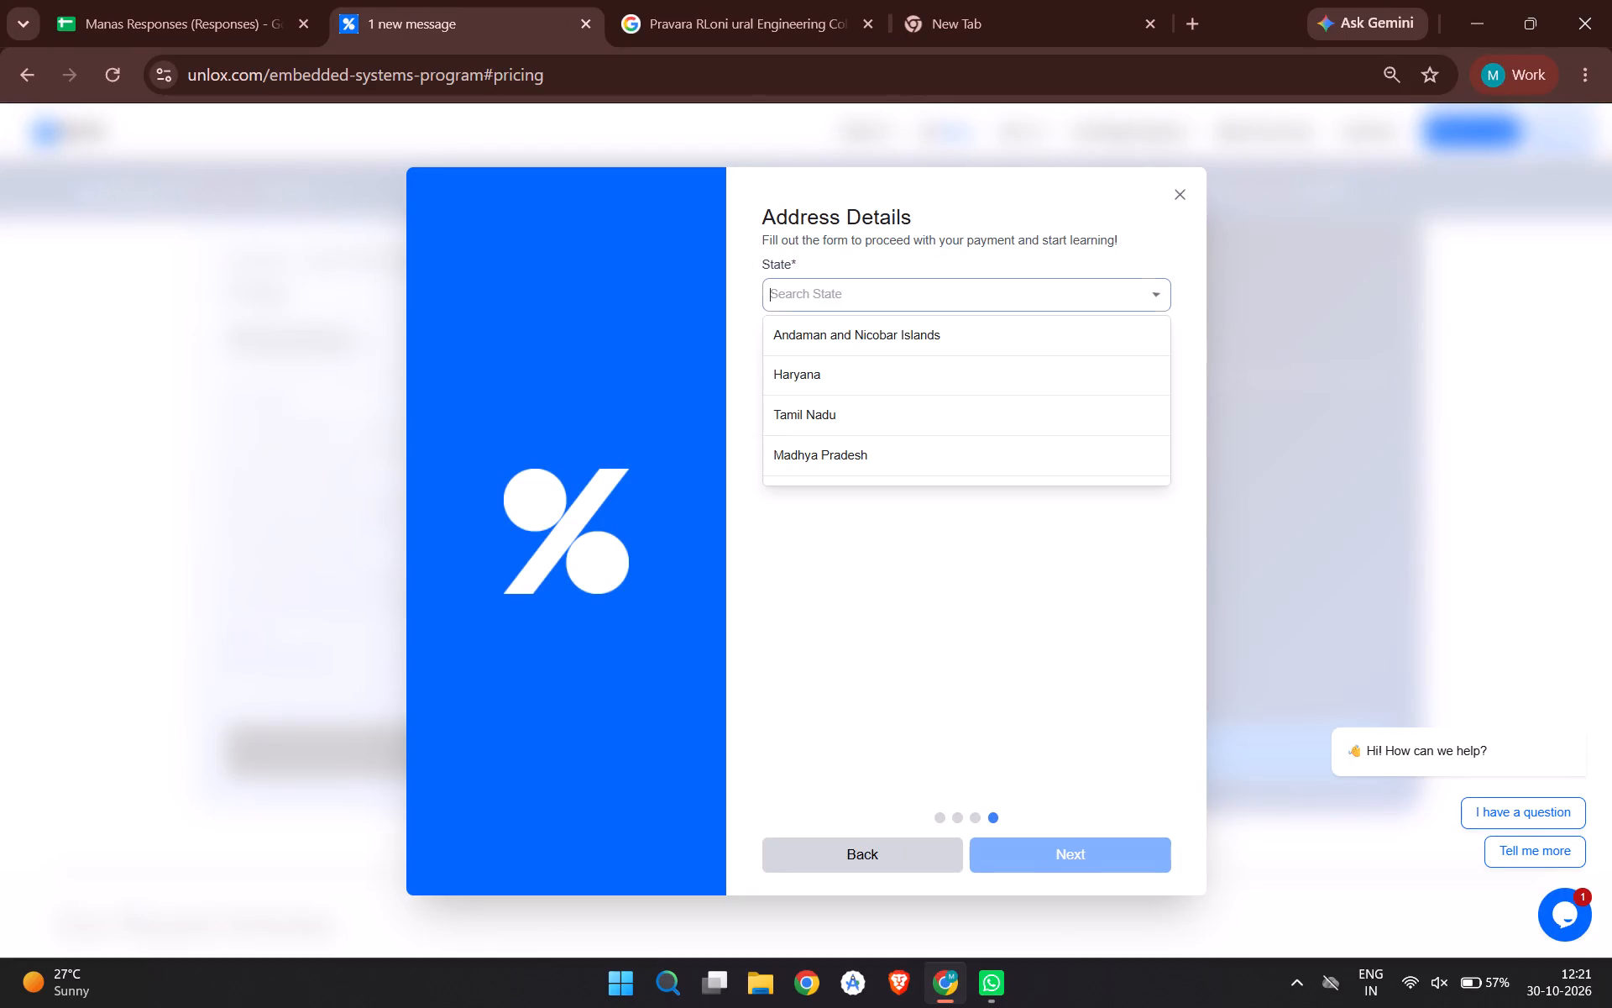
click(699, 0)
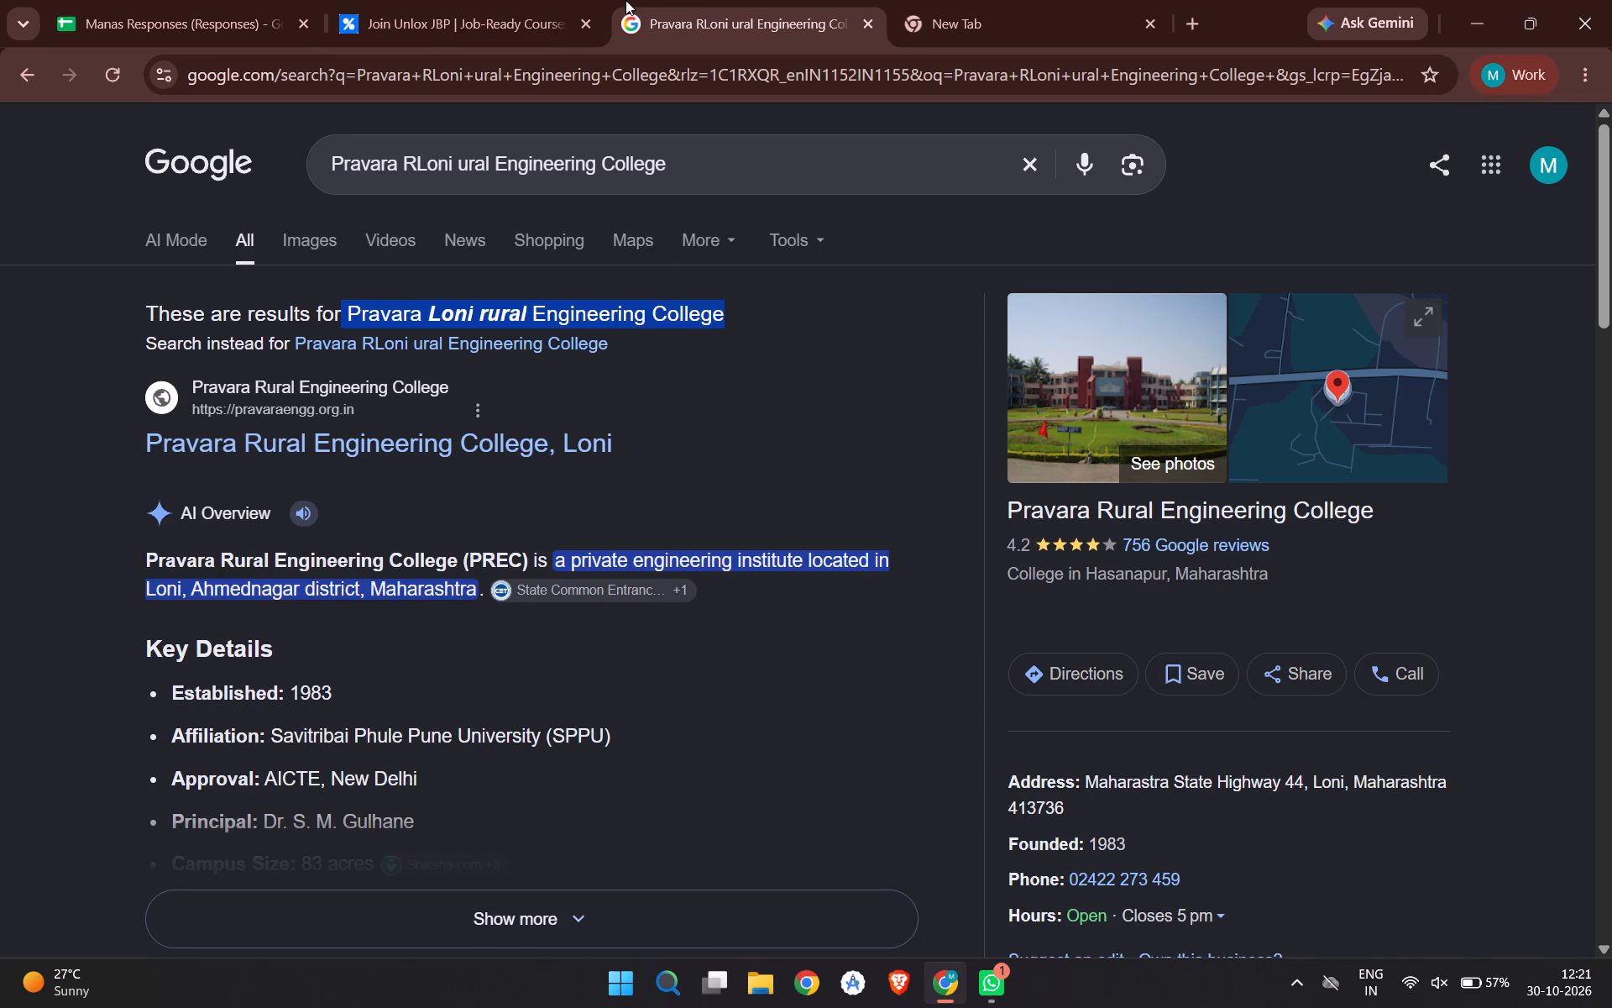
click(250, 0)
click(432, 0)
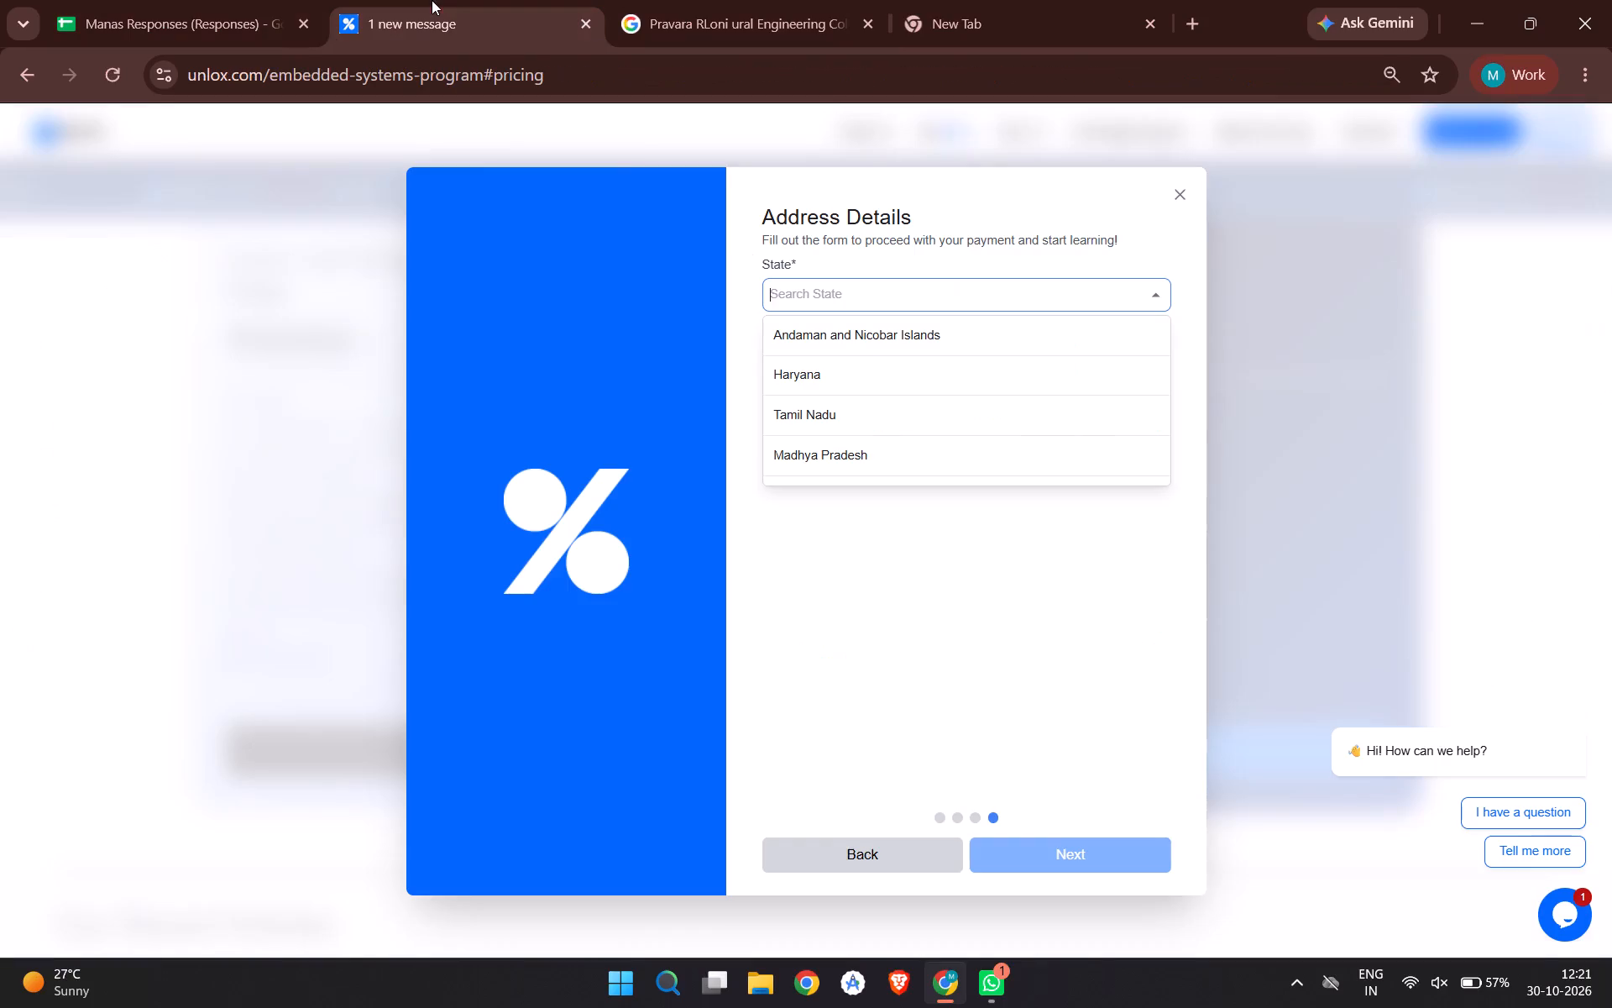
text(maha)
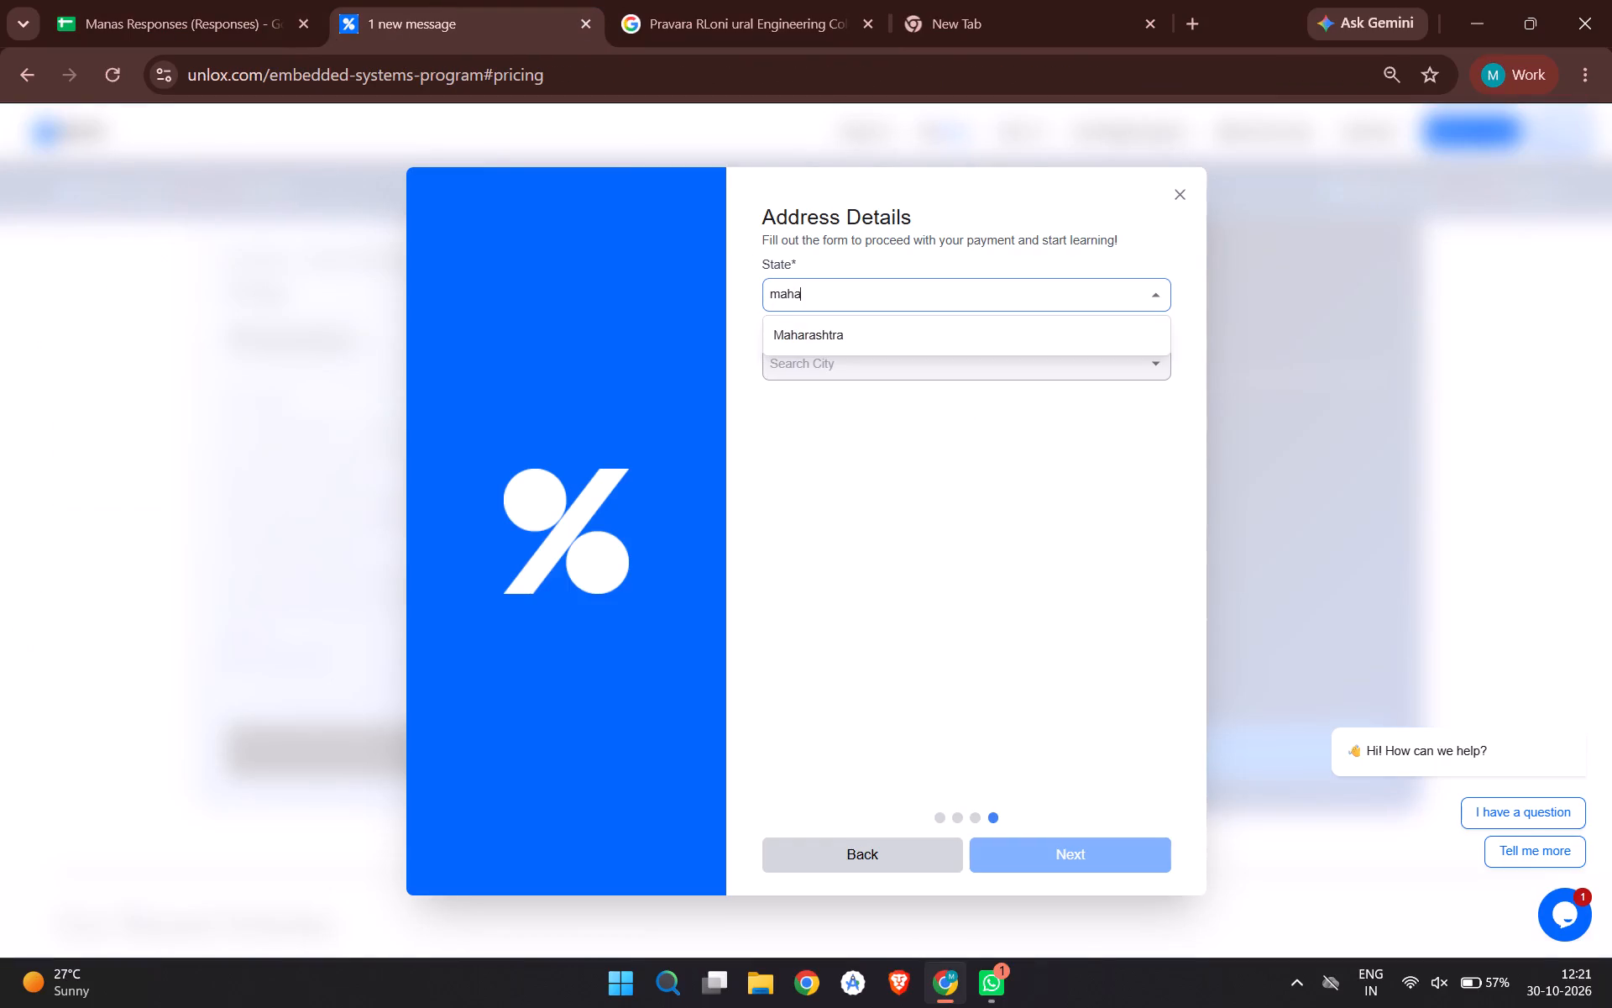
click(859, 333)
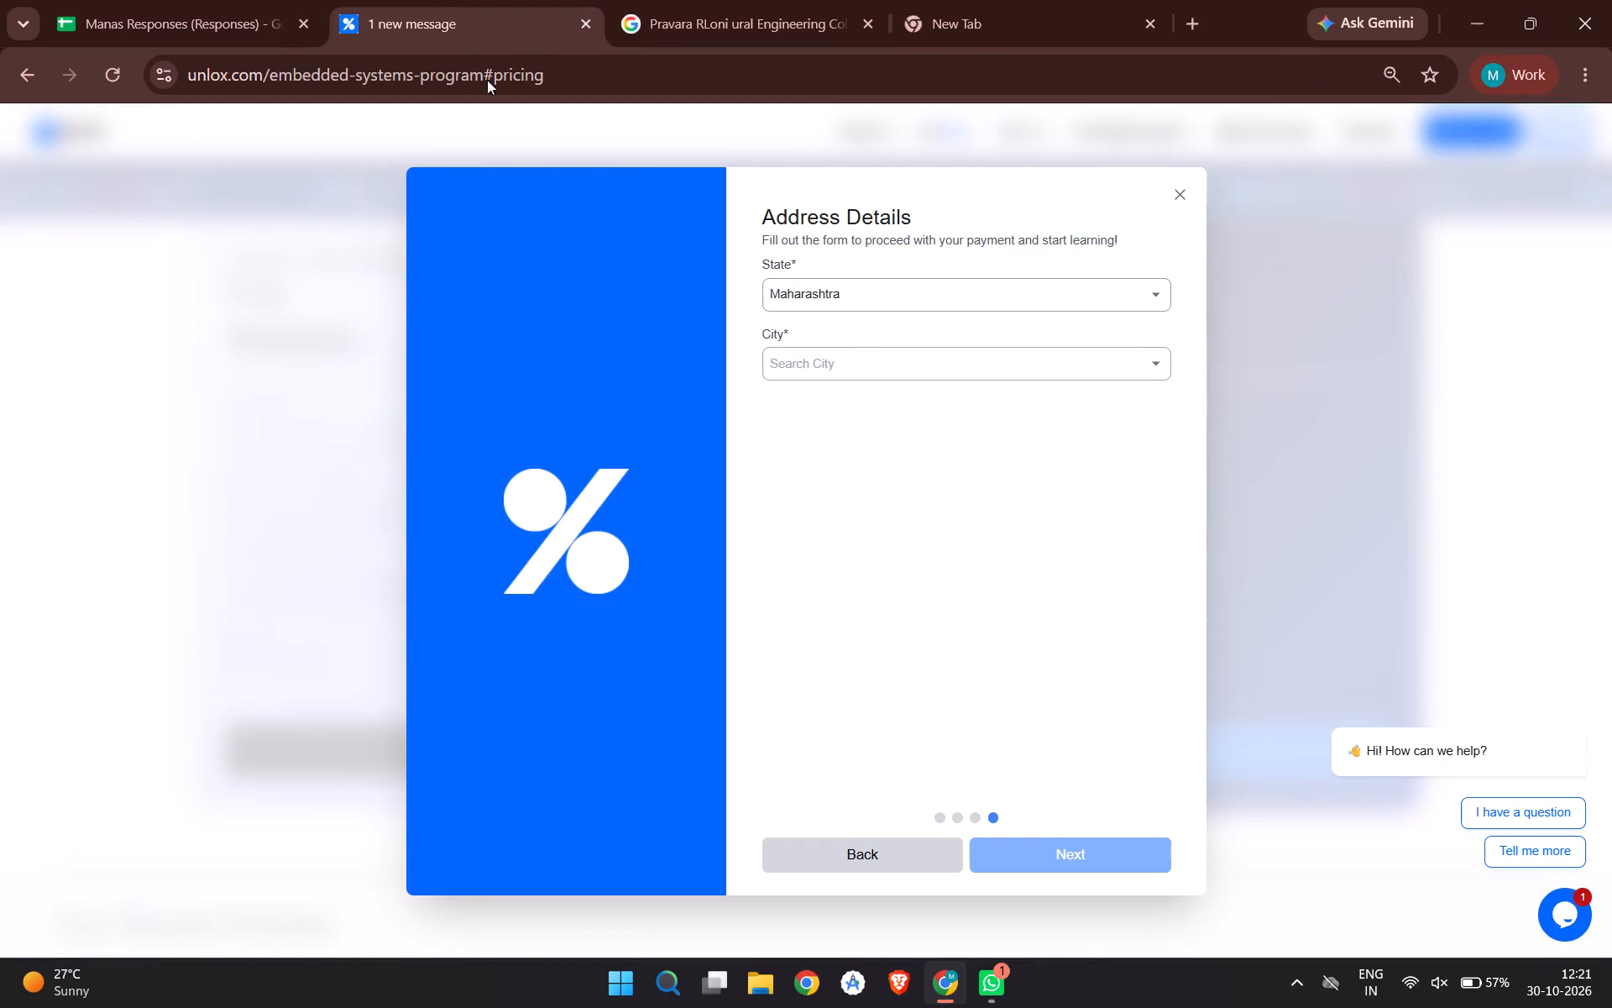
Check the college's city in the Google search results for the City field of the Address Details form.
click(777, 0)
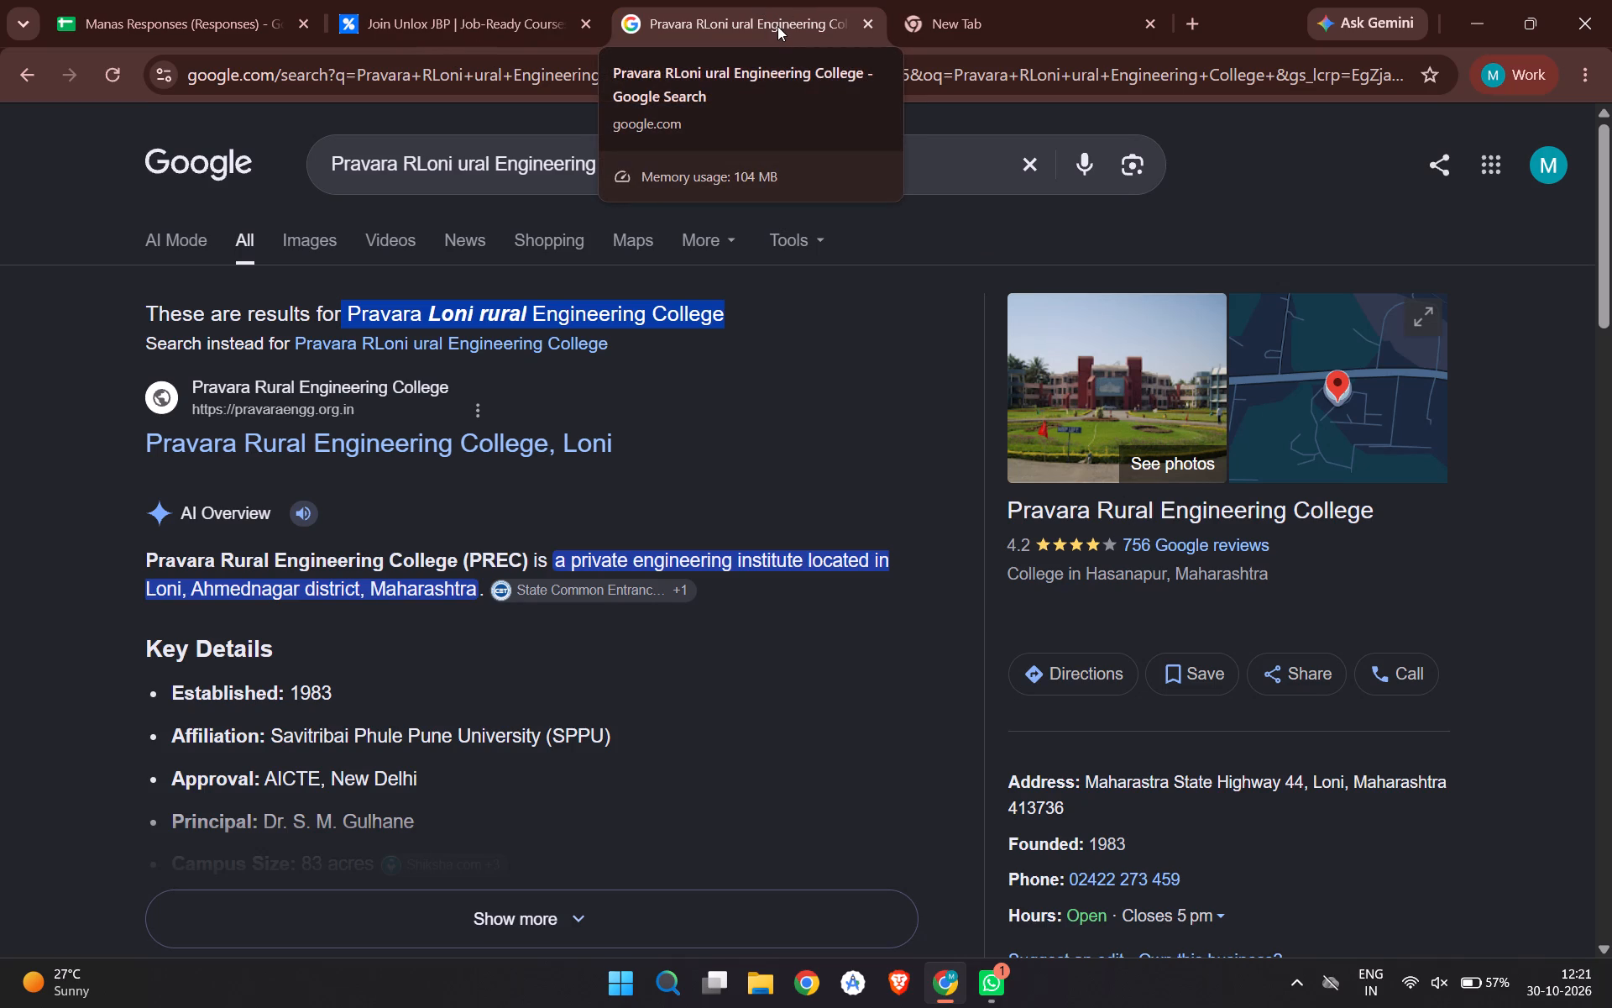
click(480, 0)
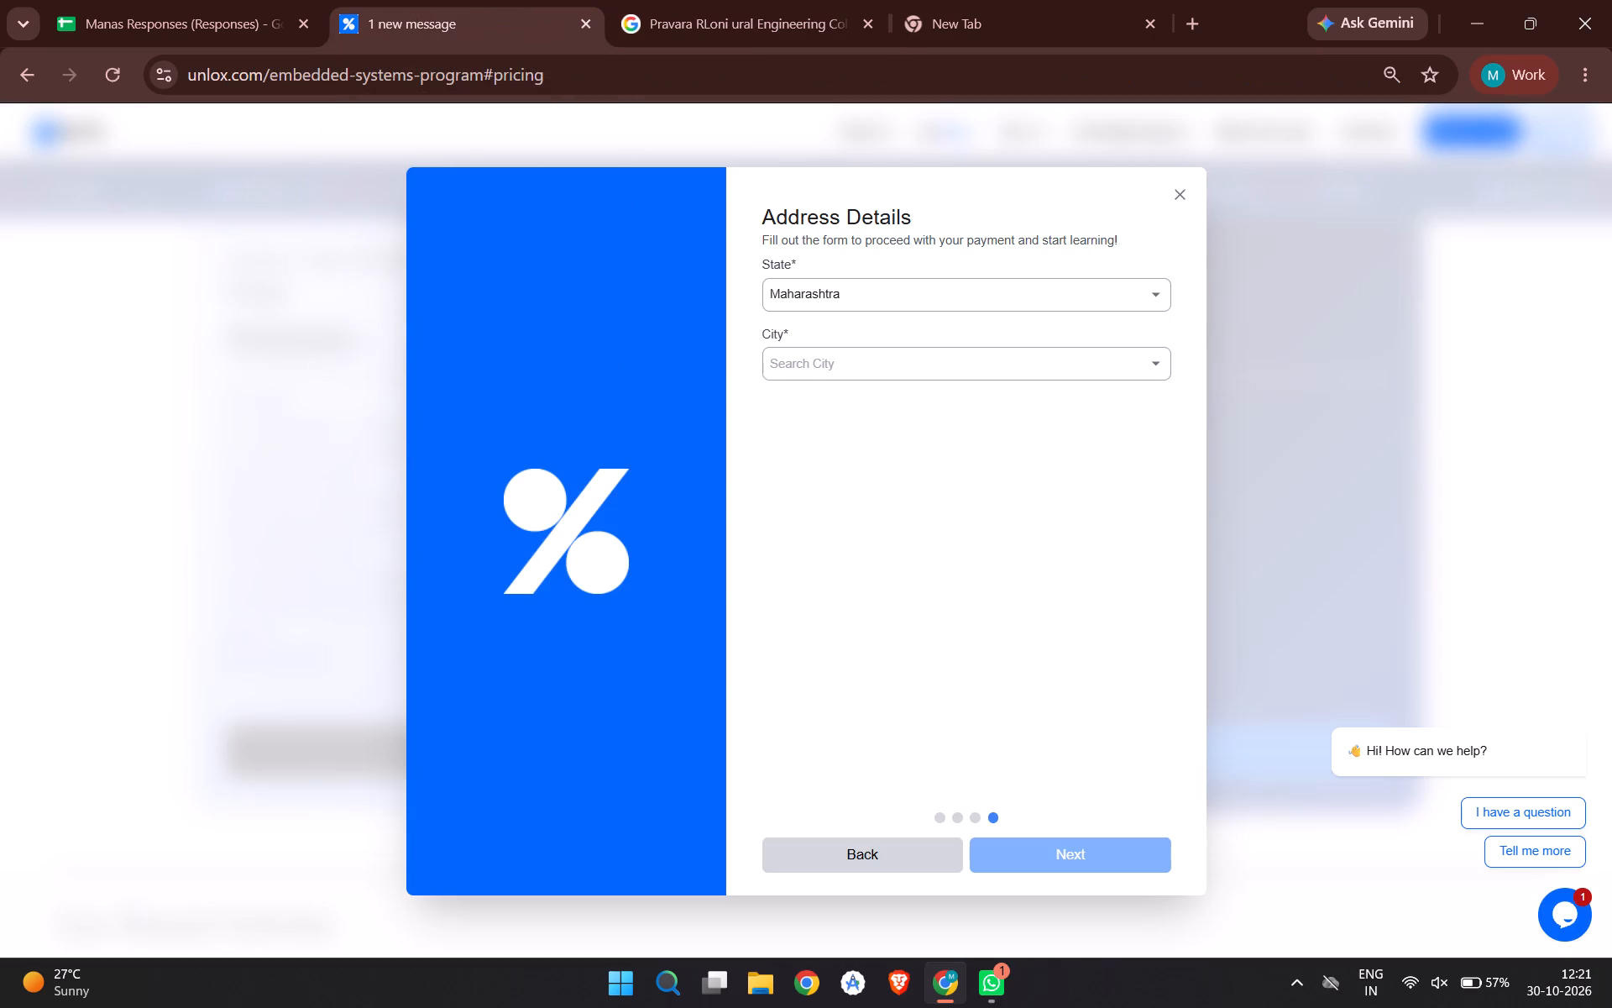
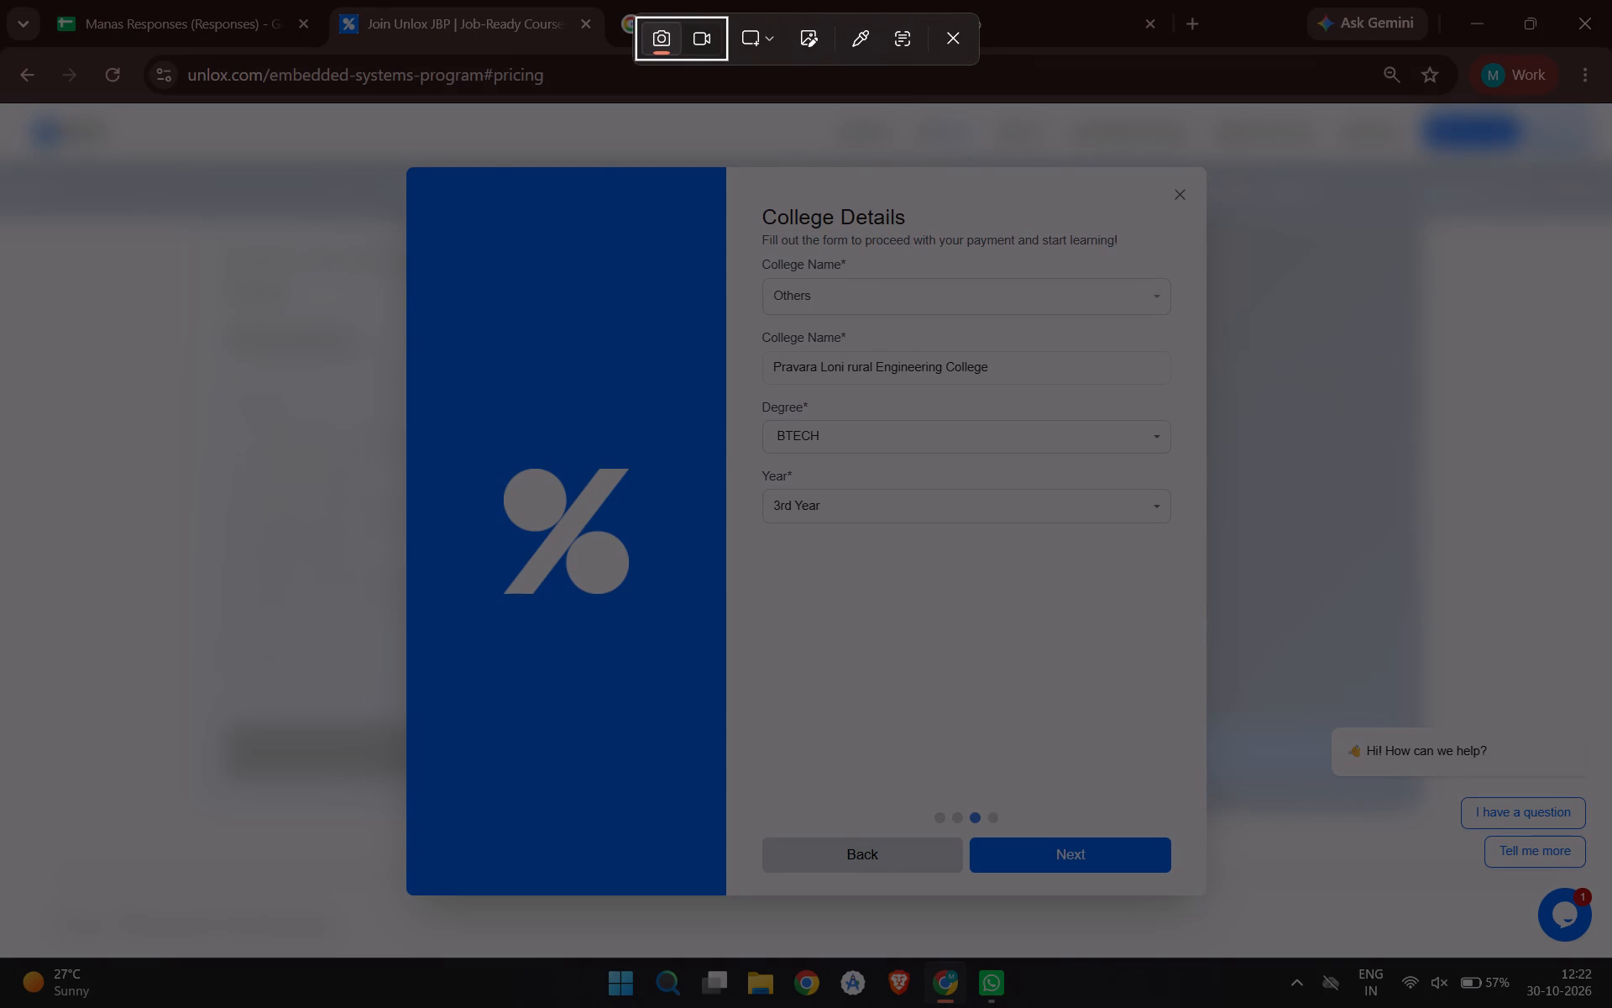
Capture a screenshot of the whole College Details form dialog with the Snipping Tool.
drag(408, 170, 1212, 896)
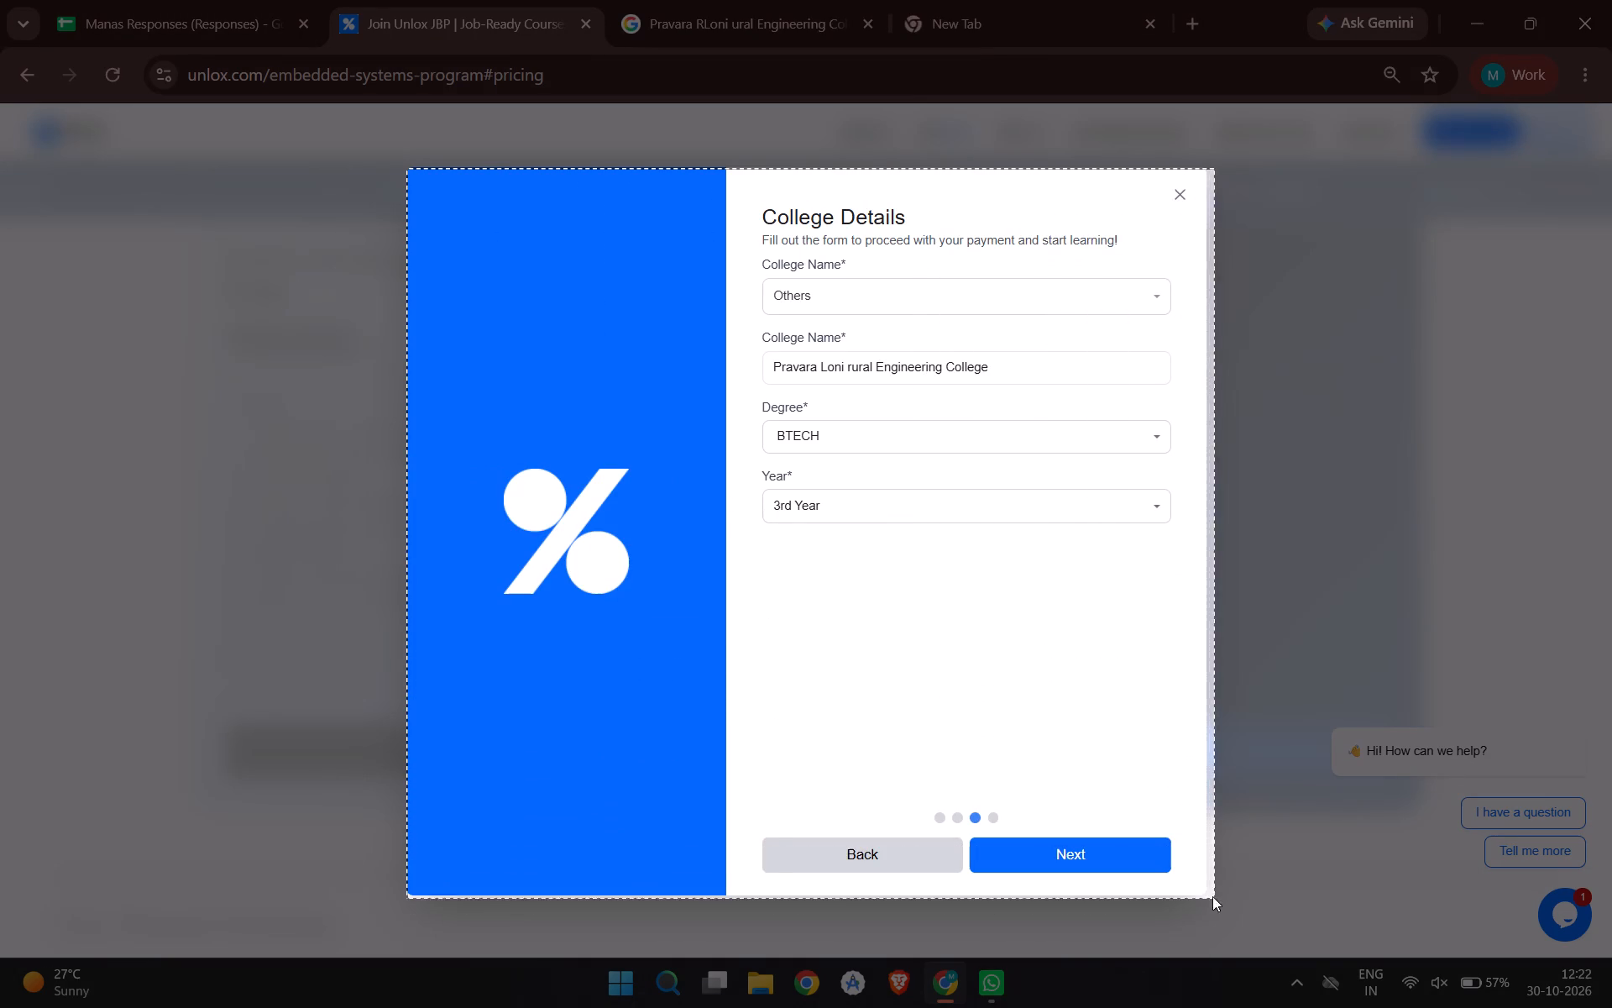
drag(1212, 896, 1204, 892)
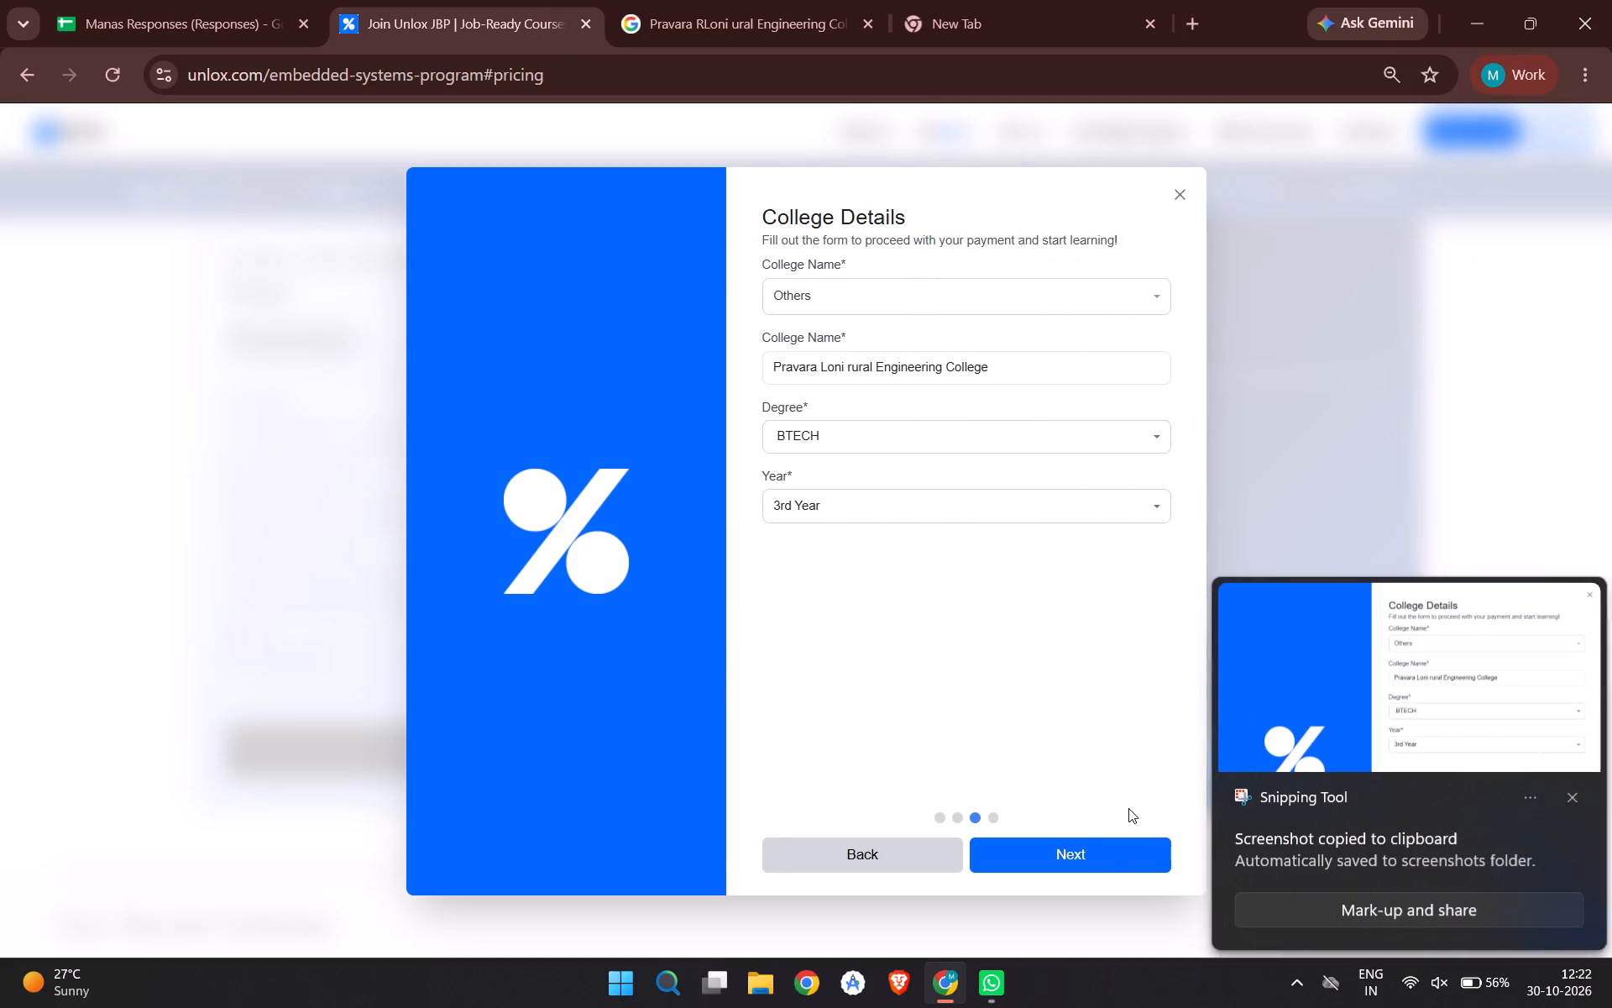
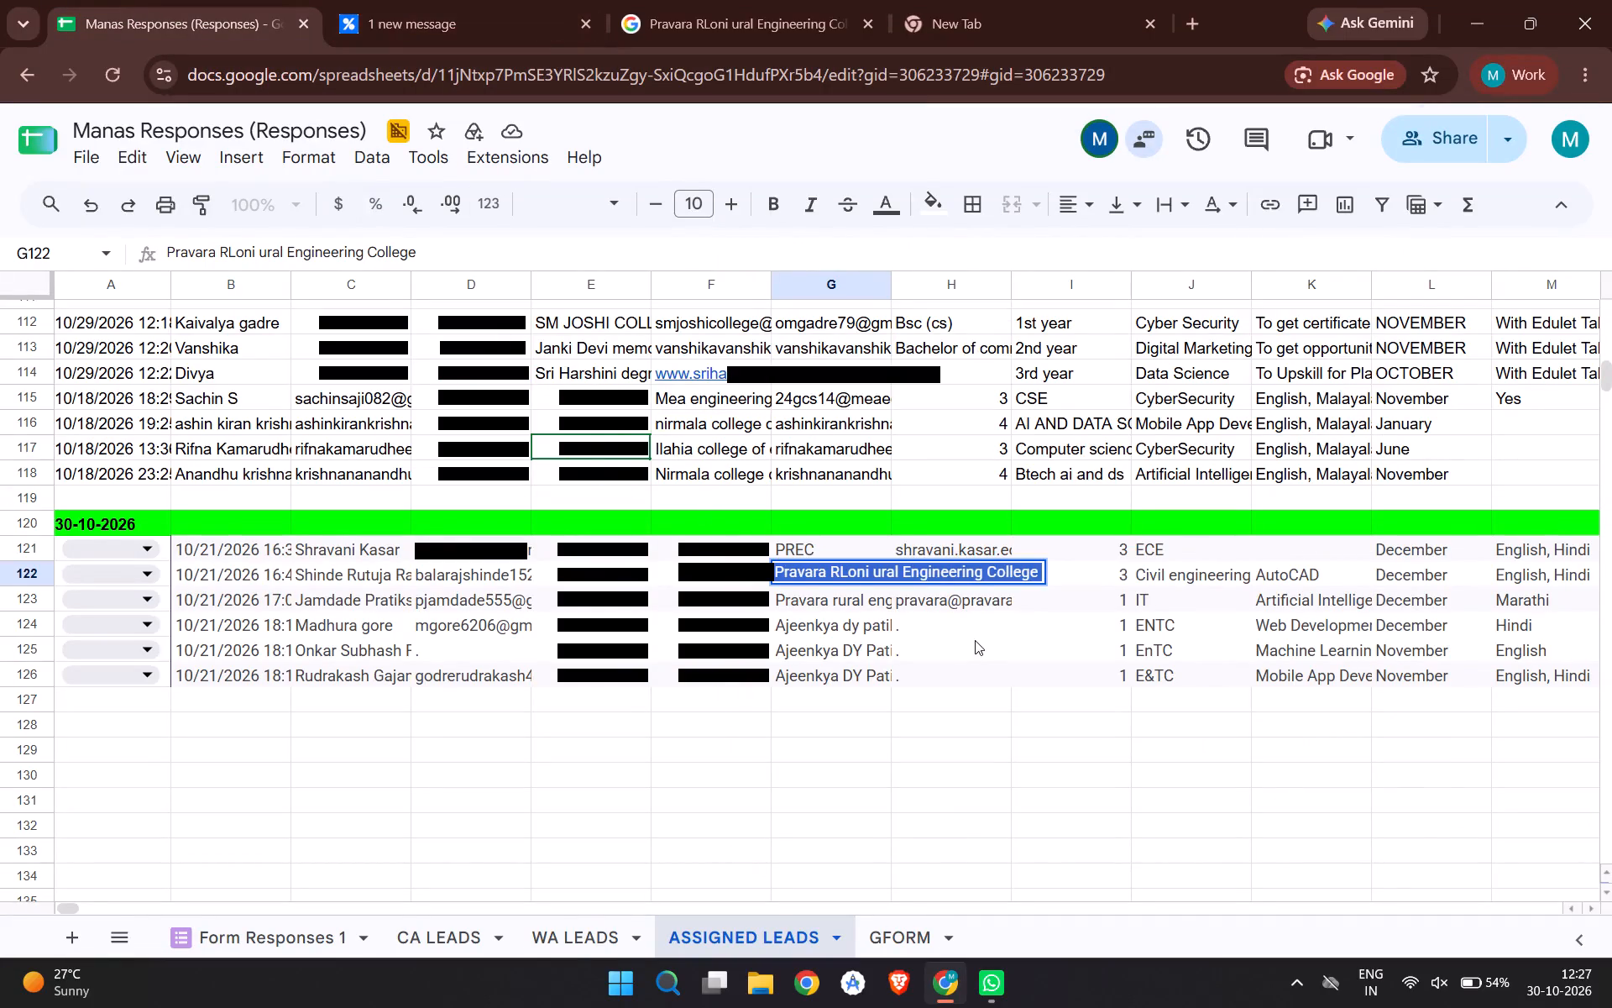
Place the text cursor within the college name in cell G122, directly after "RLoni", for editing.
click(868, 565)
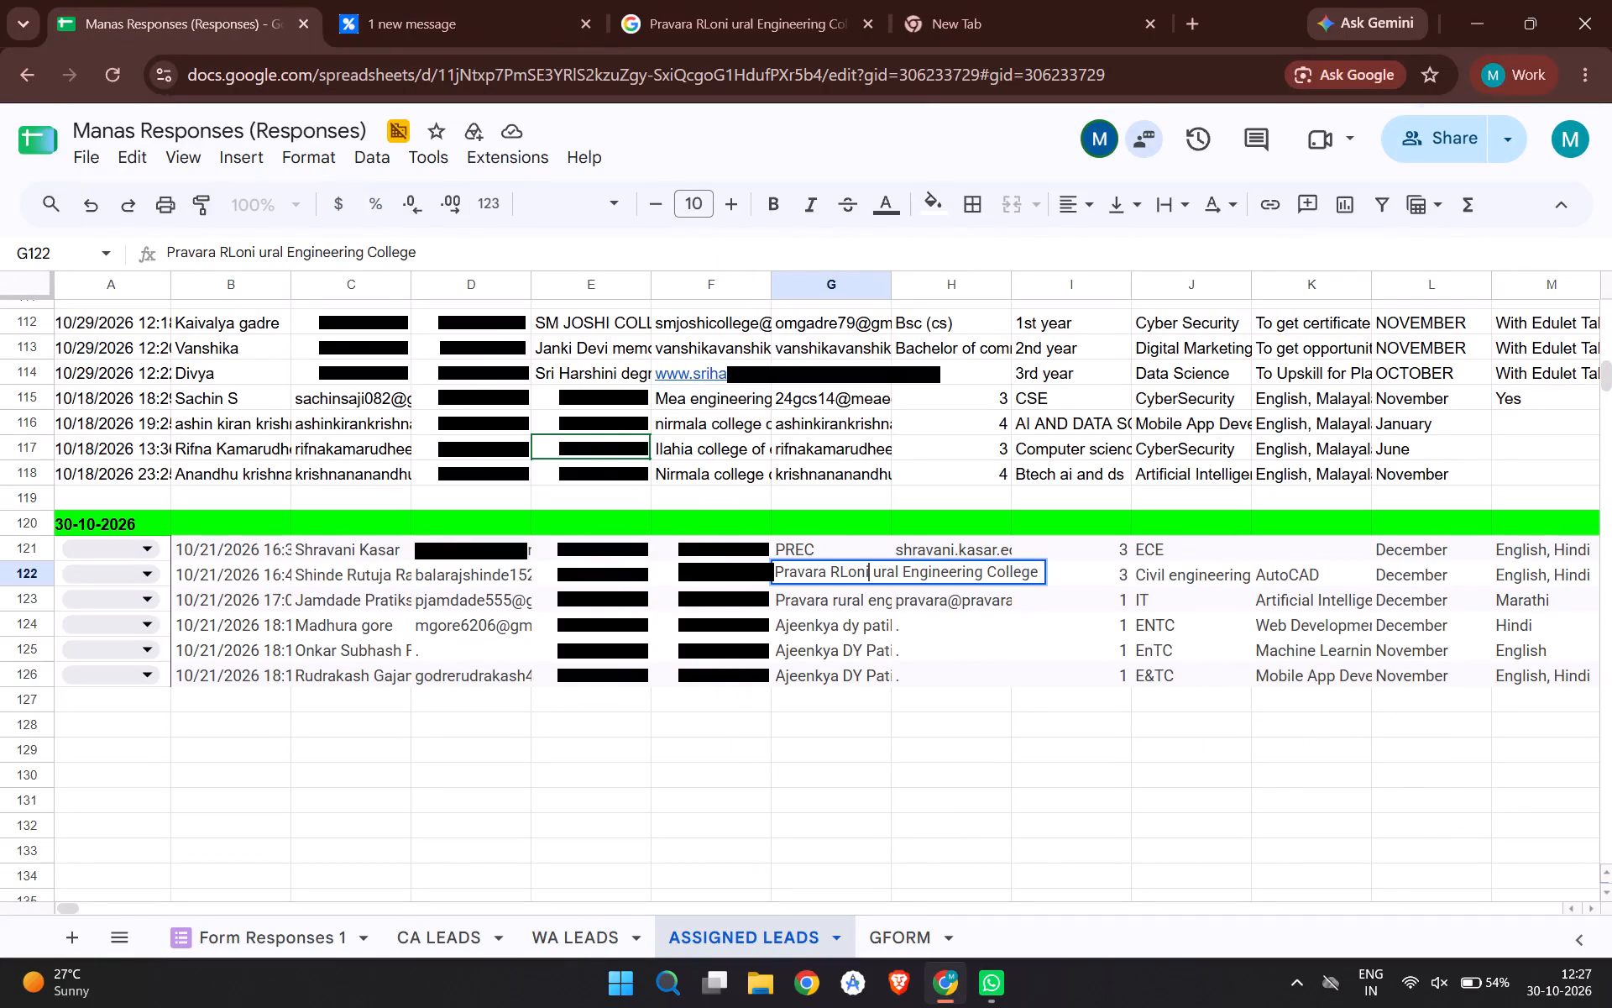
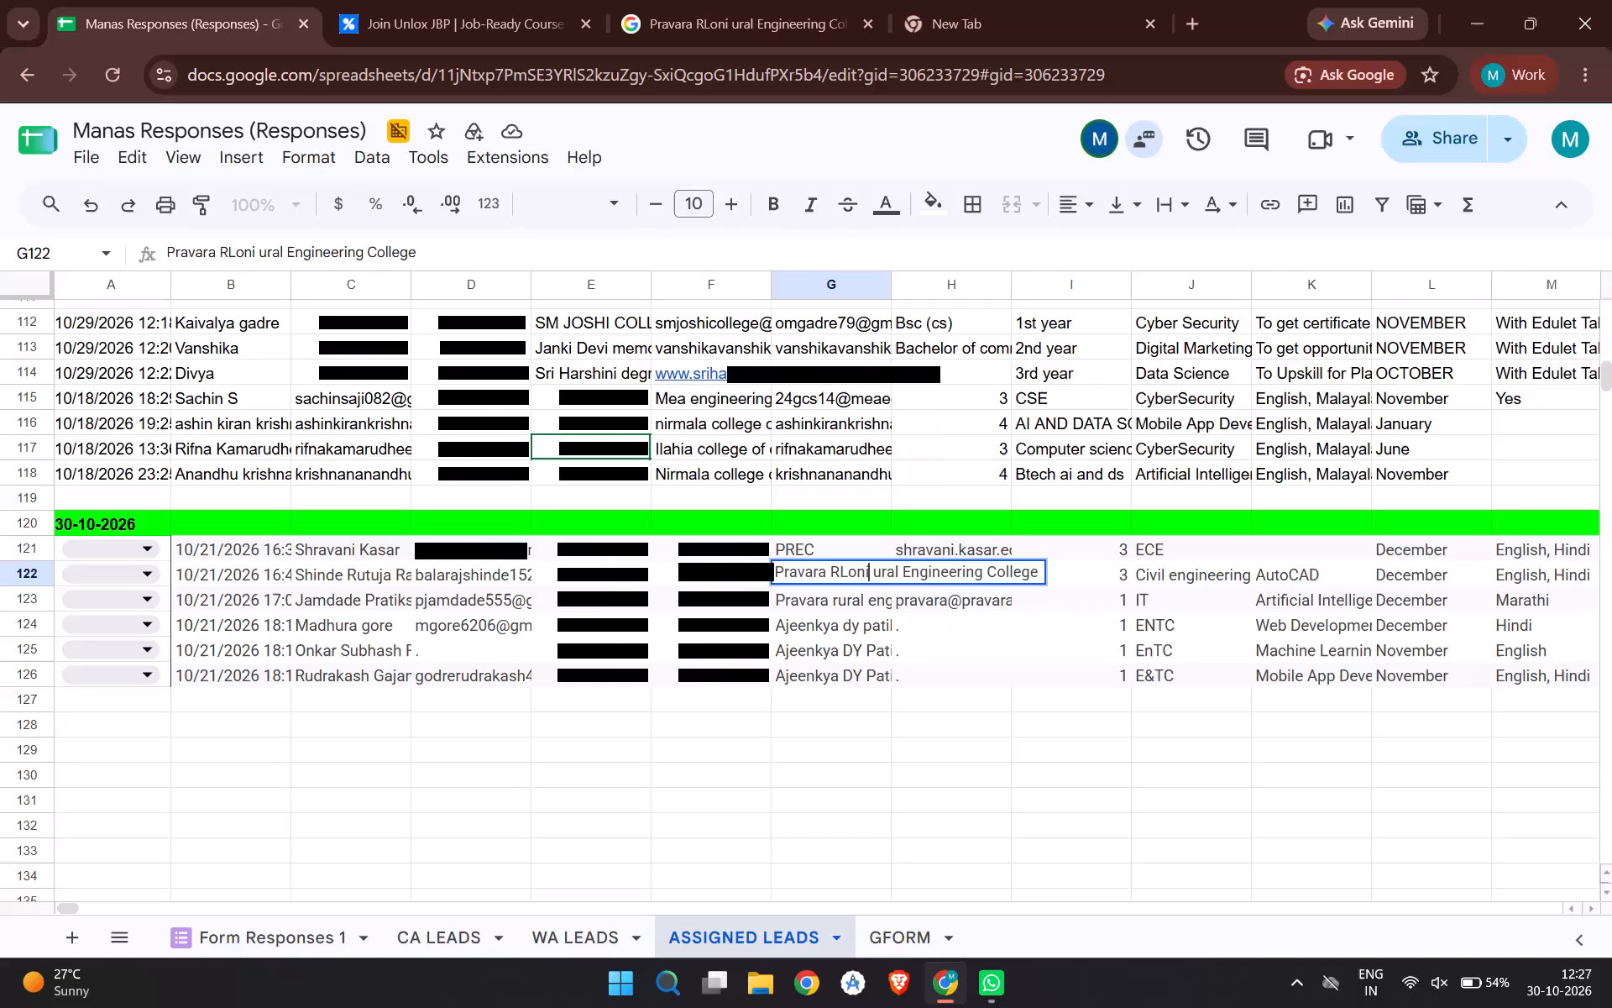
Switch from the sheet to the open Google search results for "Pravara RLoni ural Engineering College" to check the college name.
right_click(868, 565)
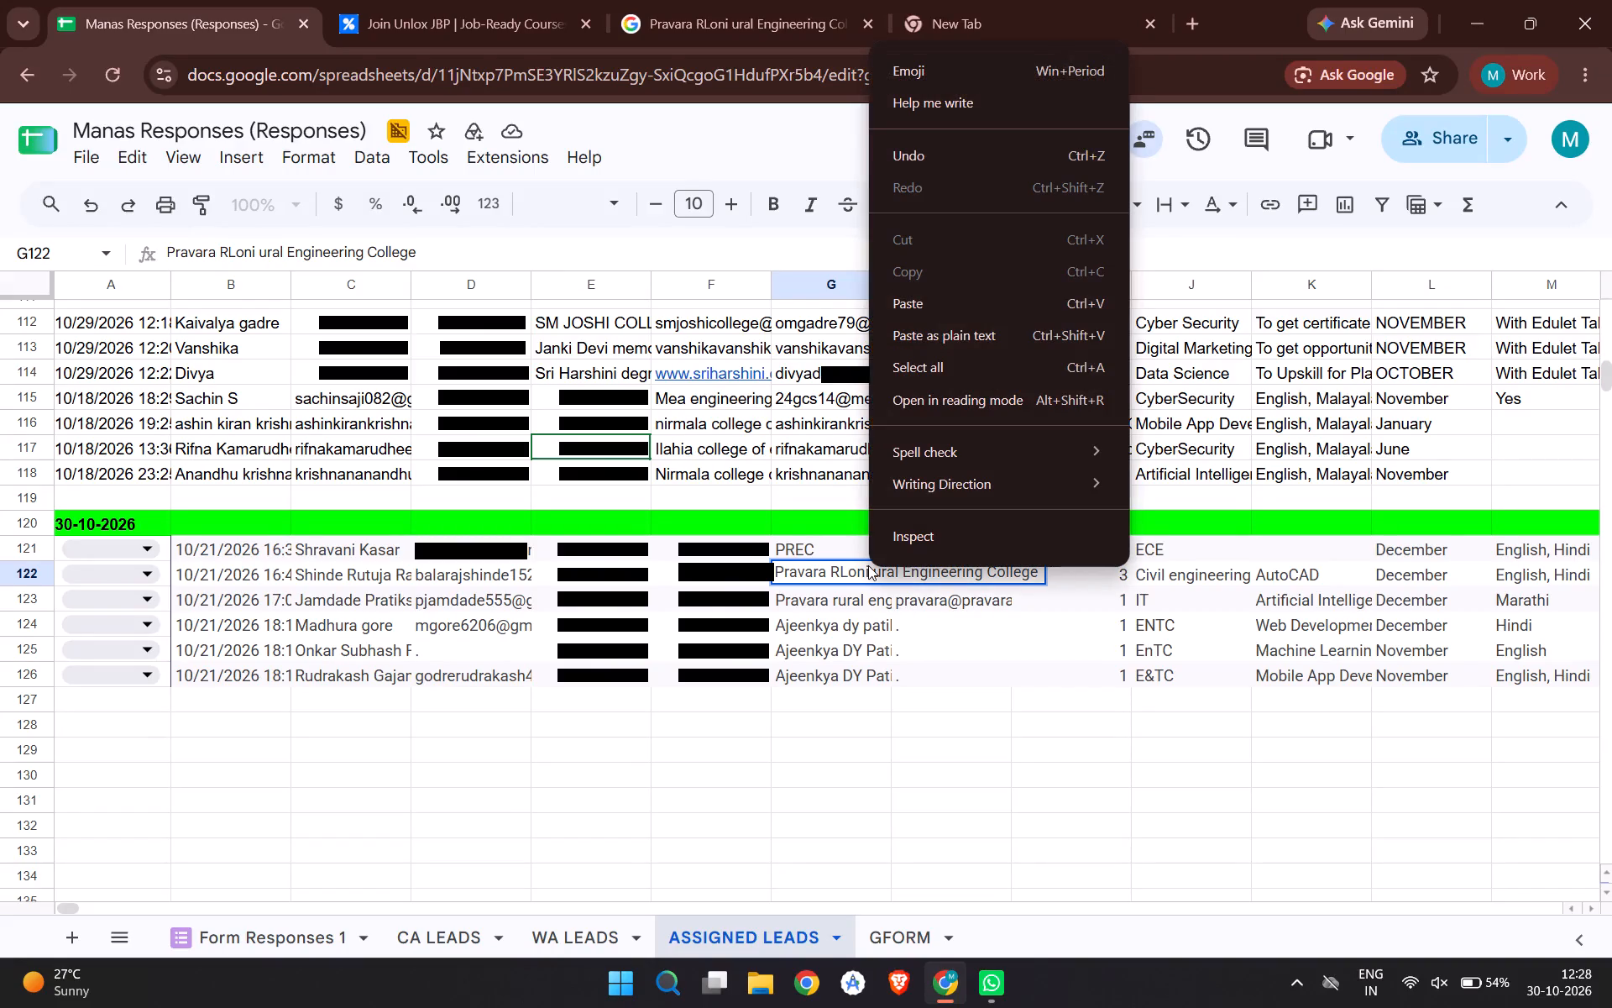
click(795, 9)
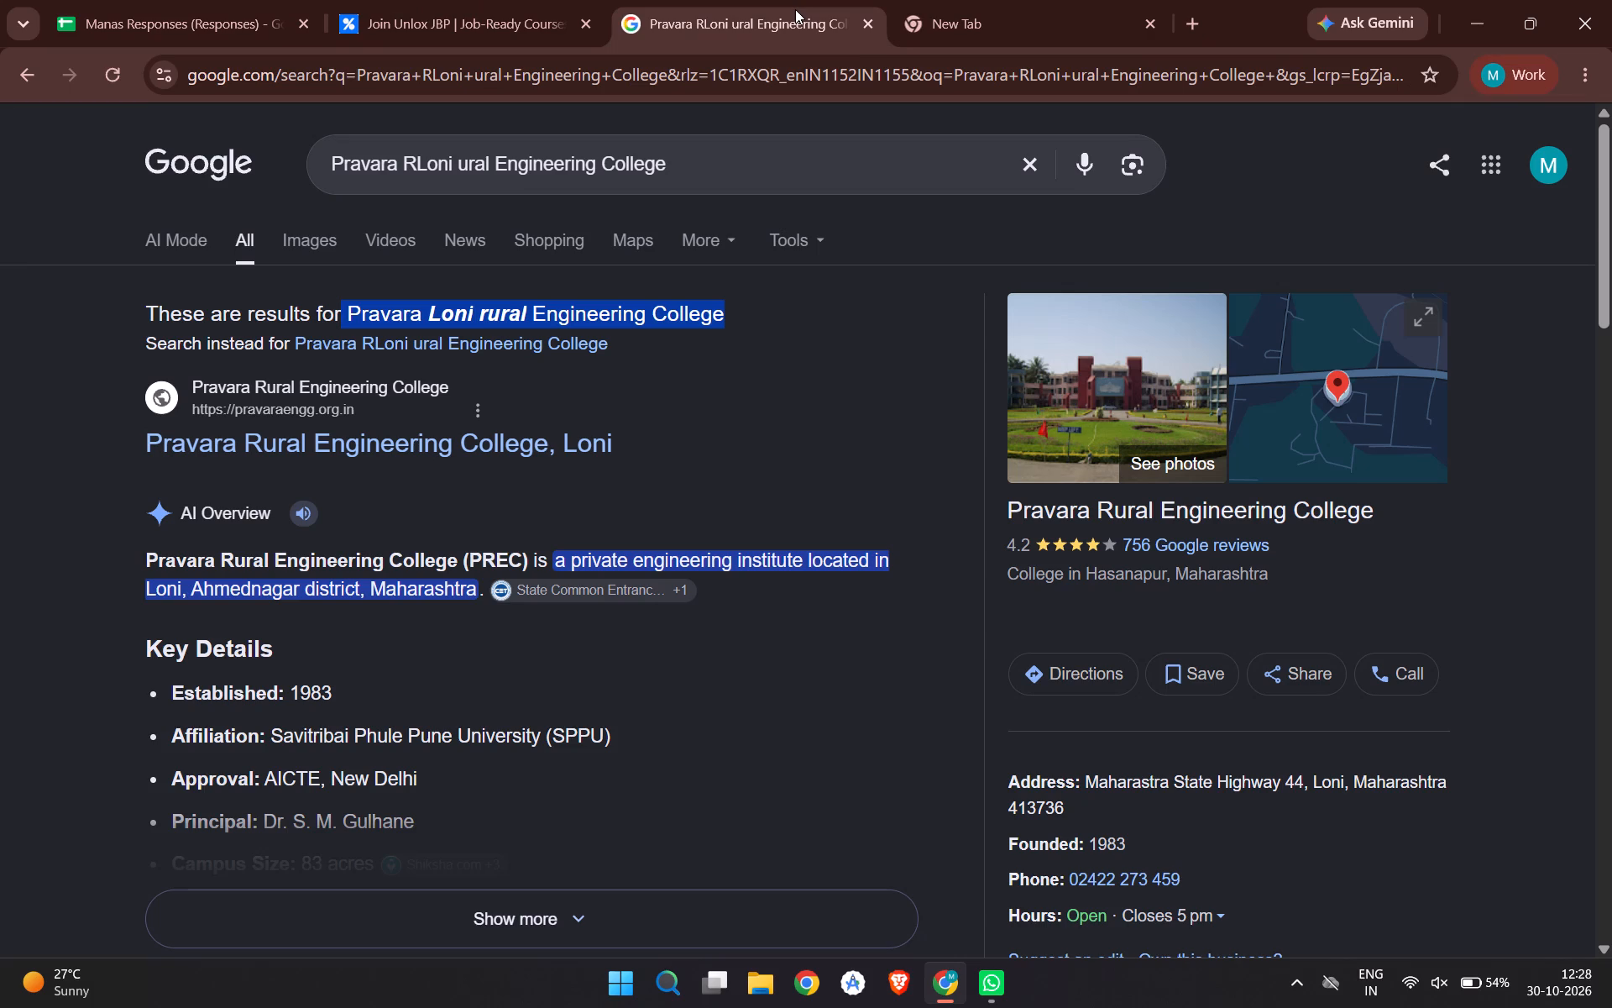
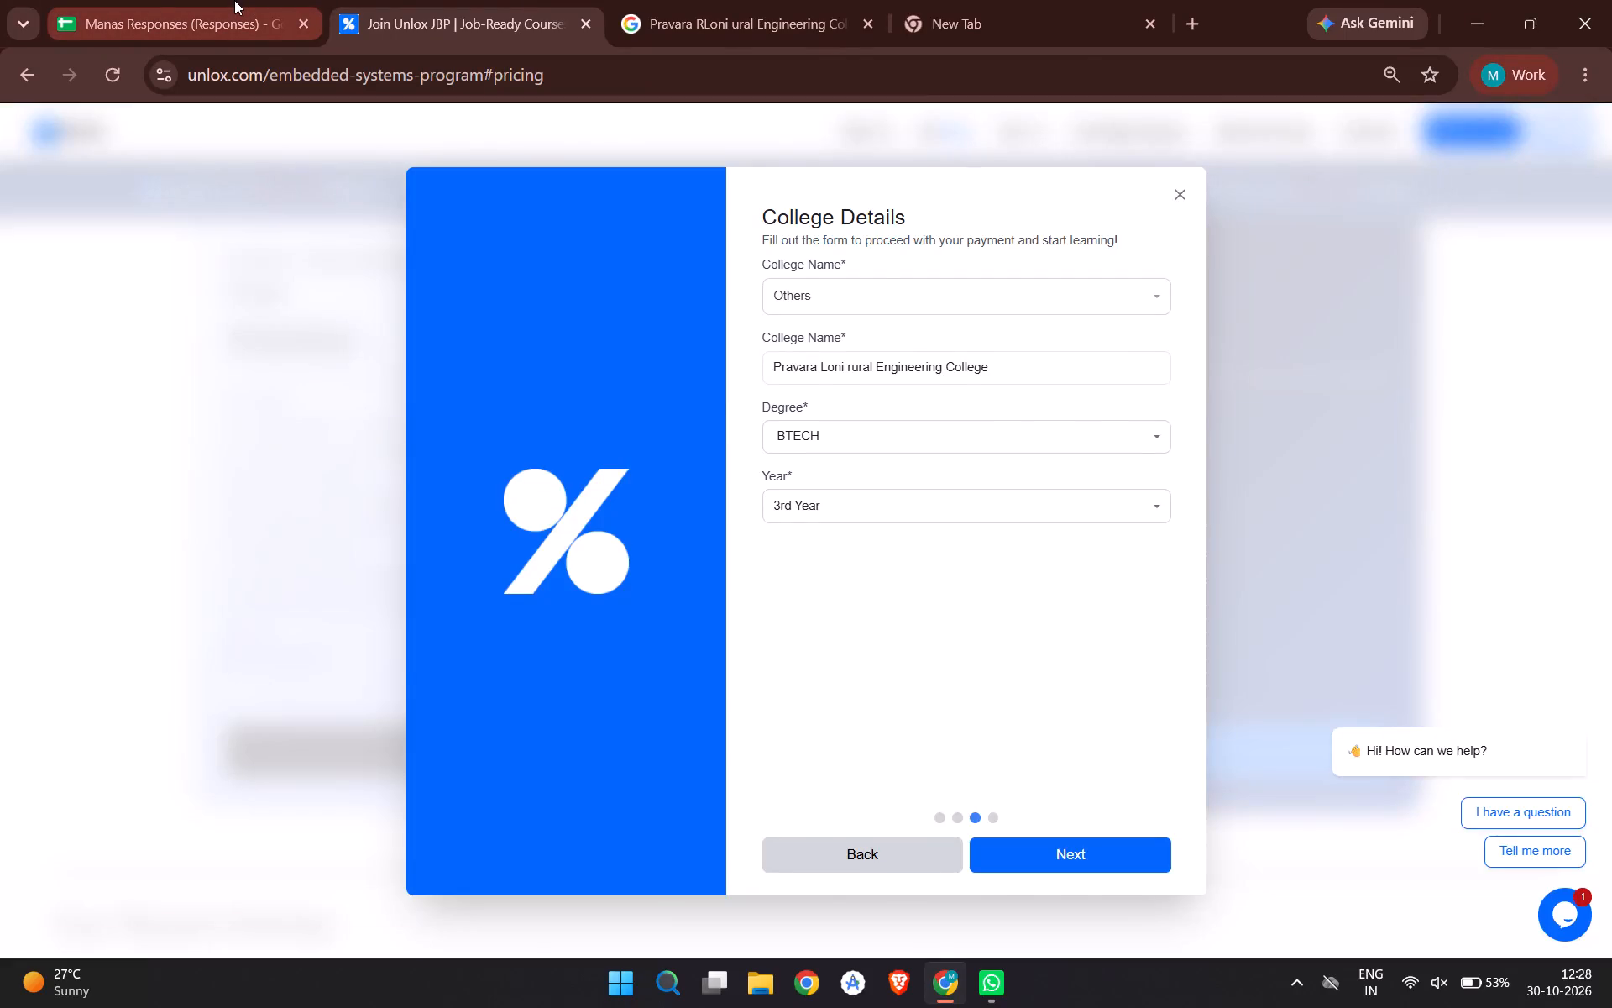
Glance at the ASSIGNED LEADS sheet and go back to the open Google search results for the Pravara college.
click(234, 0)
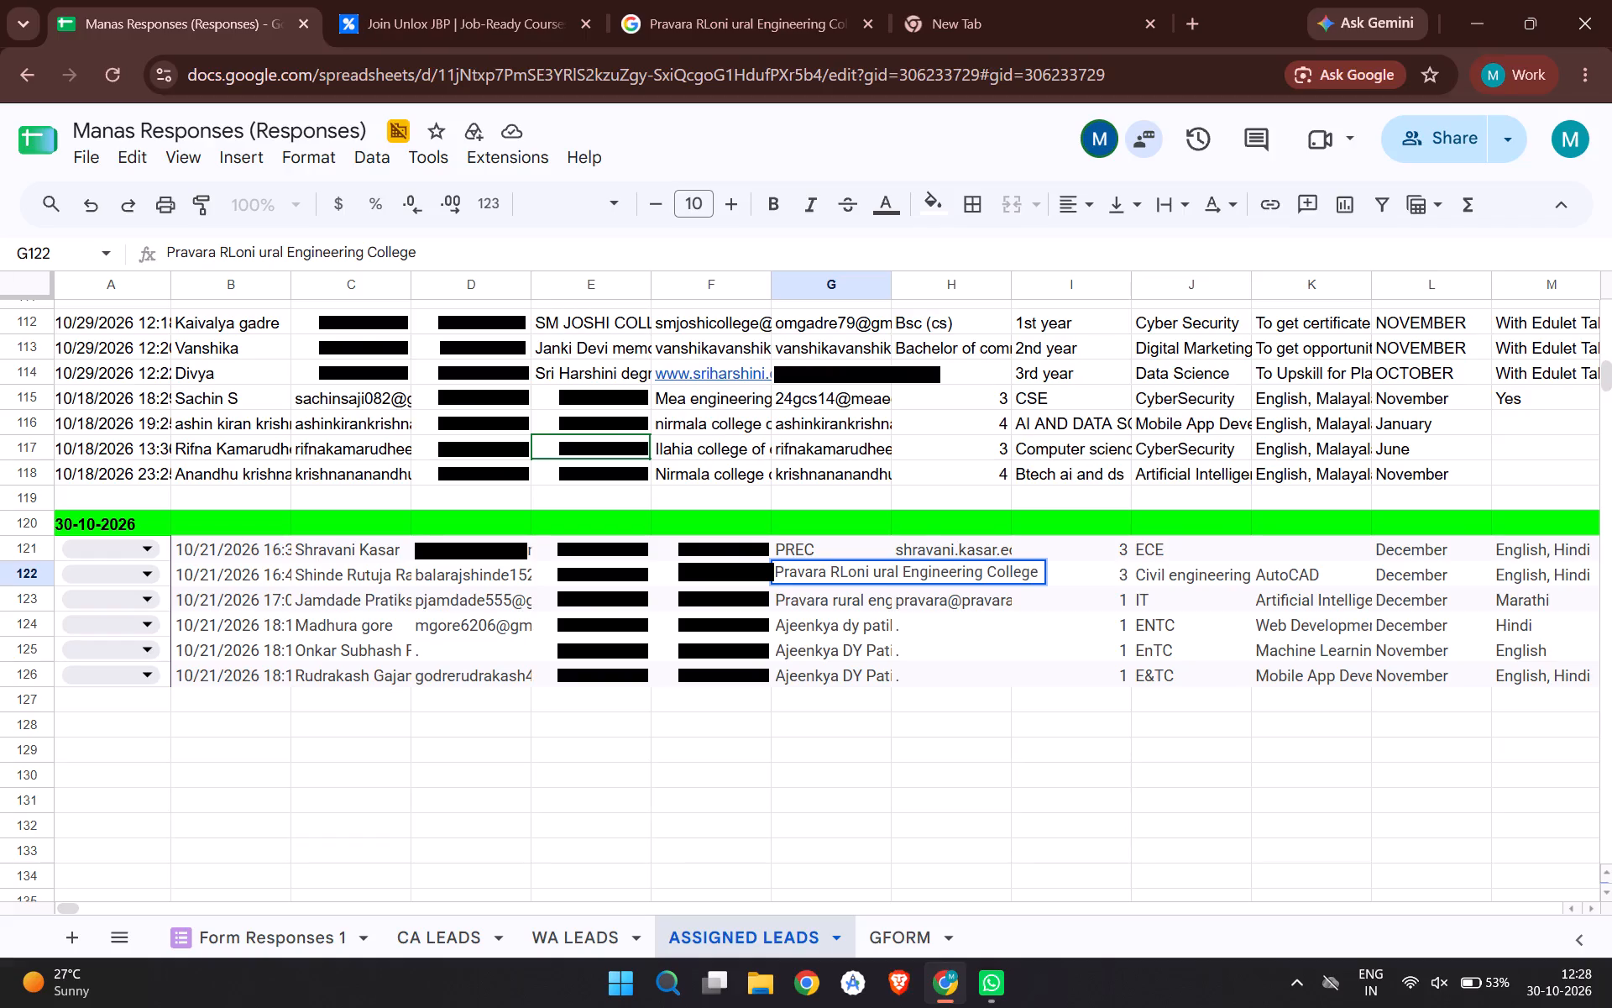
click(545, 0)
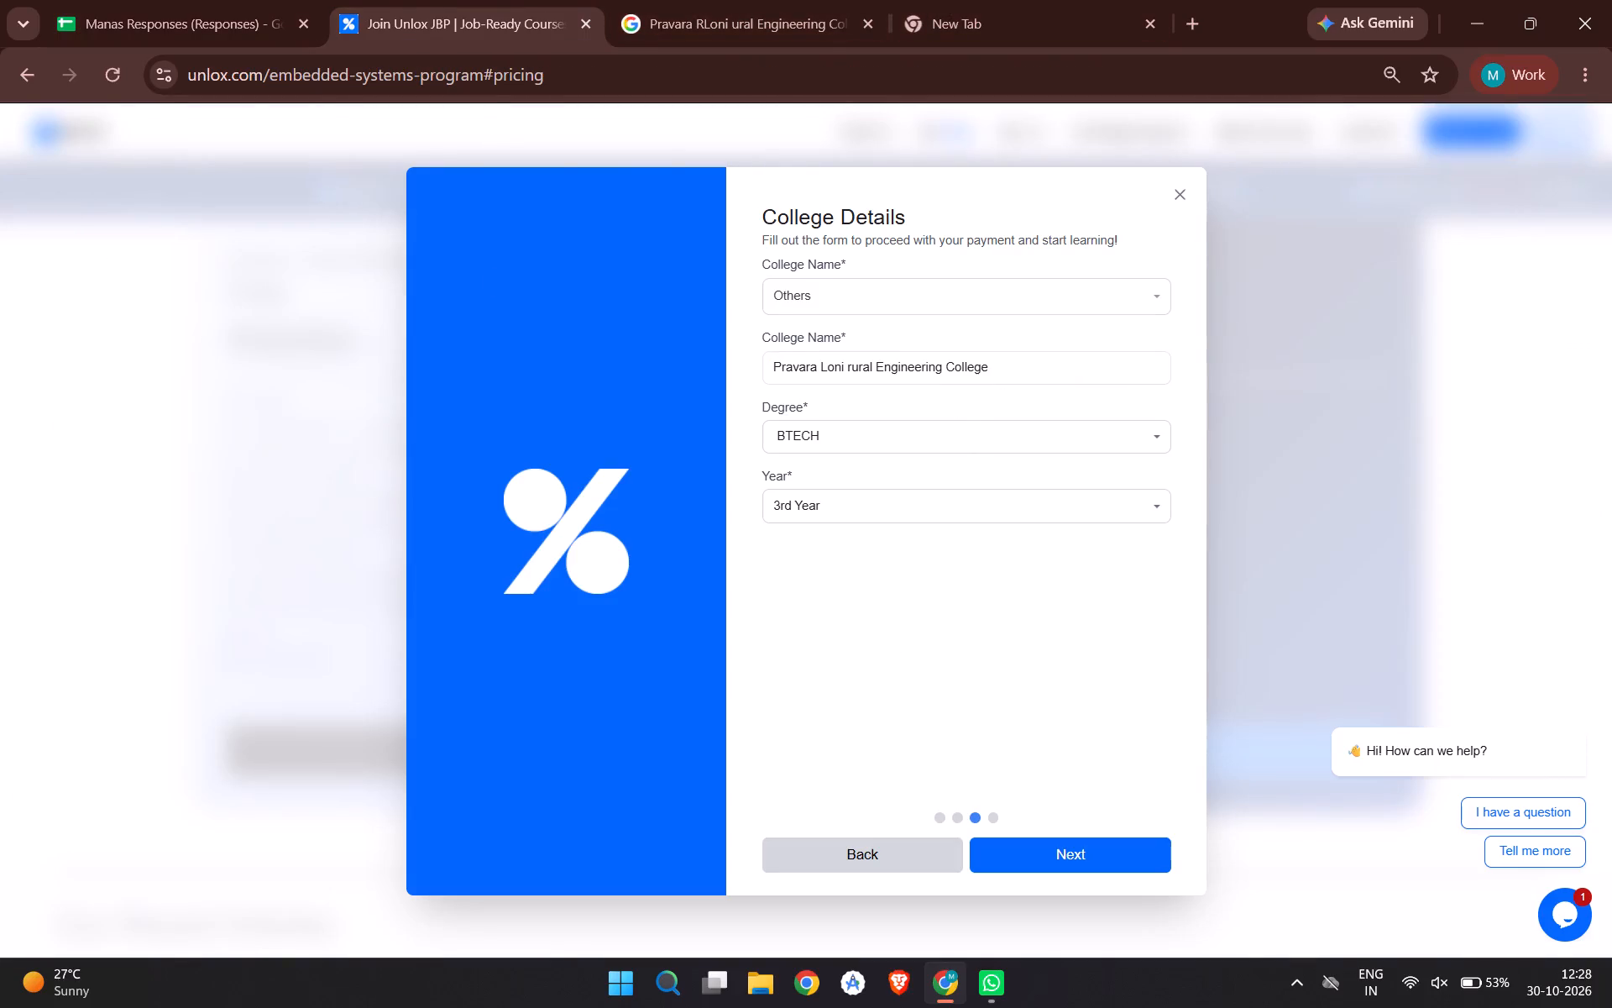
click(683, 0)
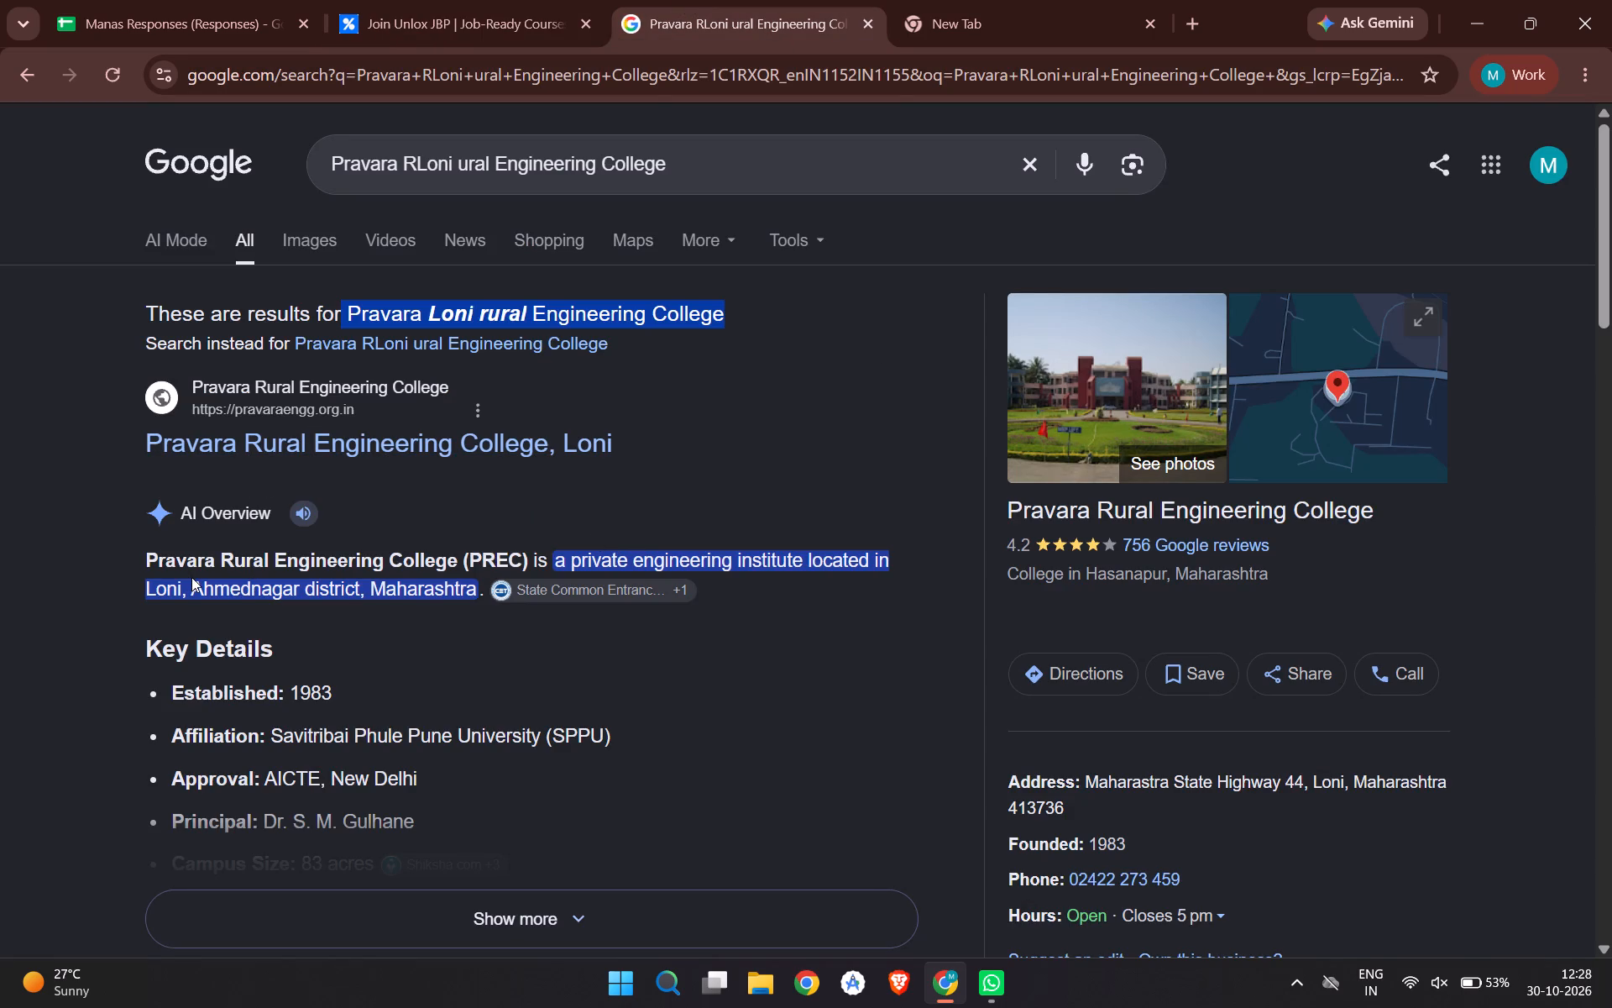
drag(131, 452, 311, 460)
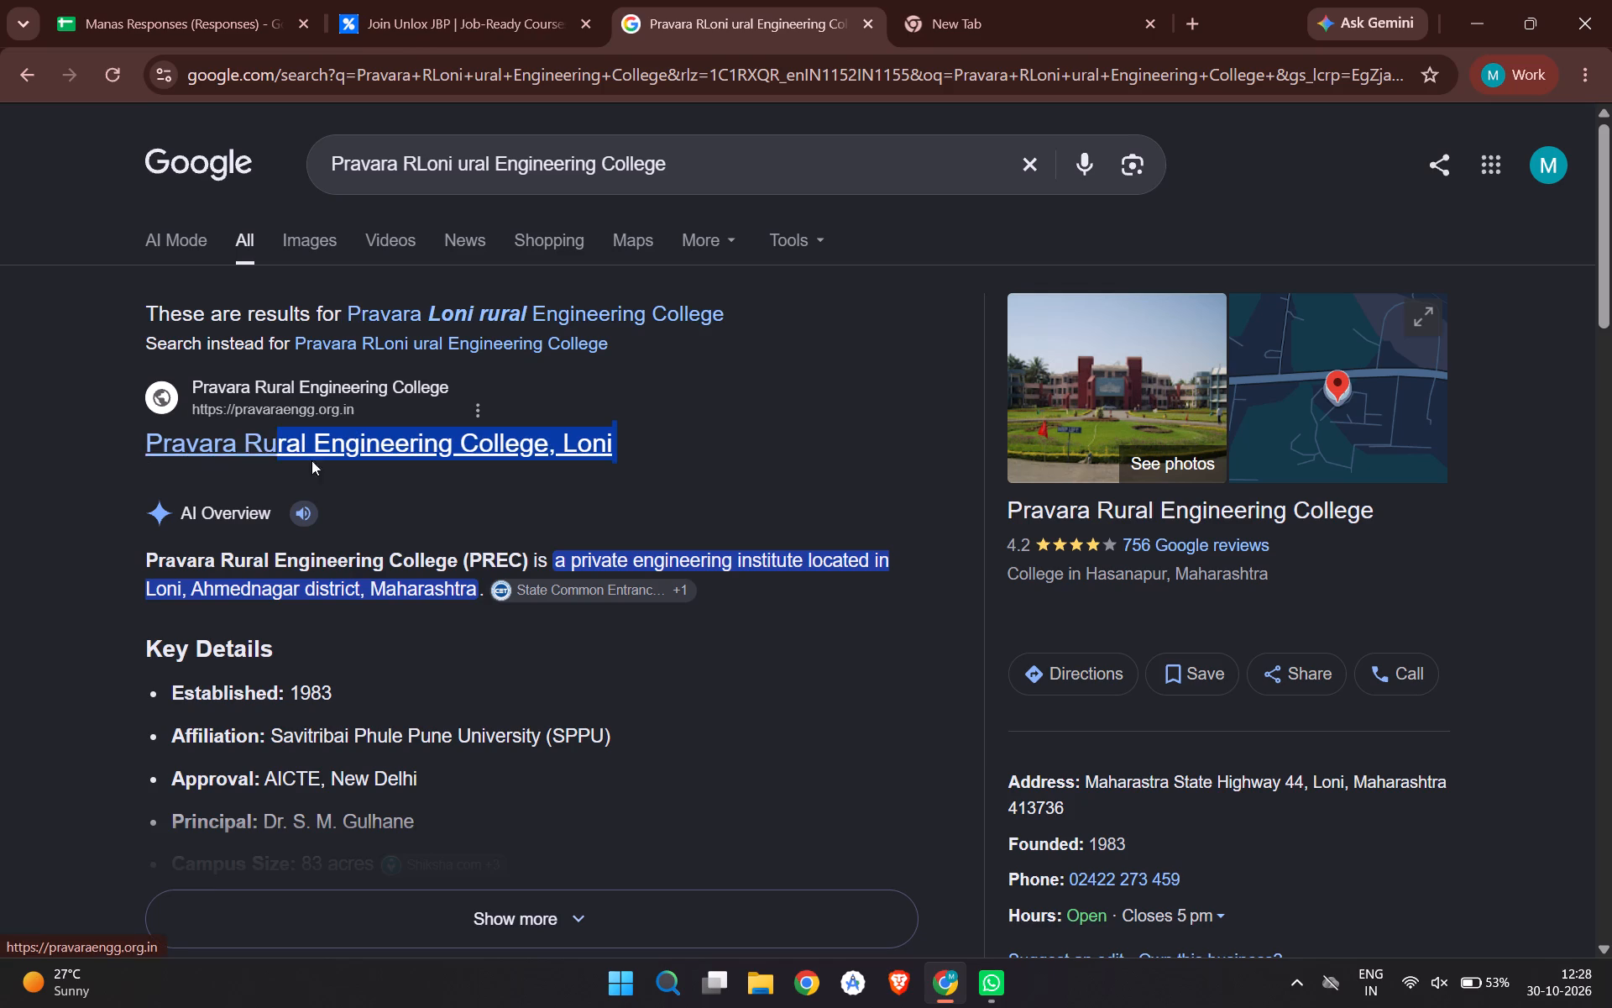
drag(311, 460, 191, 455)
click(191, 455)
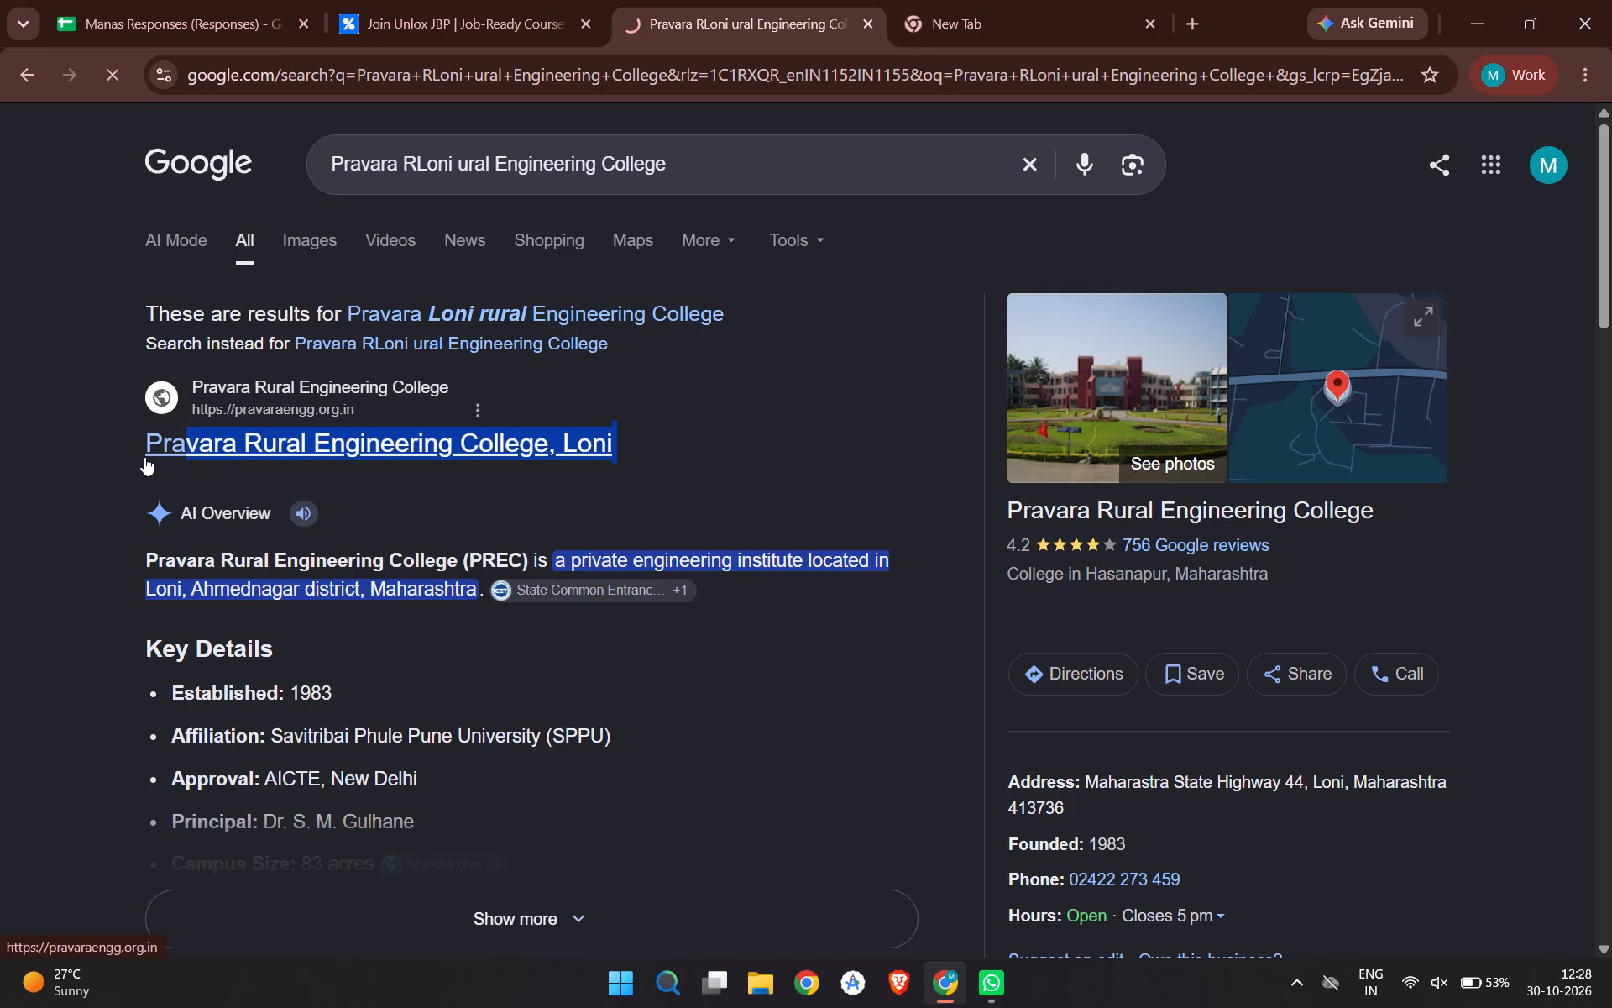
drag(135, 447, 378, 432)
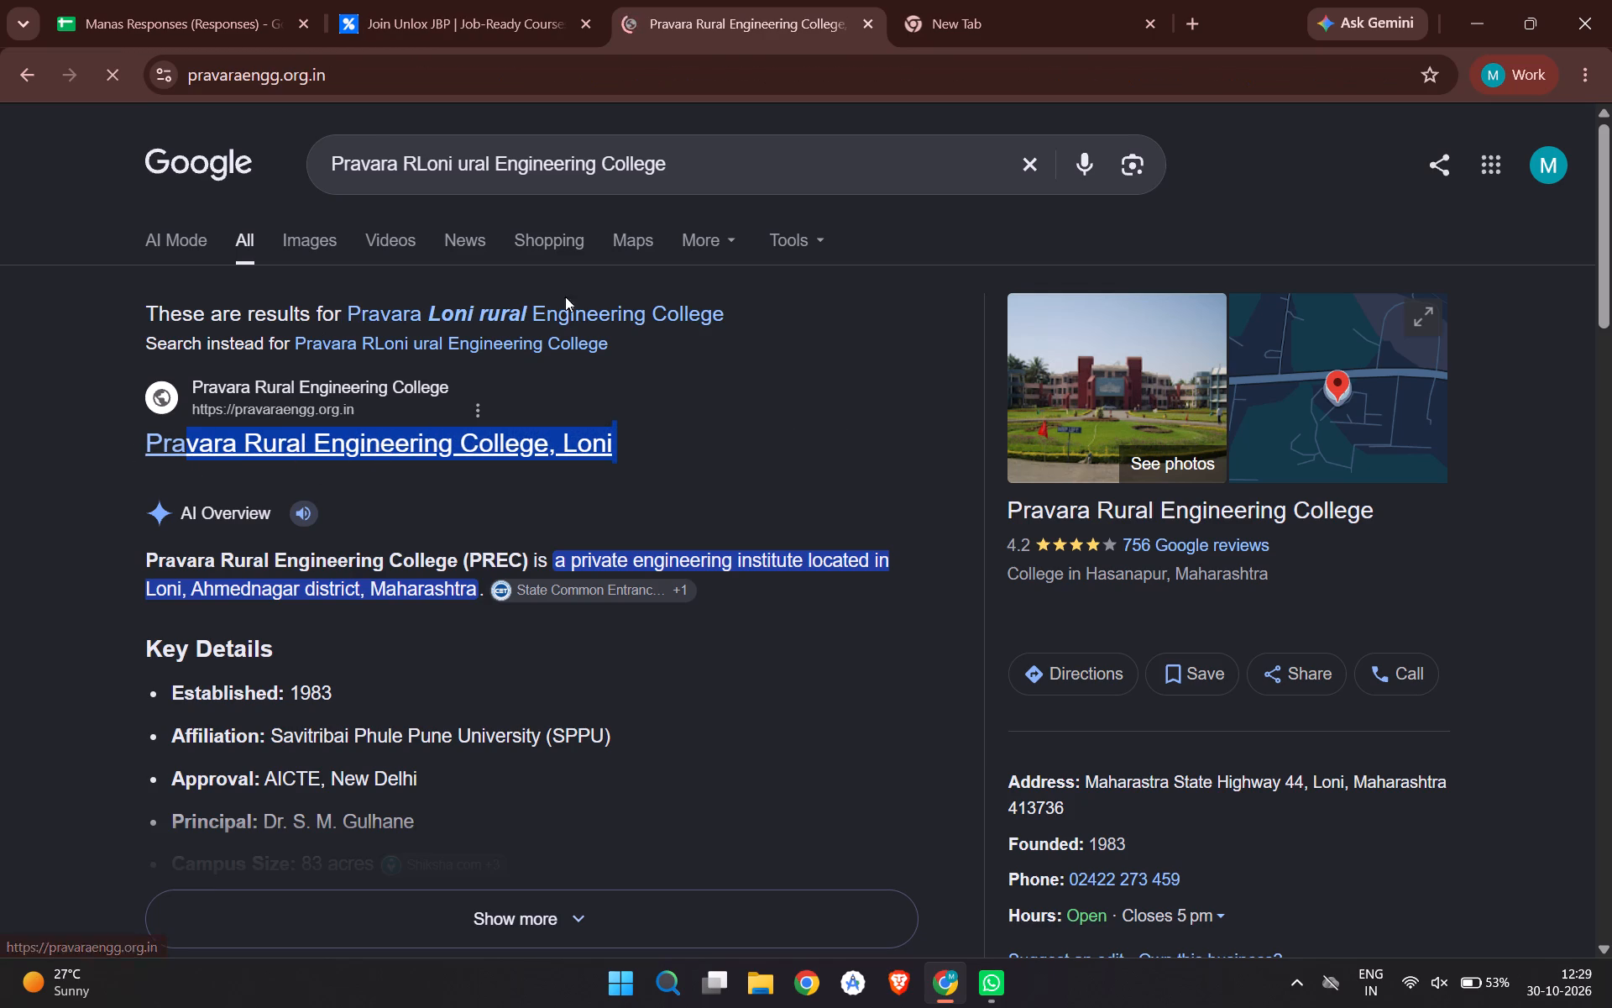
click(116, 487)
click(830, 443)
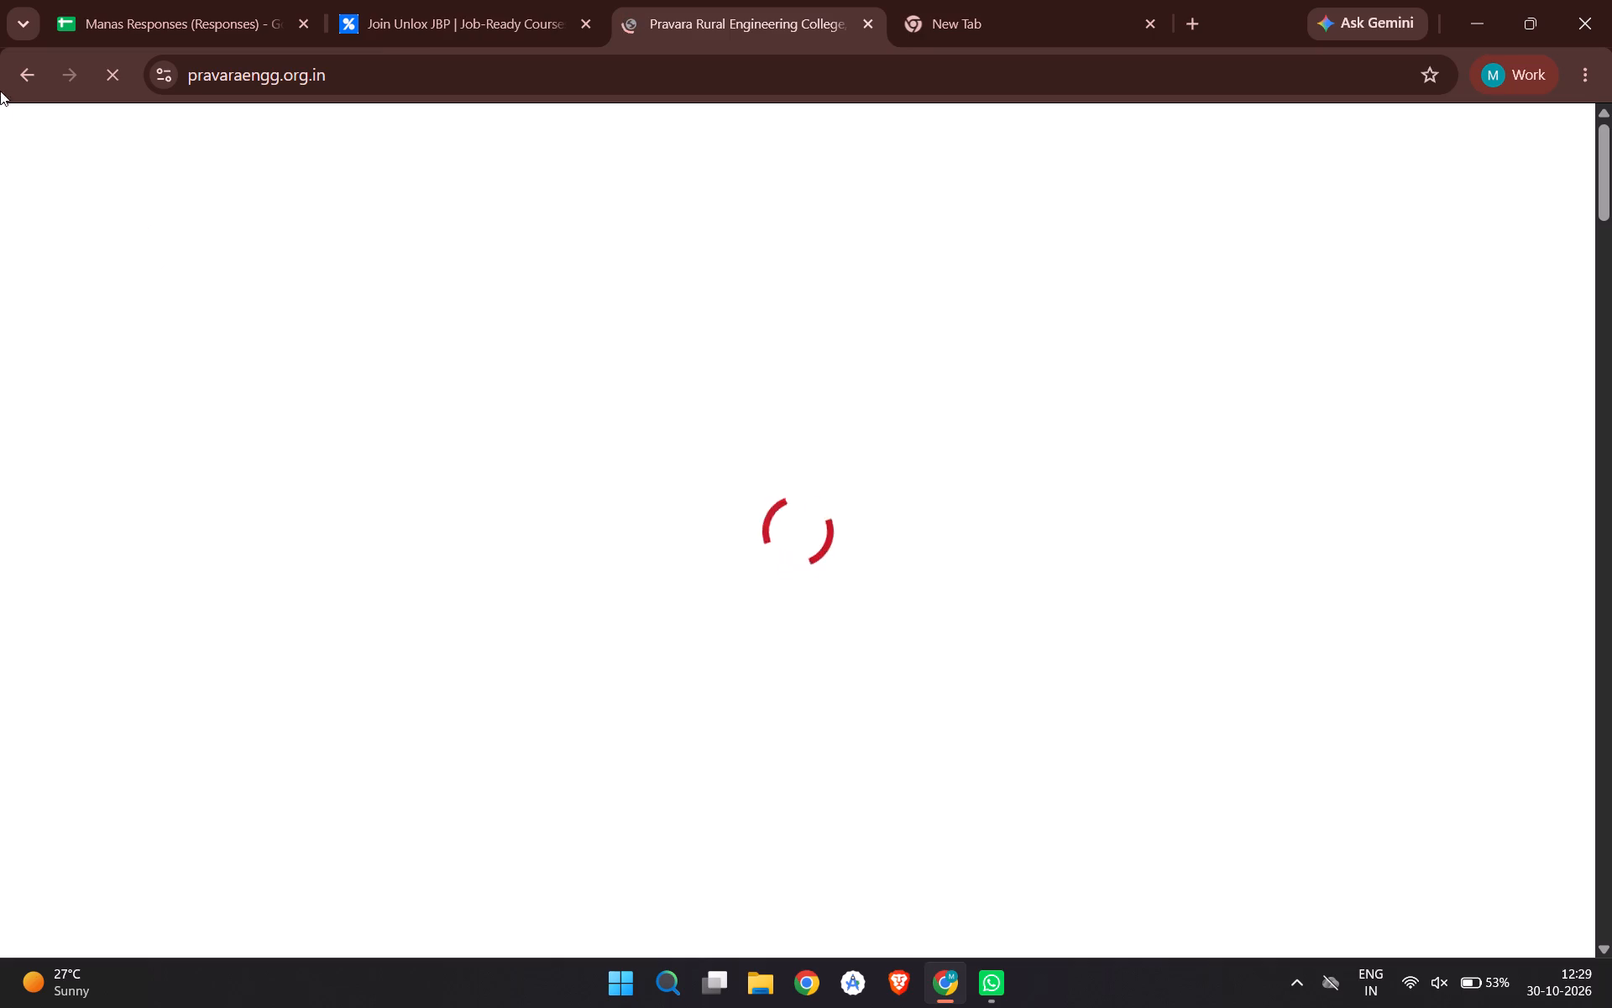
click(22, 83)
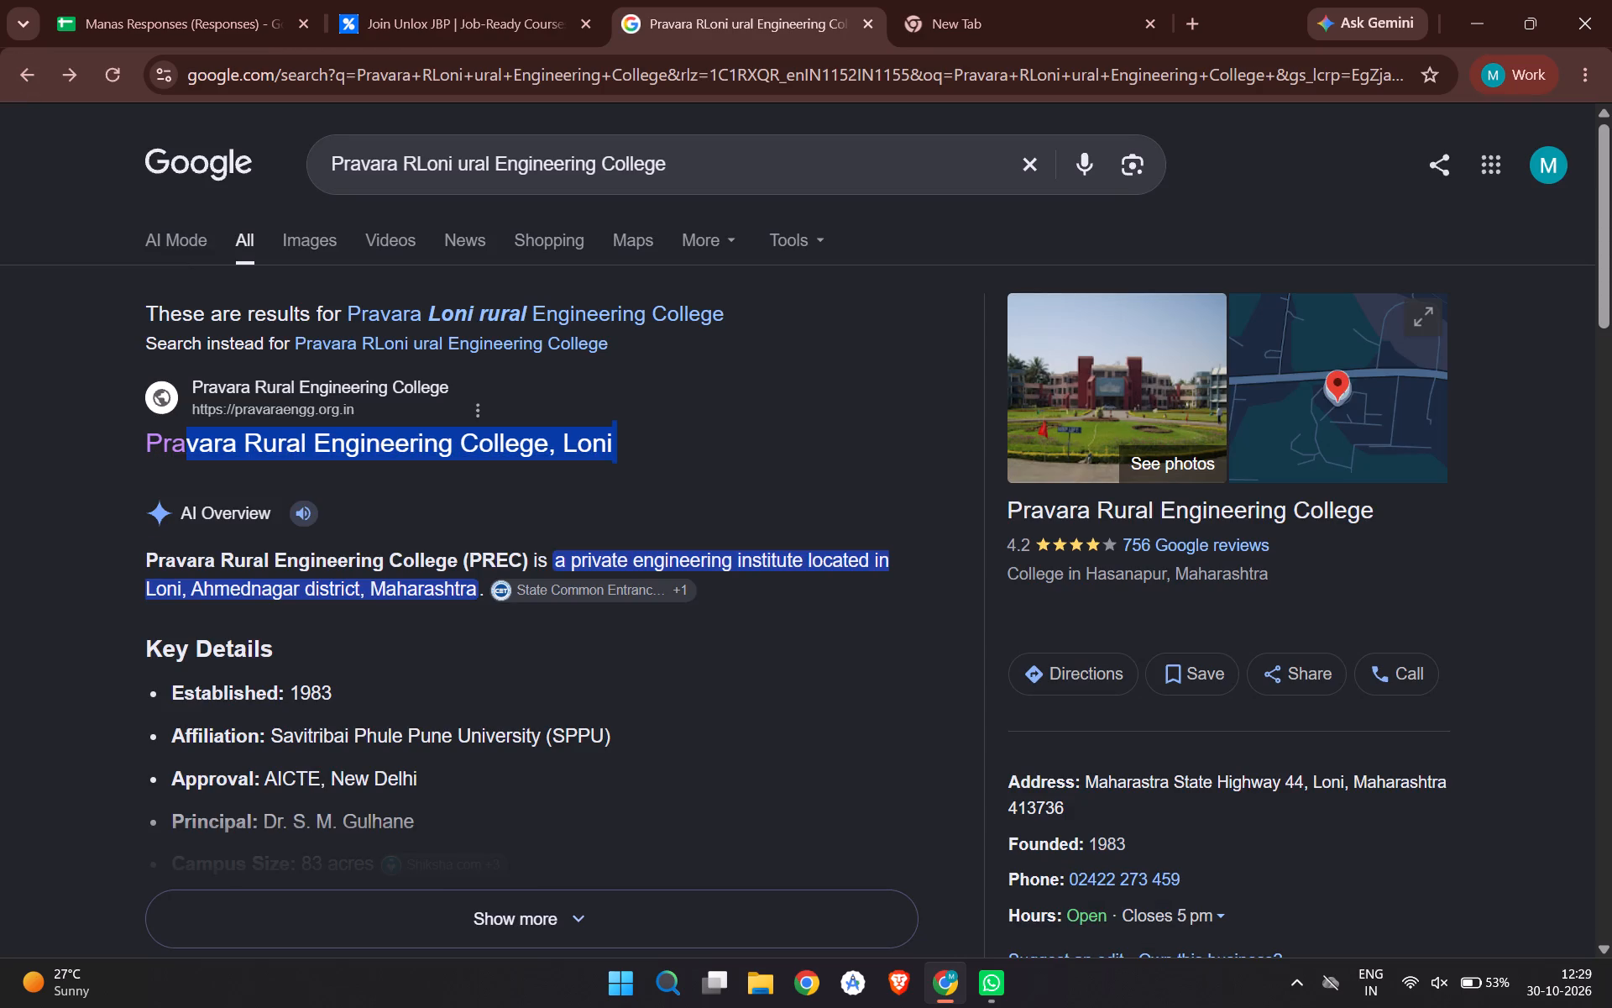
Copy the name "Pravara Rural Engineering College" from the AI Overview in the search results.
drag(142, 562, 455, 566)
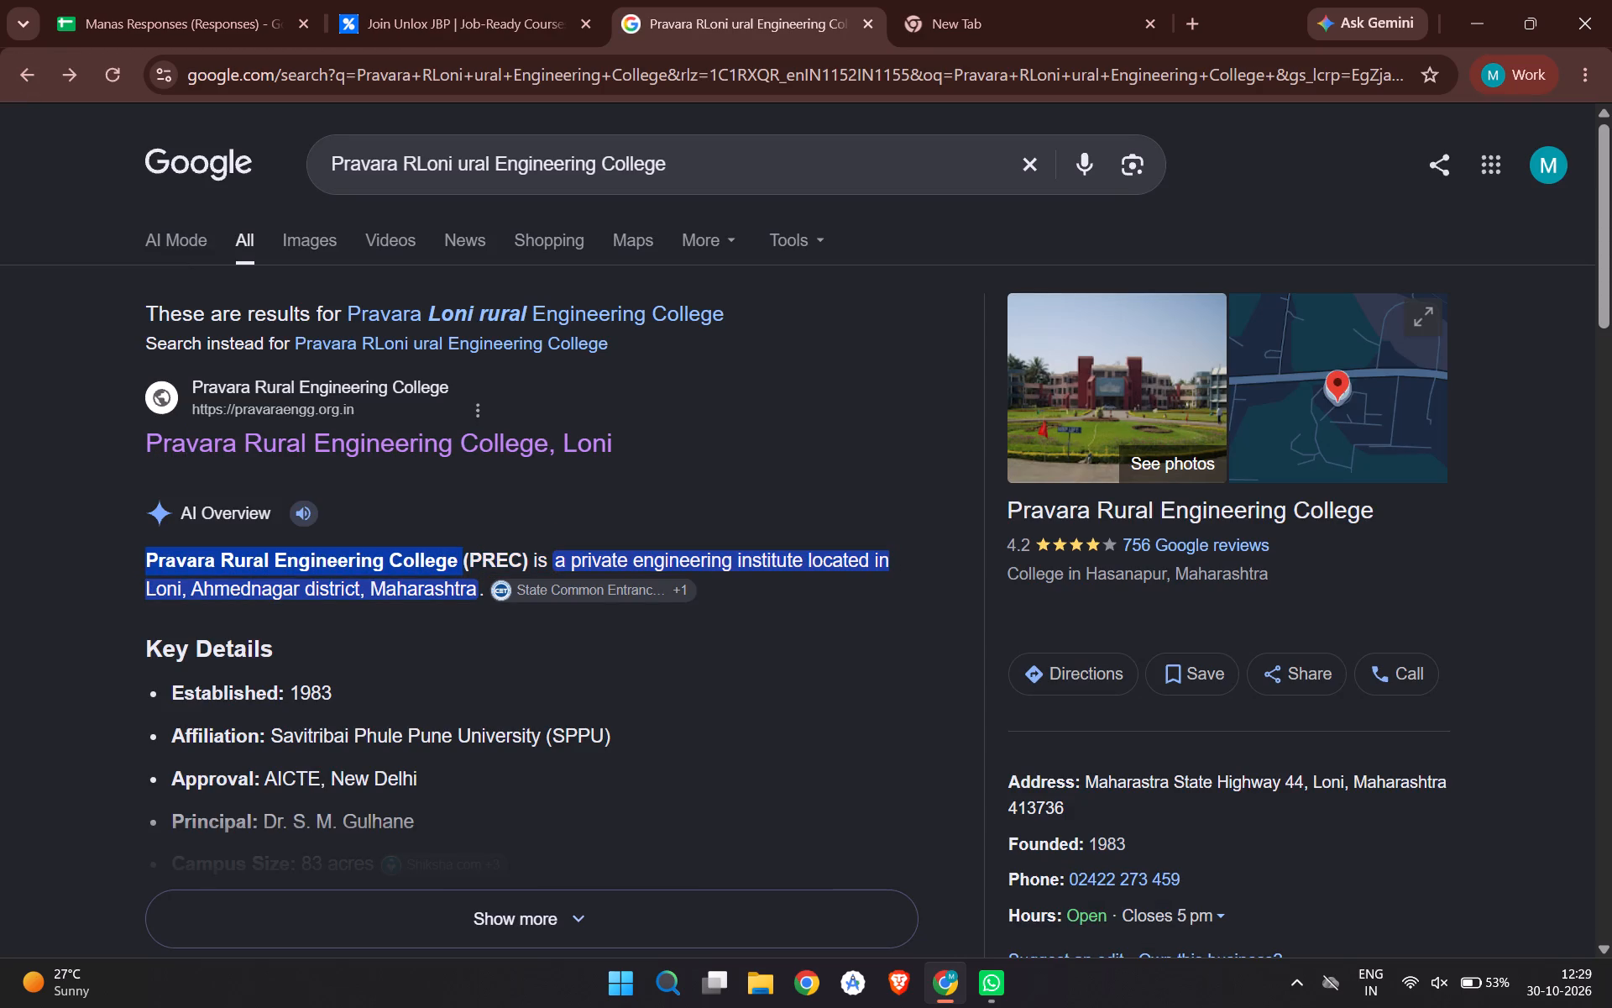
drag(455, 566, 453, 565)
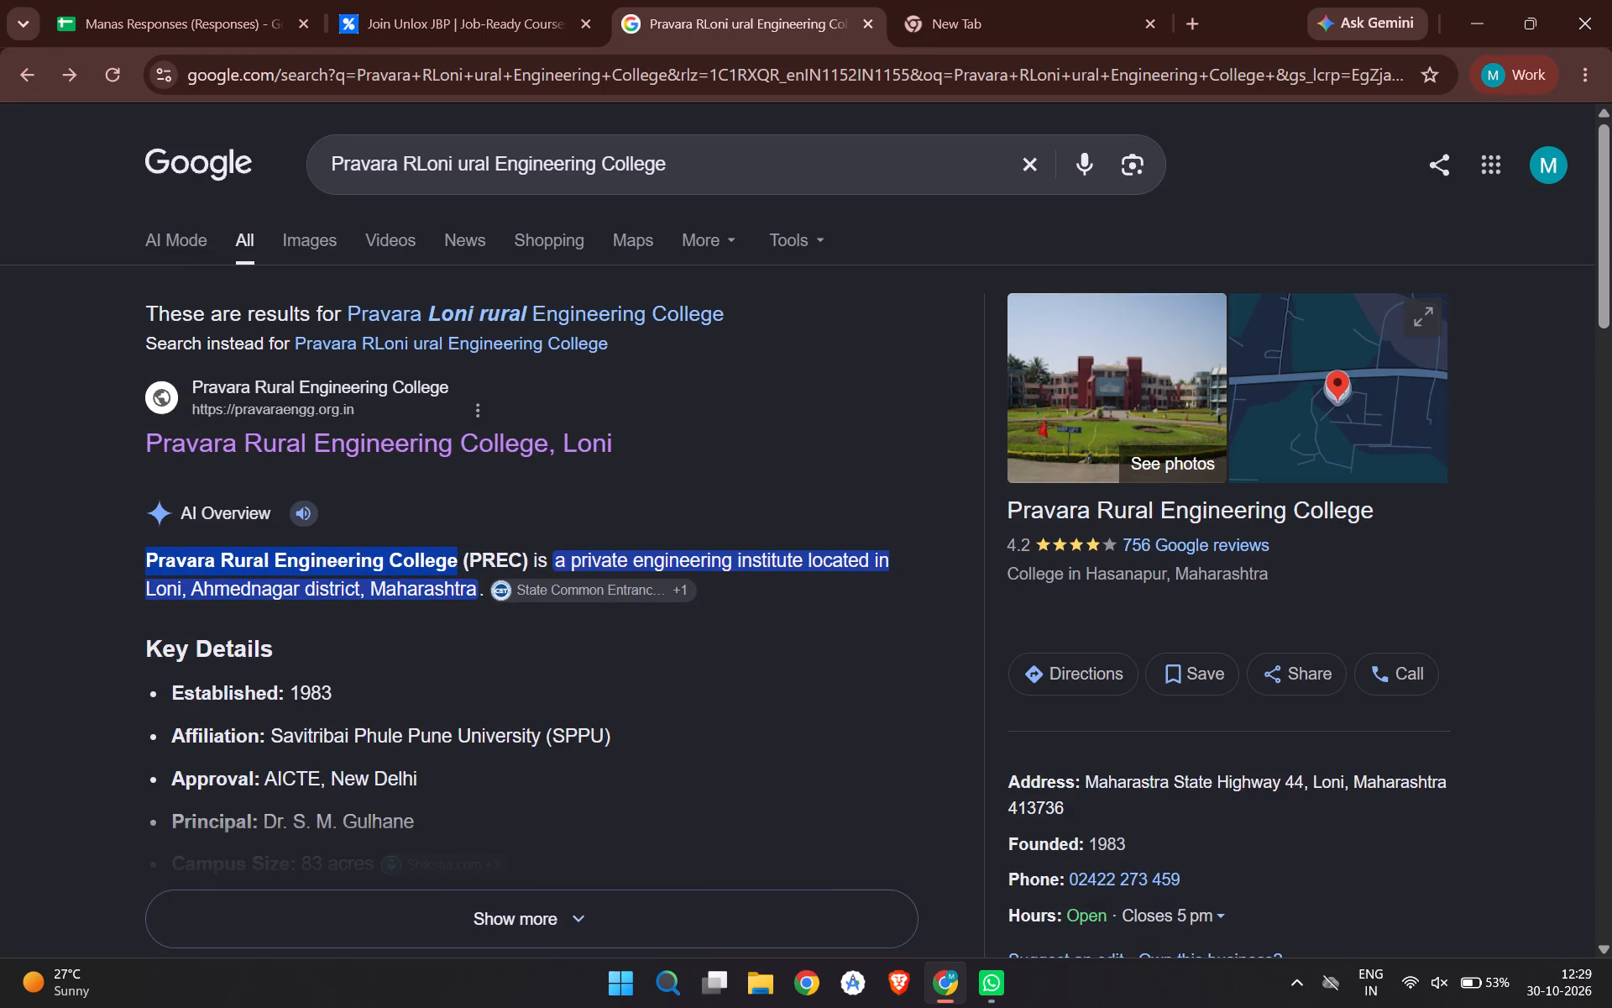
drag(453, 565, 453, 561)
click(453, 561)
click(444, 517)
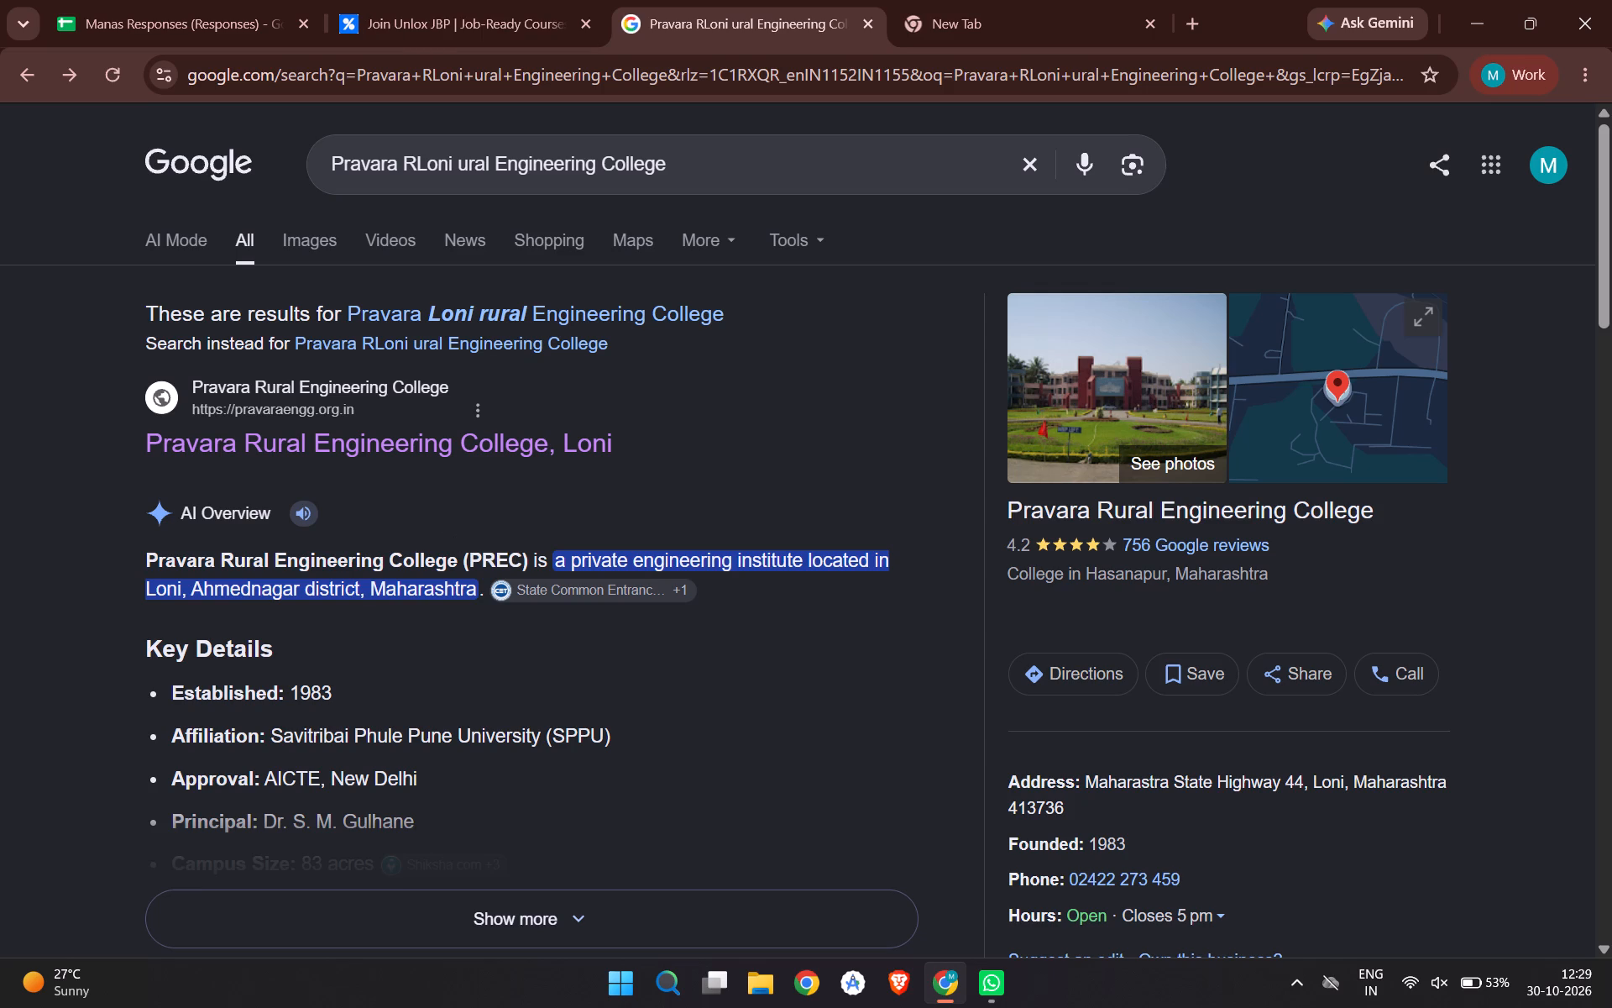
drag(456, 559, 150, 569)
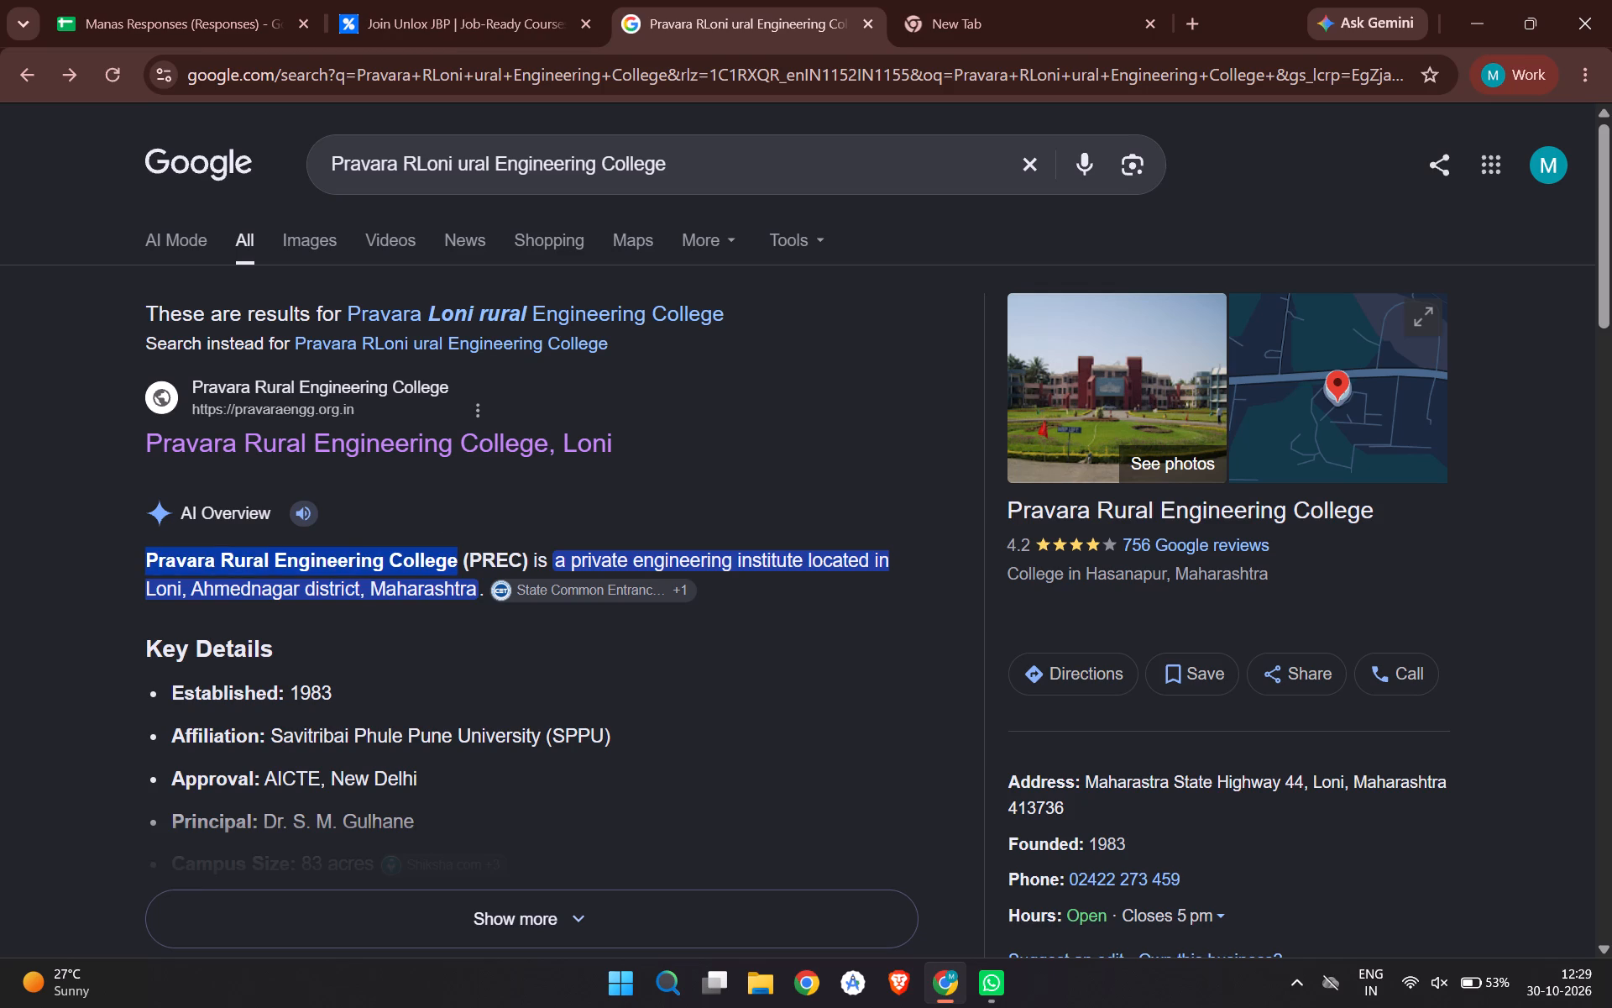
key(ctrl+c)
Replace the custom college name in the Unlox College Details form with "Pravara Rural Engineering College Loni", using the copied name.
click(415, 0)
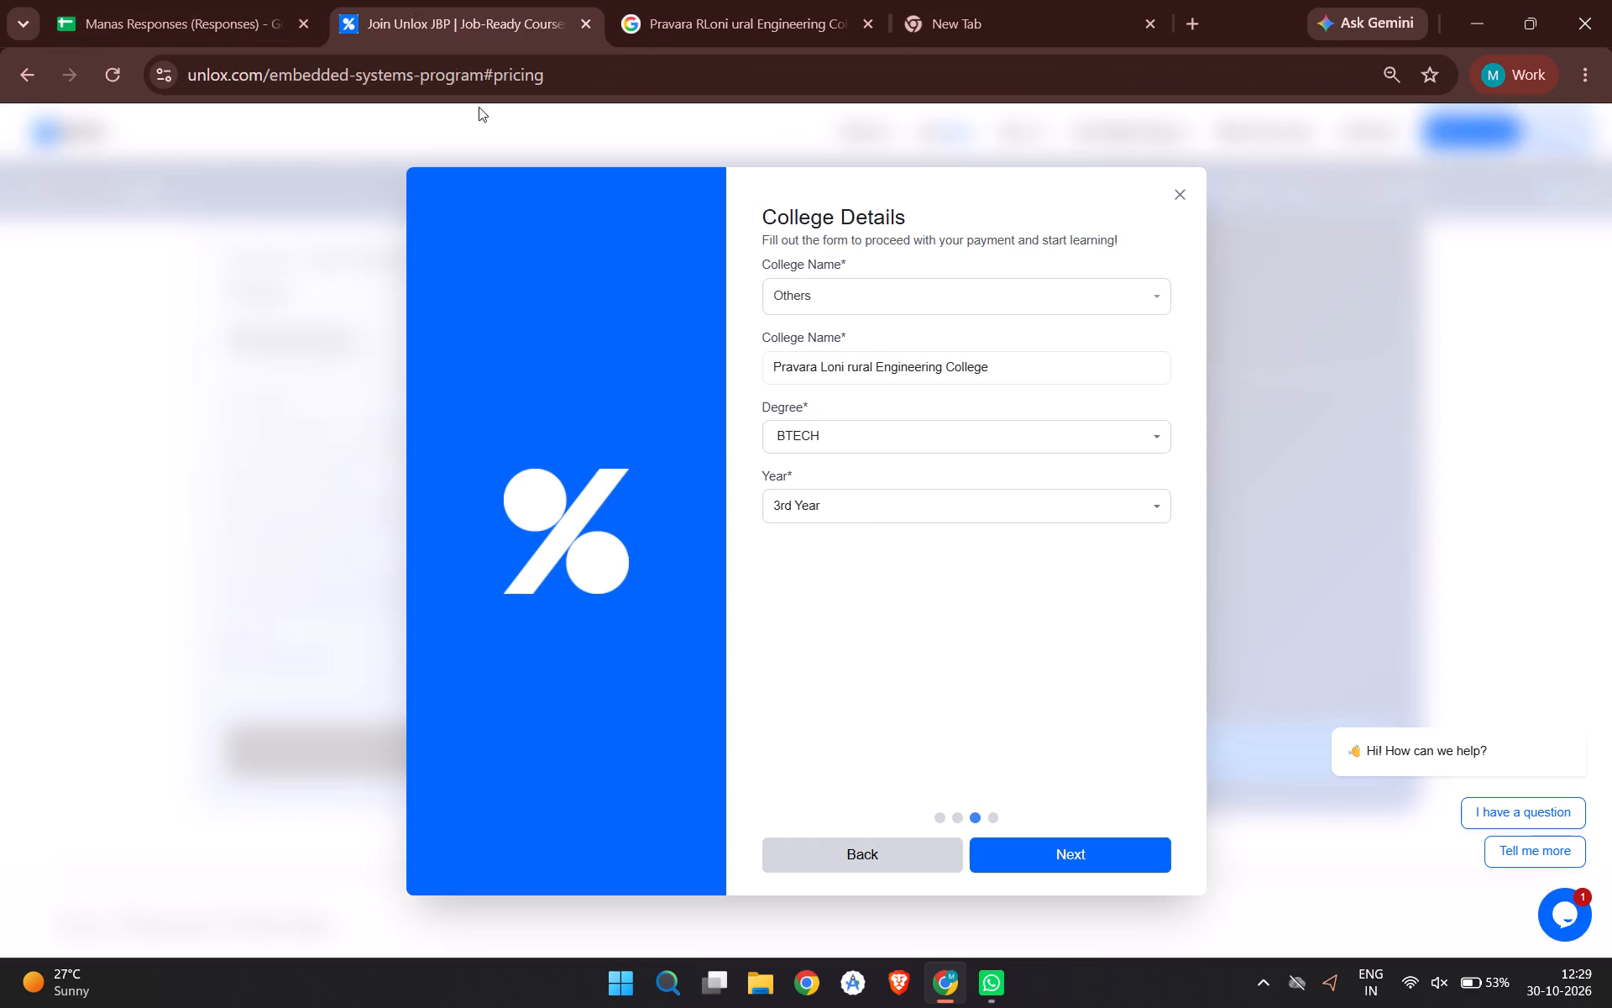
drag(1049, 363, 819, 369)
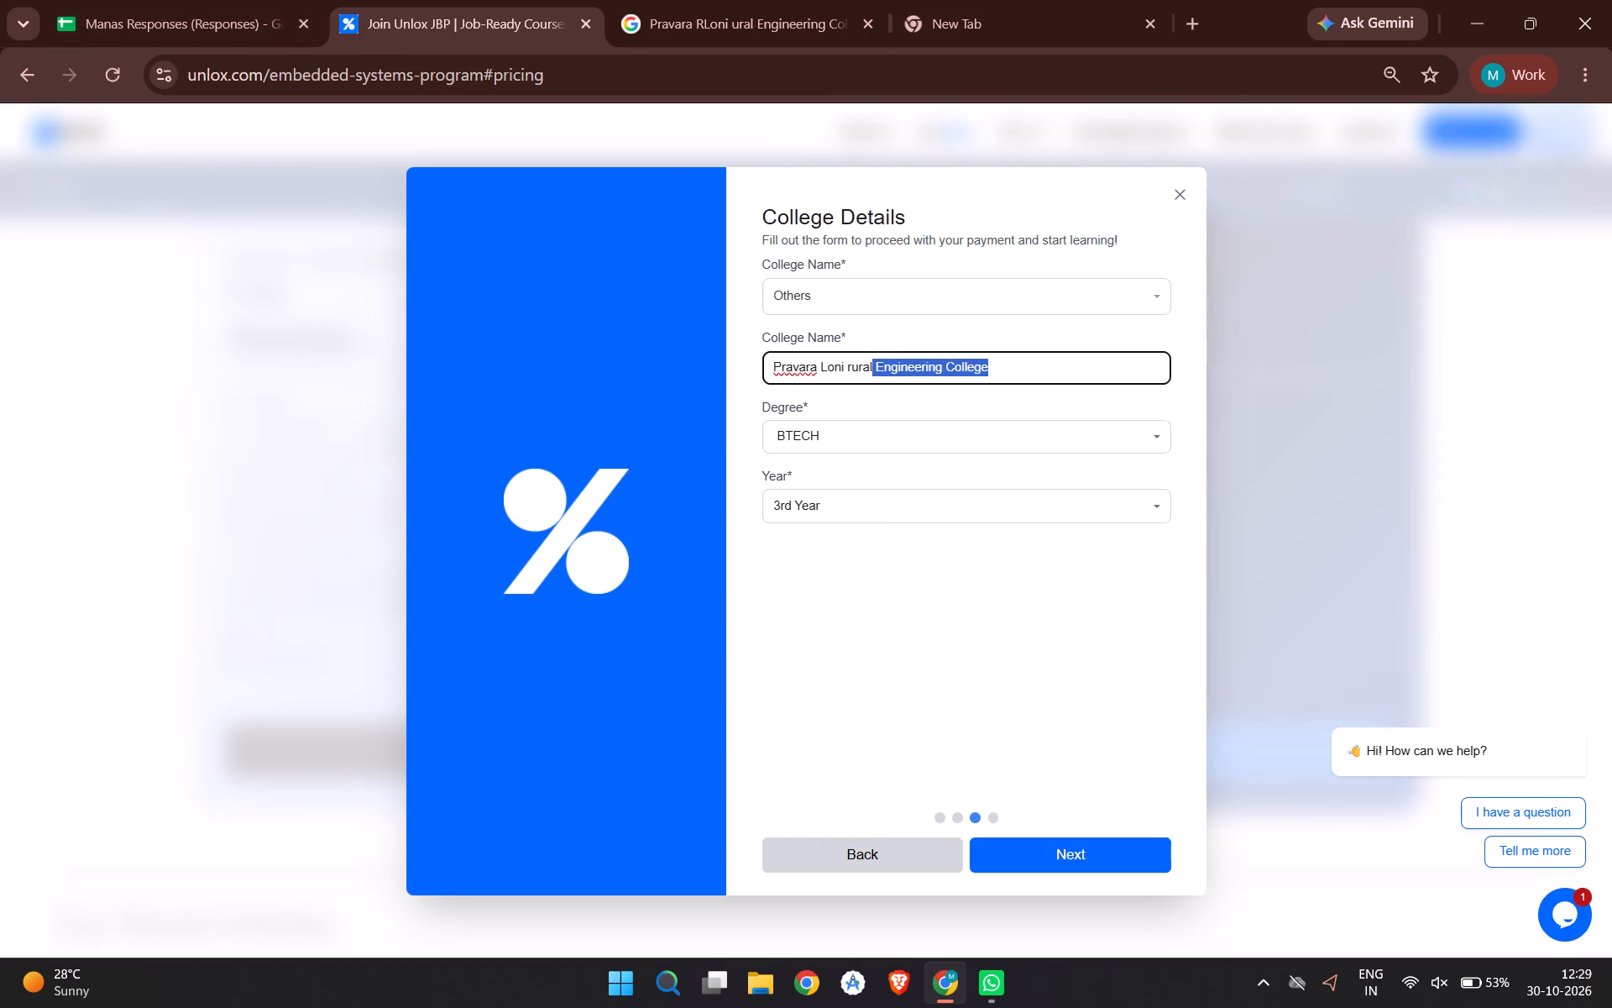
drag(819, 369, 737, 372)
key(BackSpace)
key(ctrl+v)
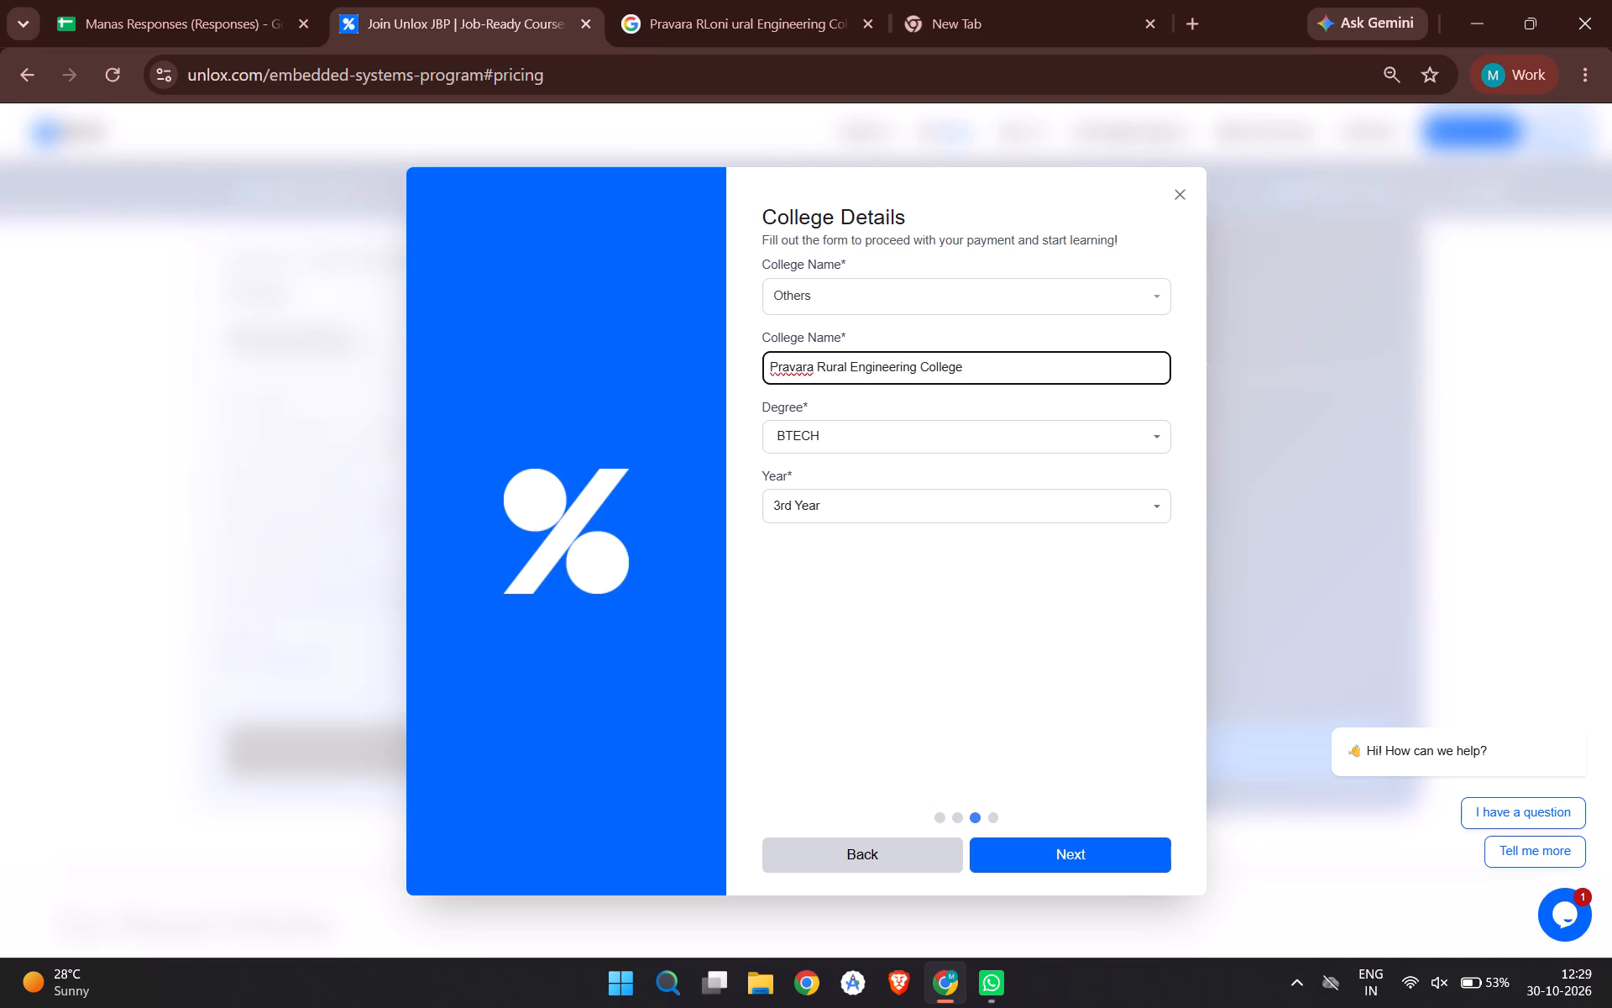
key(space)
text(Loni)
Set the degree in the College Details form to BE.
click(1007, 442)
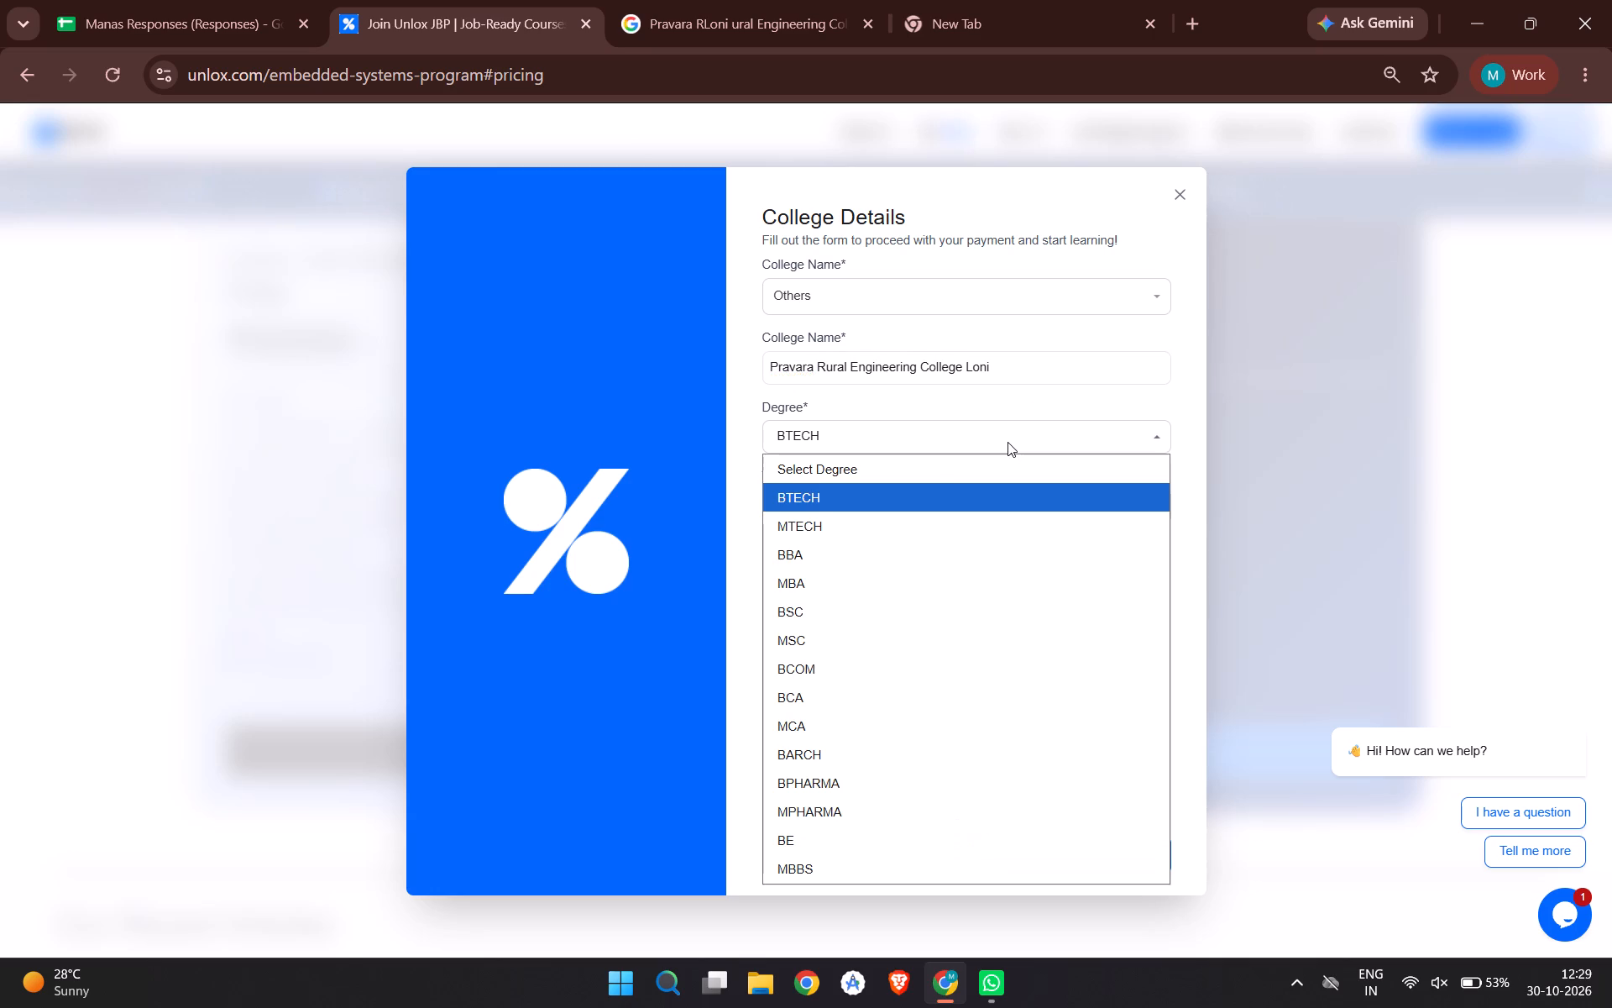
click(838, 848)
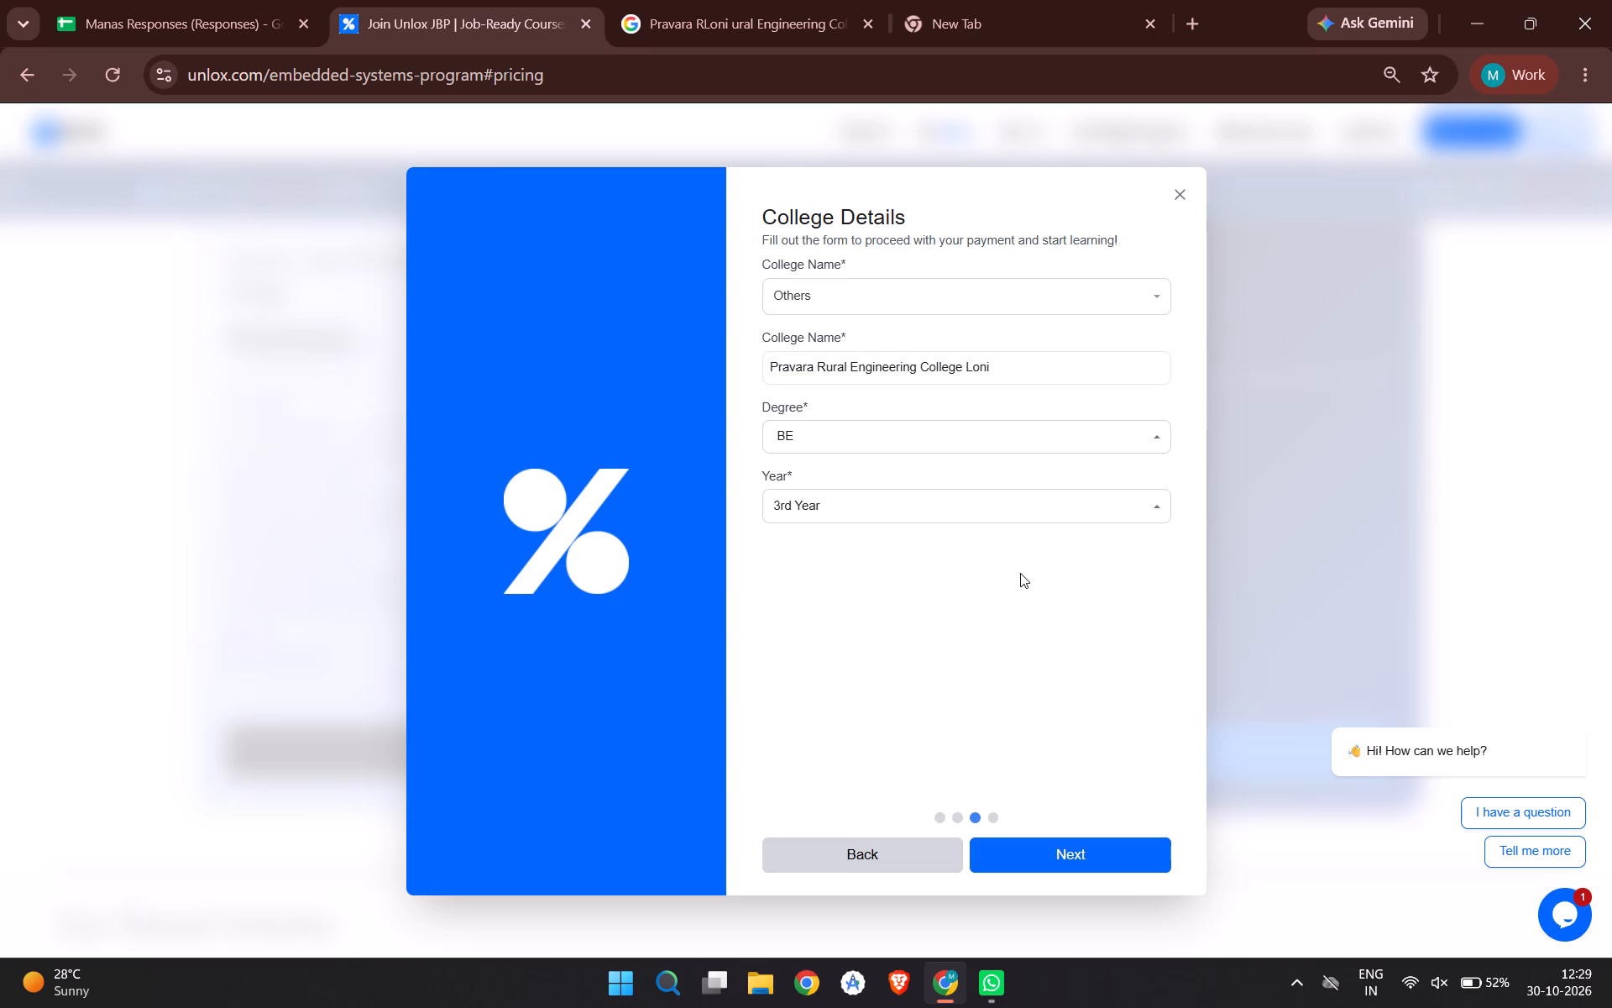
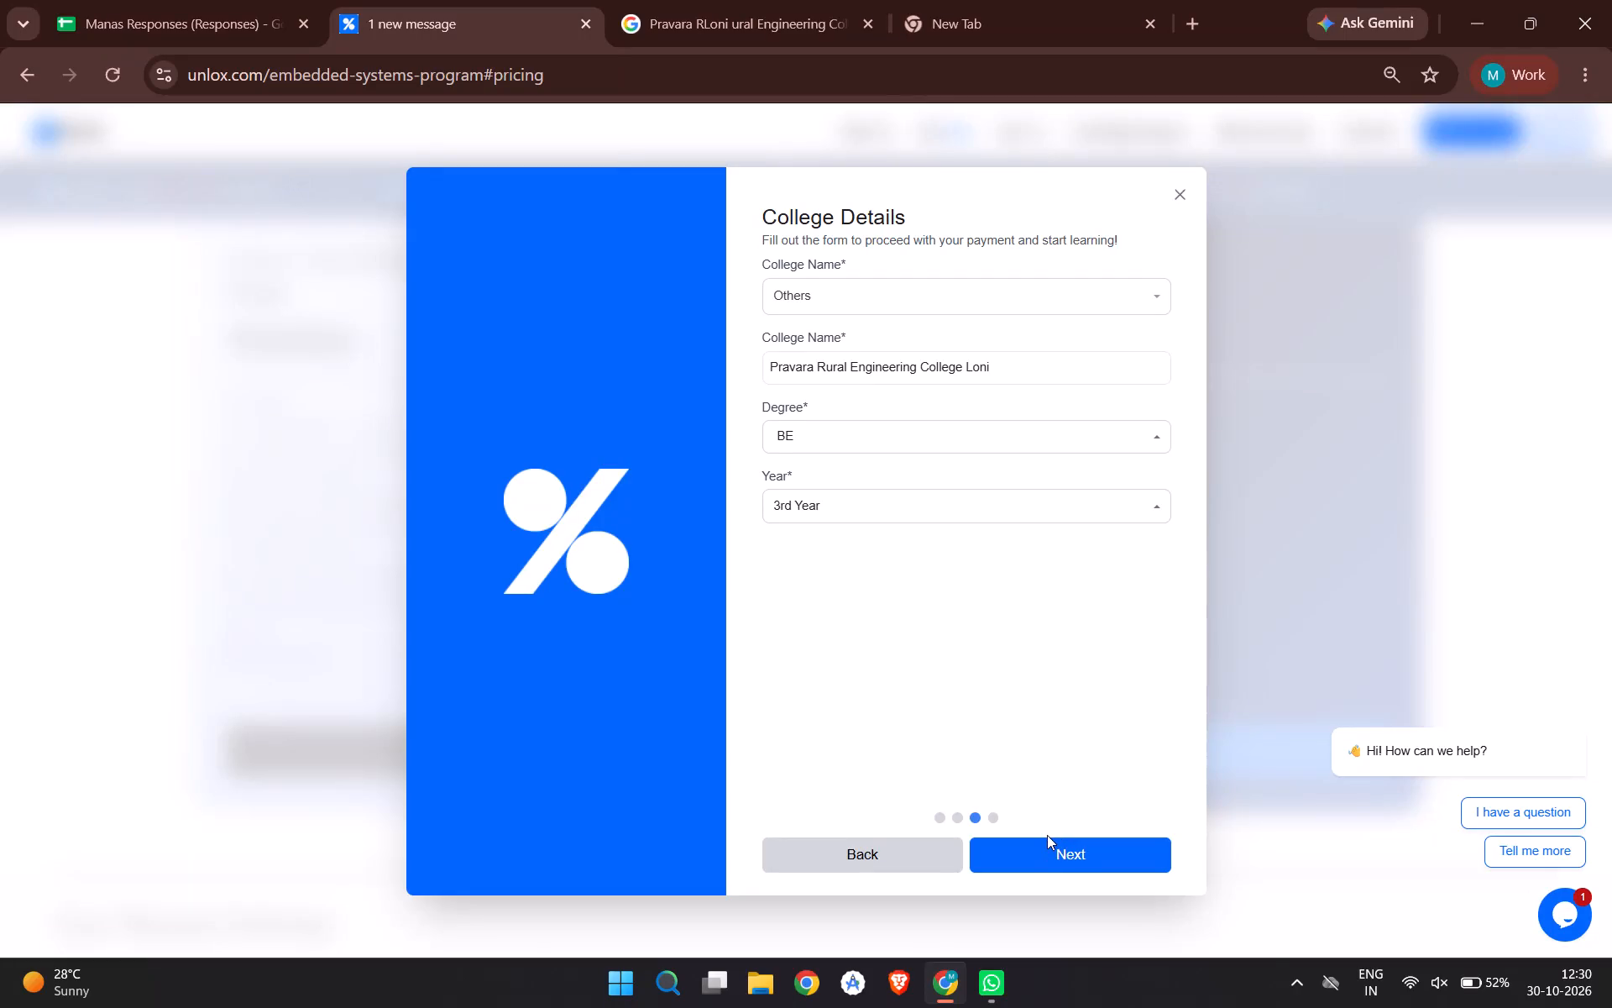
Capture a screenshot of the filled-in College Details form, from the blue logo panel across the college, degree and year fields.
key(shift+super+s)
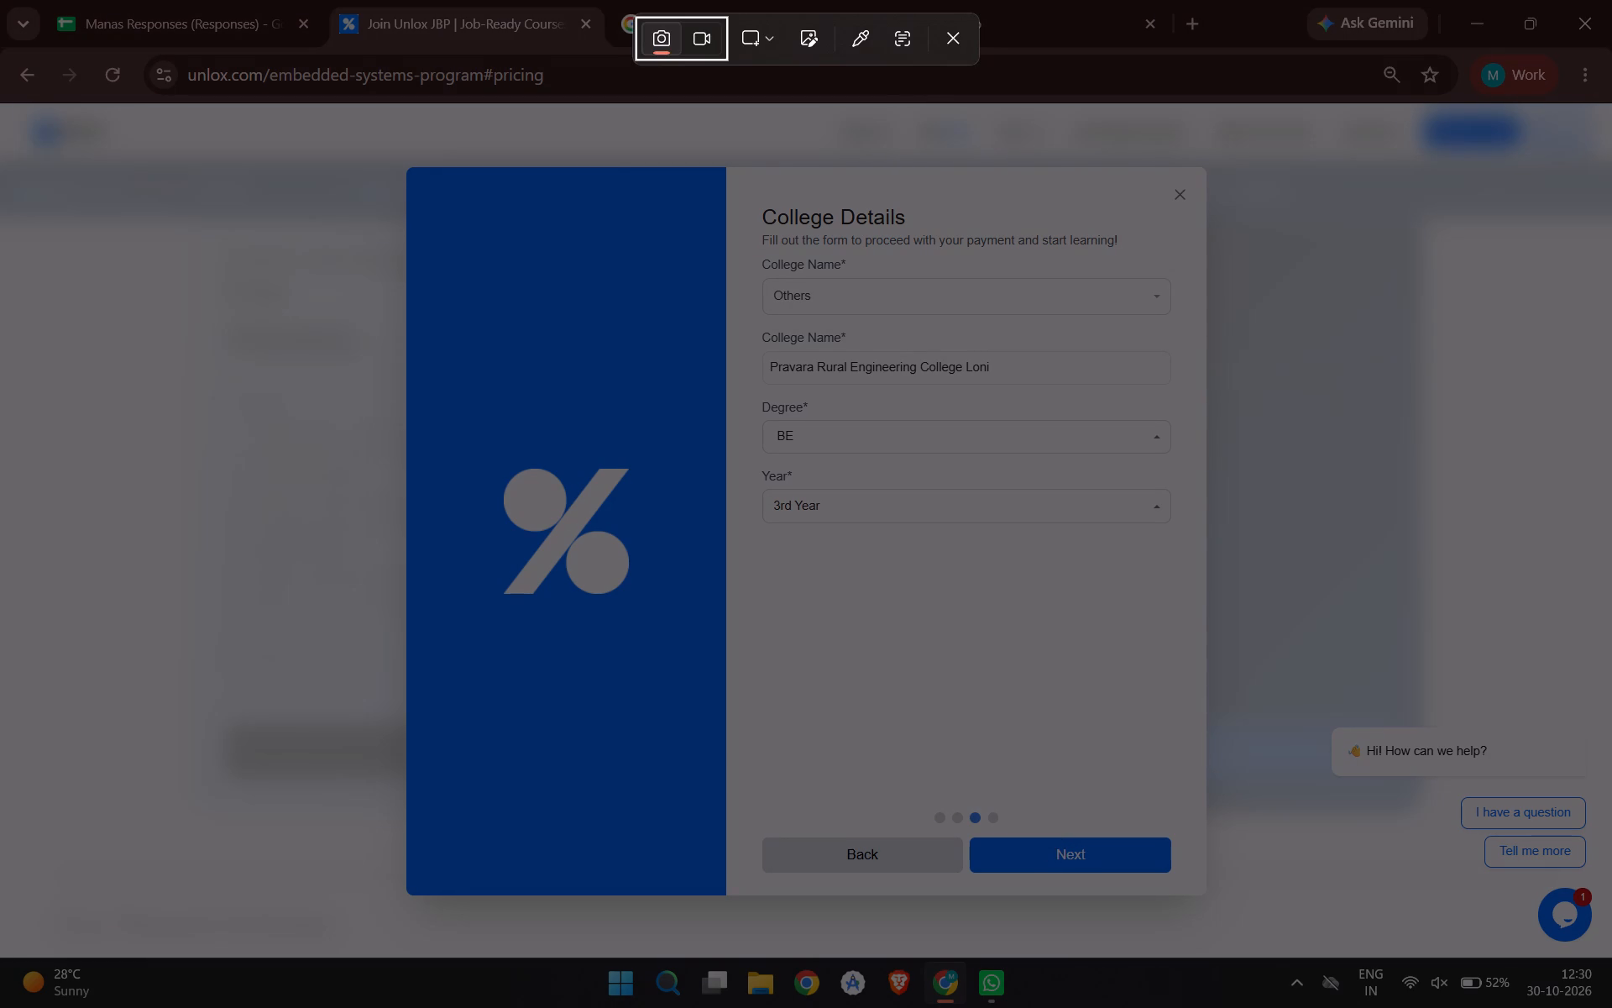
drag(411, 171, 1175, 821)
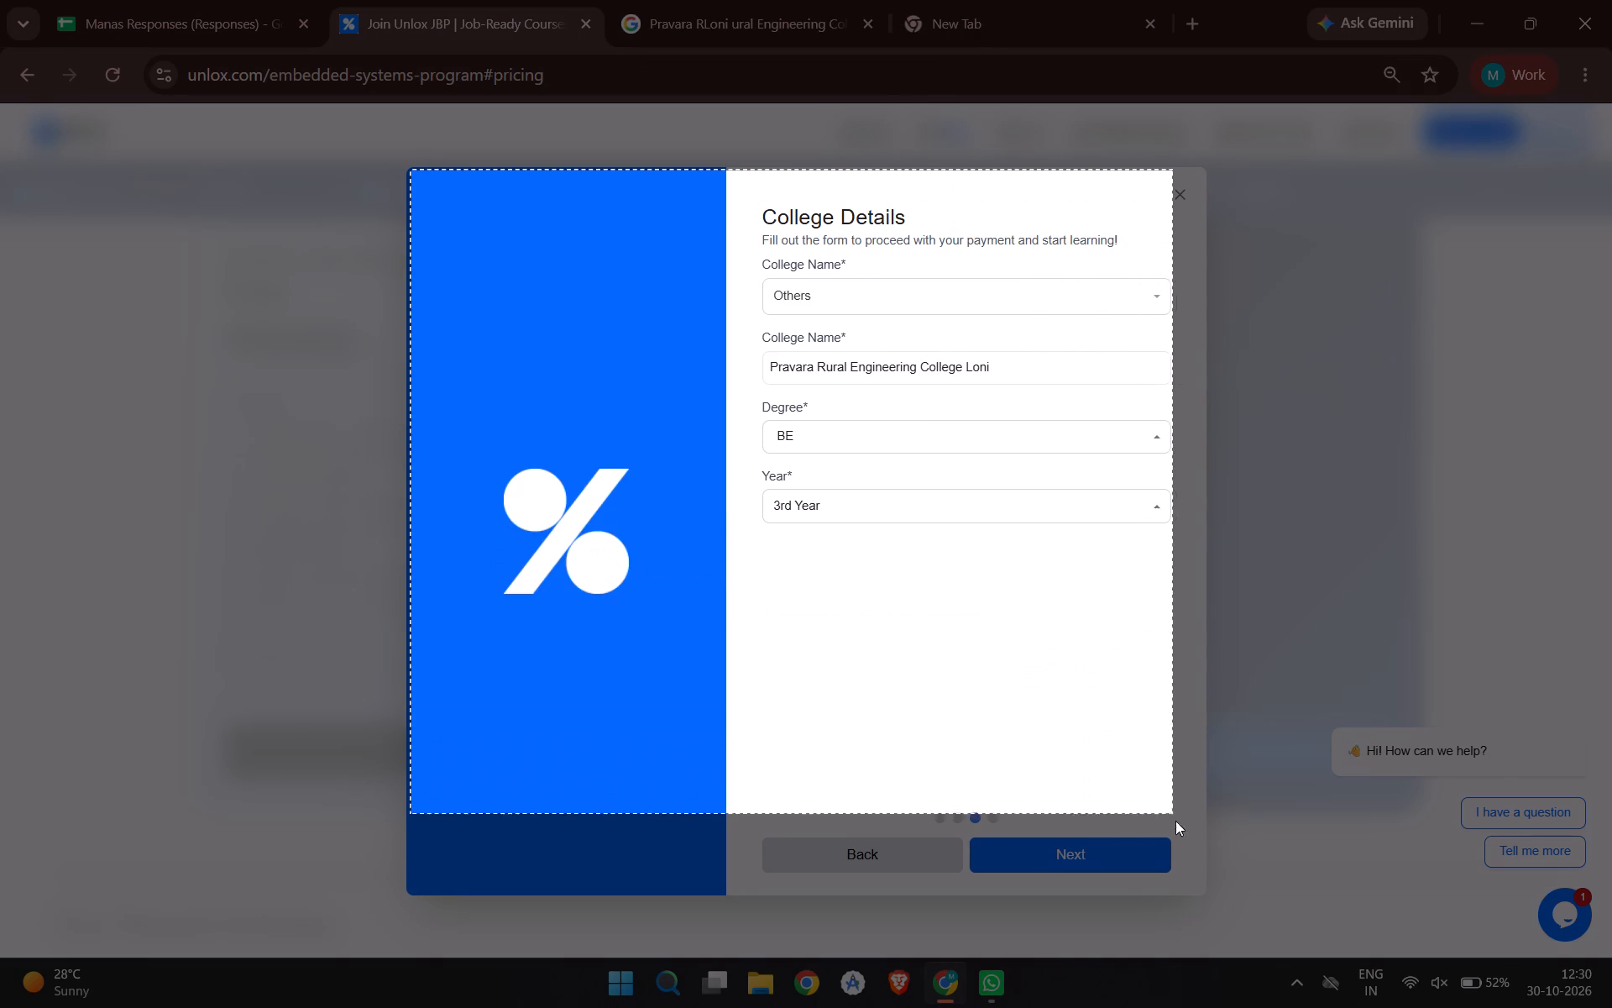
Extend the snip to the far corner of the College Details dialog so the screenshot captures the whole filled-in form.
drag(1175, 821, 1204, 891)
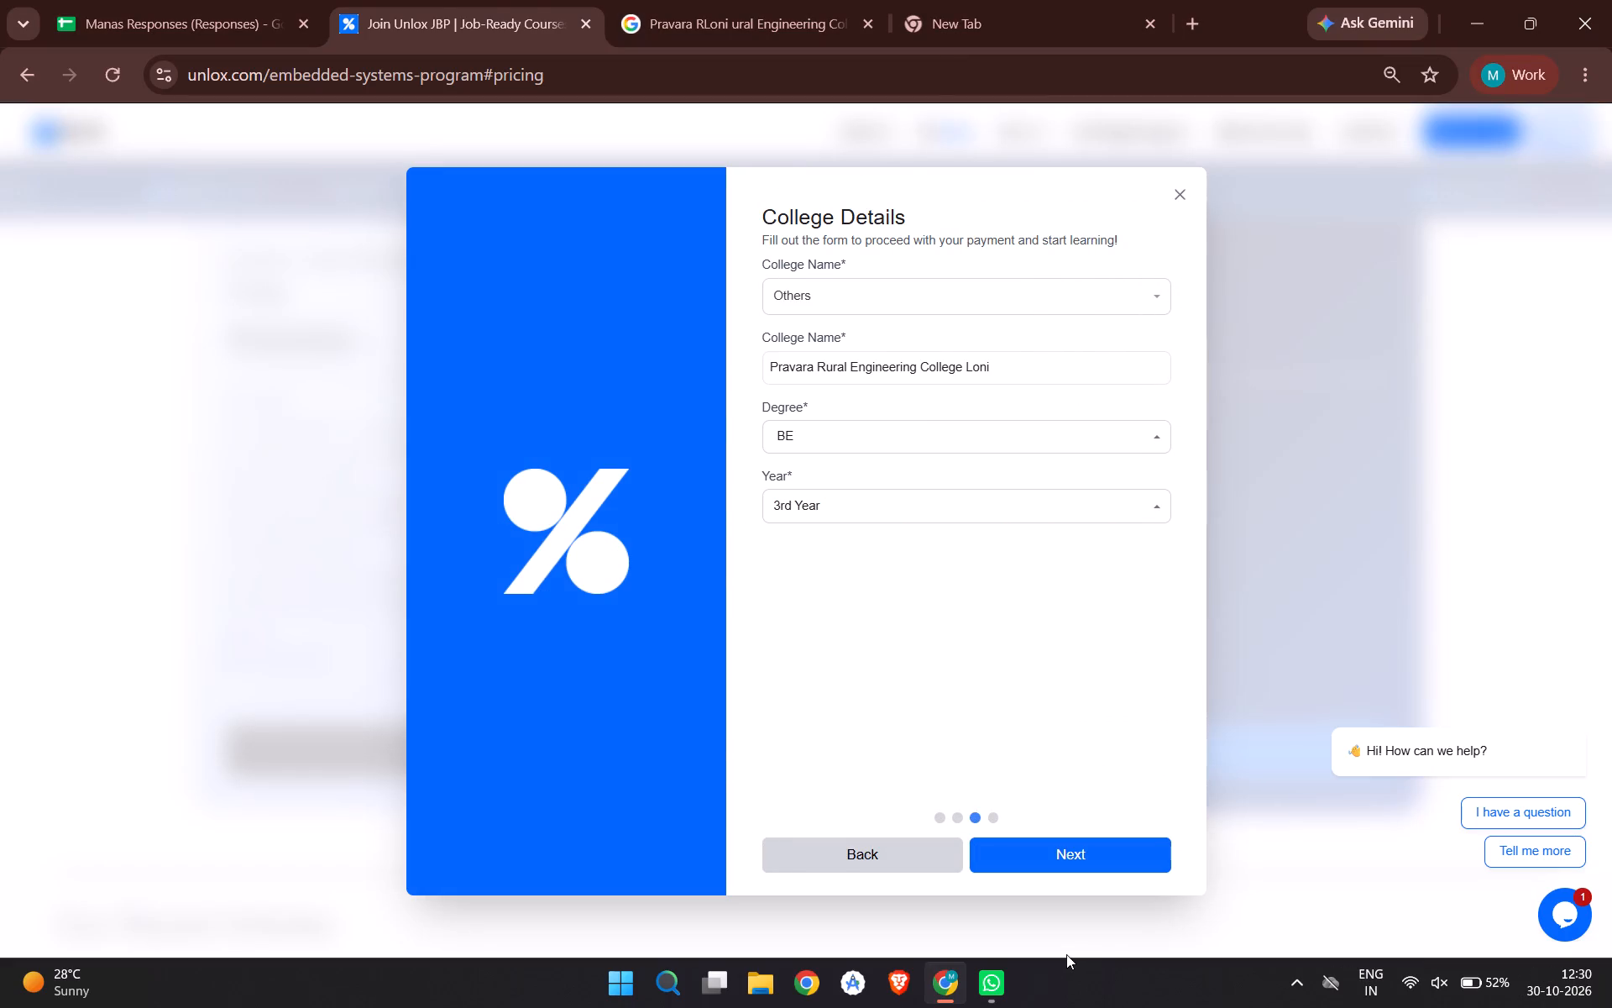
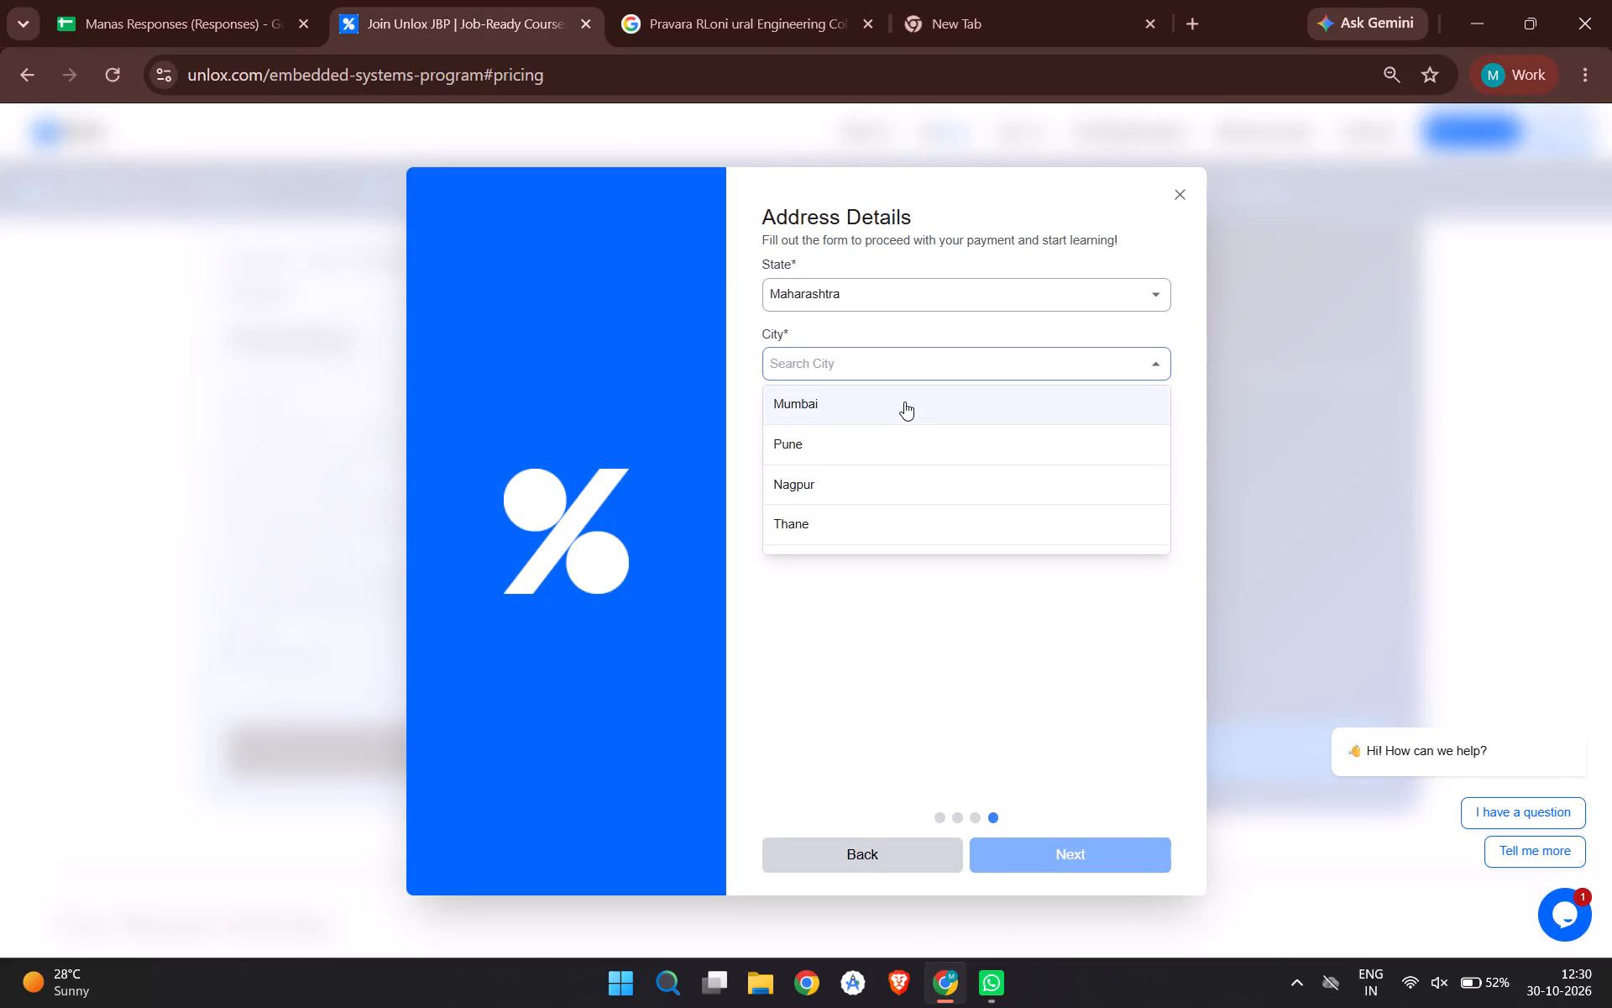
Set the city to Mumbai in the Address Details form and proceed to the payment options.
click(904, 402)
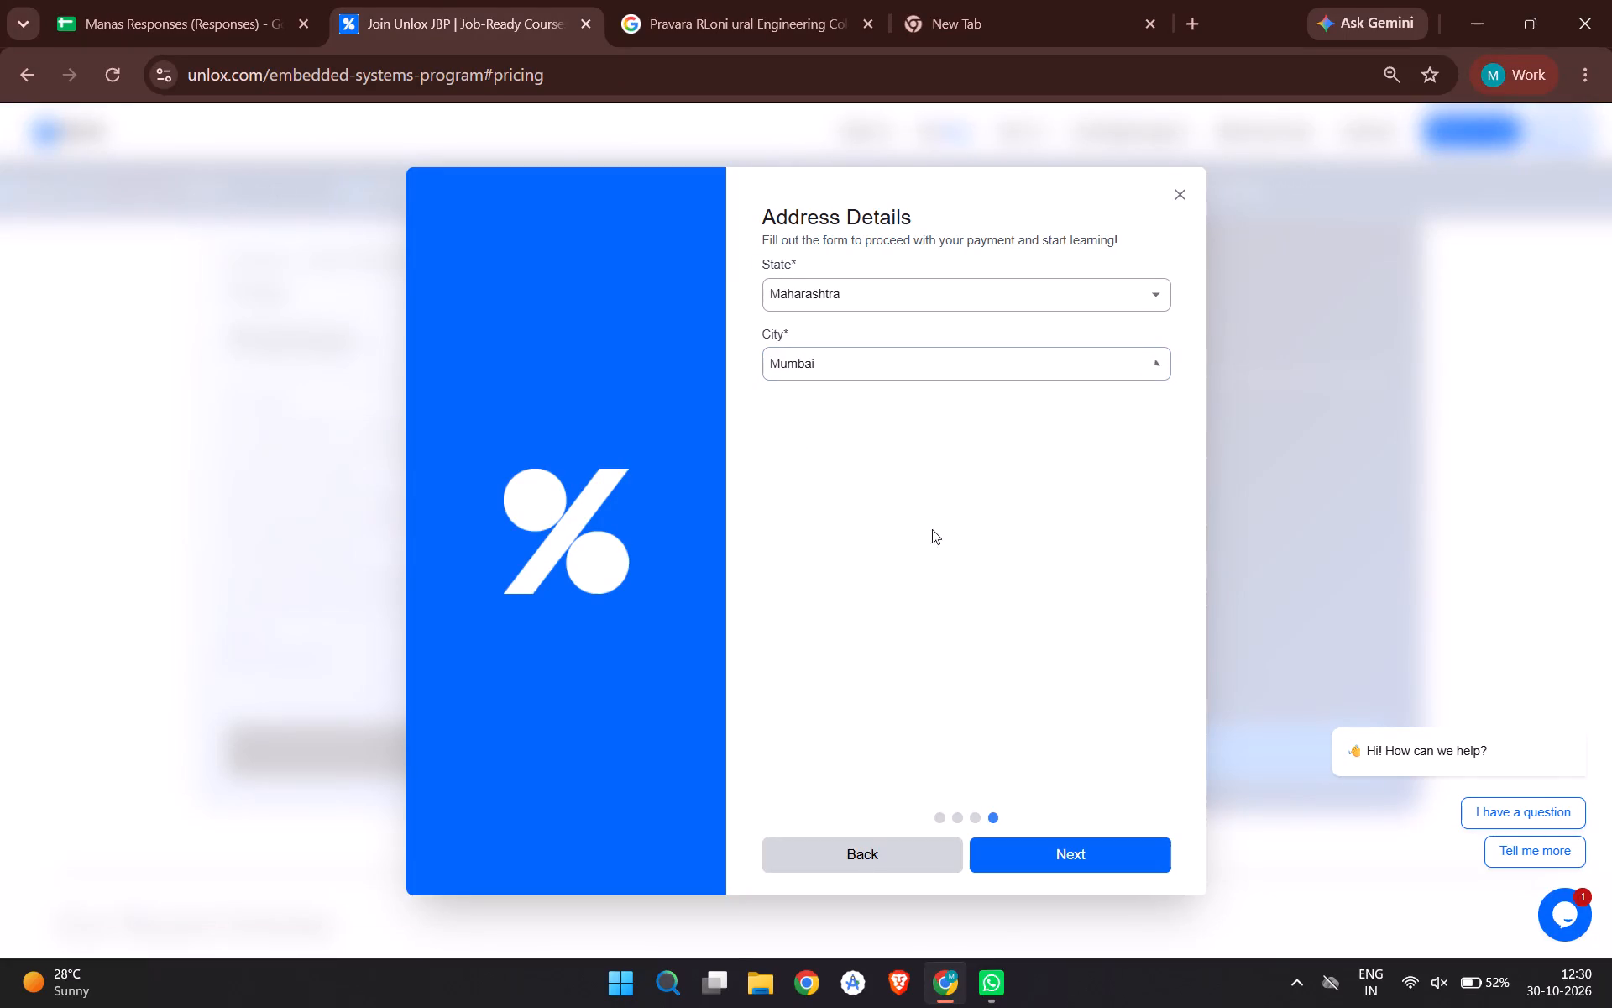
click(1027, 870)
Choose the Pre-Registration payment plan with ₹2000 to pay now.
click(648, 375)
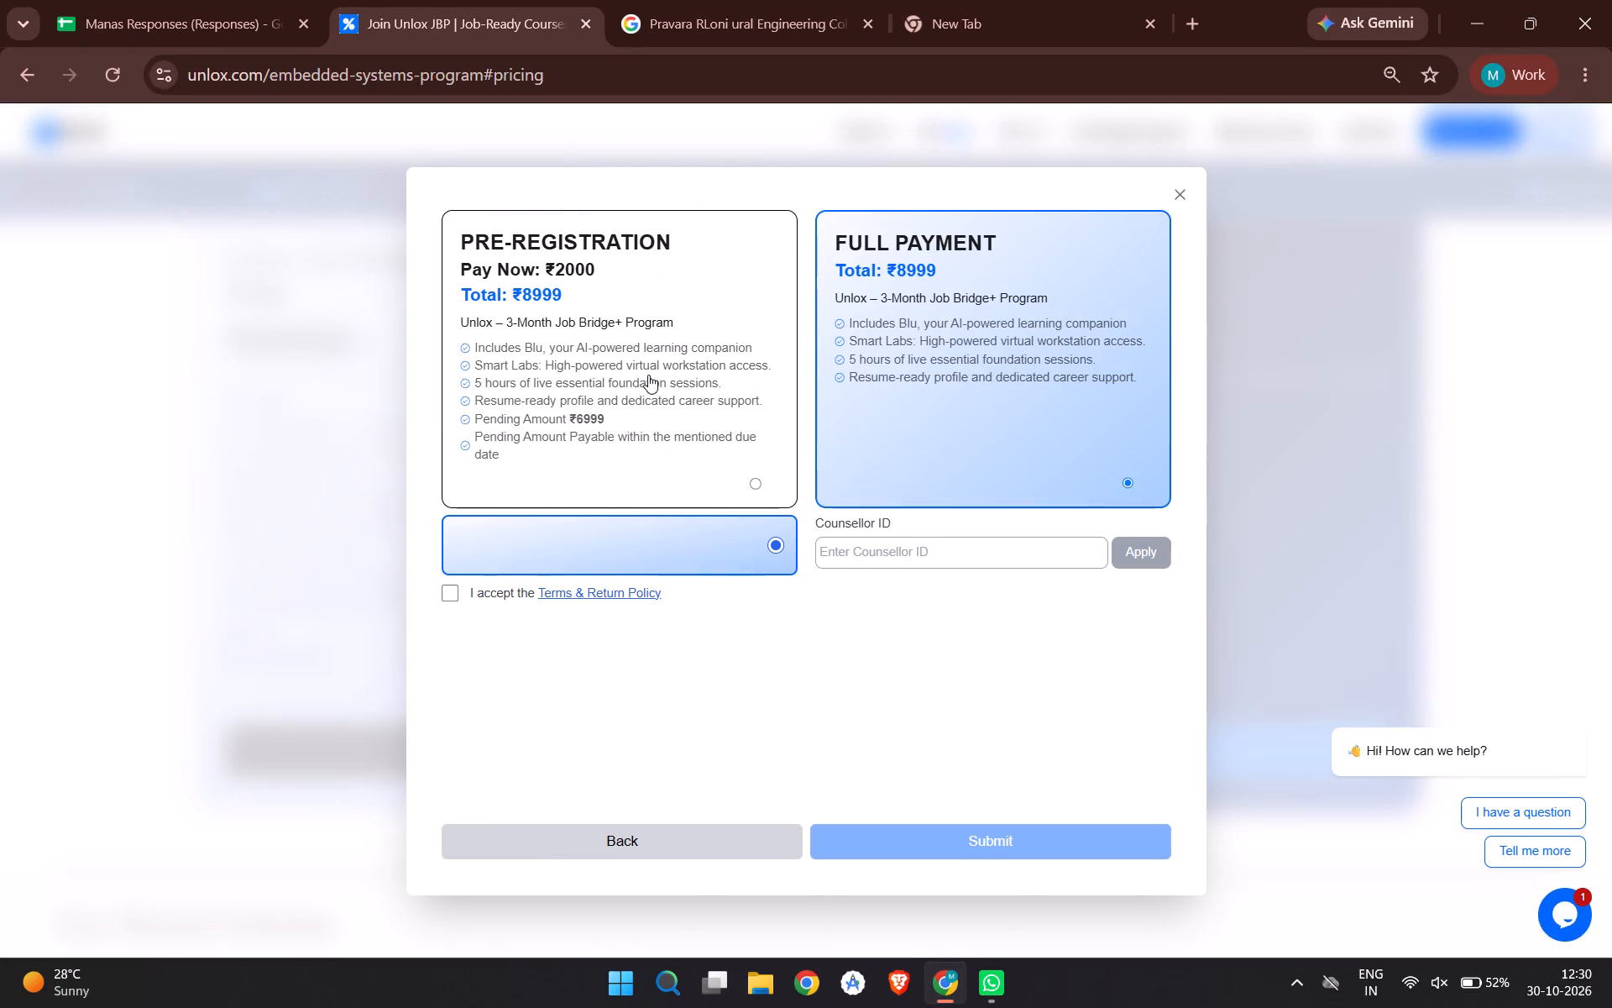
Enter the counsellor ID for the pre-registration payment, correcting its last two digits.
click(903, 549)
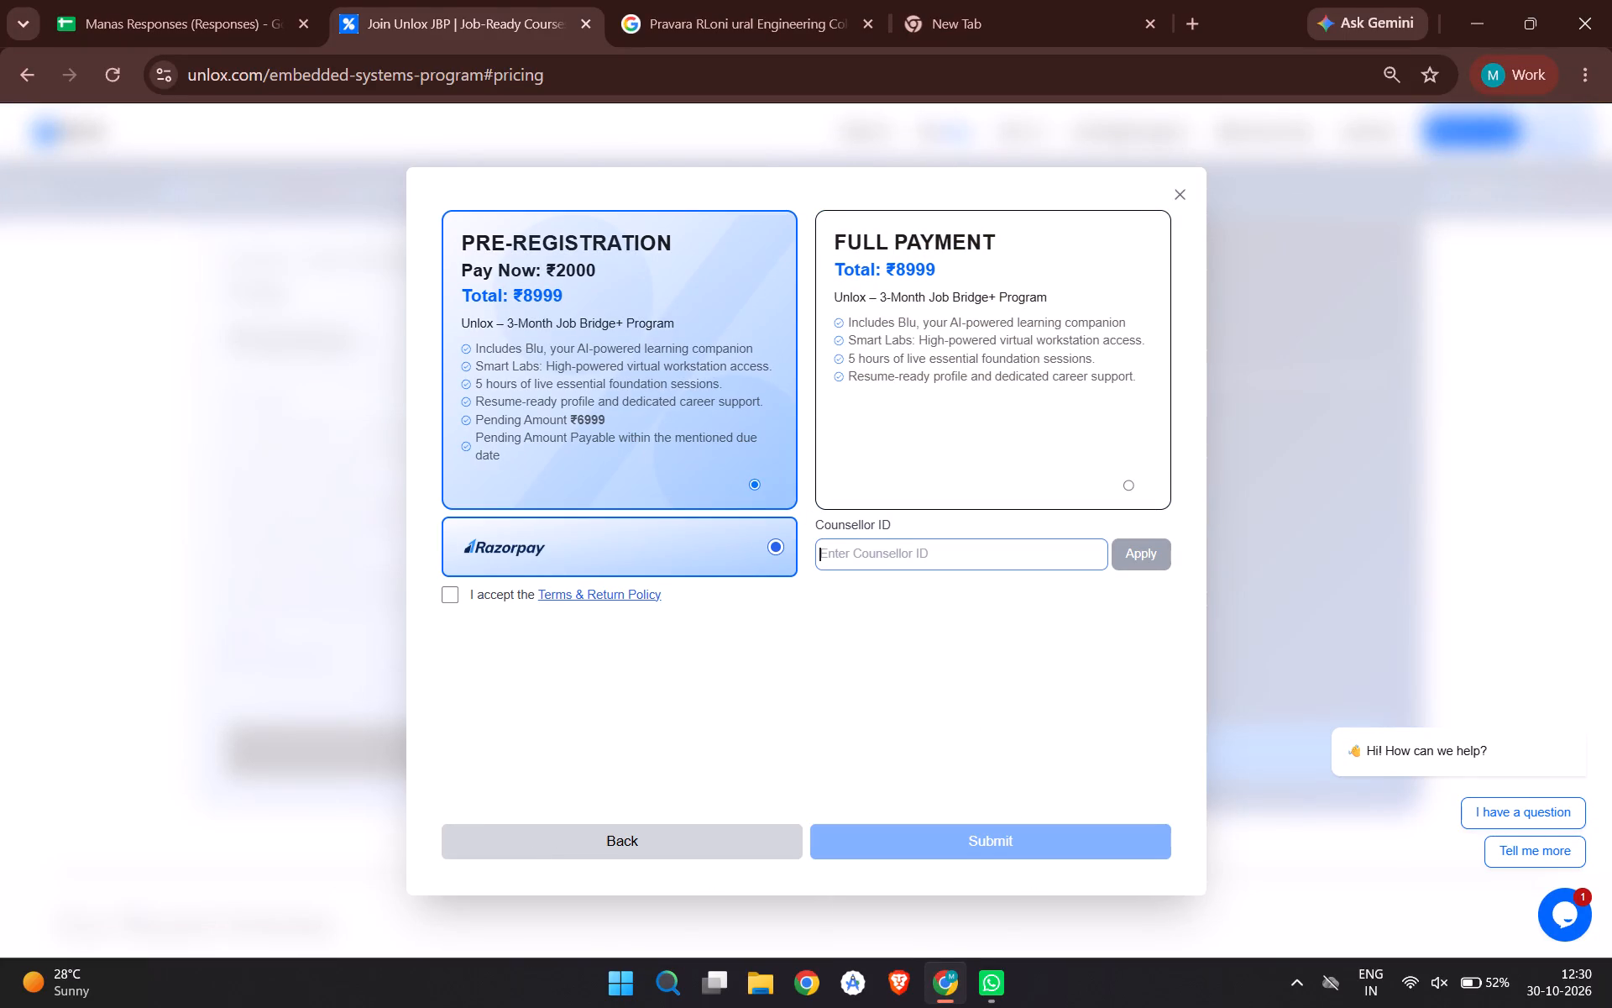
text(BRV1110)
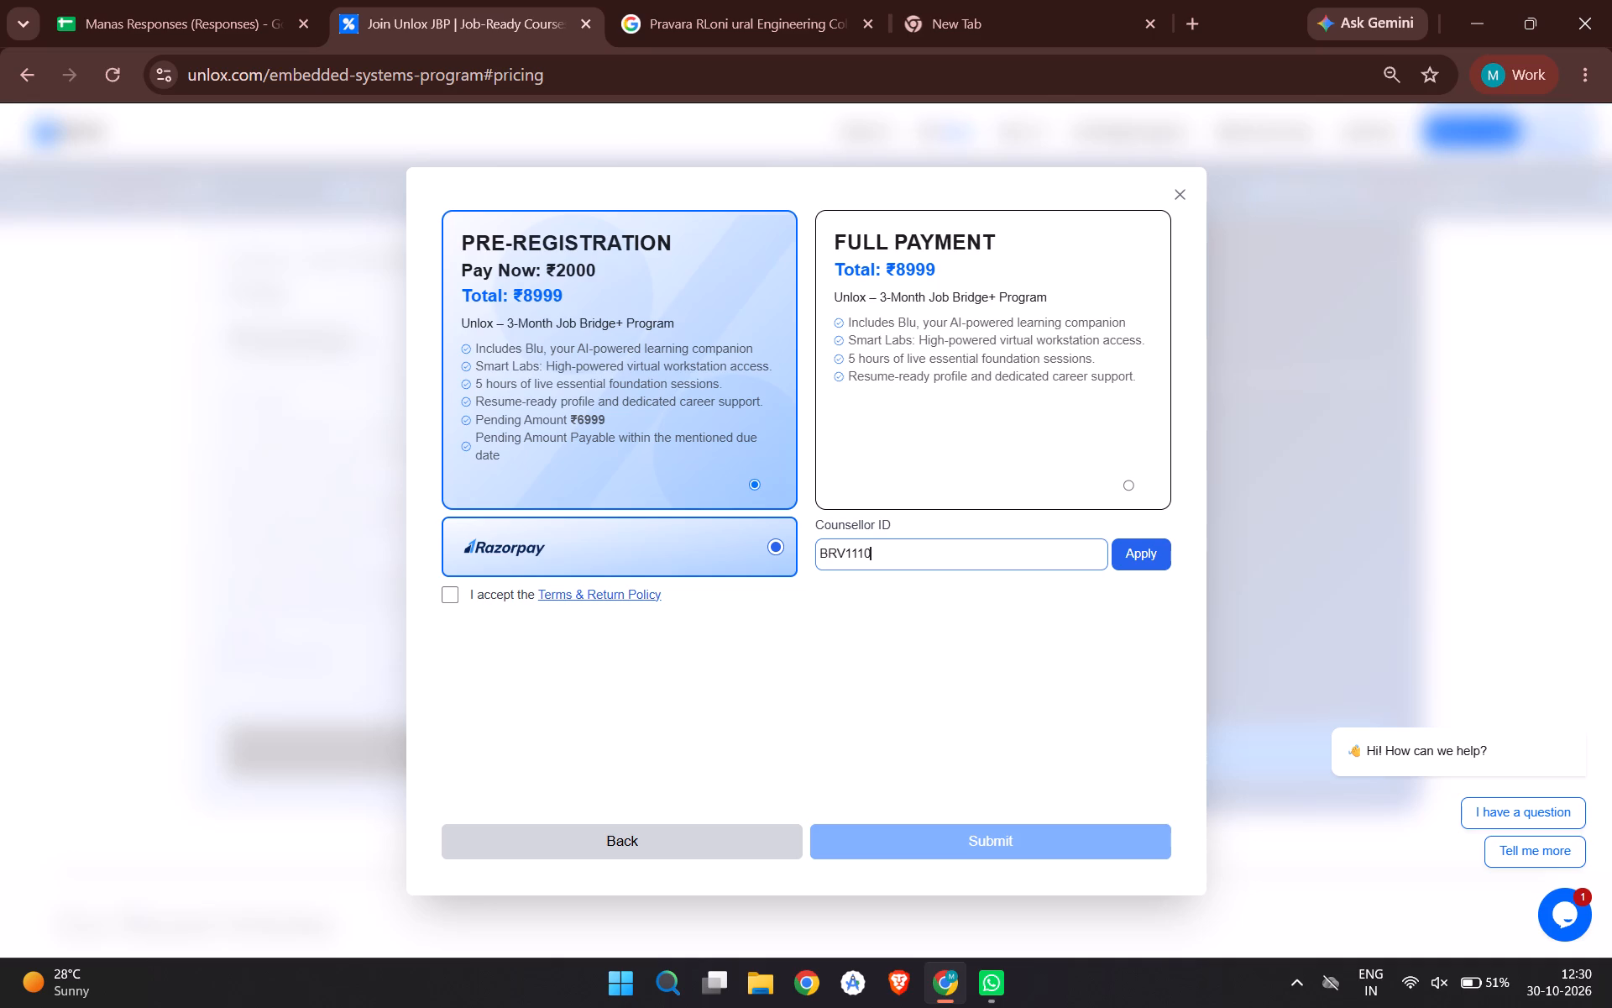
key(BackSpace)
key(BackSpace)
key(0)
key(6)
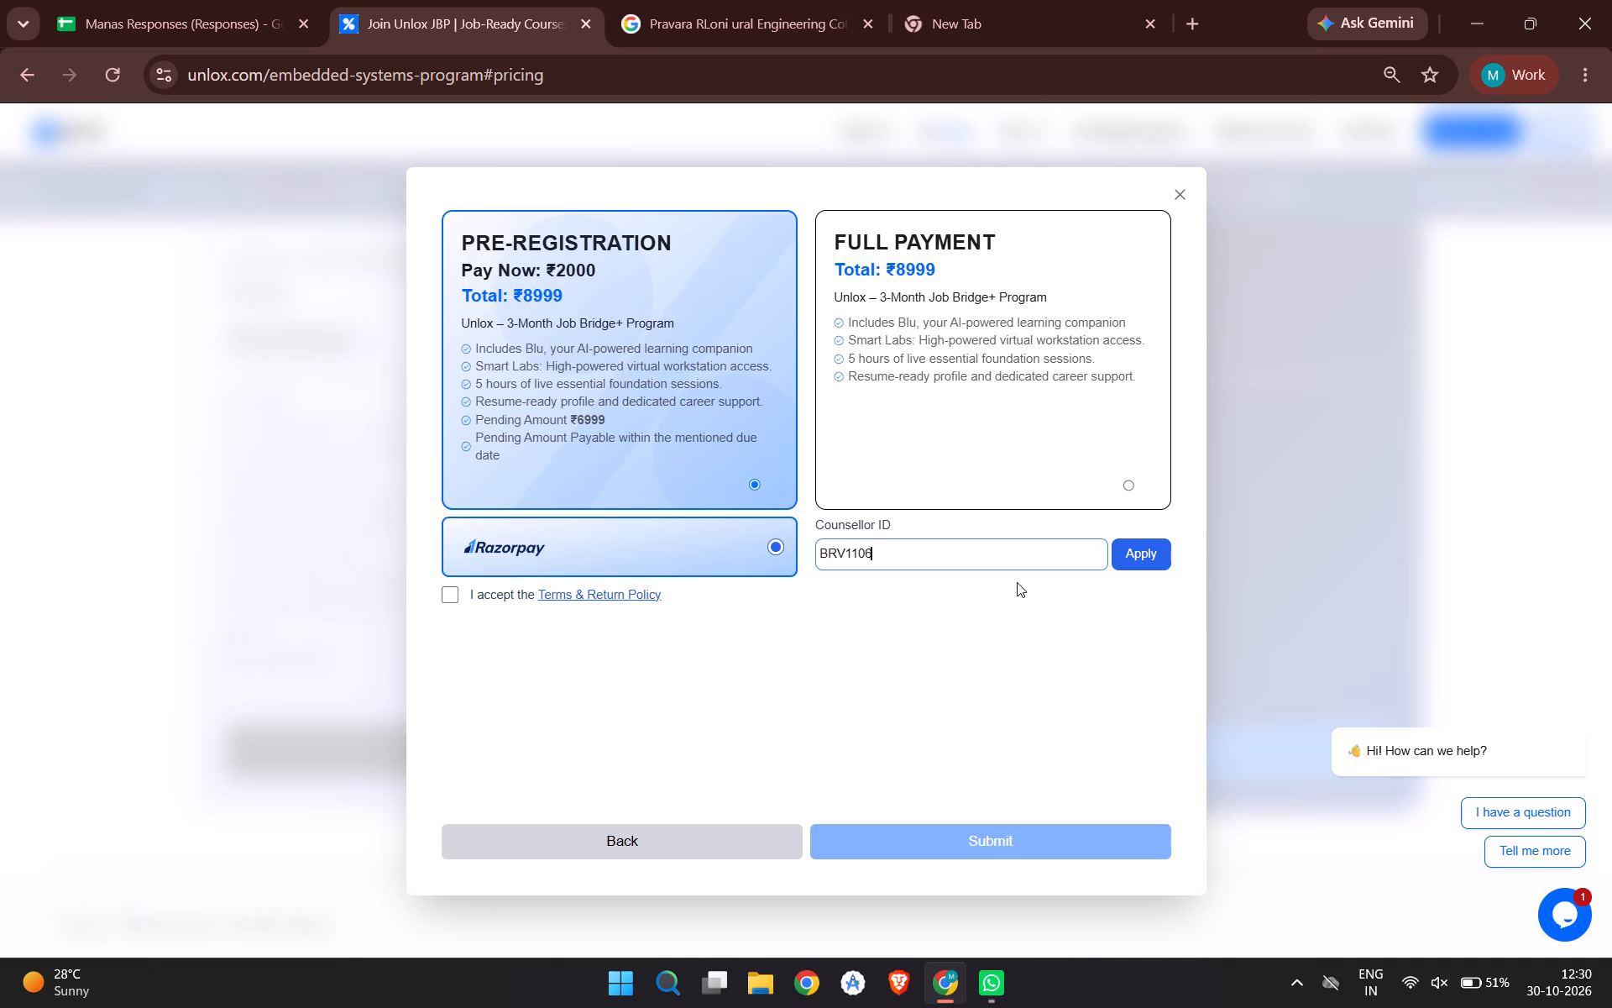
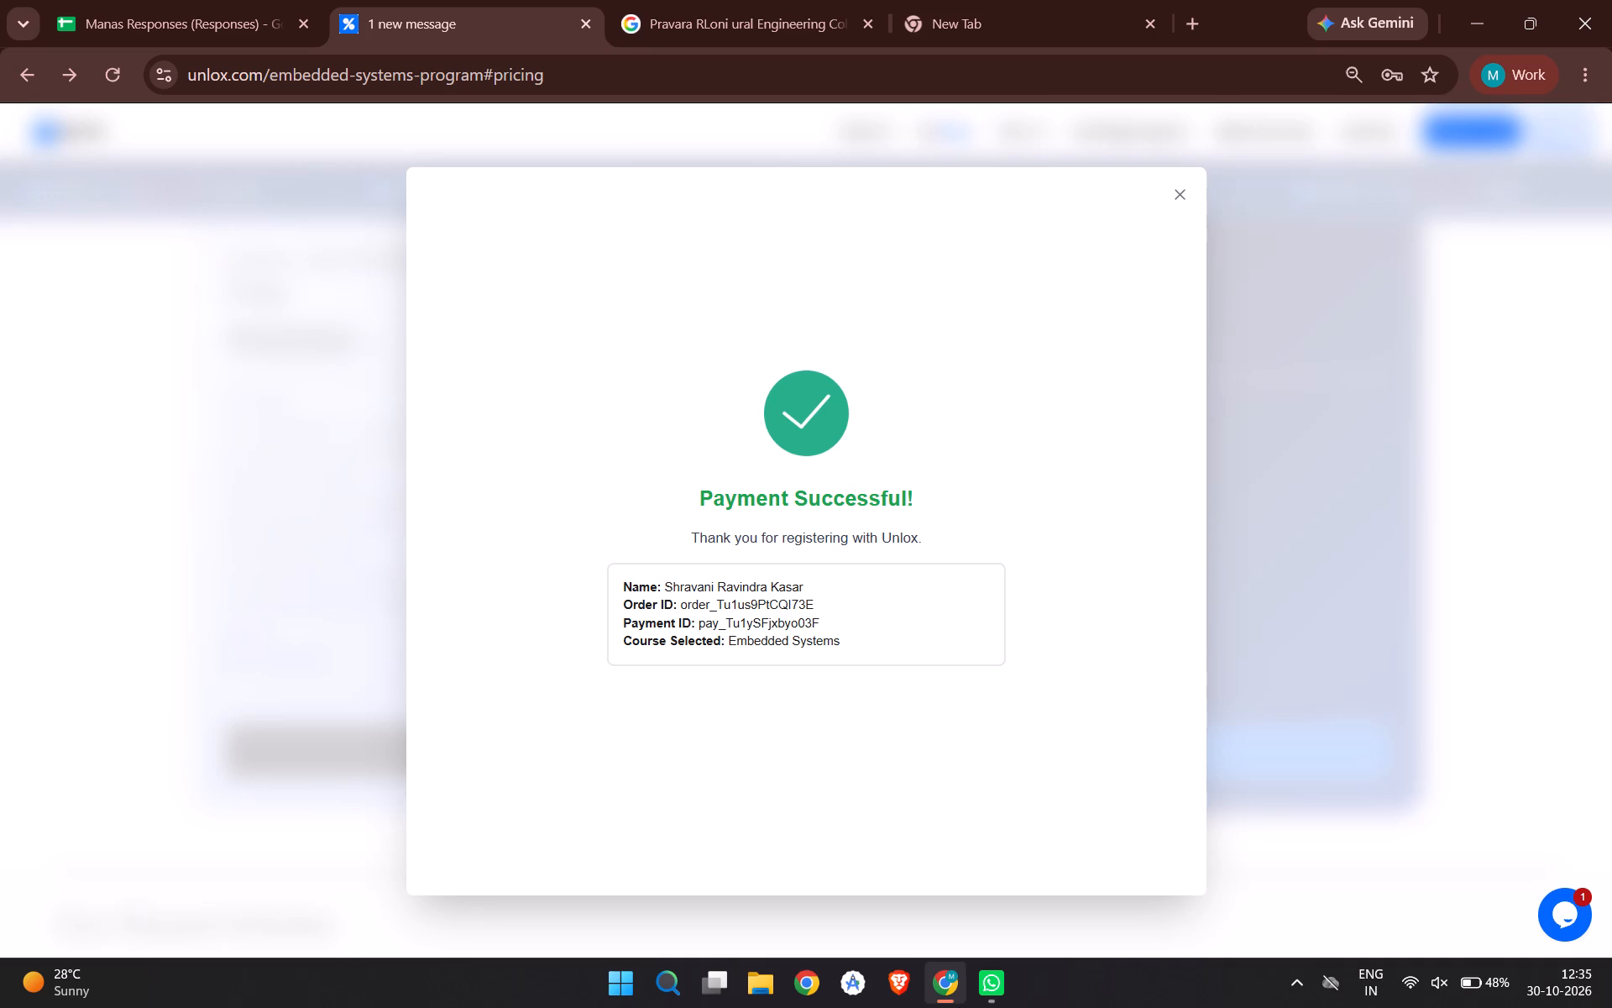
Capture a screenshot of the whole Payment Successful dialog, including the order details and the selected Embedded Systems course.
key(shift+super+s)
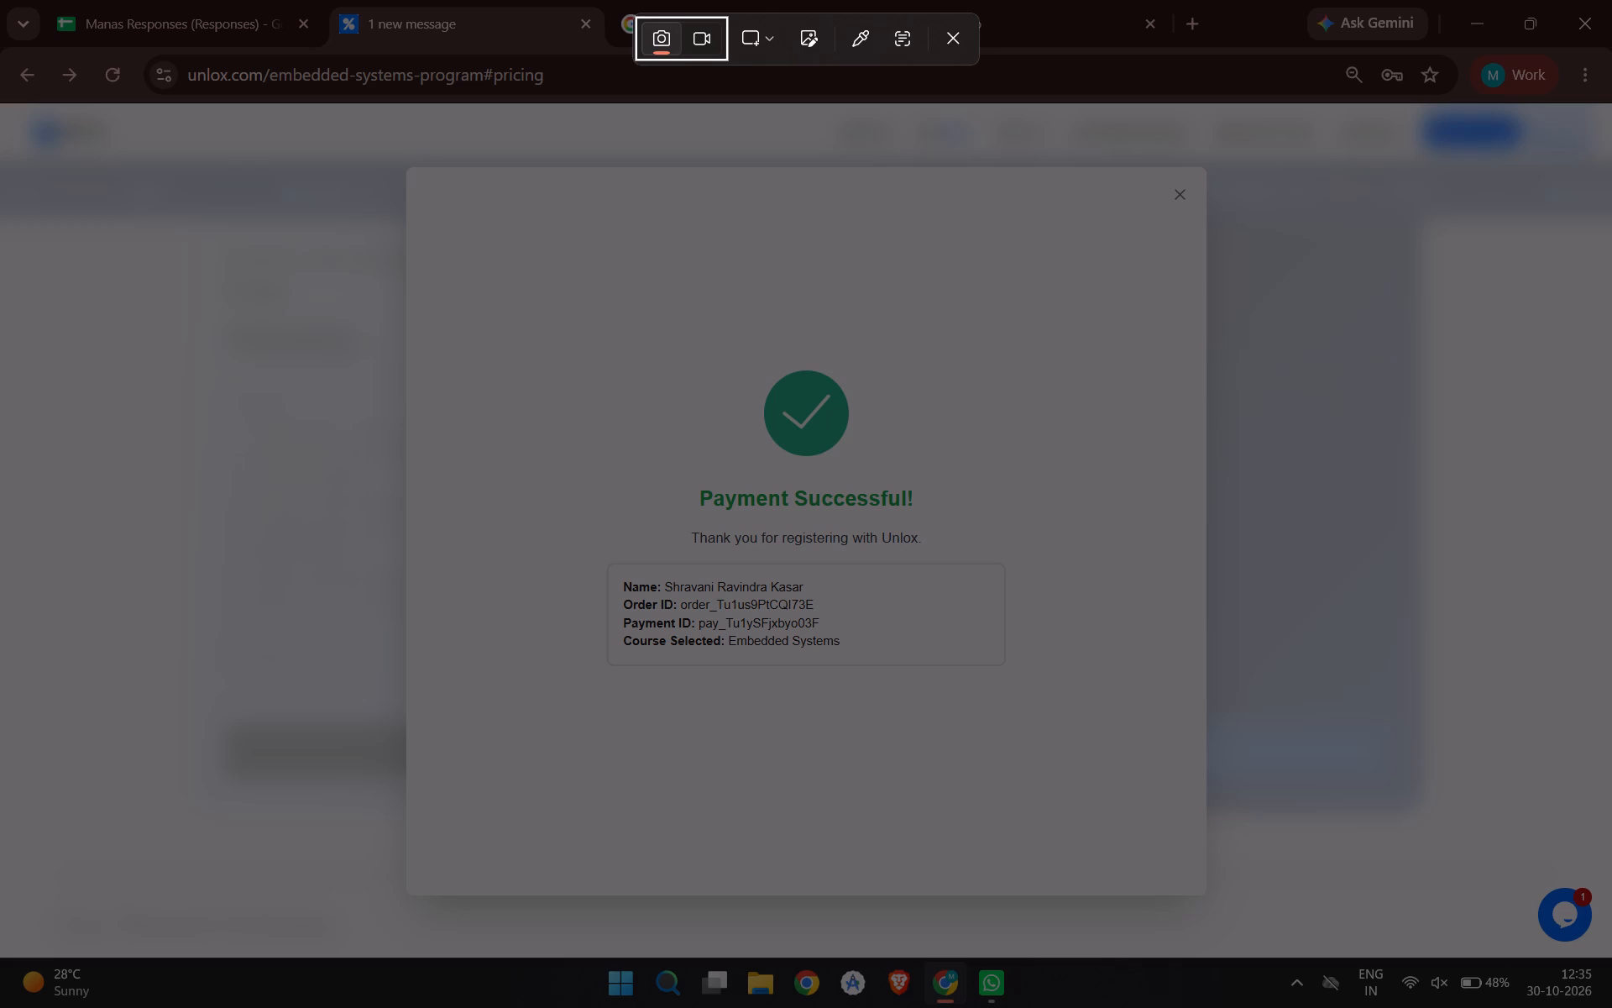
drag(407, 169, 1201, 947)
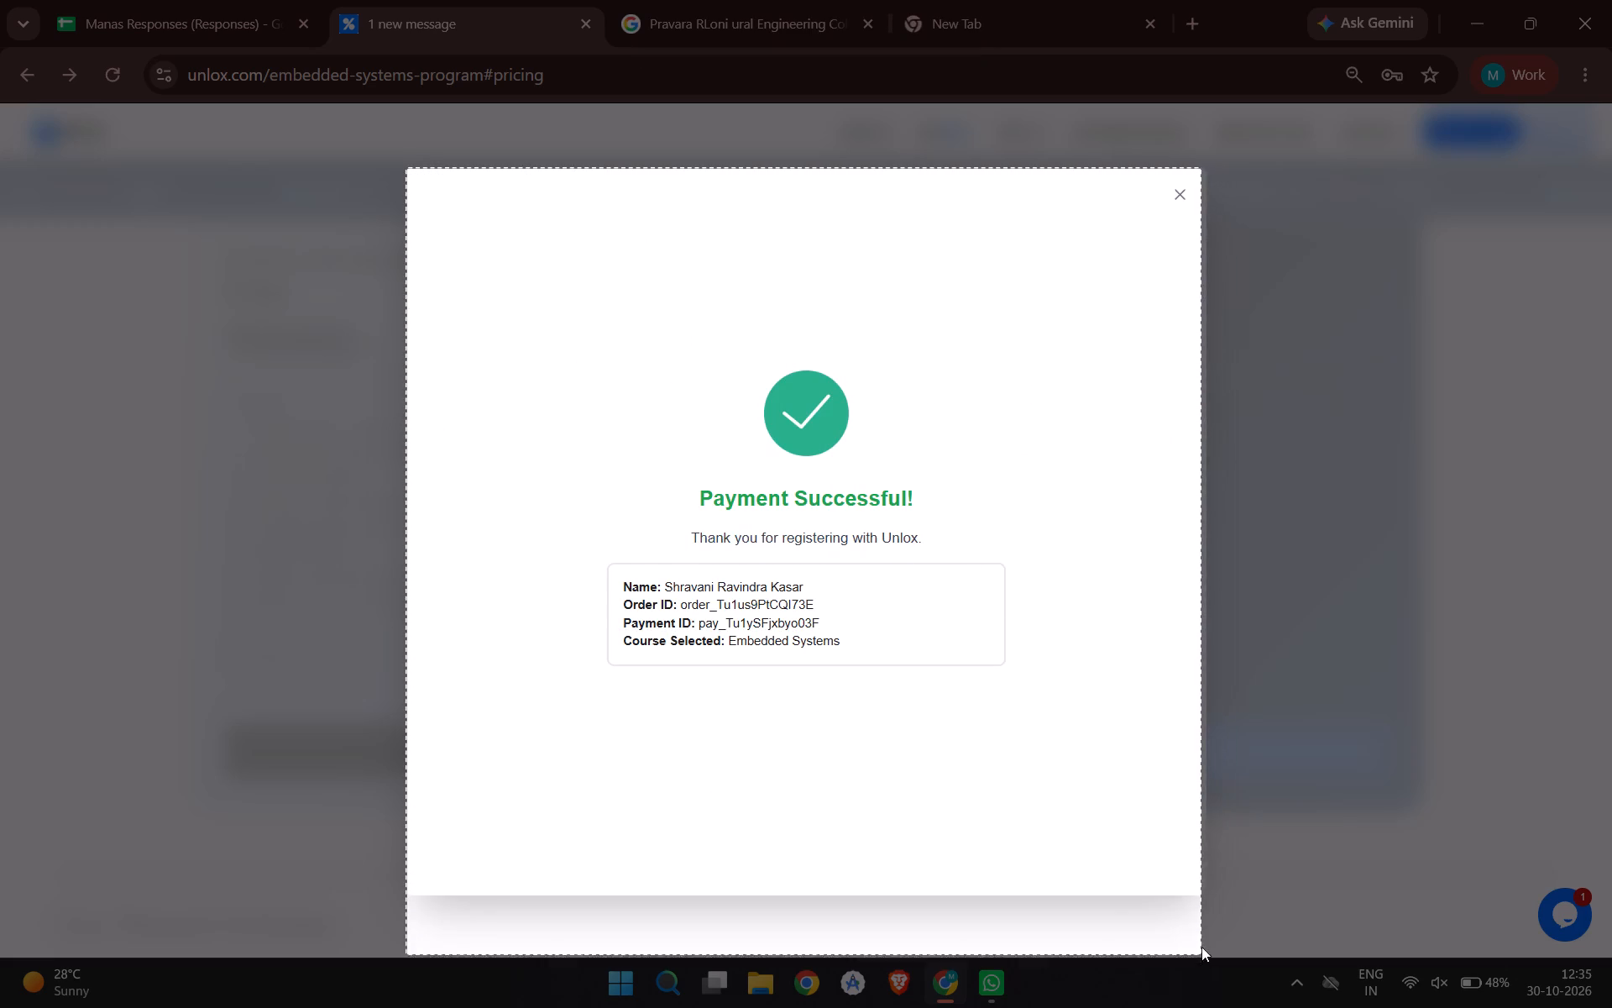
drag(1201, 947, 1200, 888)
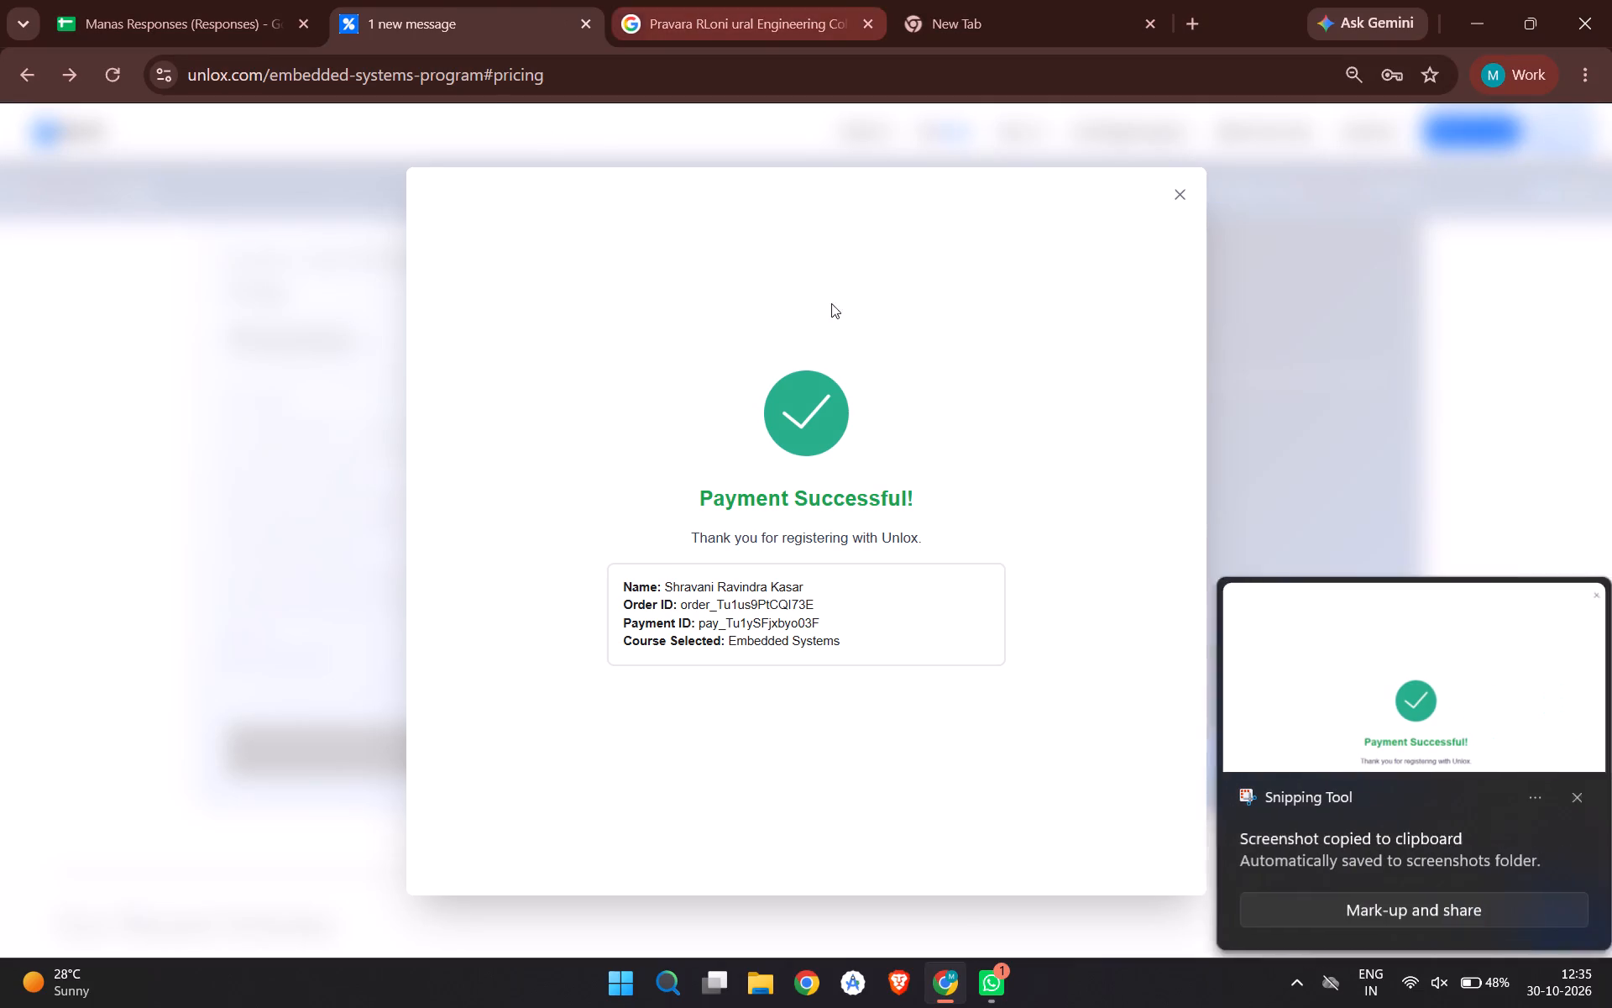
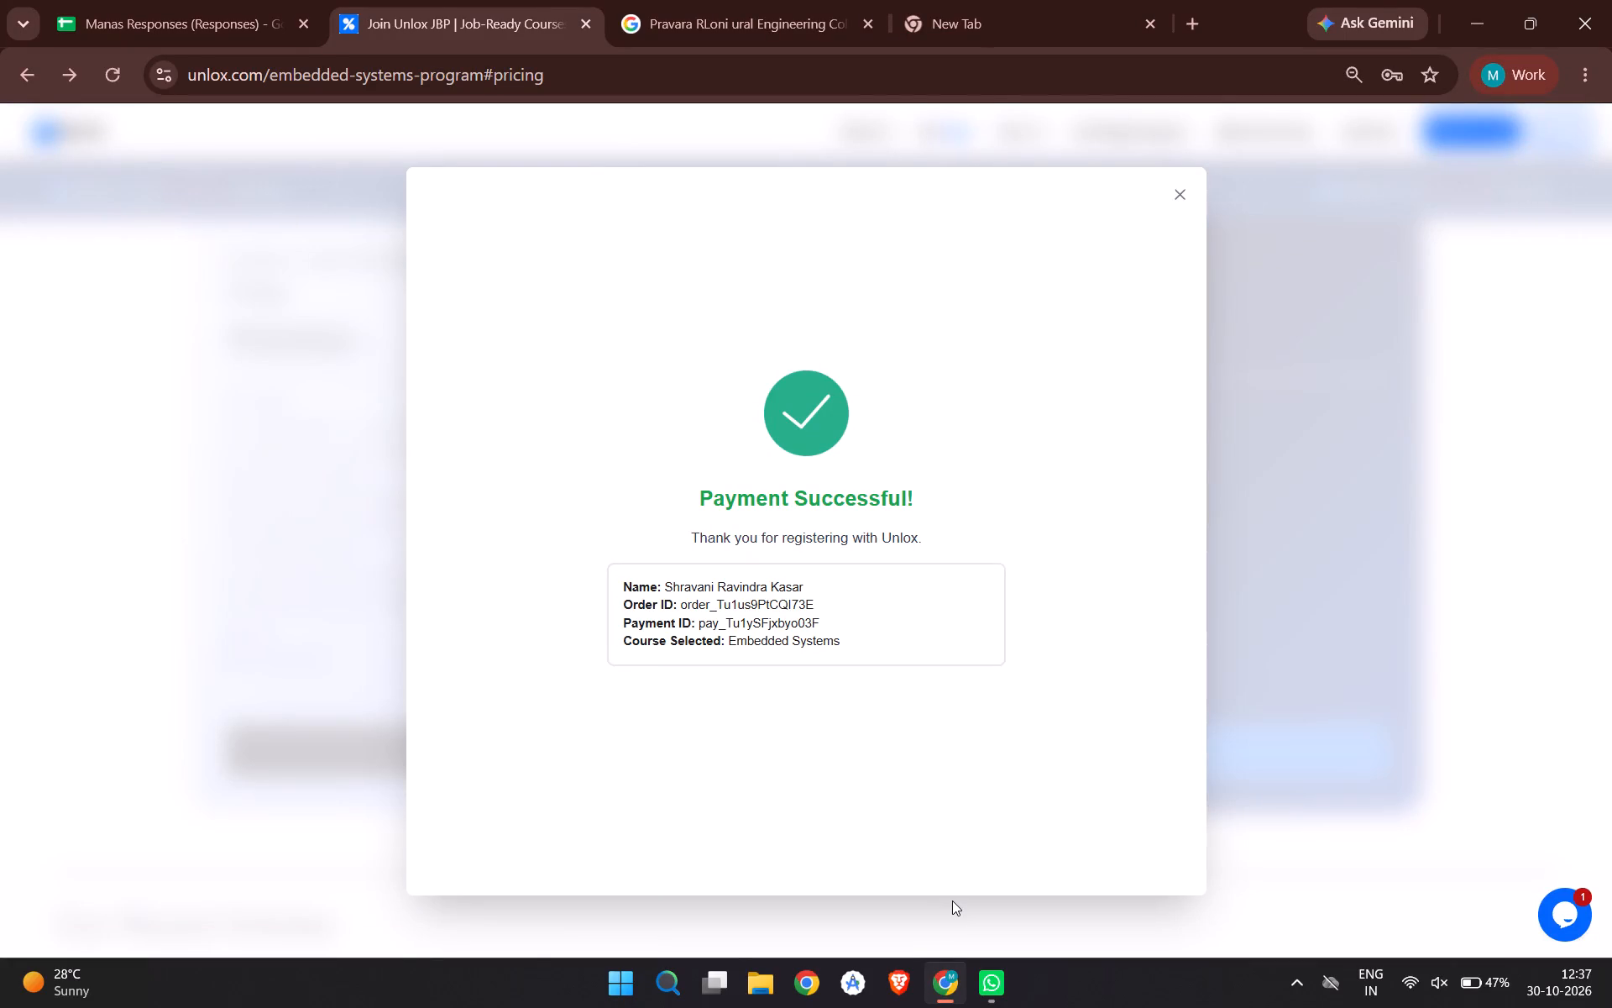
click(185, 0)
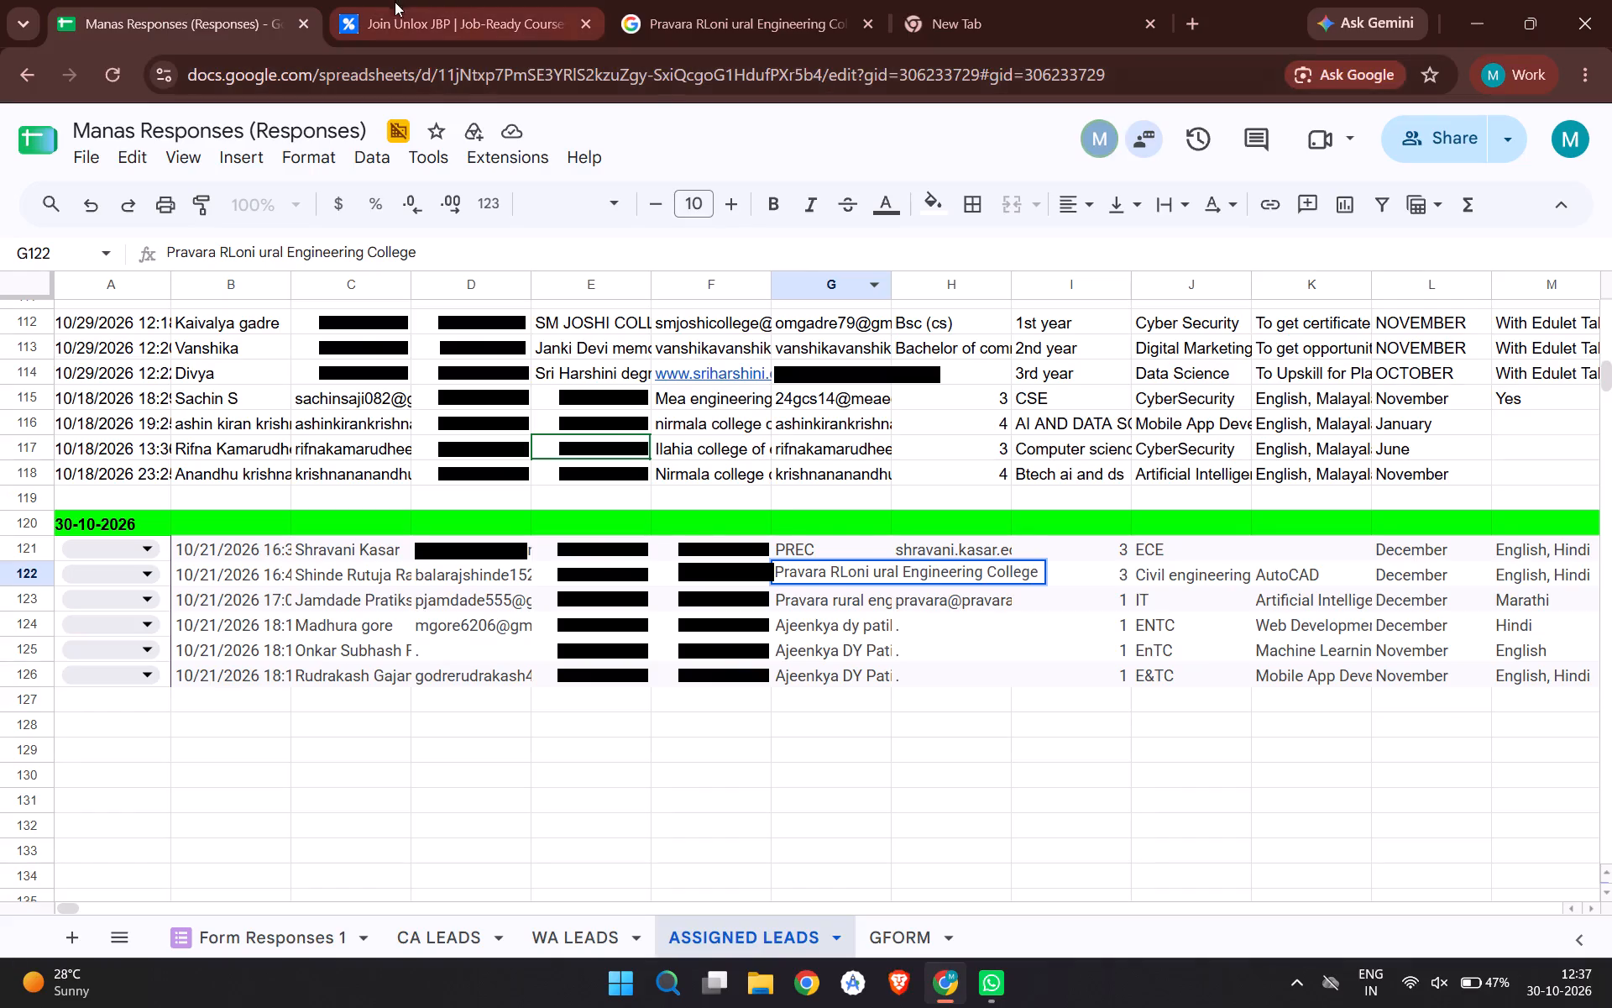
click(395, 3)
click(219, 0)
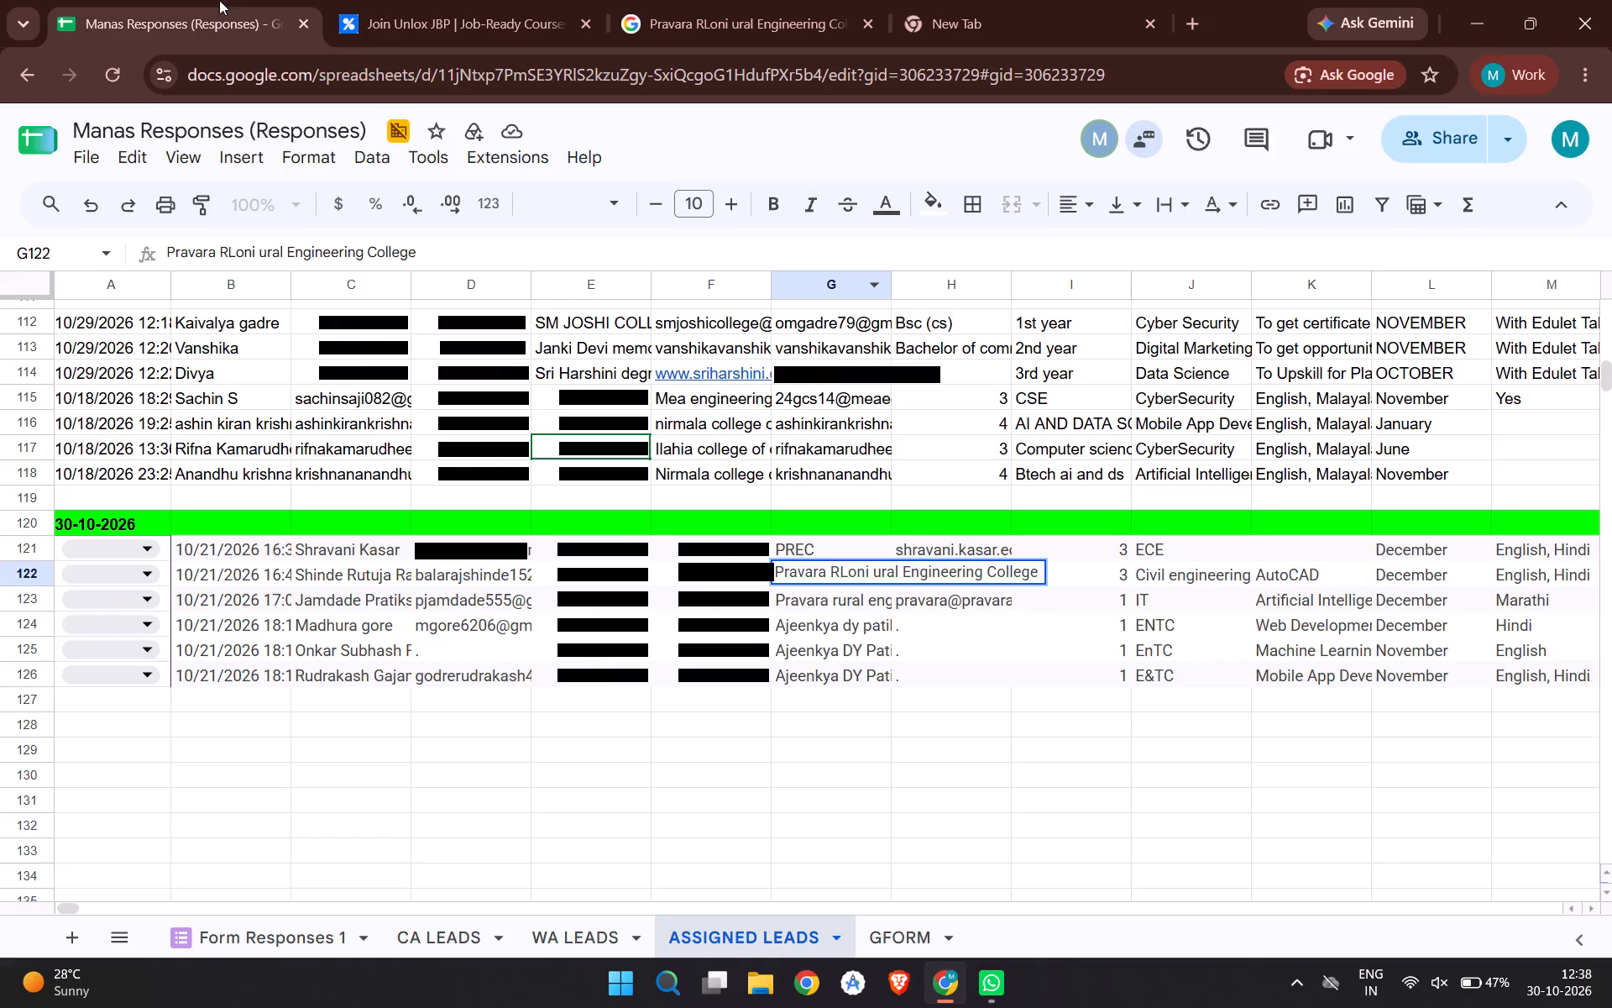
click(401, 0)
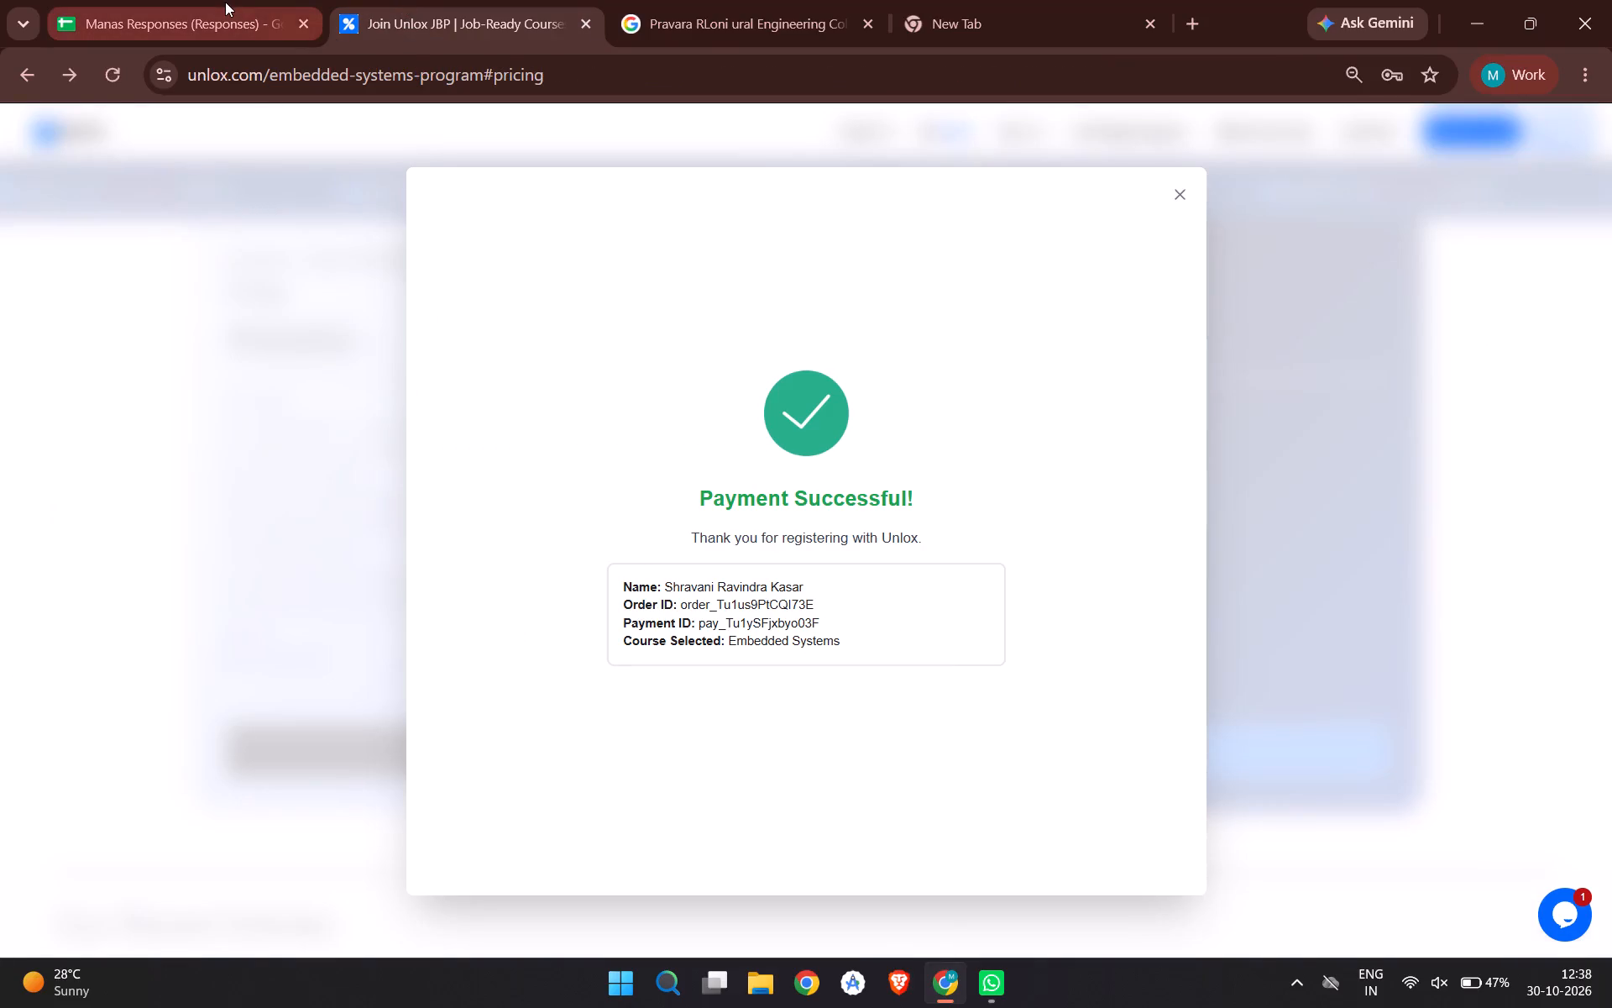
Return to the responses spreadsheet, close the open edit in G122, and check the college names of the first two 30-10-2026 leads.
click(225, 2)
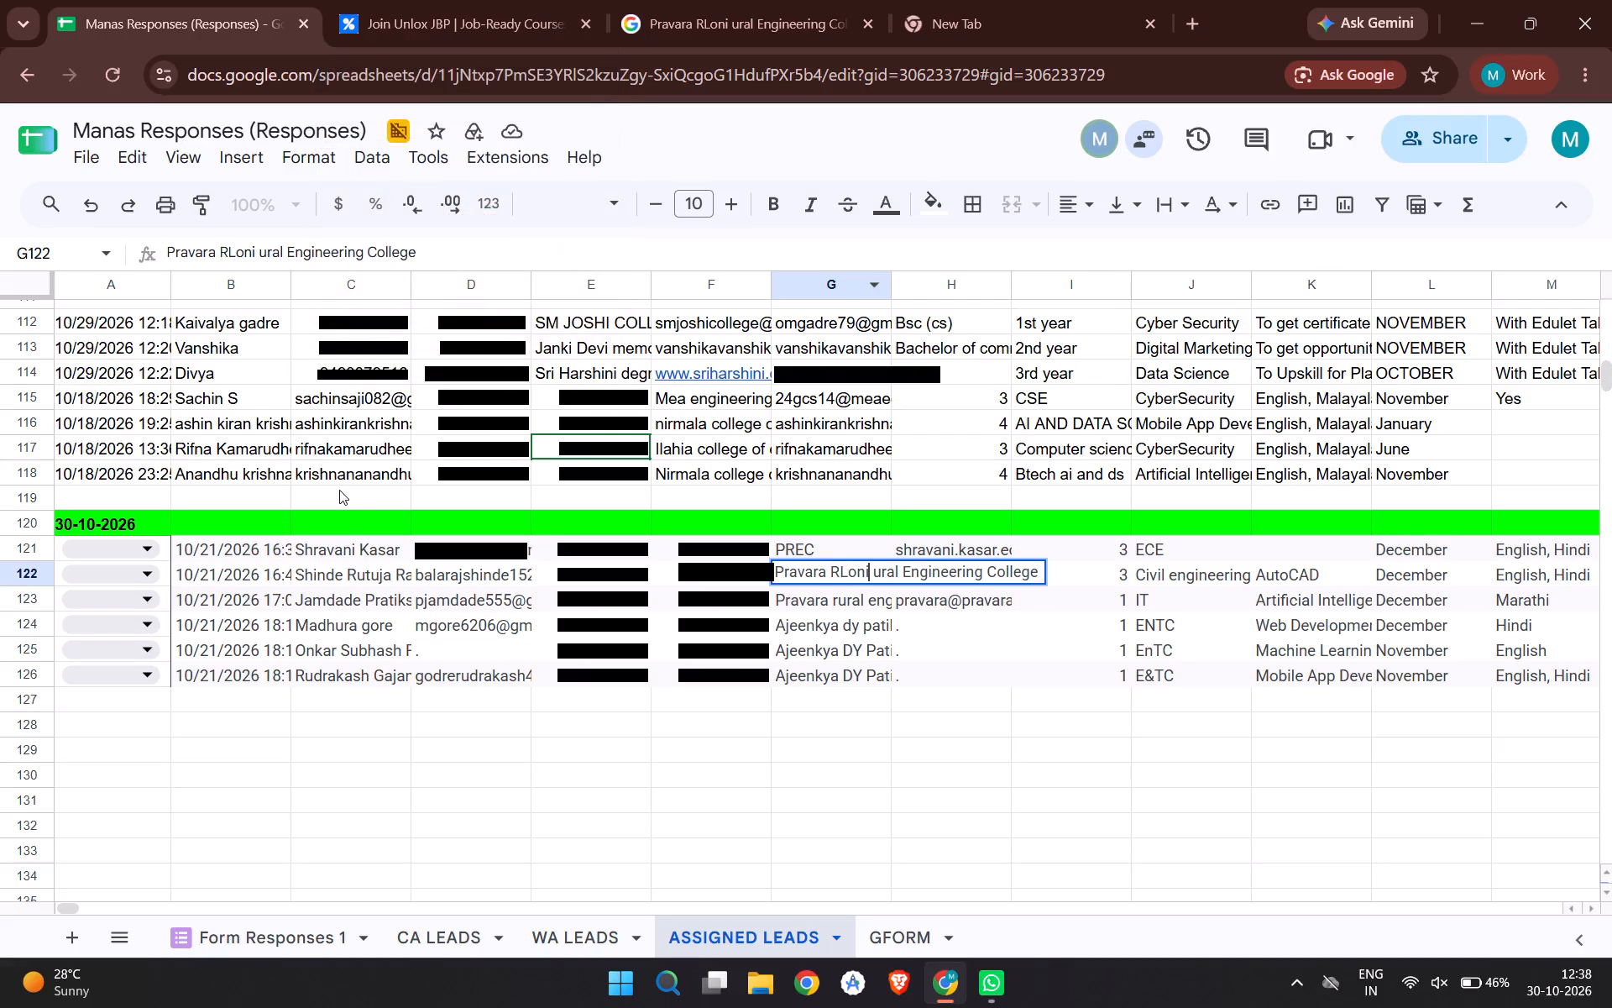
scroll(339, 490, down, 2)
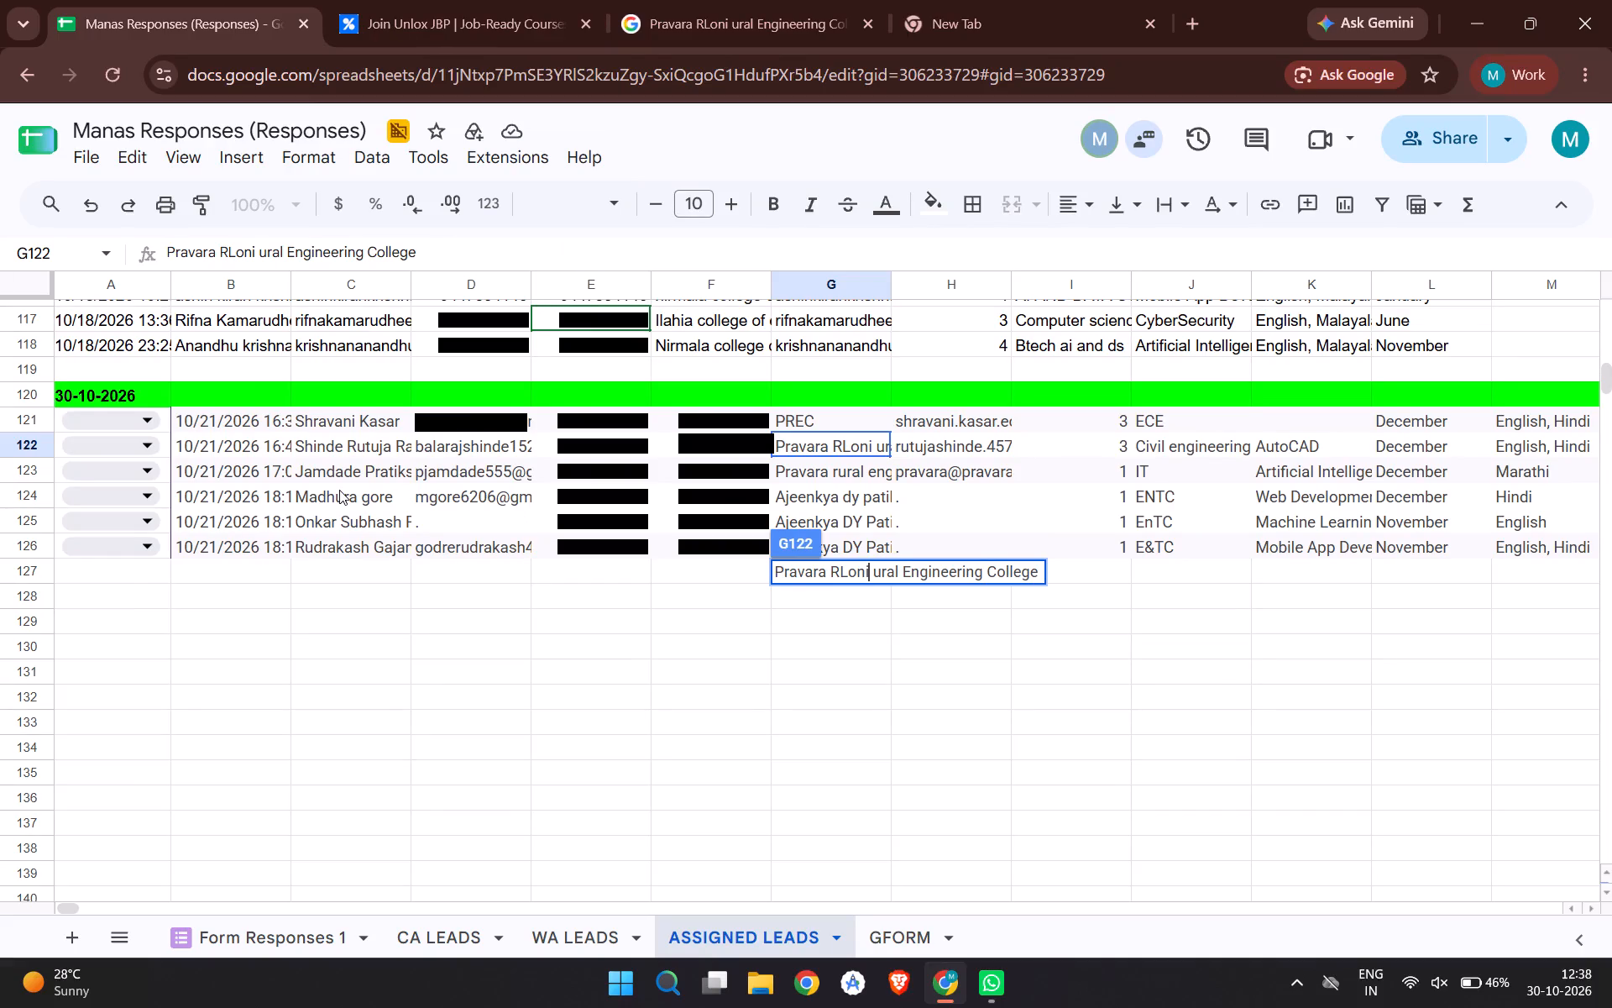
click(829, 435)
click(810, 408)
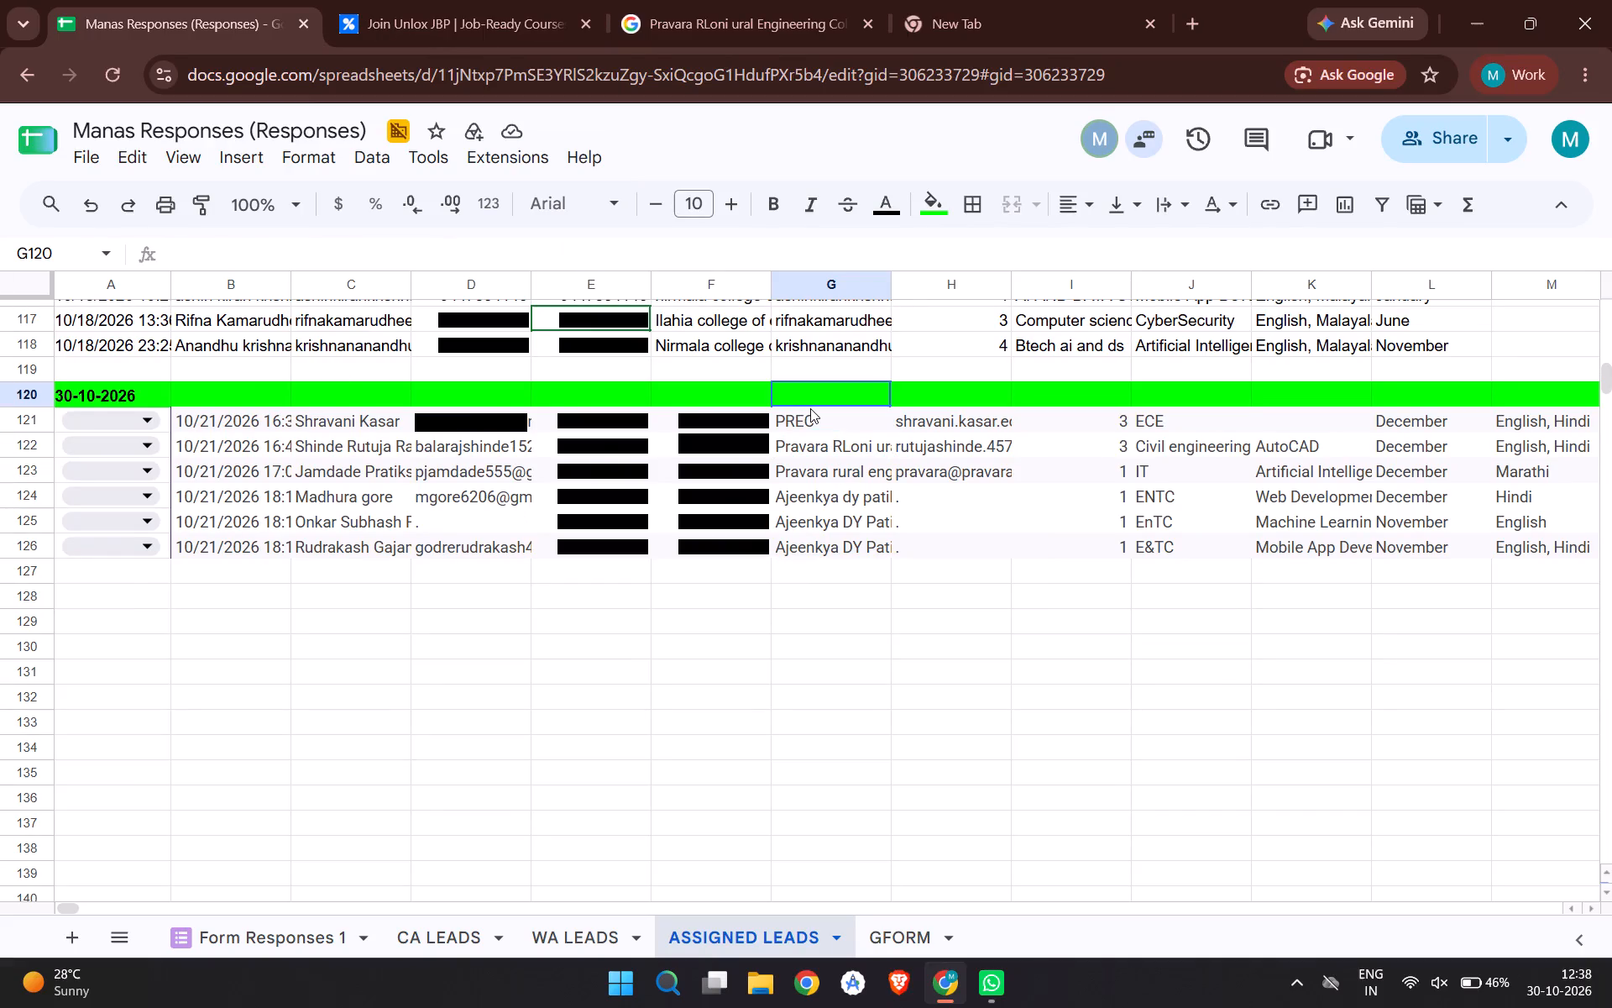
click(846, 423)
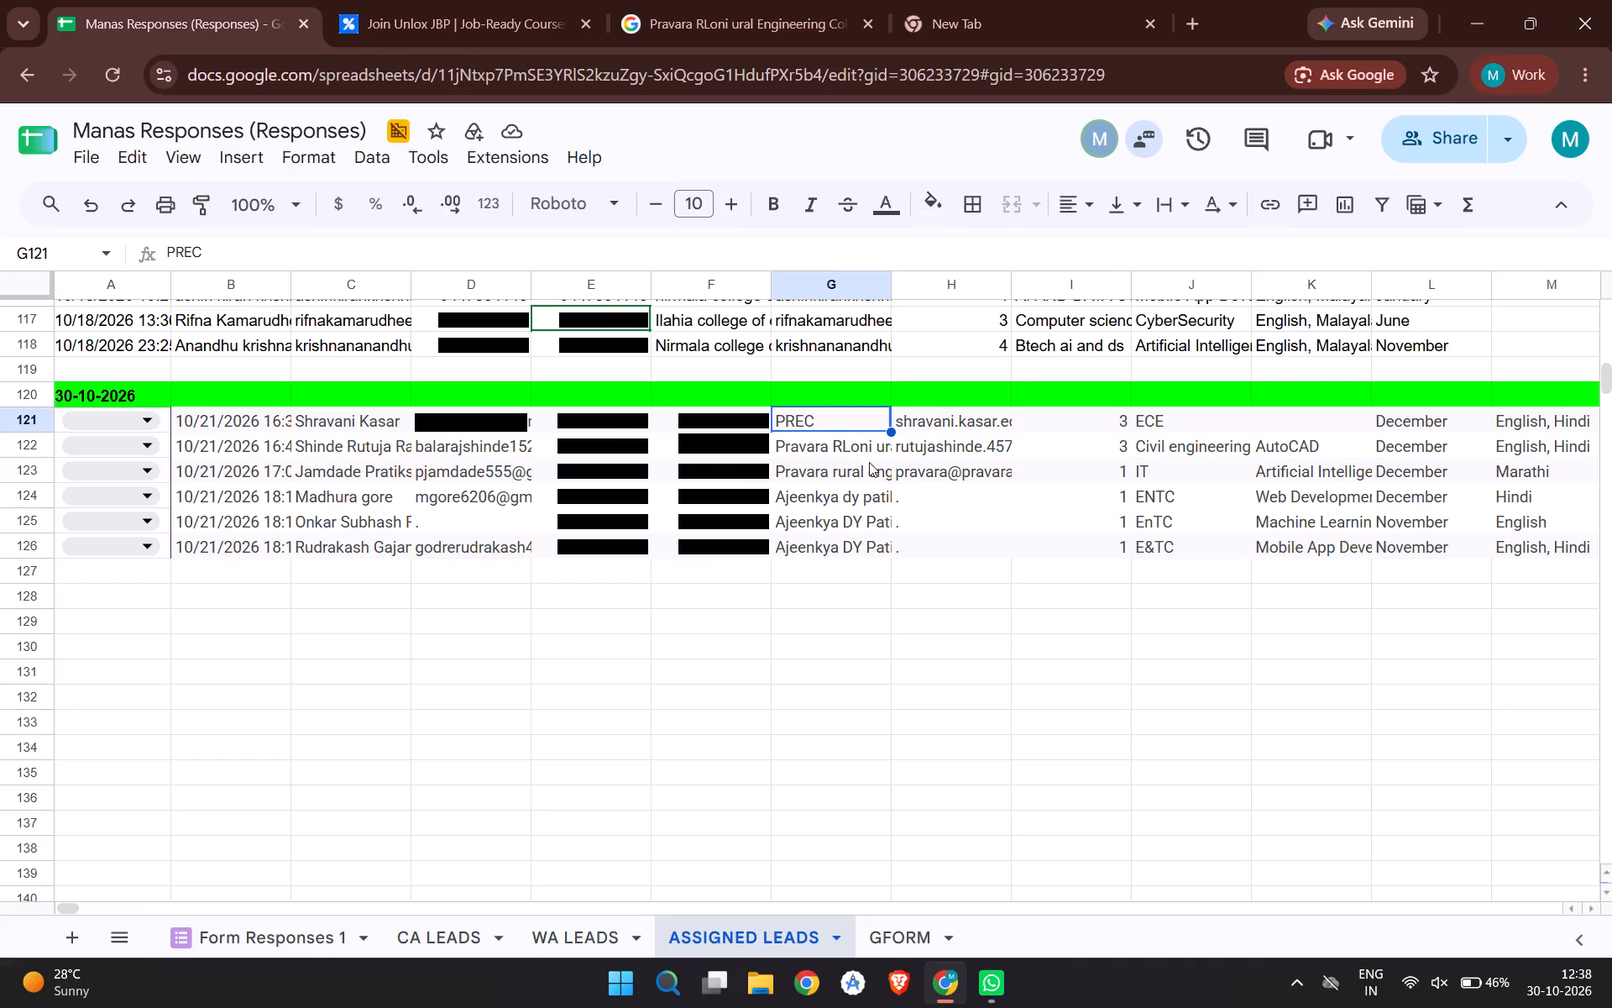
click(858, 449)
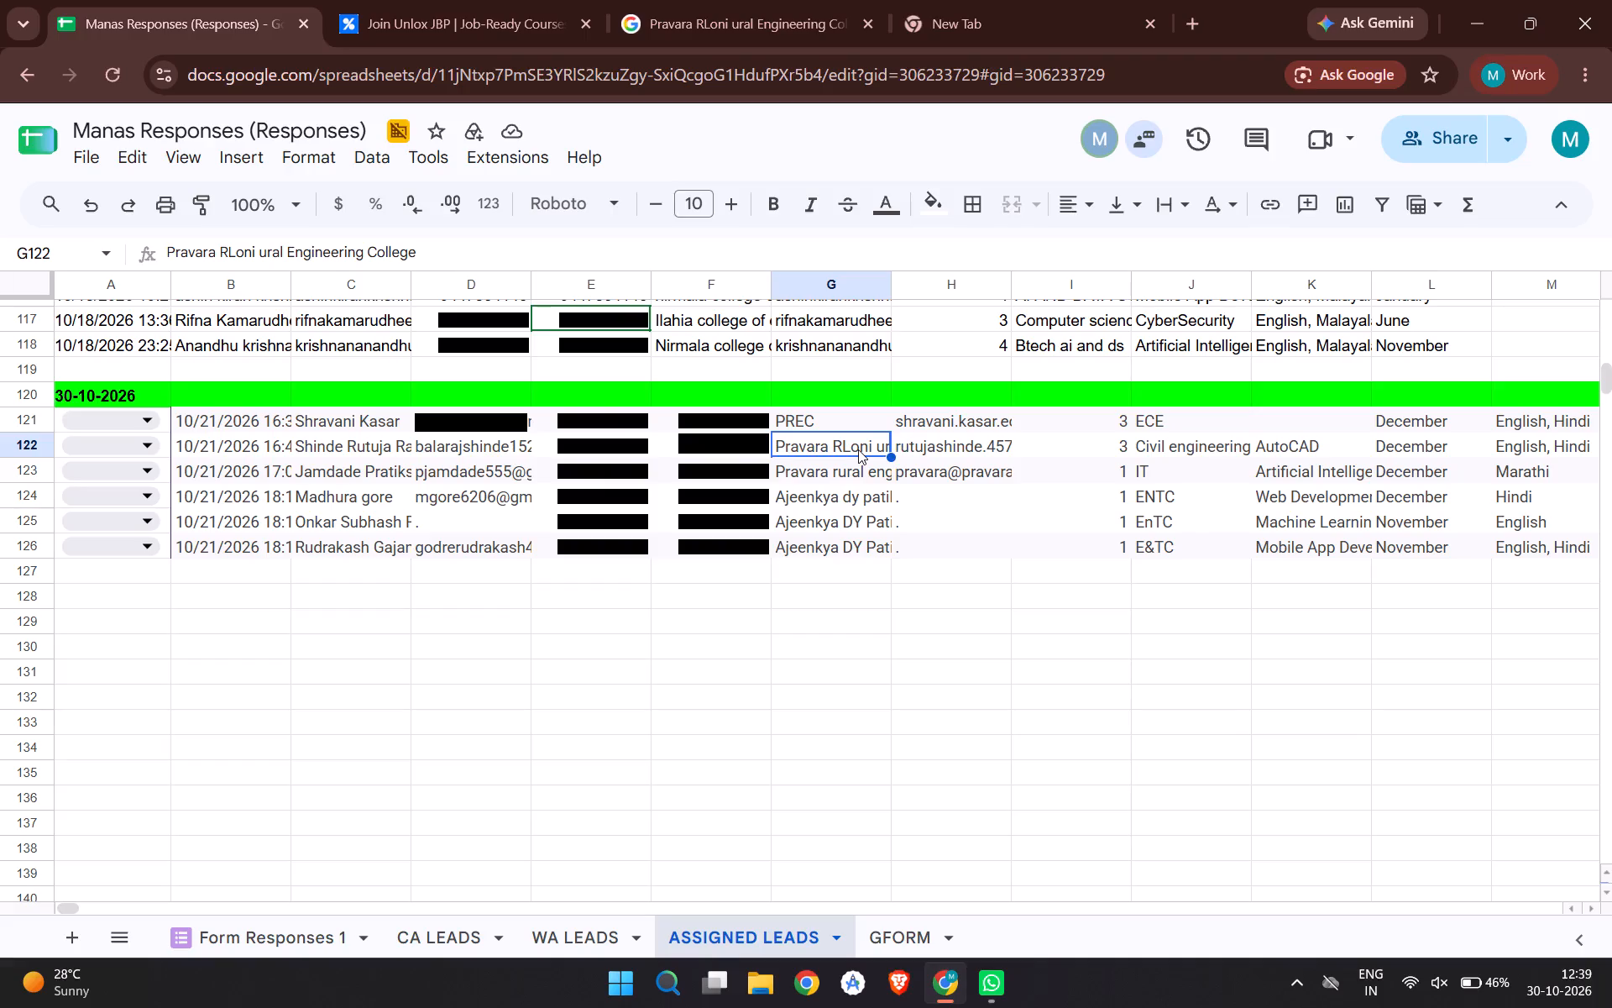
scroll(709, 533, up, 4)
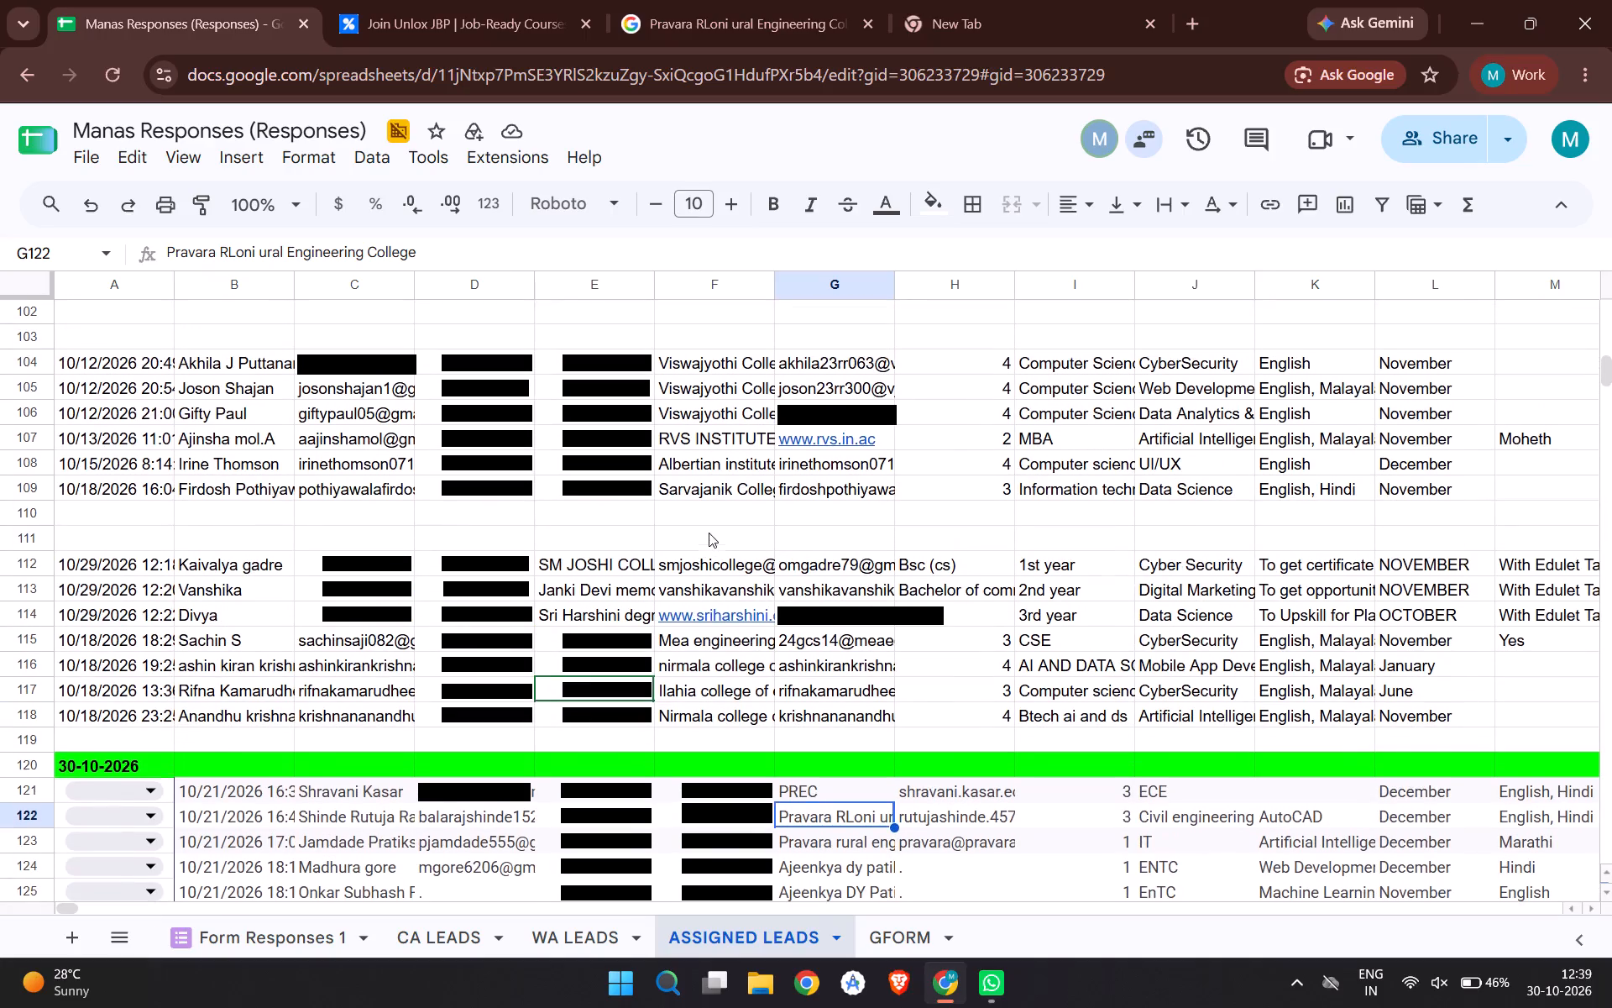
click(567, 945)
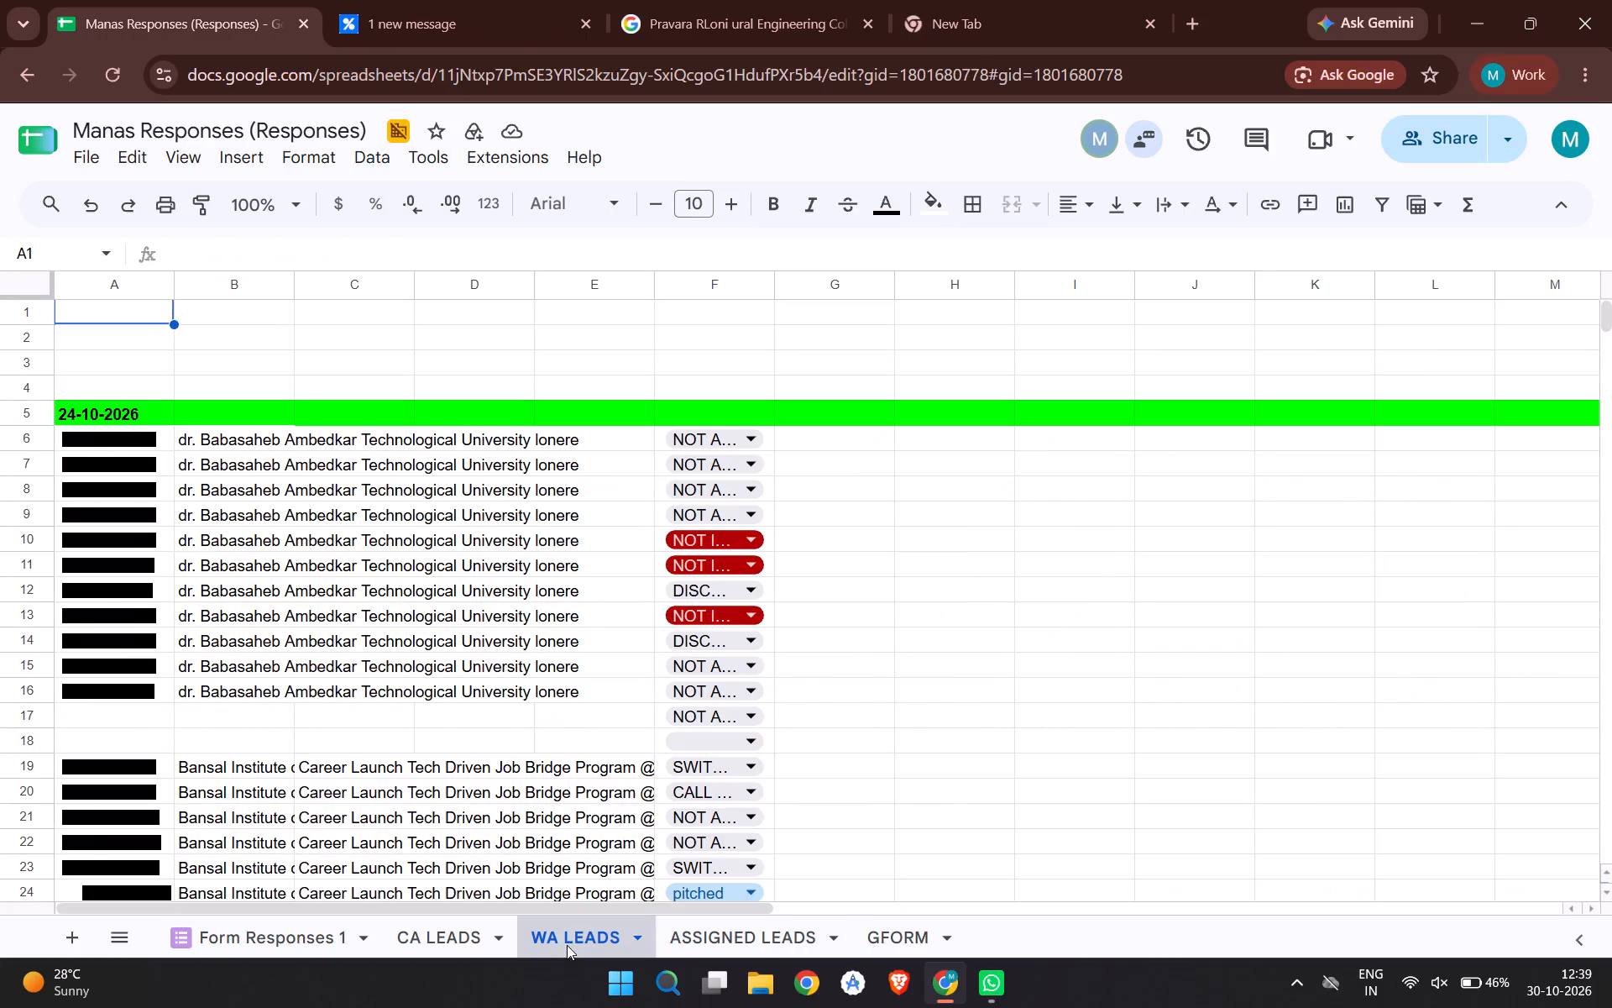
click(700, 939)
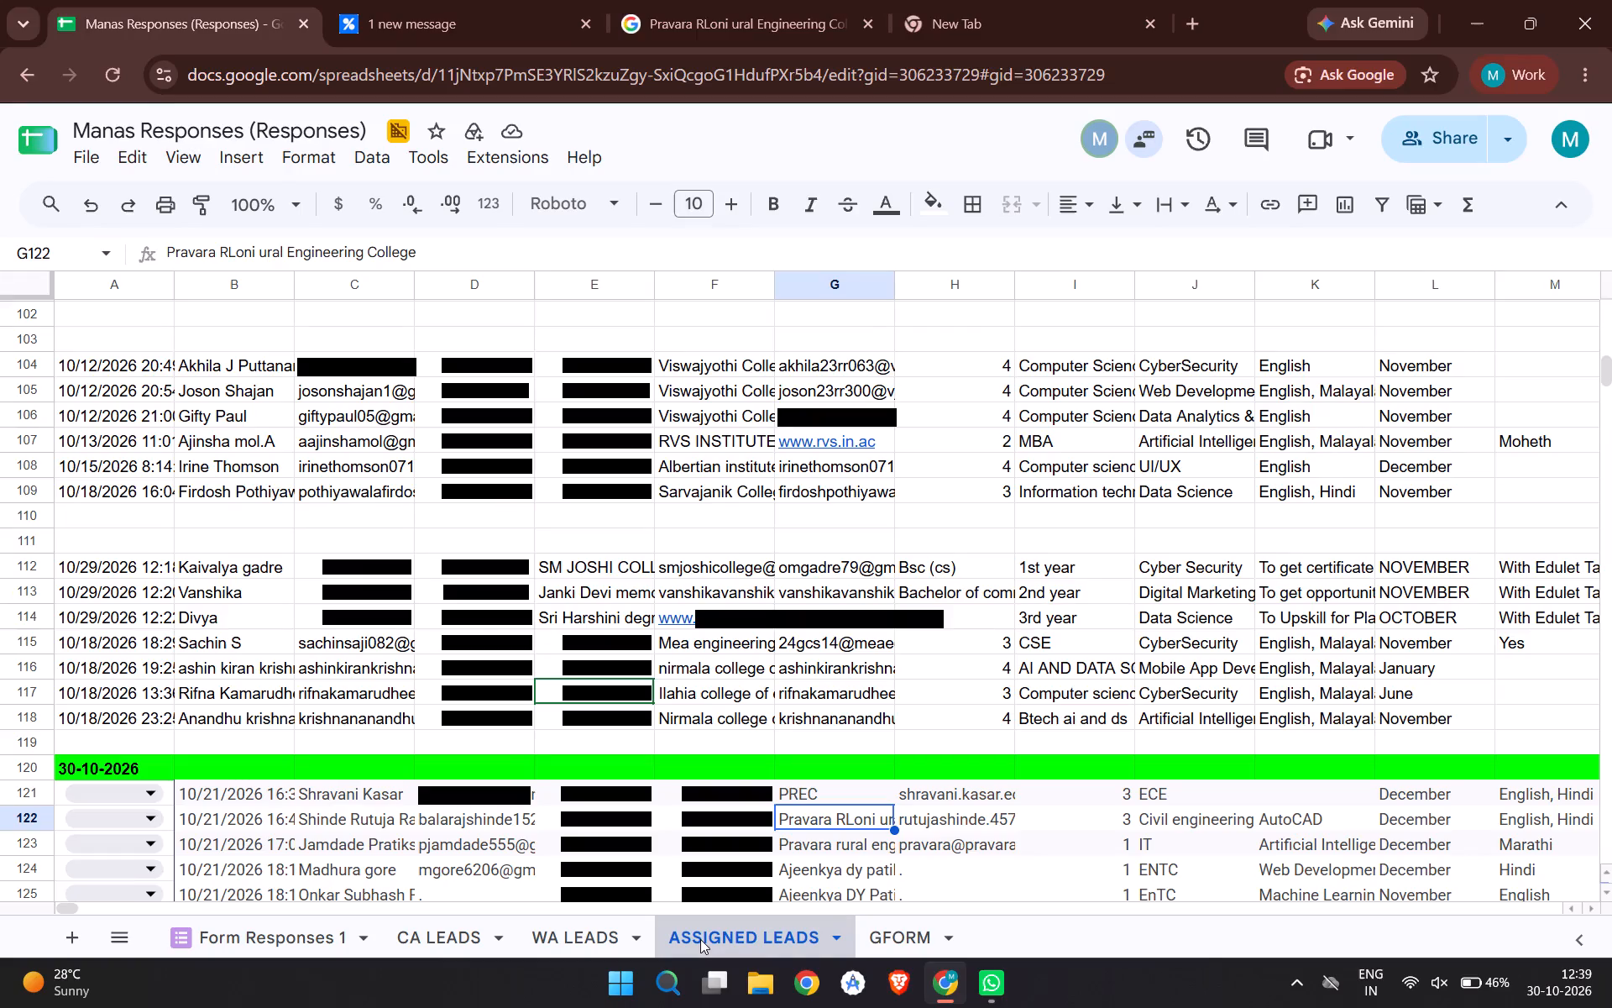
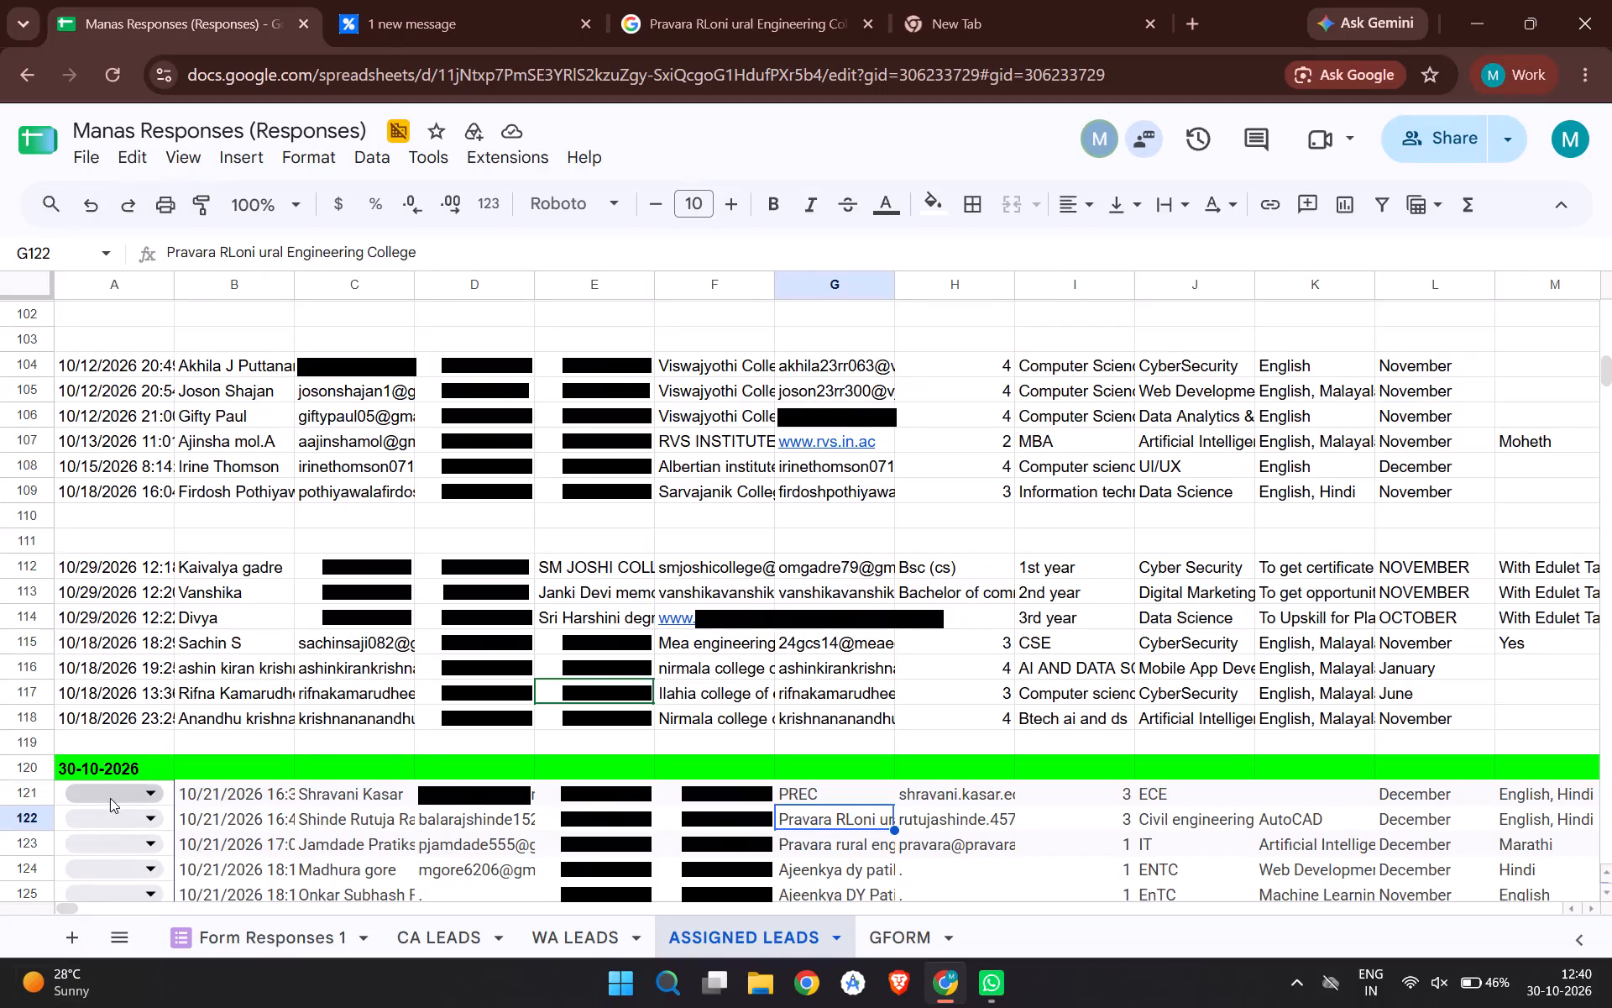
Mark the PREC lead in row 121 as Enrolled and fill the entire row with bright green.
click(110, 798)
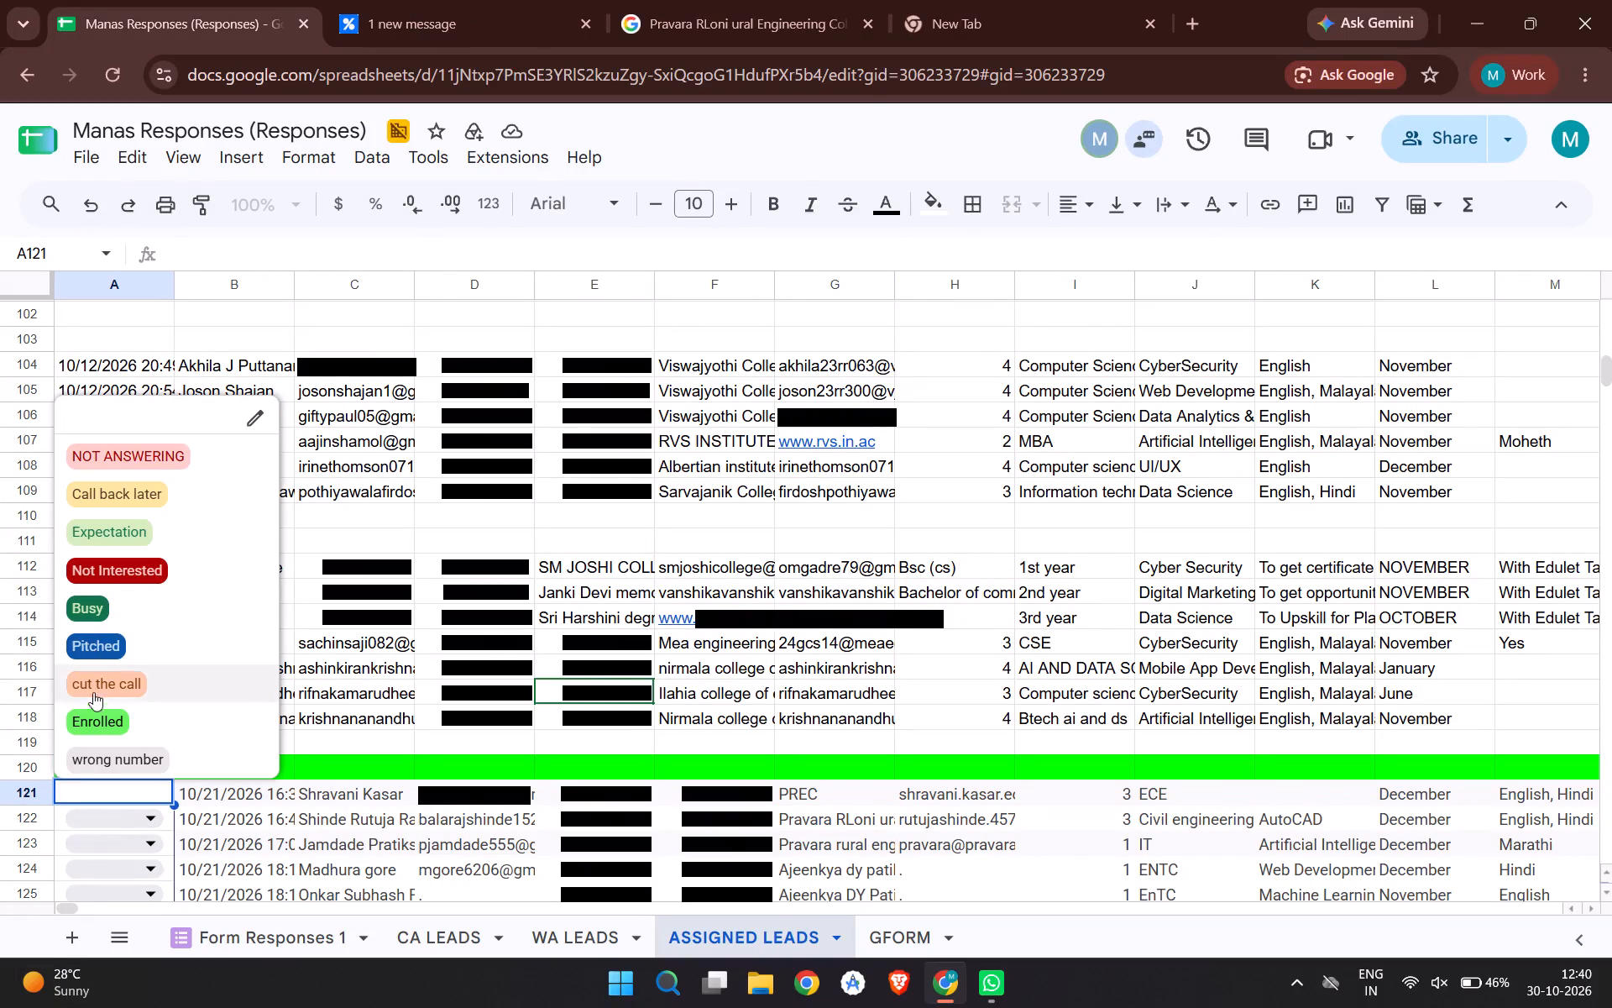
click(95, 715)
click(36, 789)
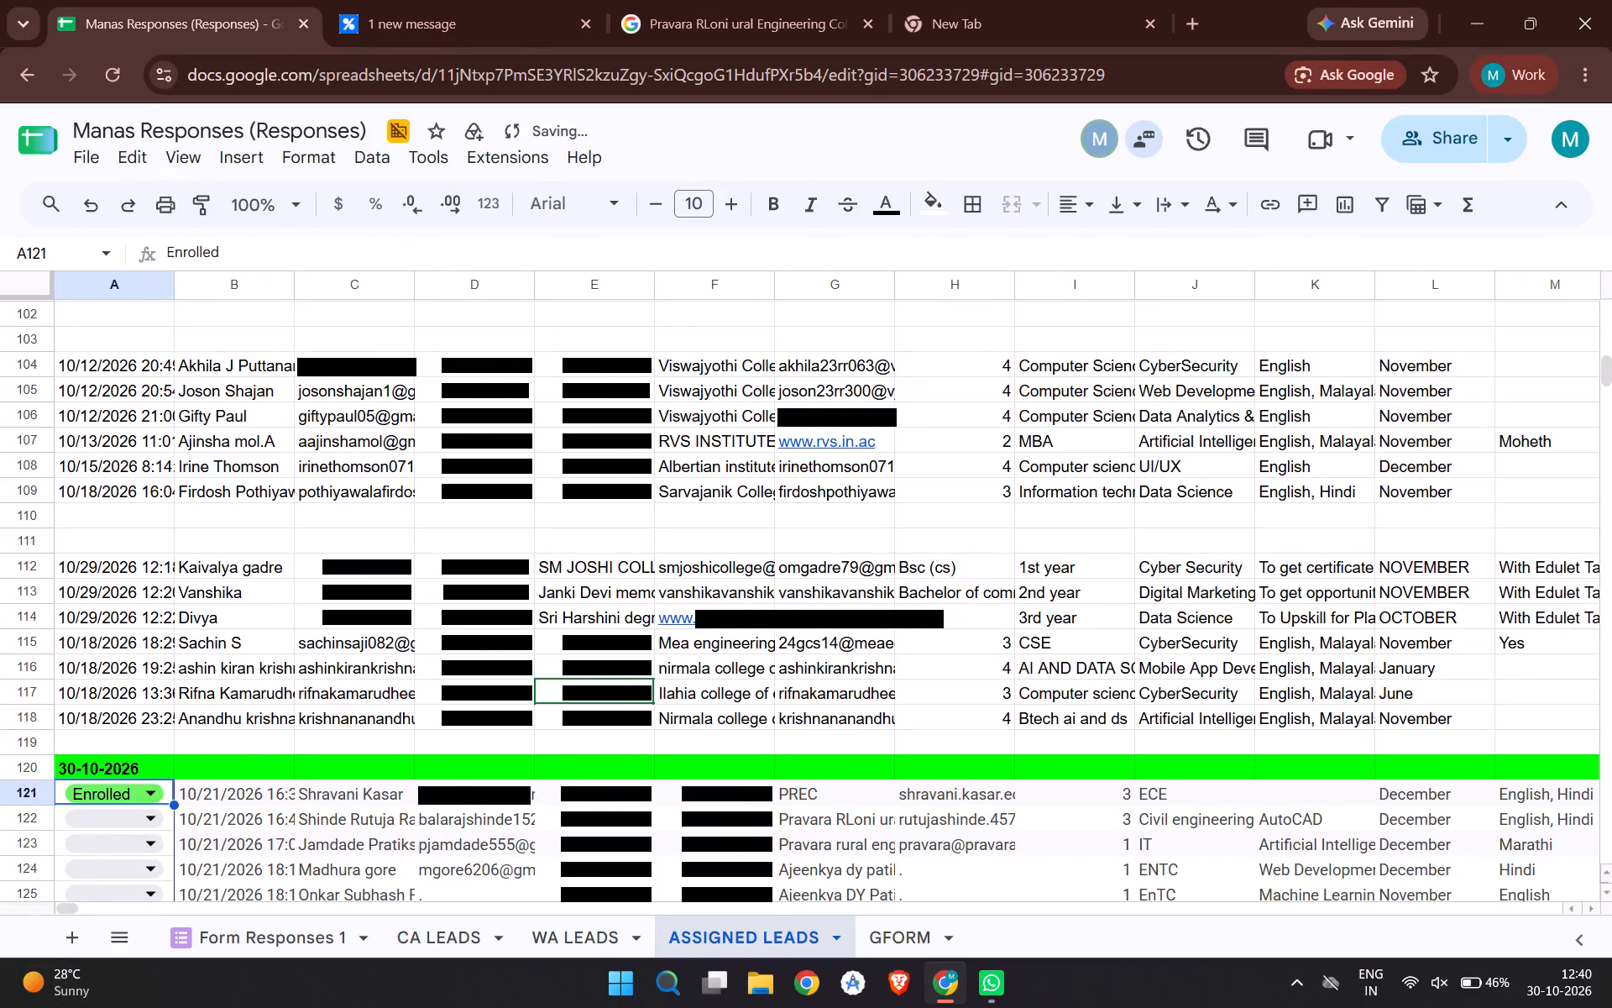
click(939, 198)
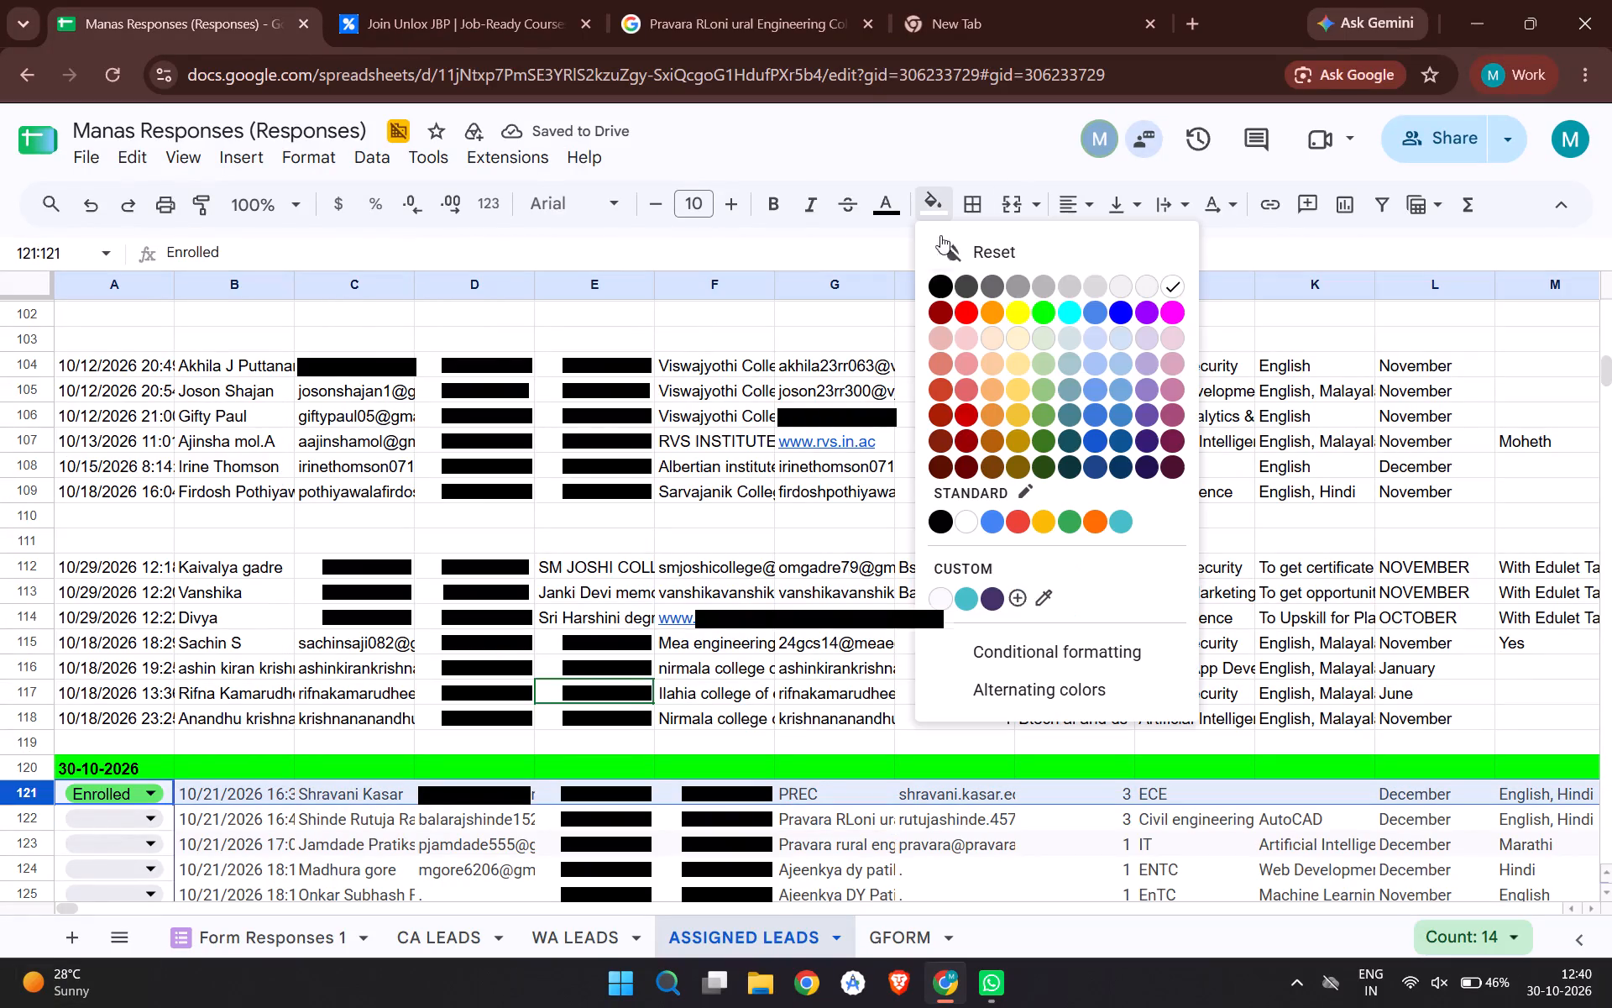
click(1049, 308)
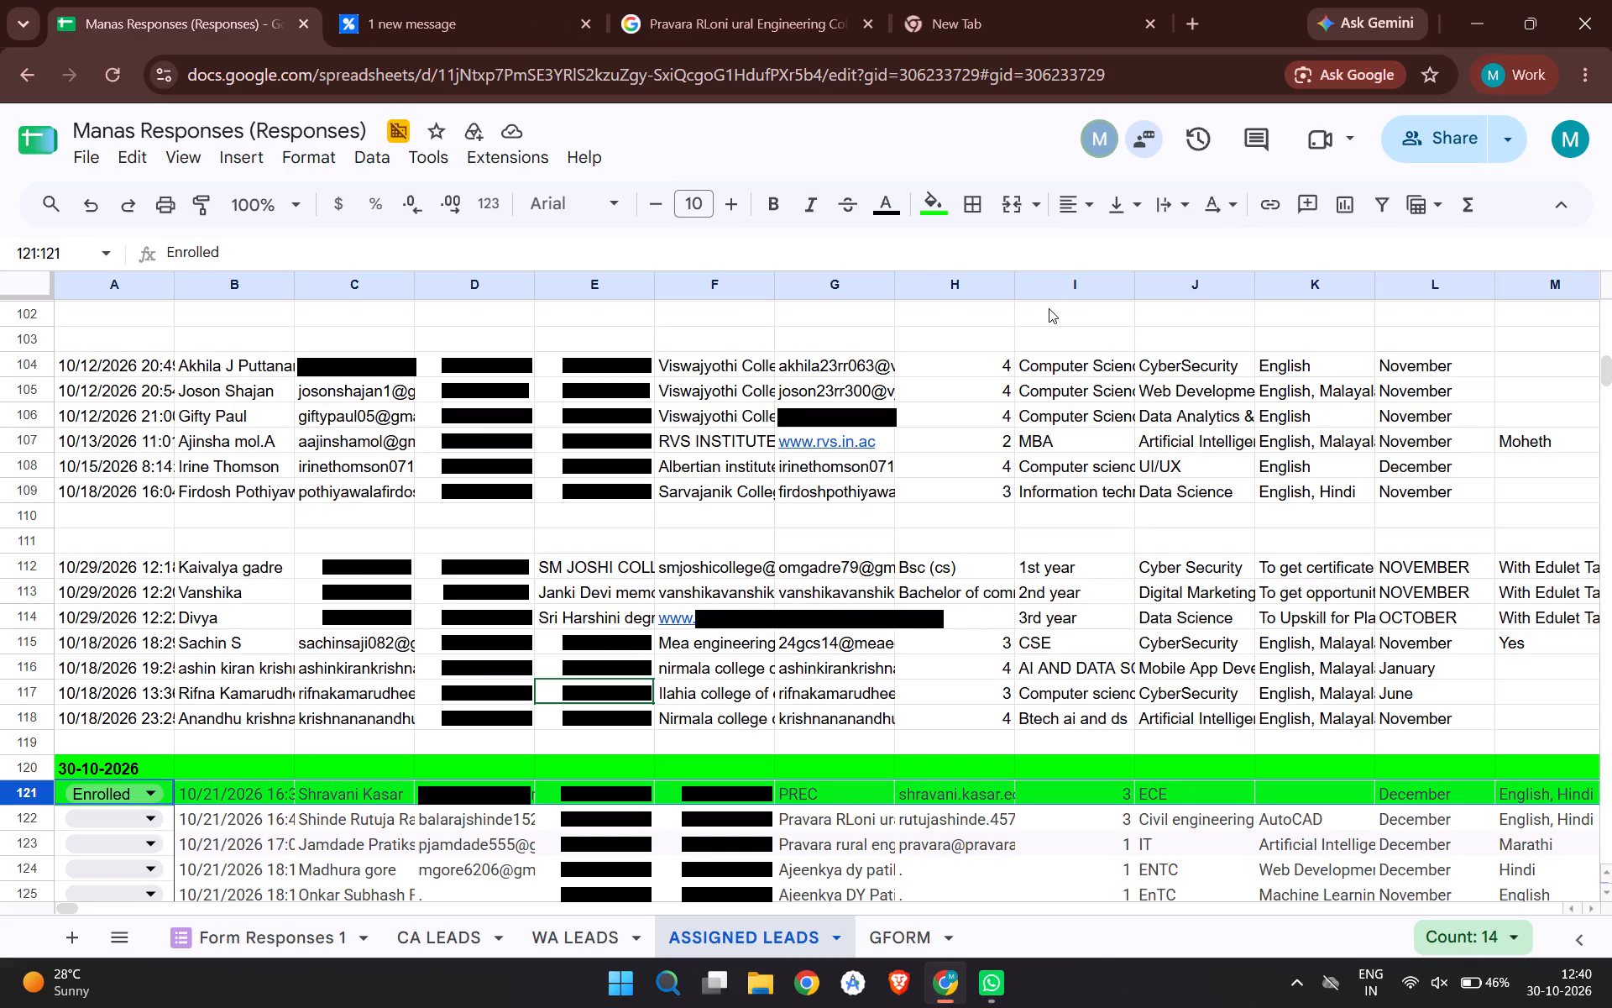
Review the Unlox payment confirmation for the Embedded Systems registration and close that page.
click(391, 0)
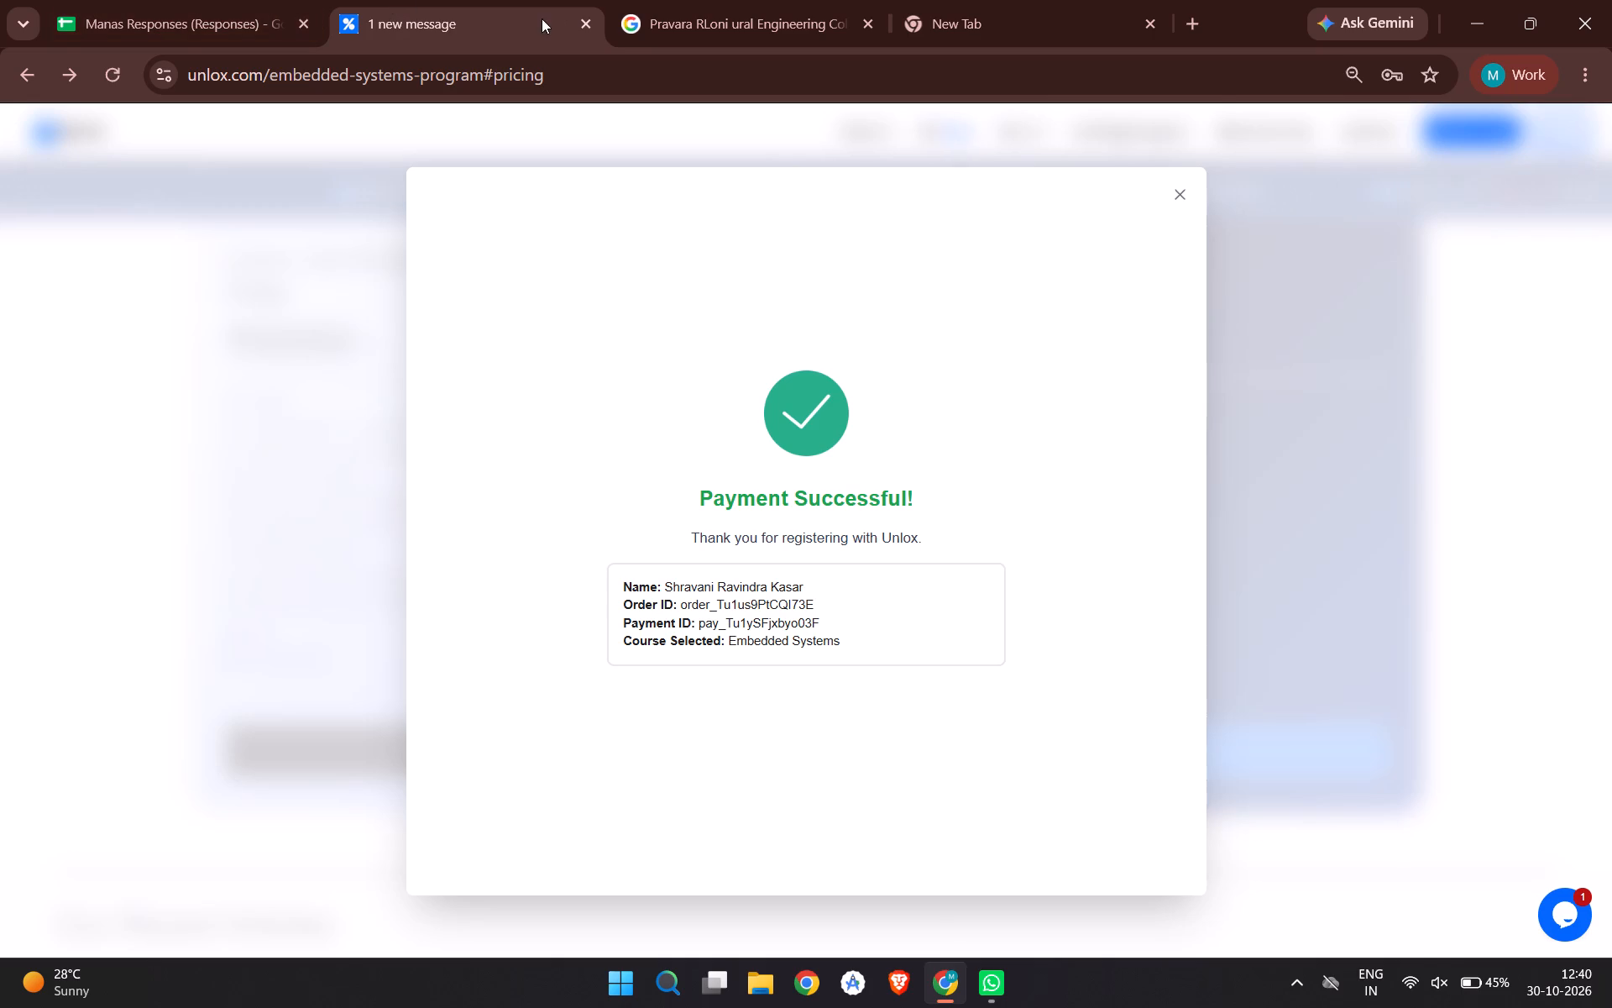
click(580, 21)
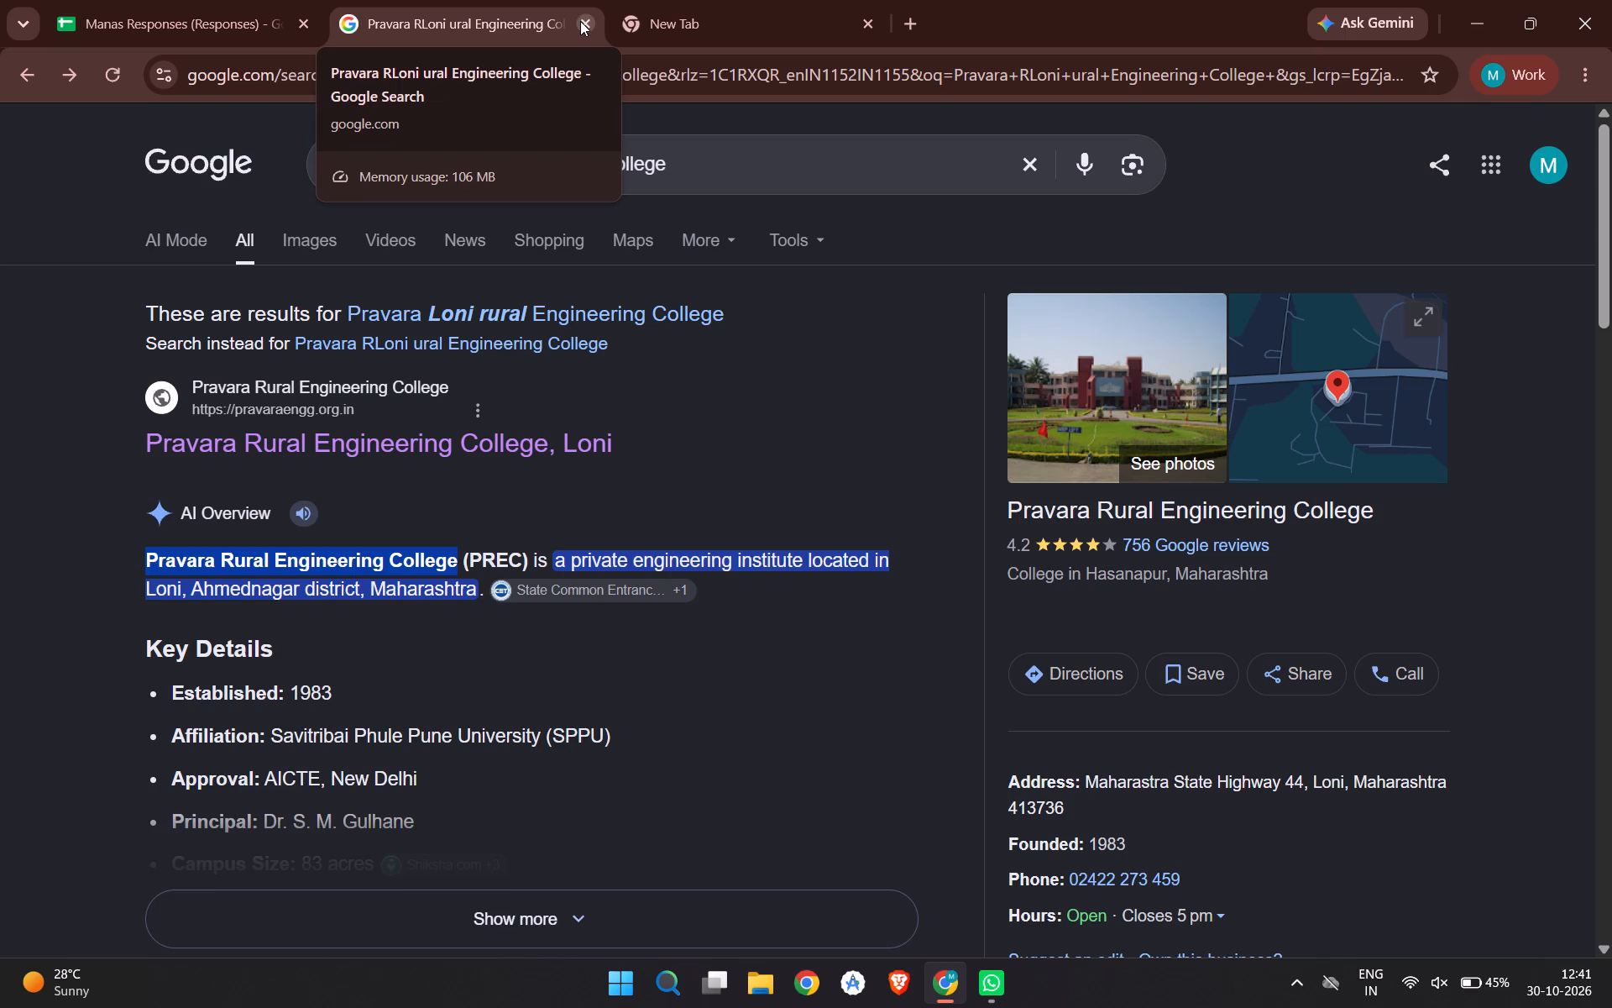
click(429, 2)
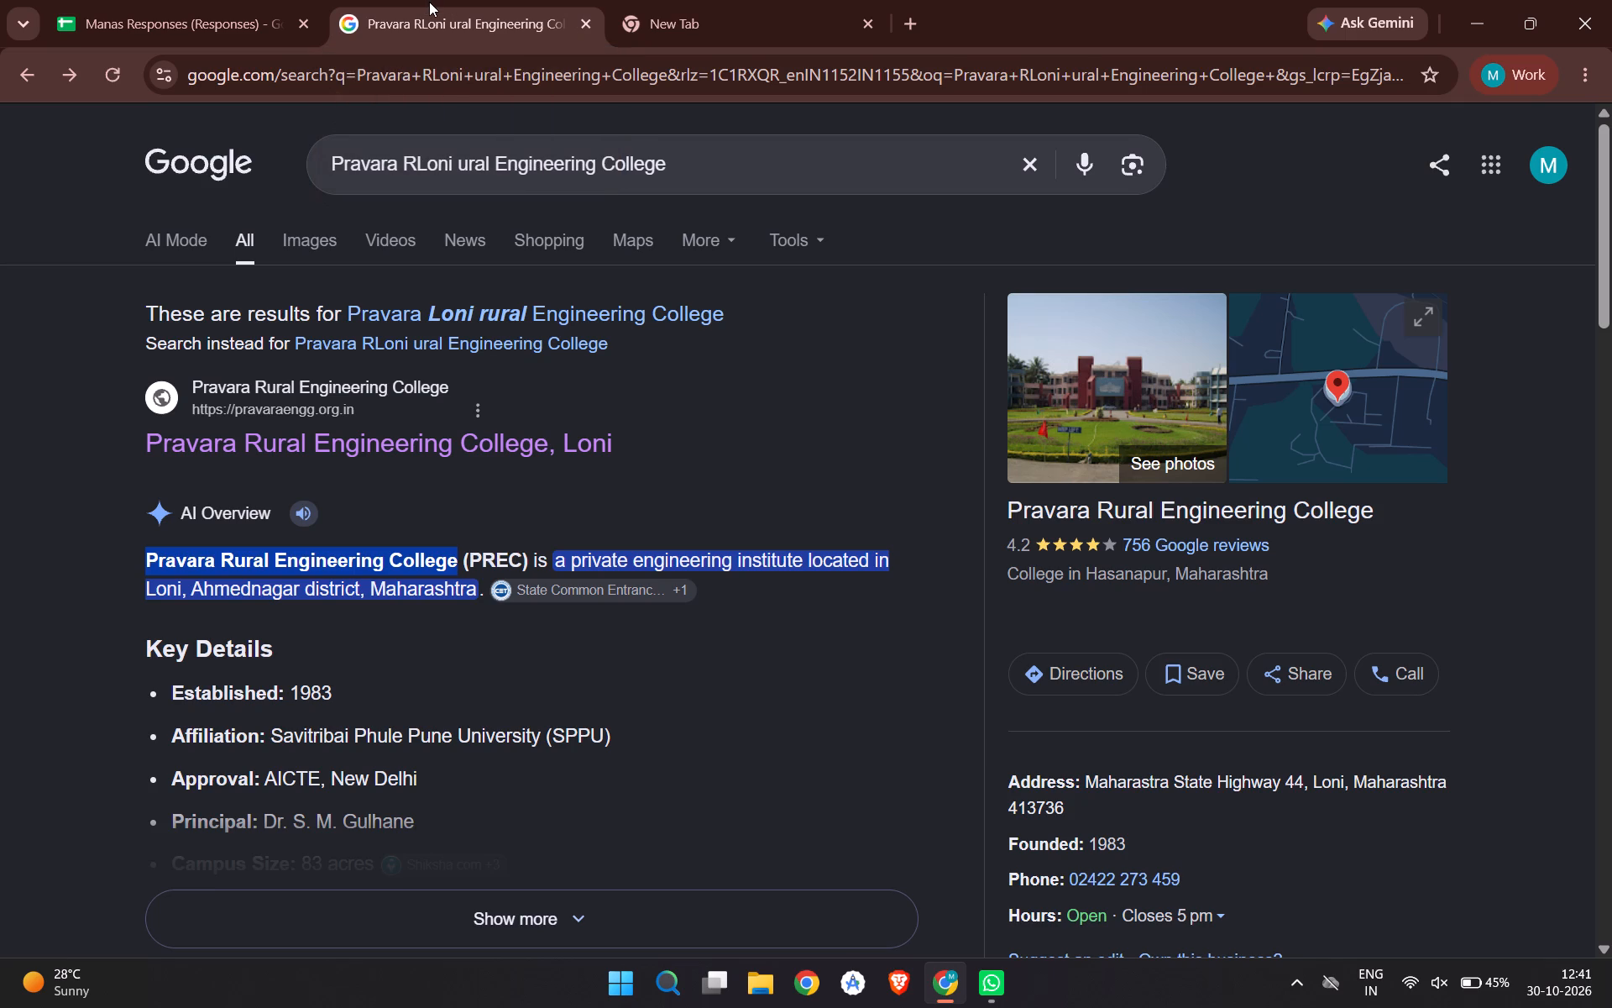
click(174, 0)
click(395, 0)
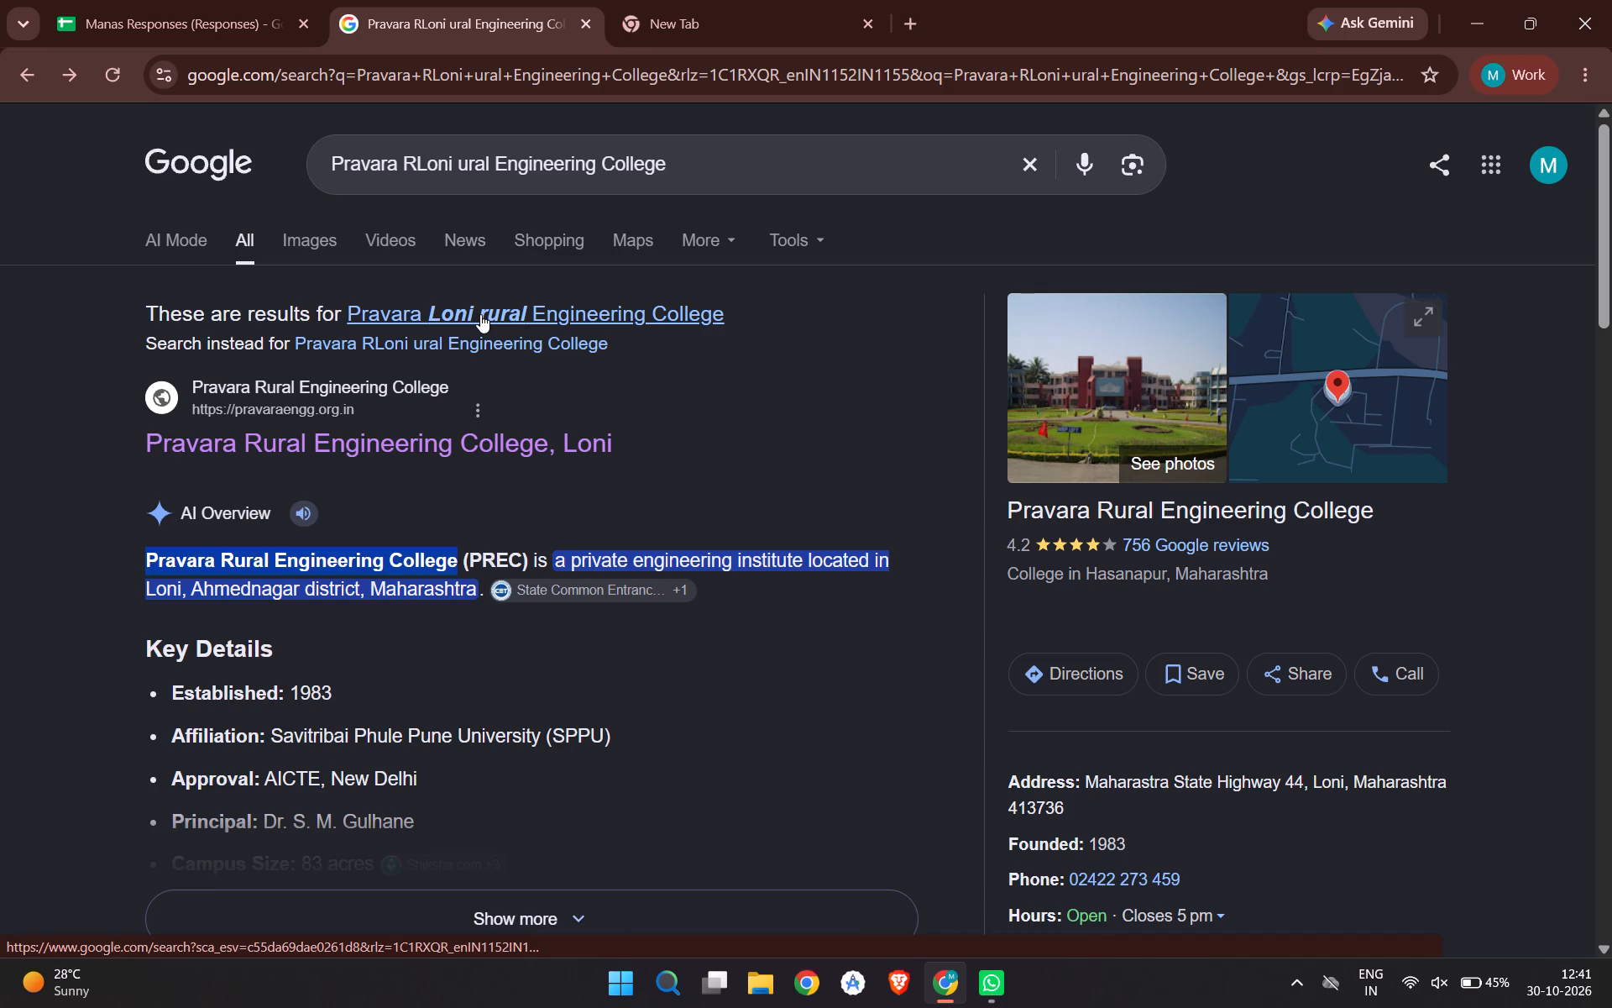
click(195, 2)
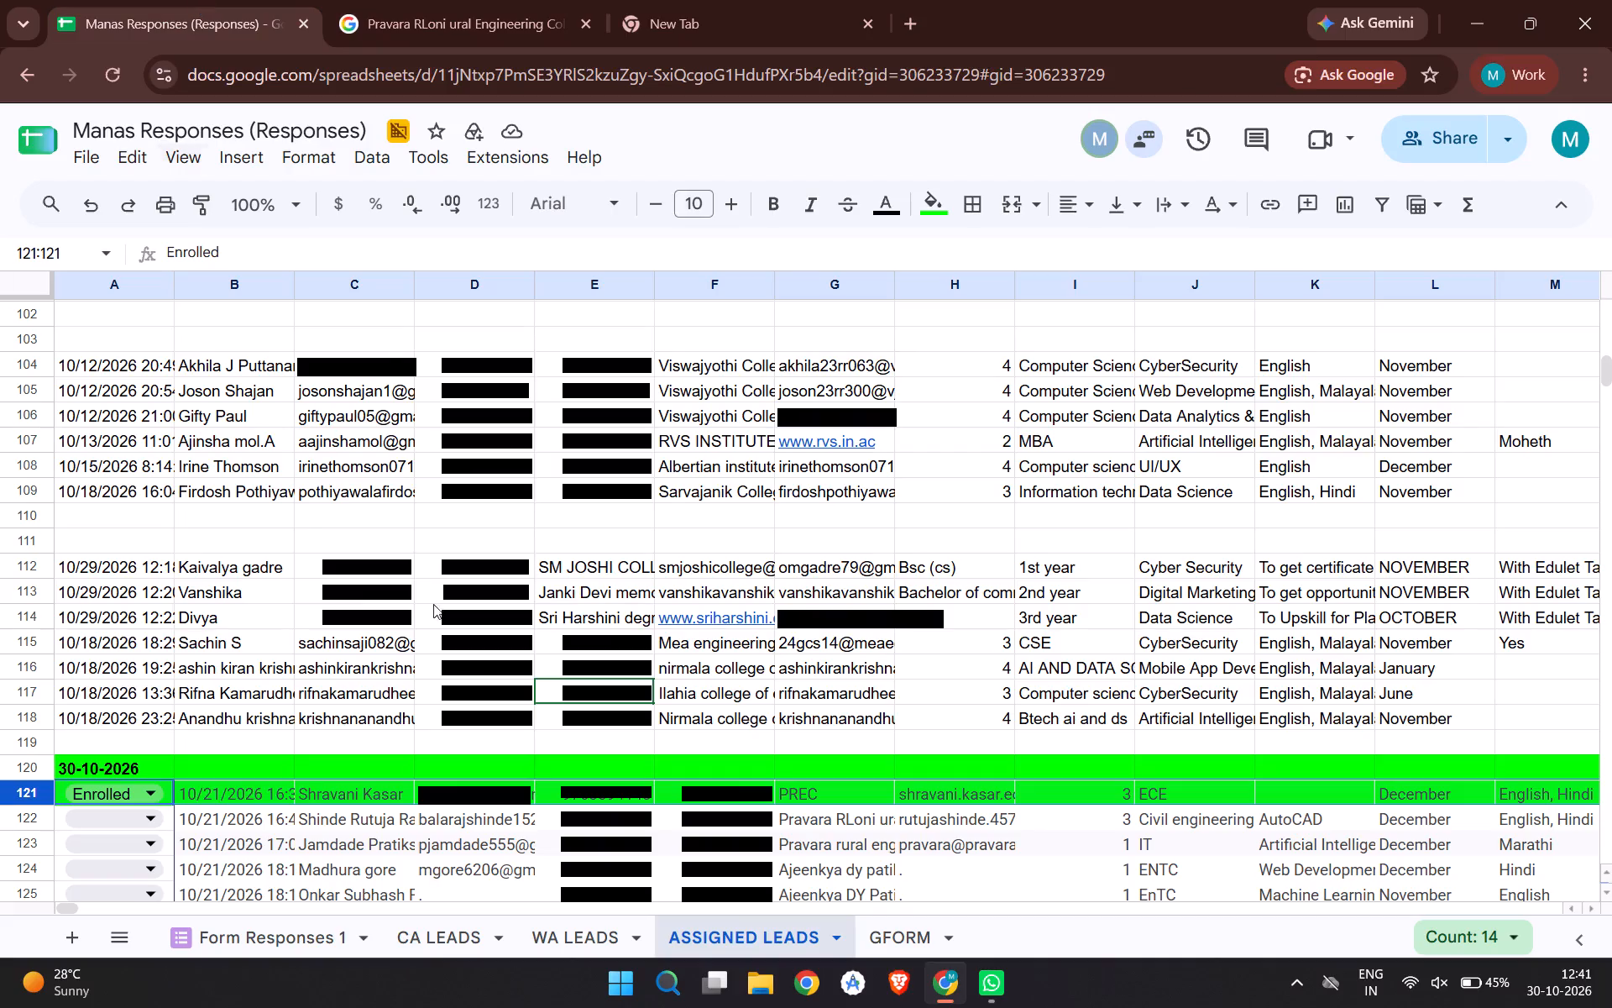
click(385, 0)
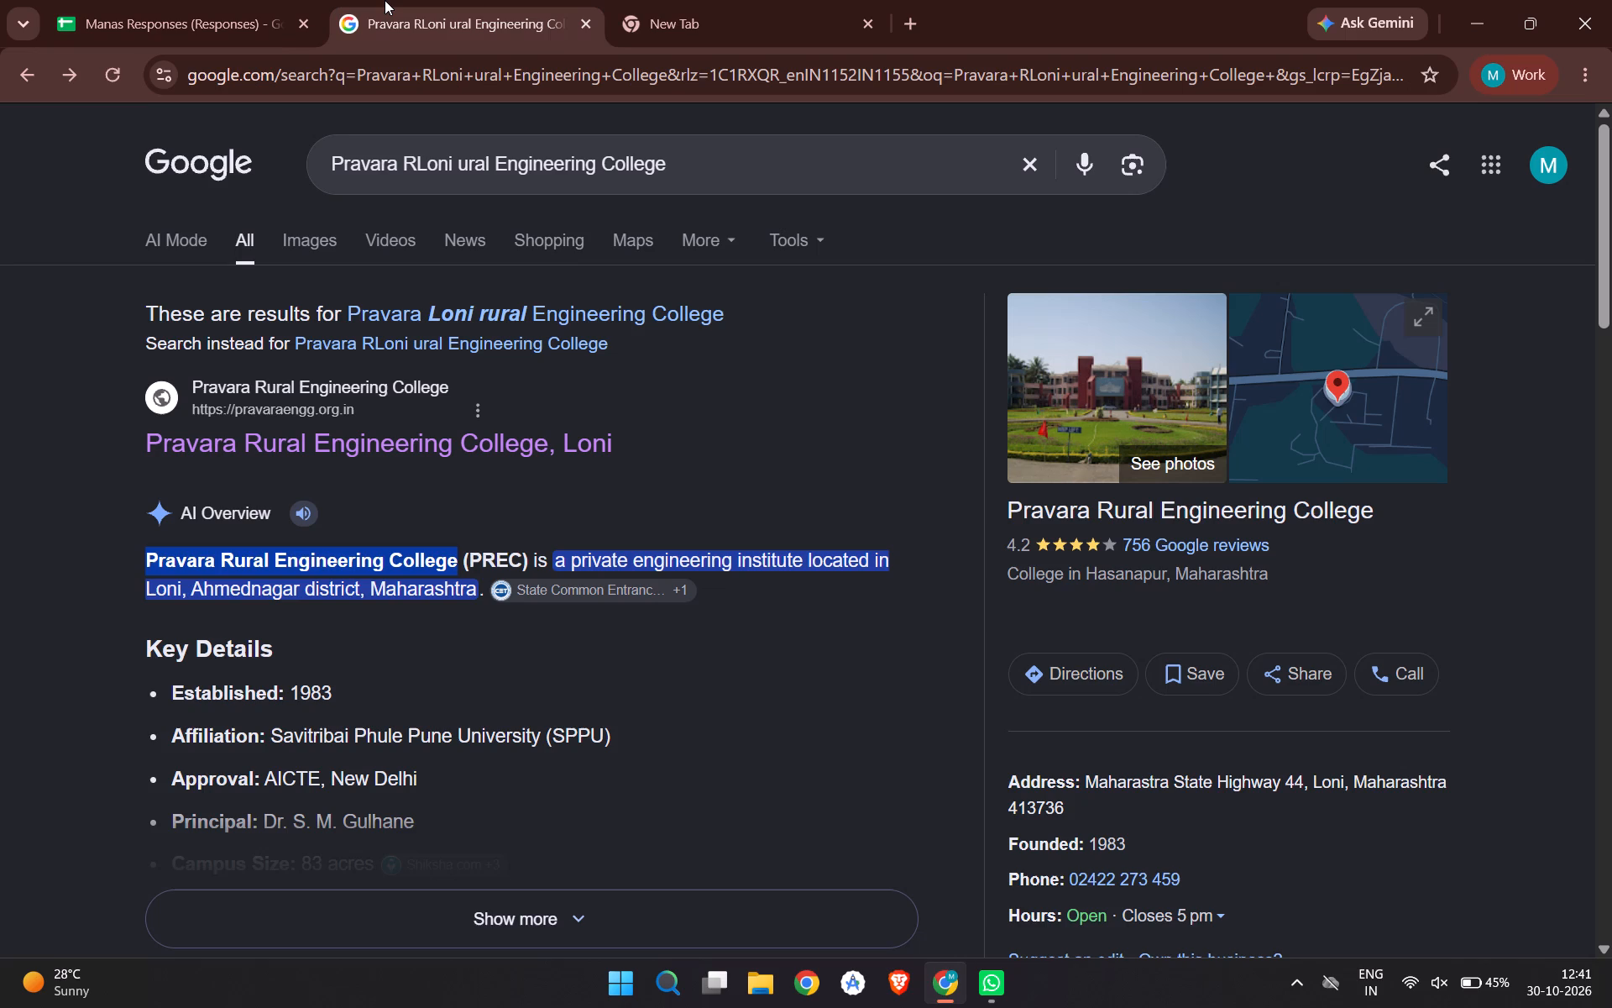
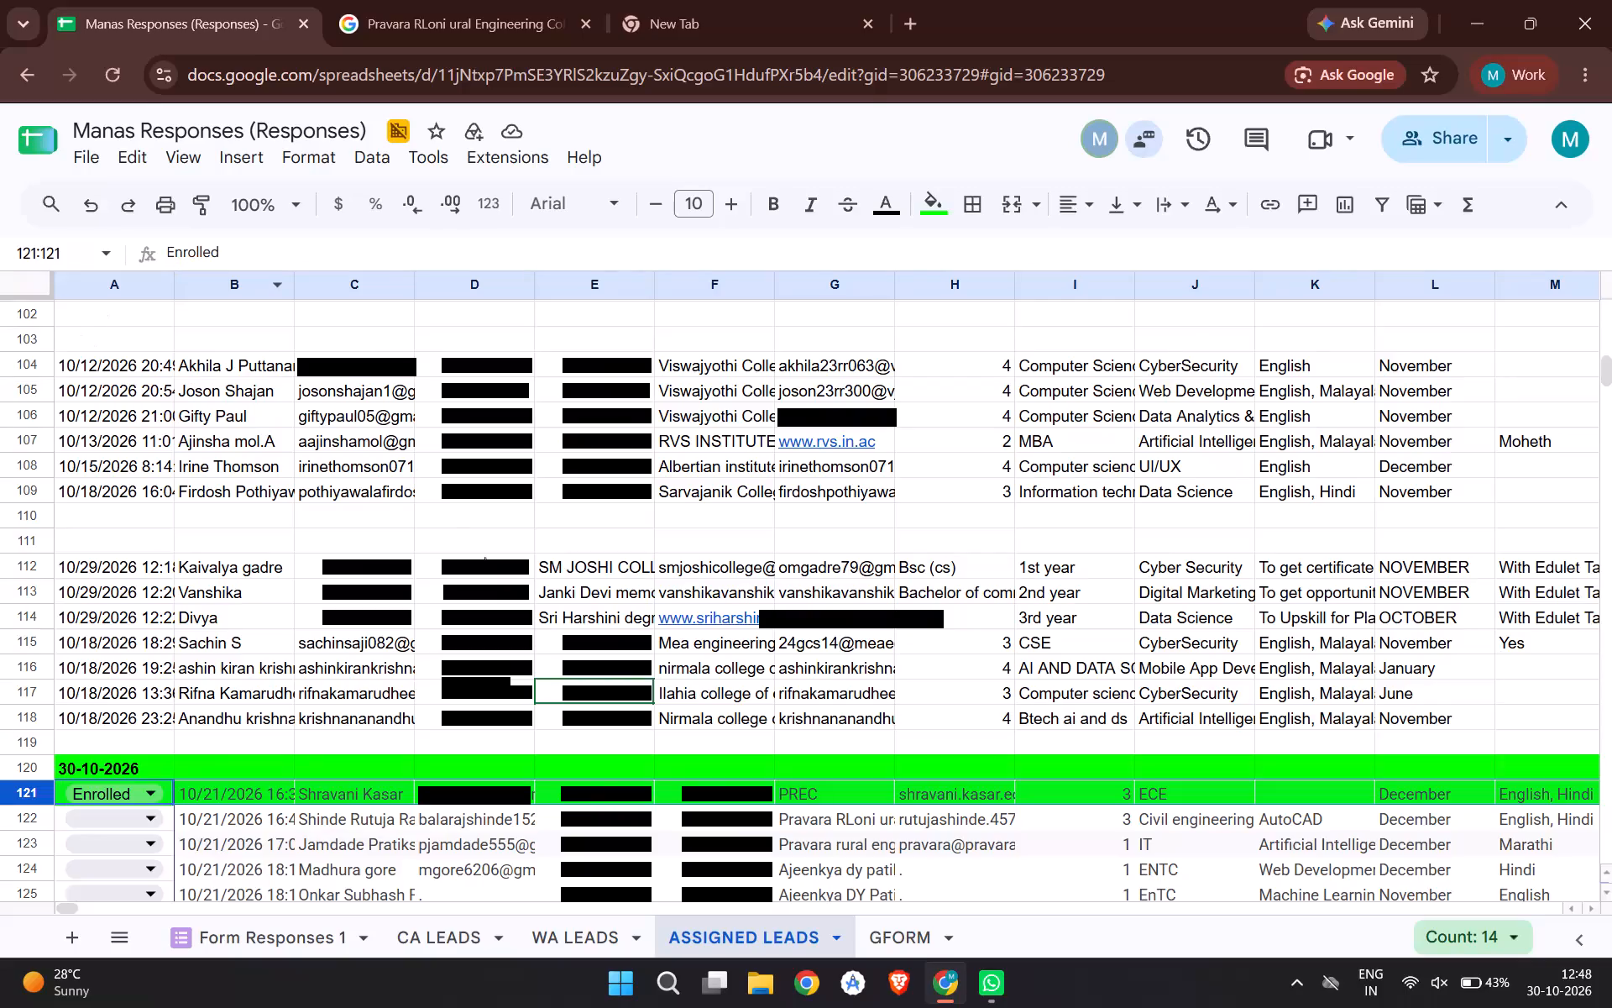
Select the contact number in column E for the Civil engineering lead in row 122, under 30-10-2026.
scroll(498, 722, down, 2)
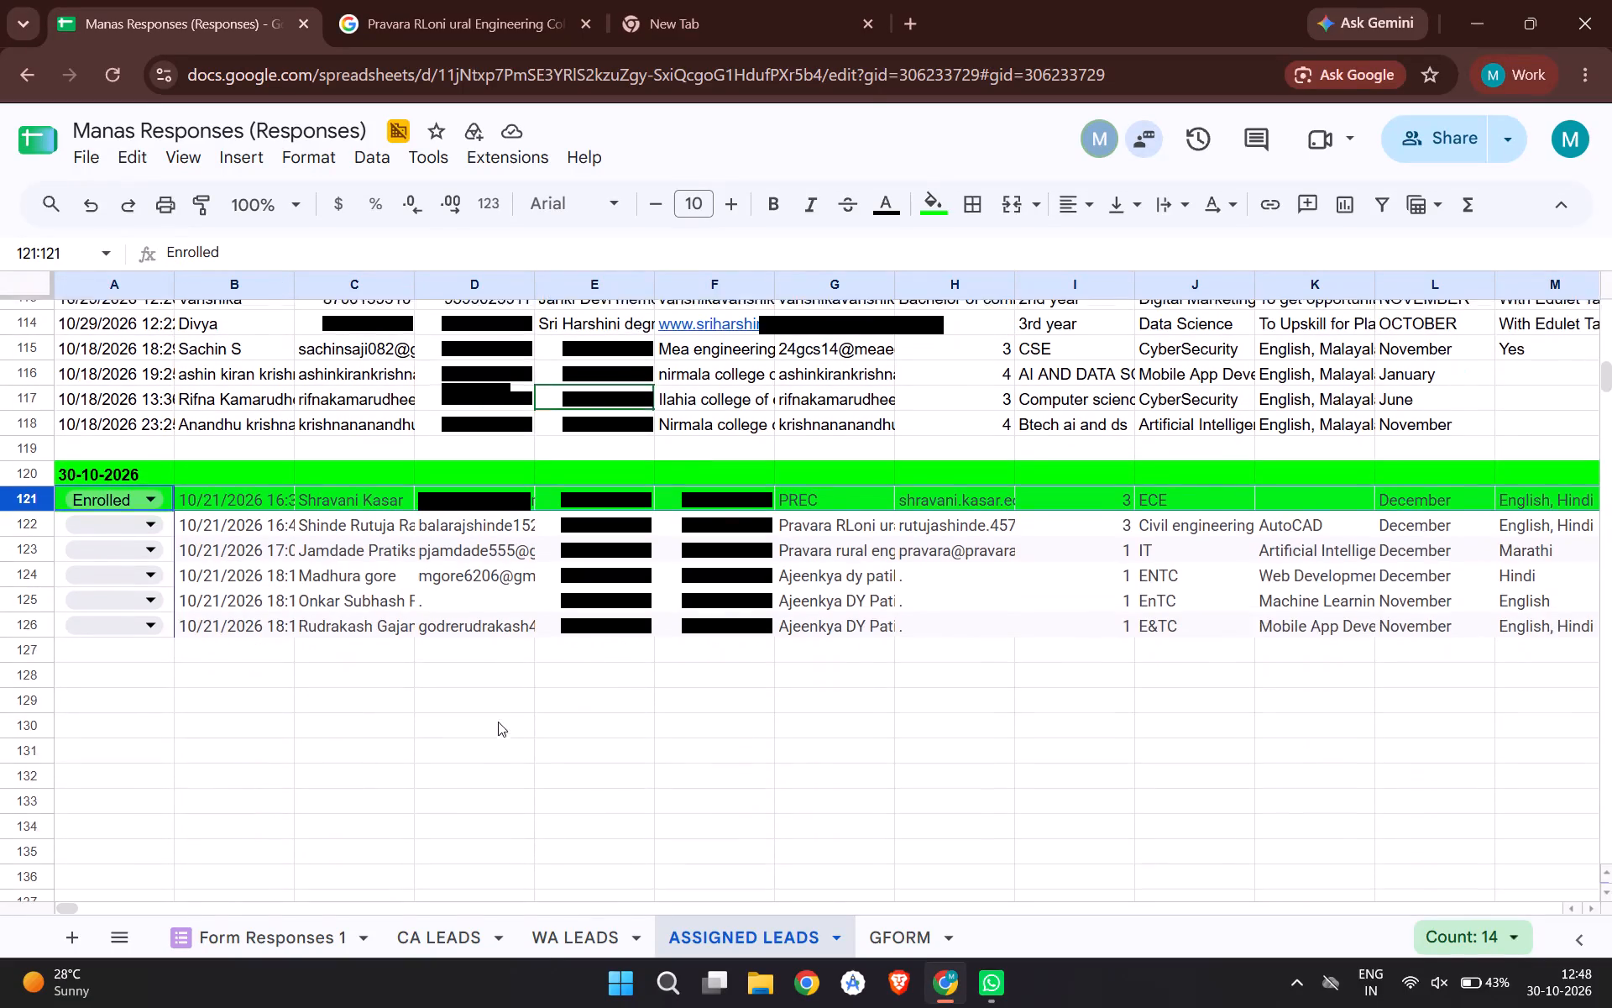
scroll(498, 722, down, 1)
click(610, 524)
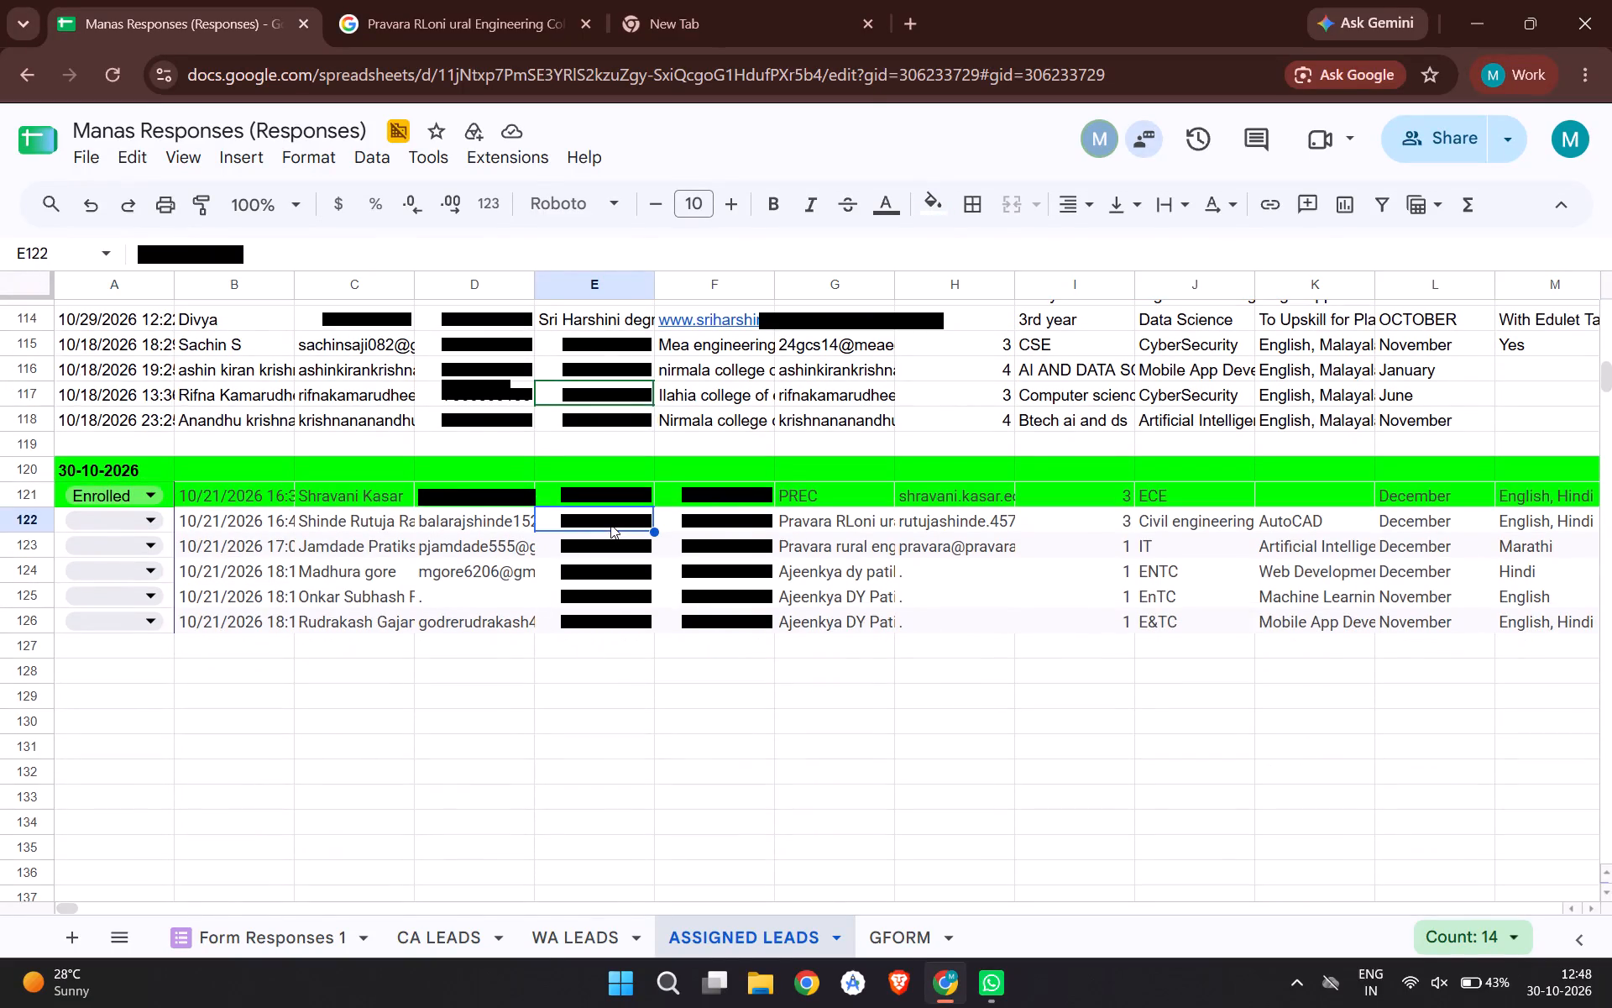
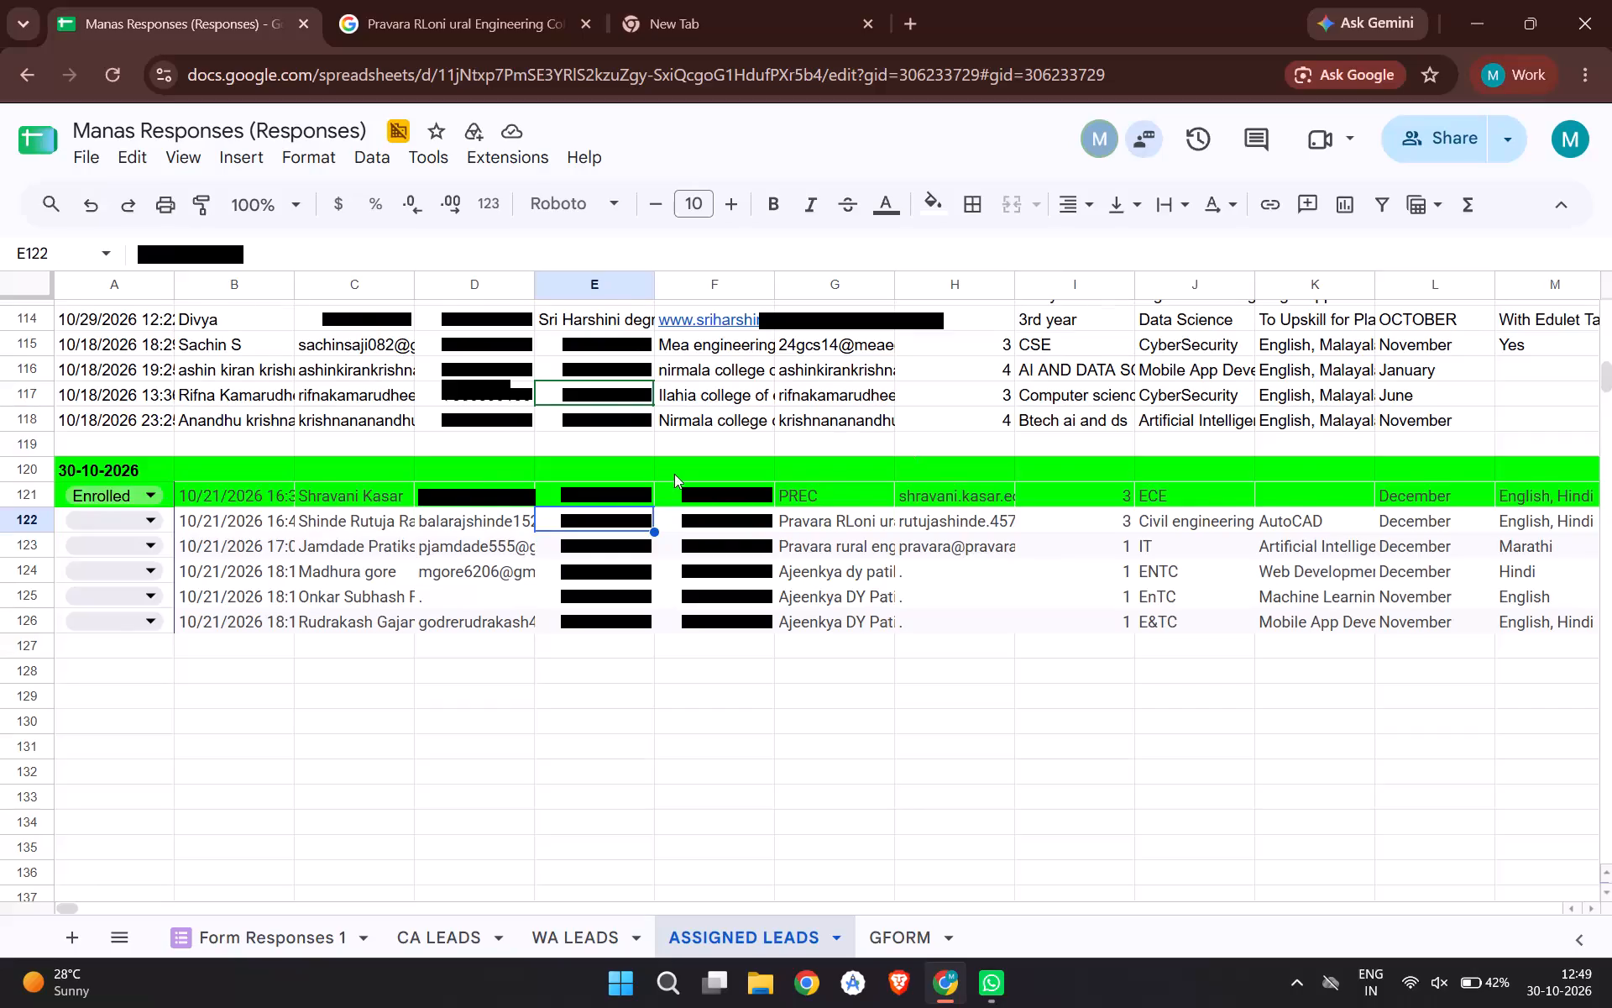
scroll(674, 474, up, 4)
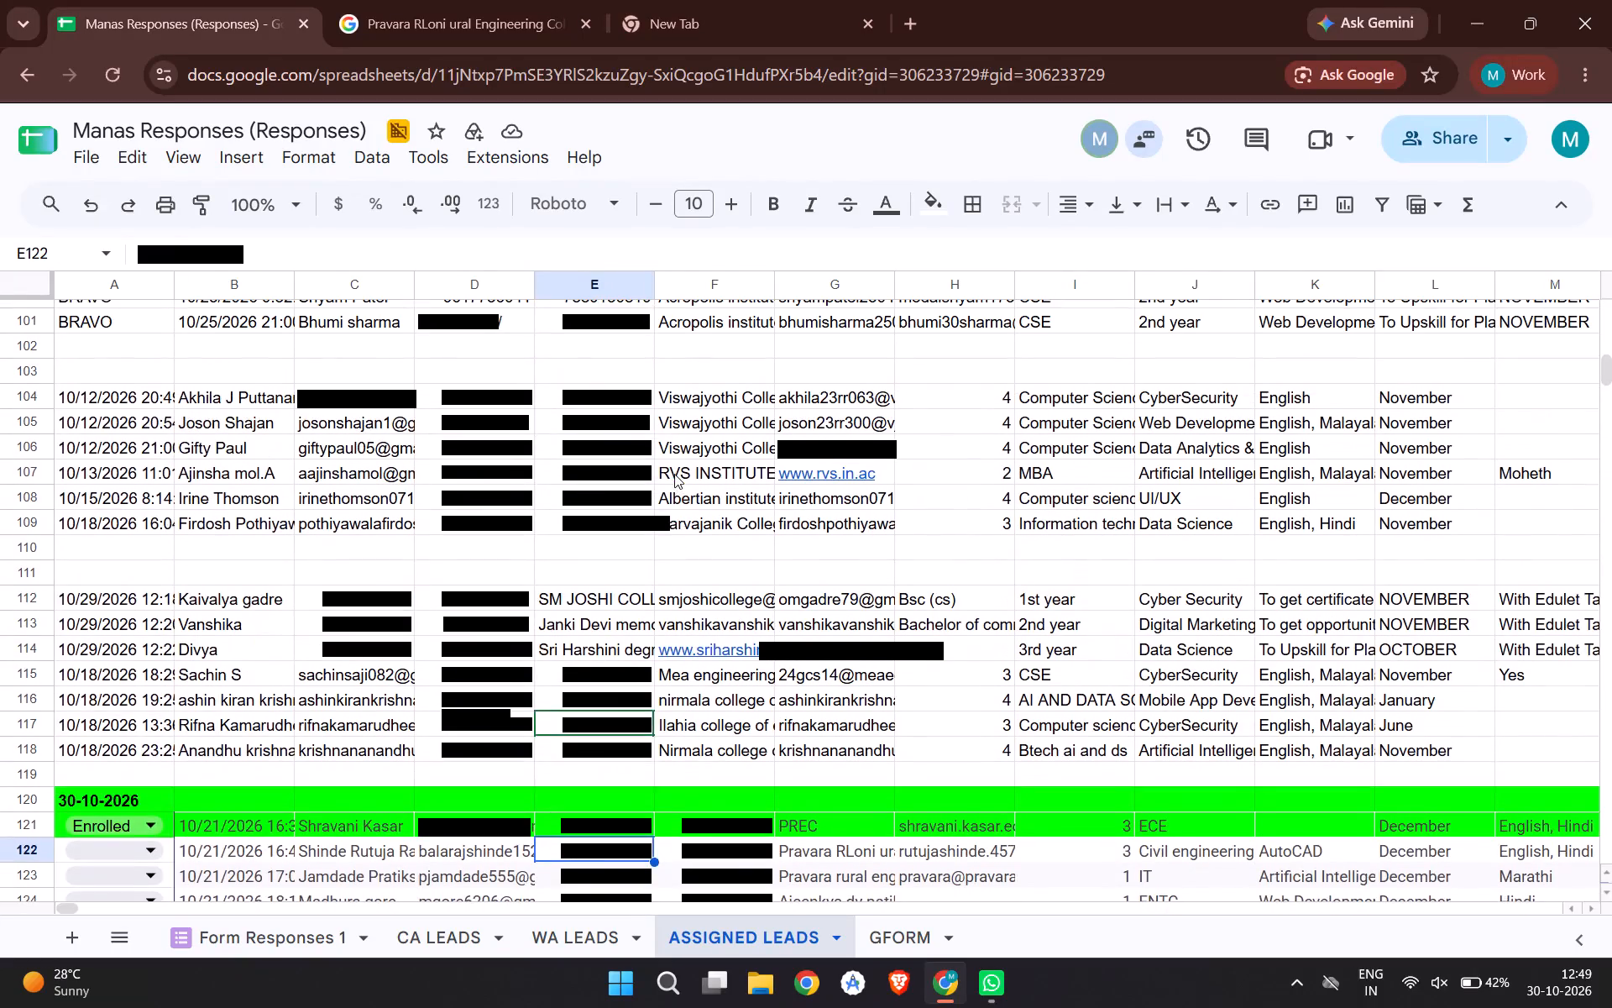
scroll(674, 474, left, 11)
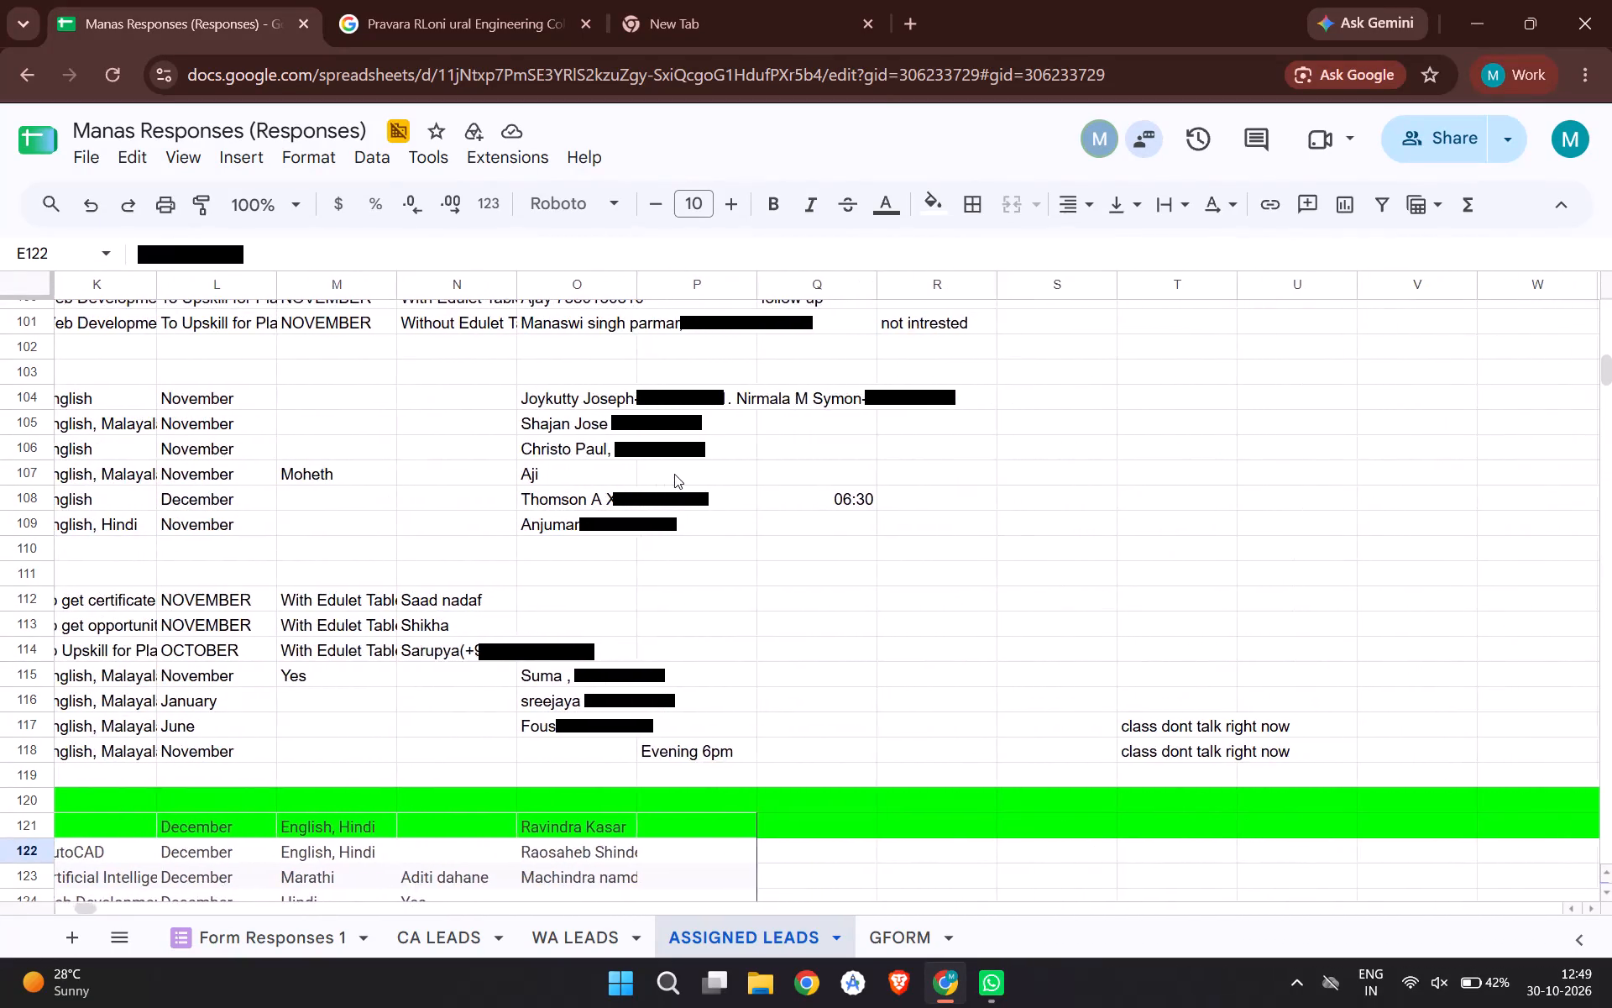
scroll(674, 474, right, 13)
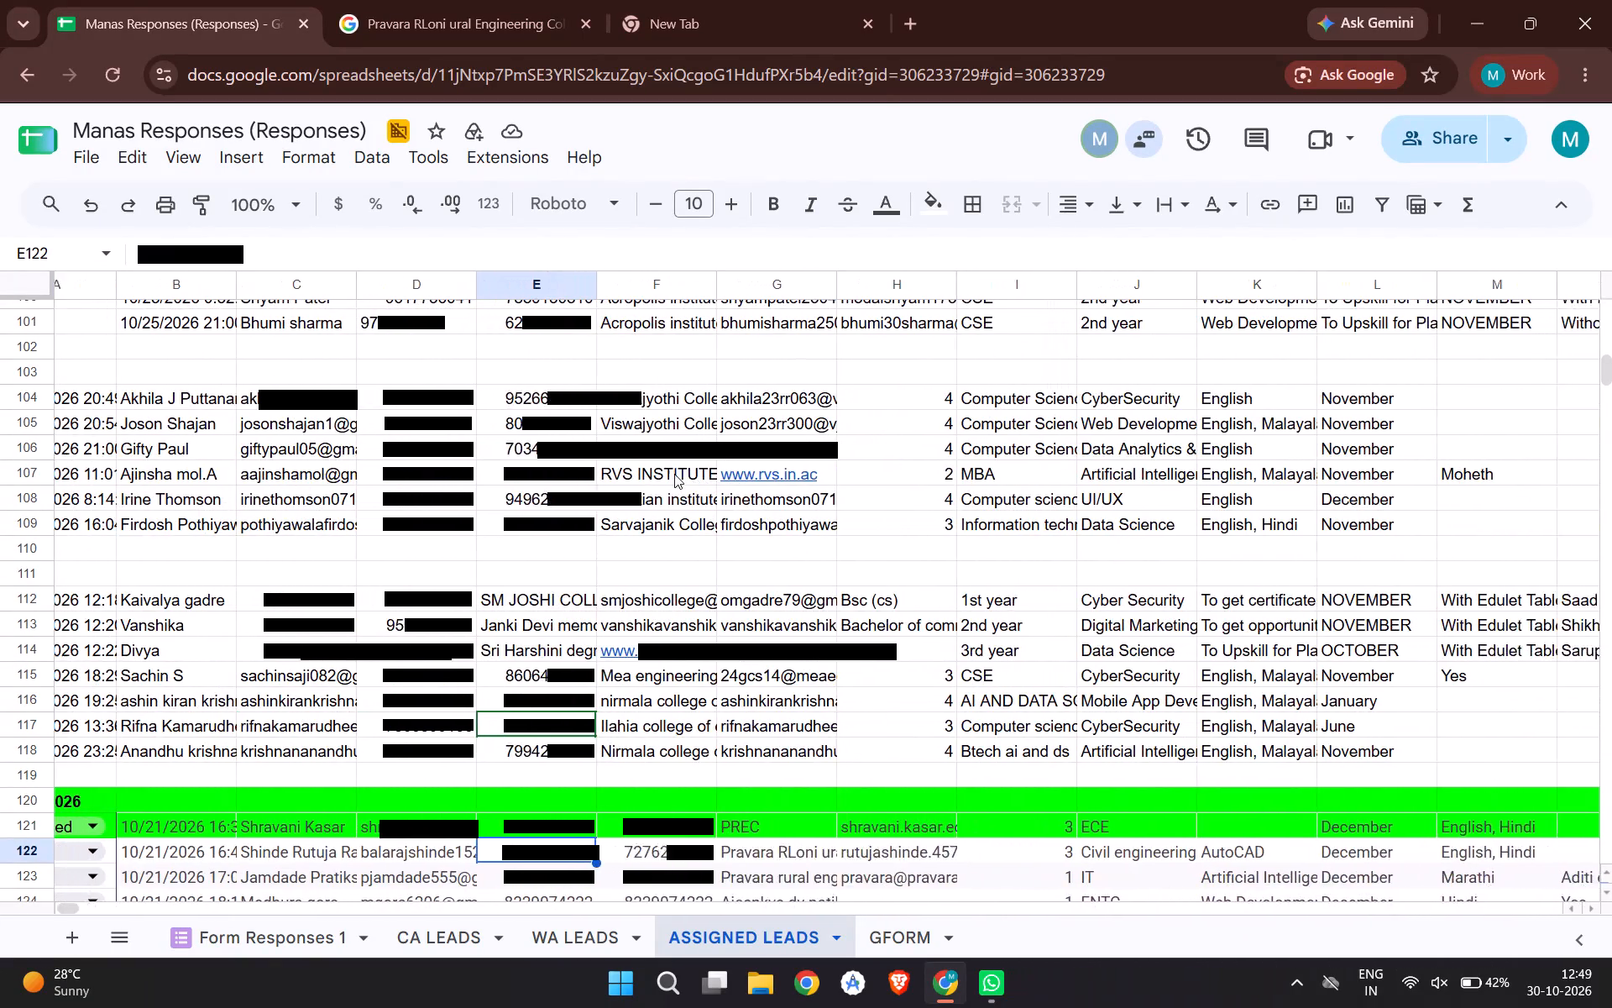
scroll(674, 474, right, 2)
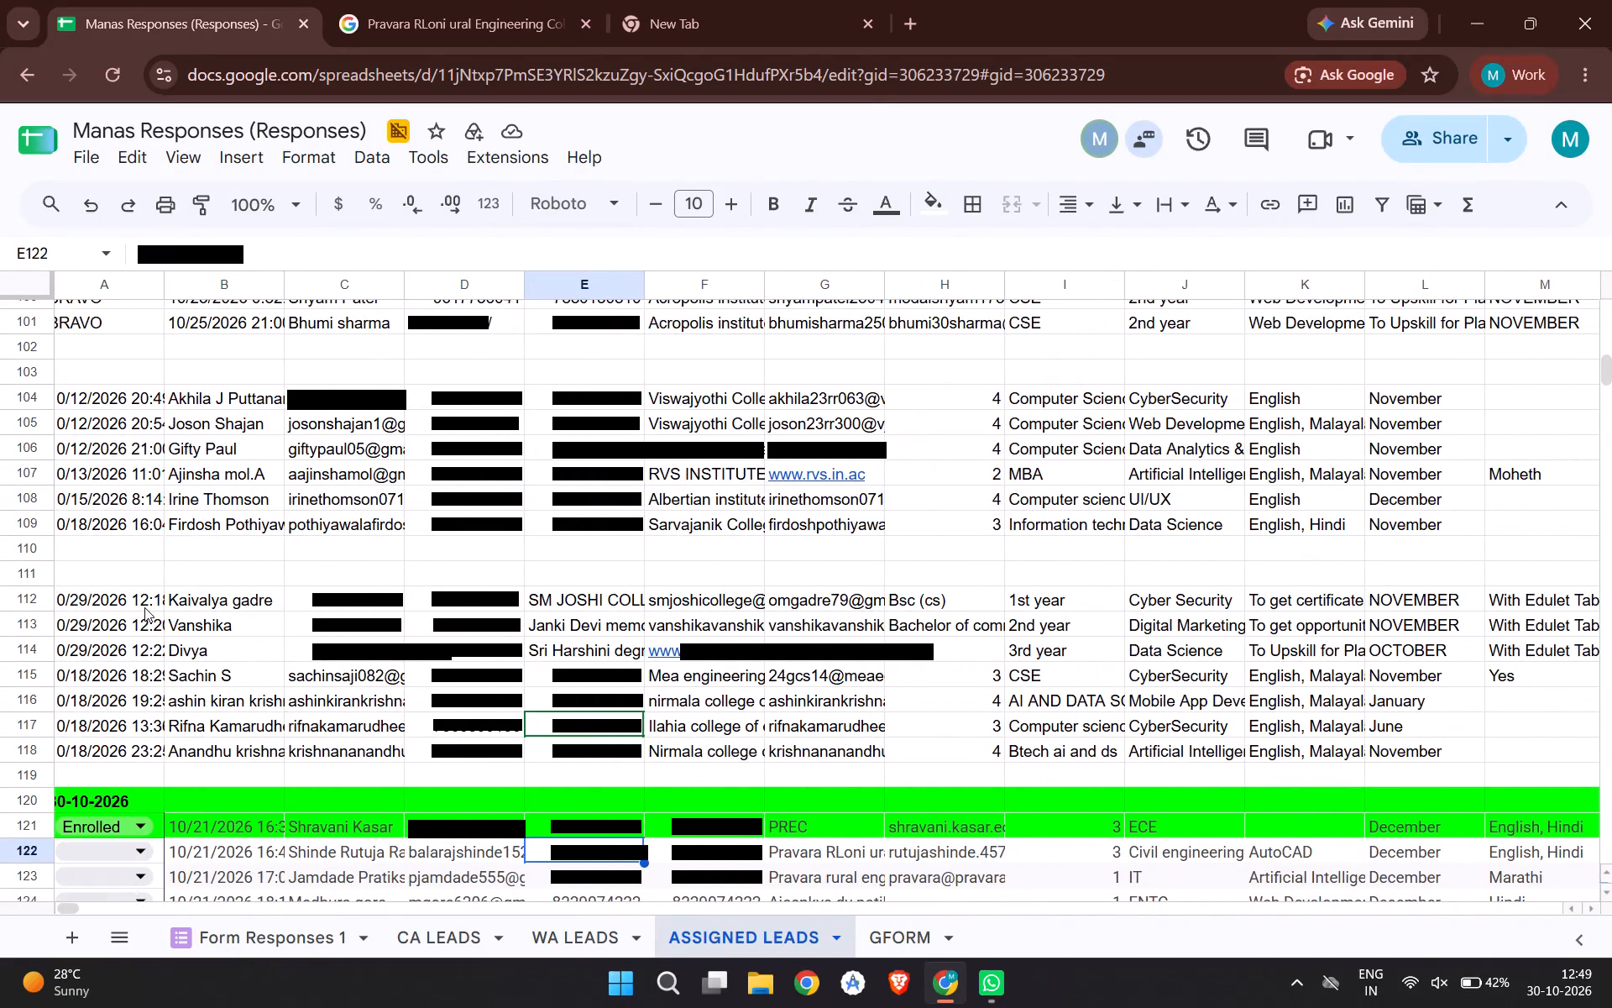
Copy the block of lead records in rows 112 to 115, columns A through Q, above the 30-10-2026 section.
drag(176, 596, 422, 624)
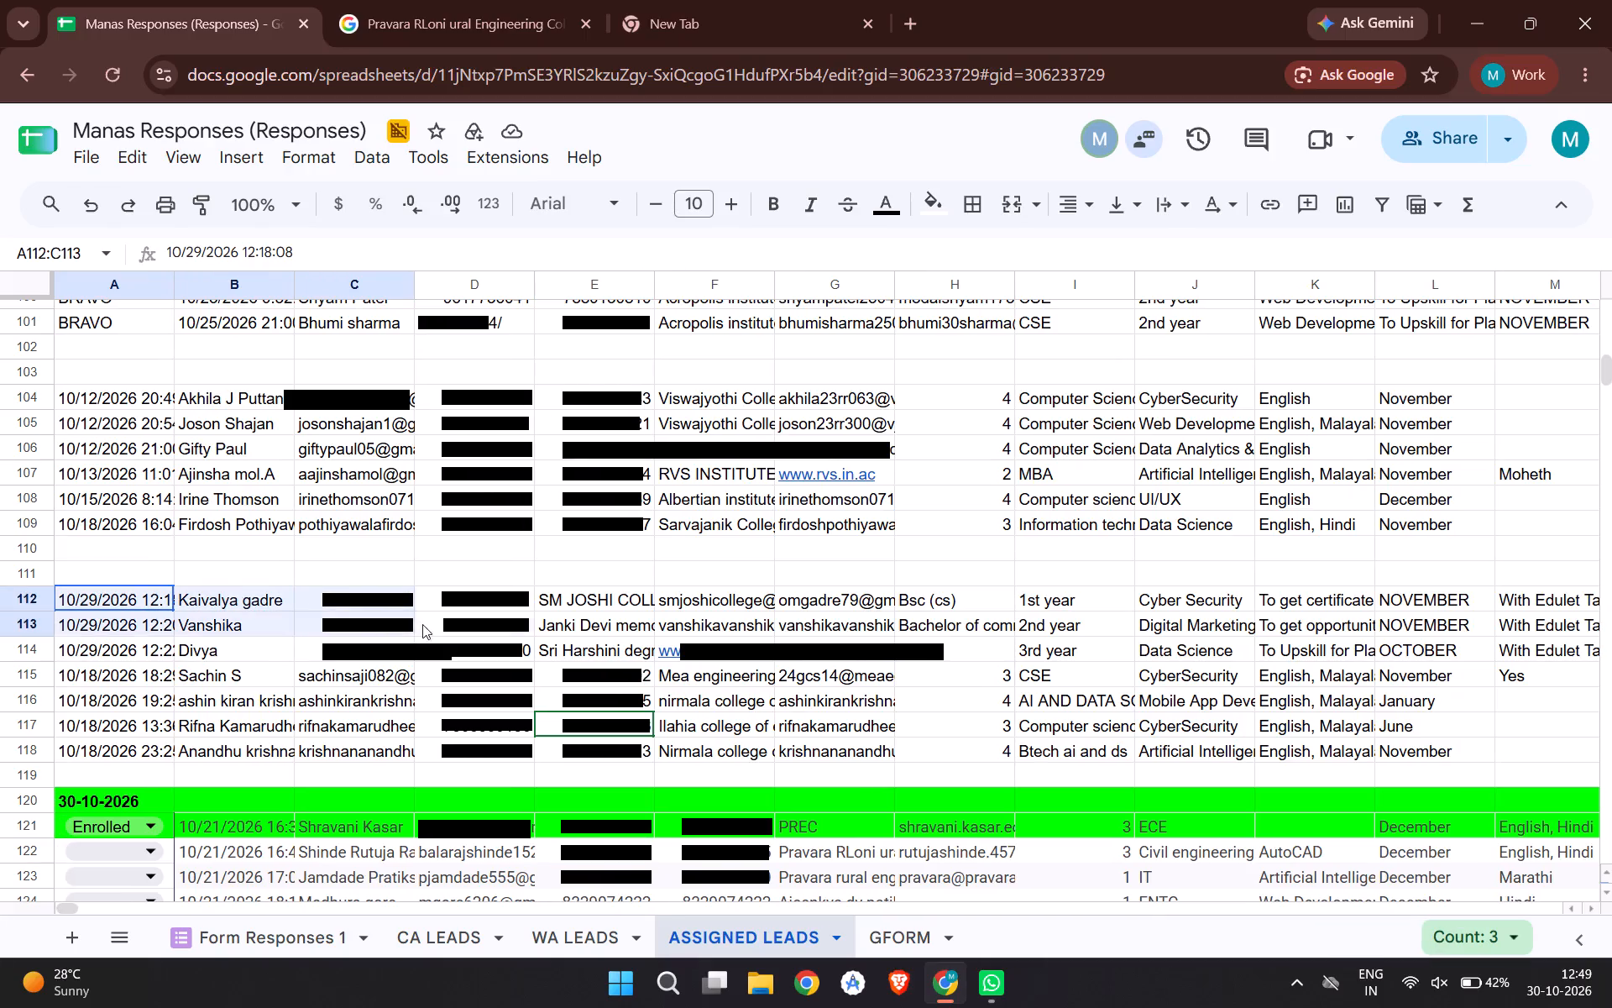
drag(422, 624, 1171, 689)
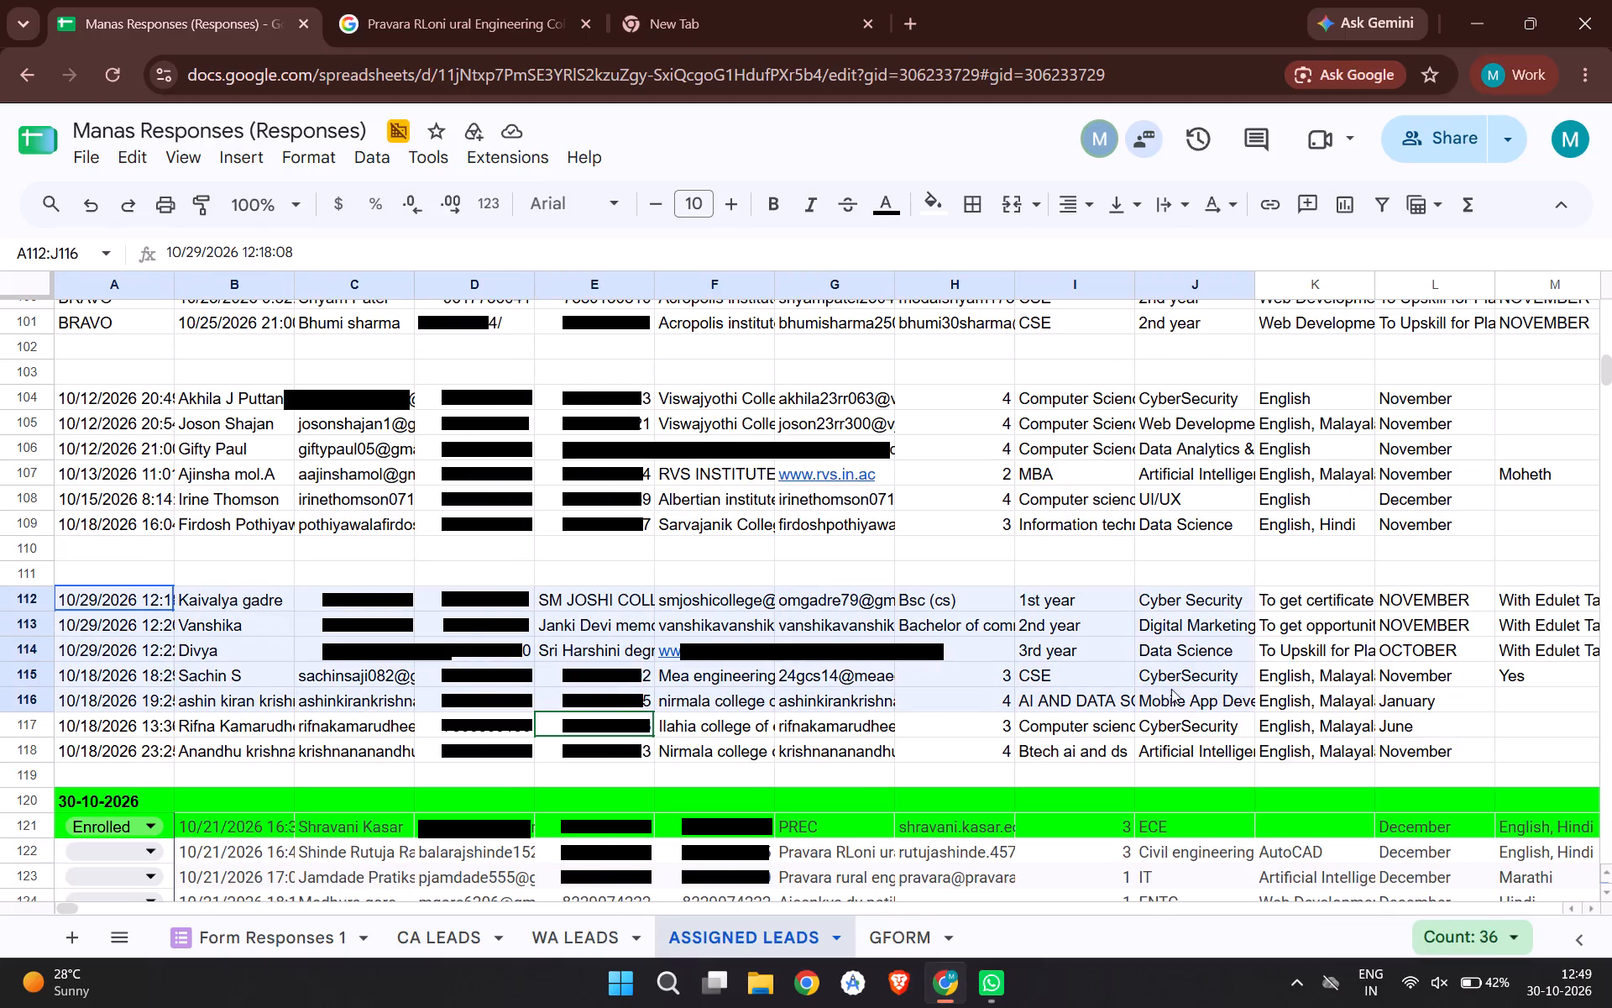
drag(1171, 689, 1526, 690)
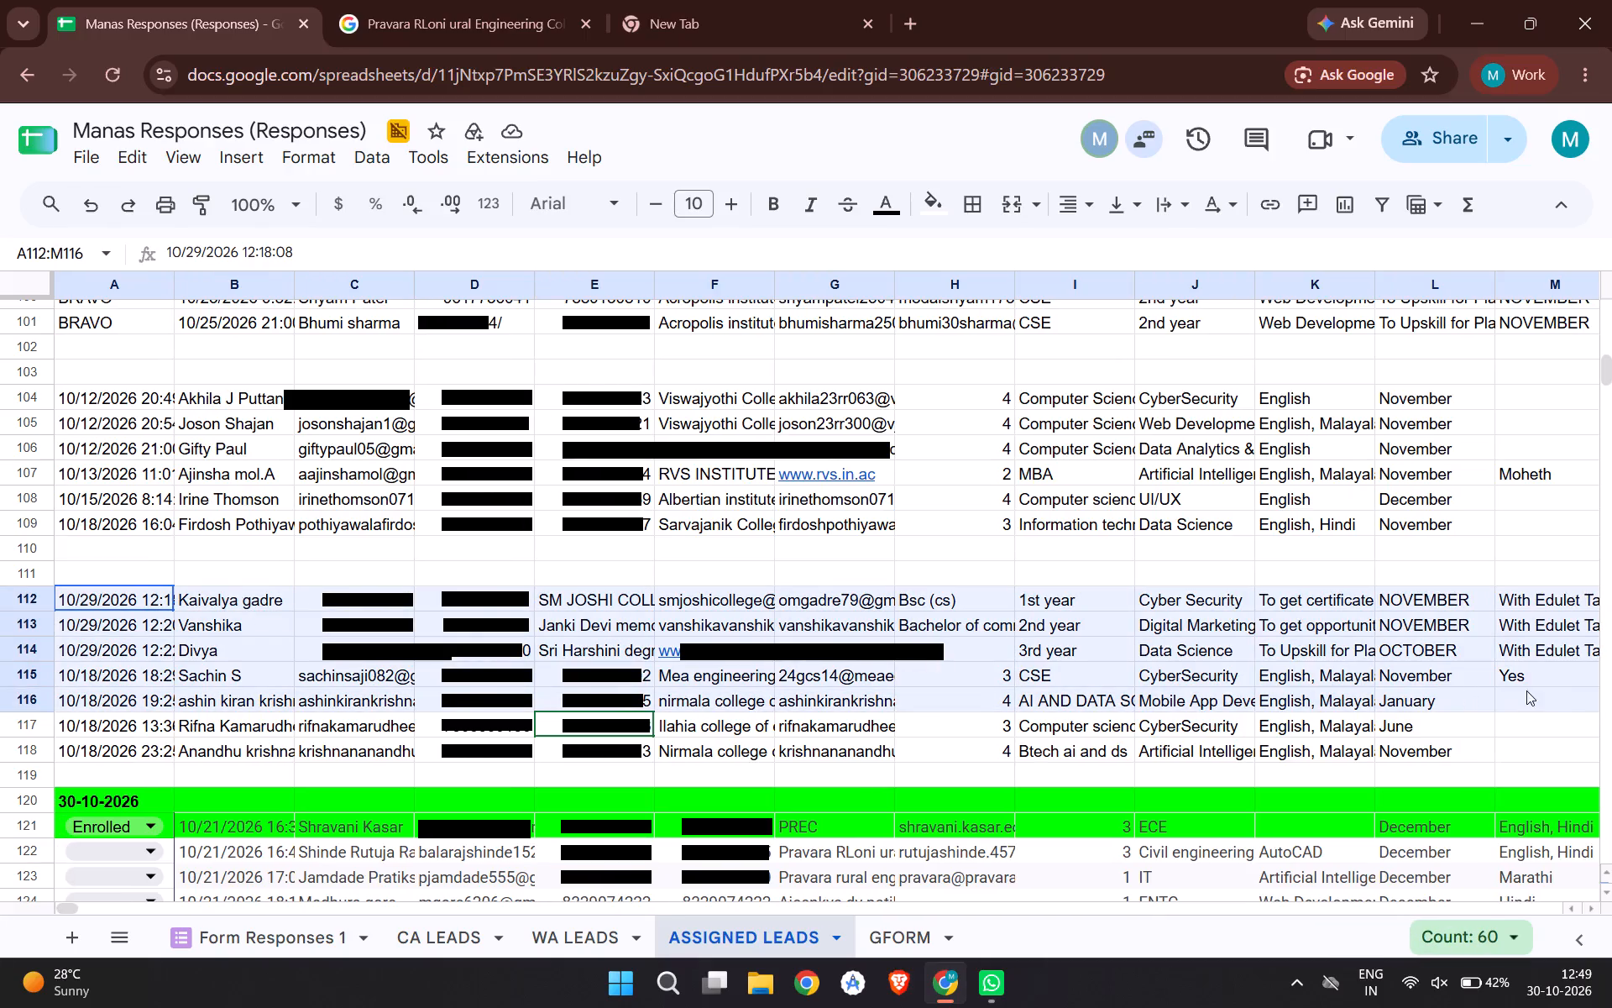
drag(1526, 690, 1611, 689)
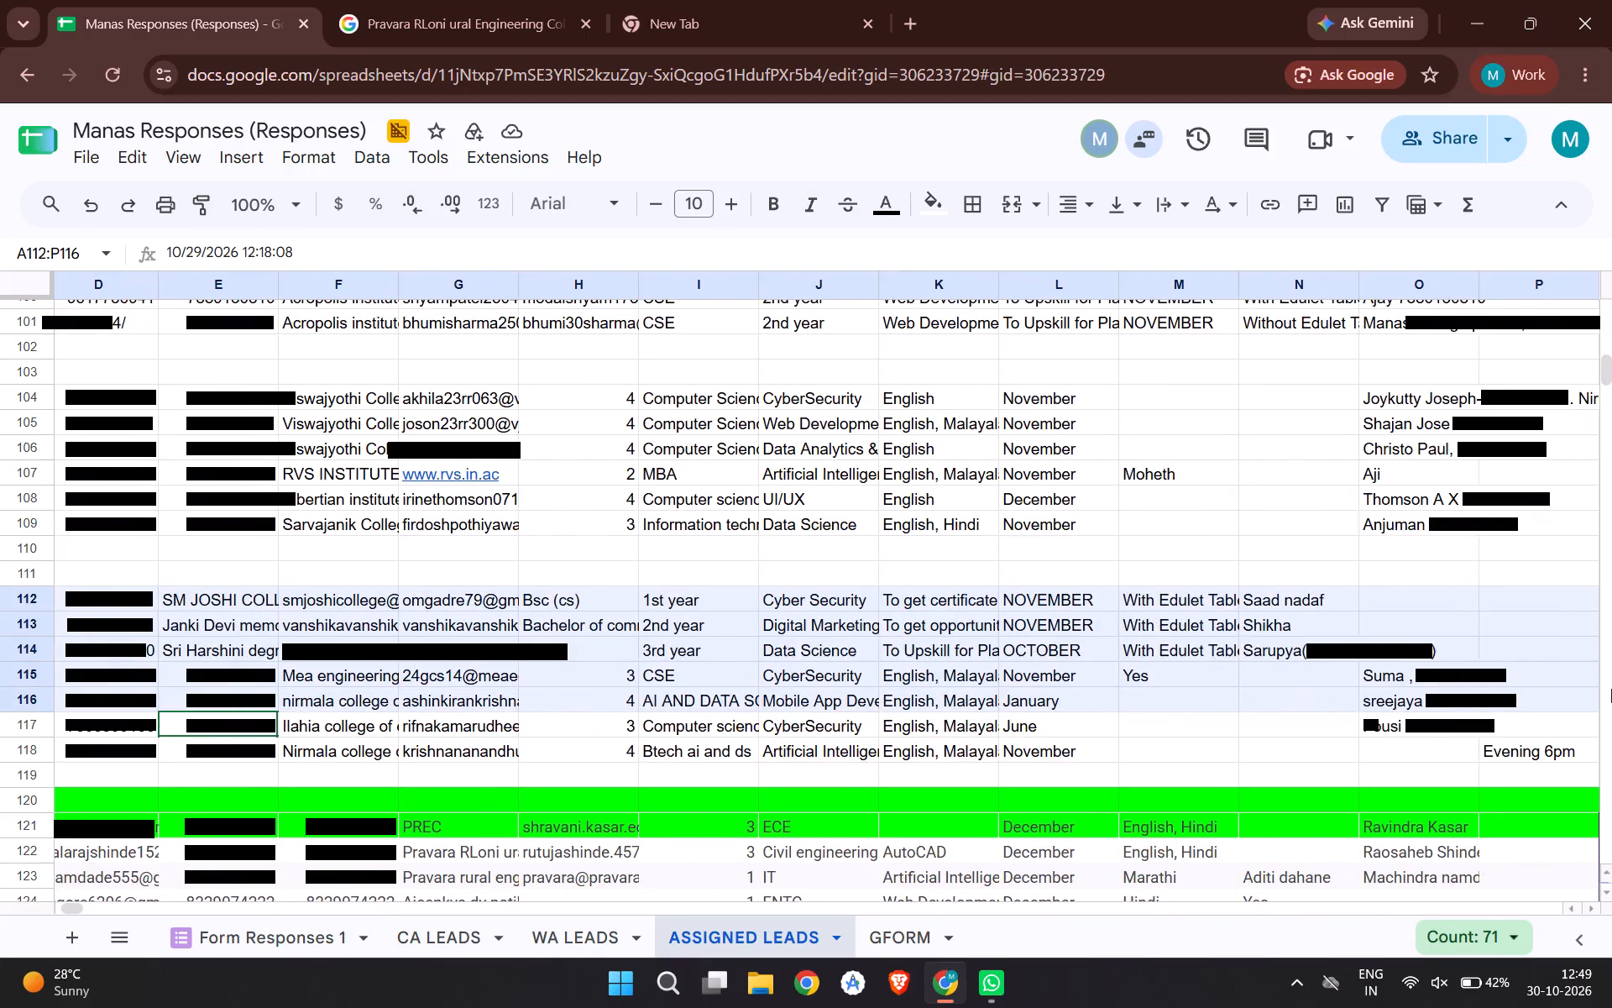
drag(1611, 689, 1491, 686)
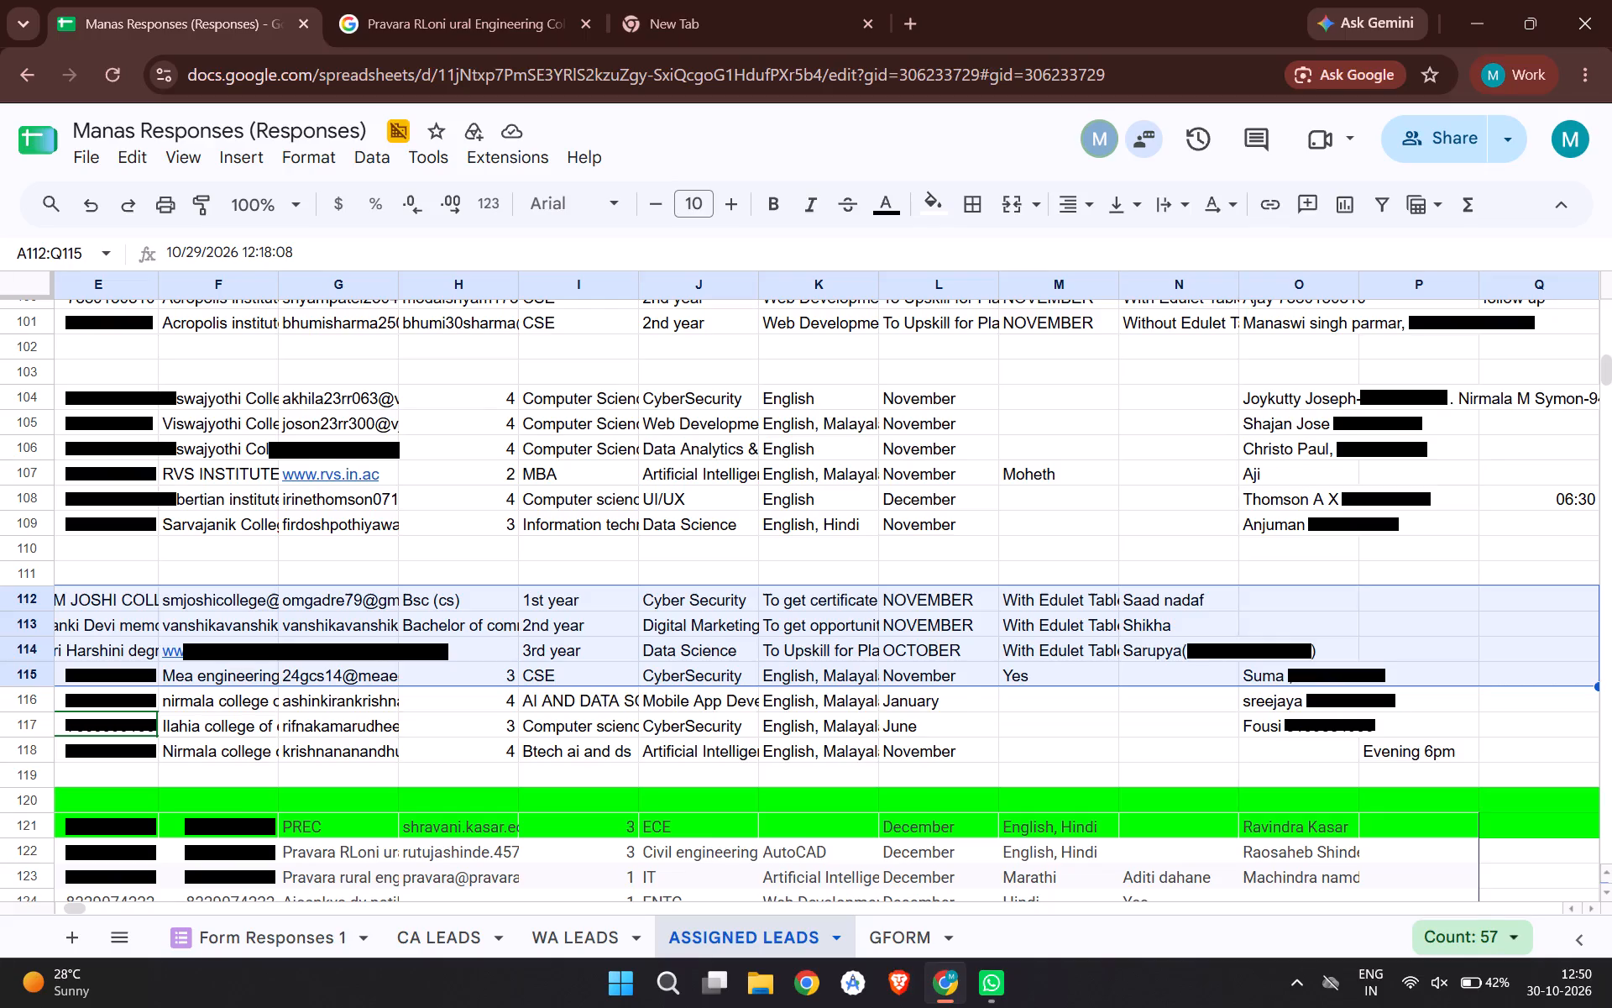
key(ctrl+c)
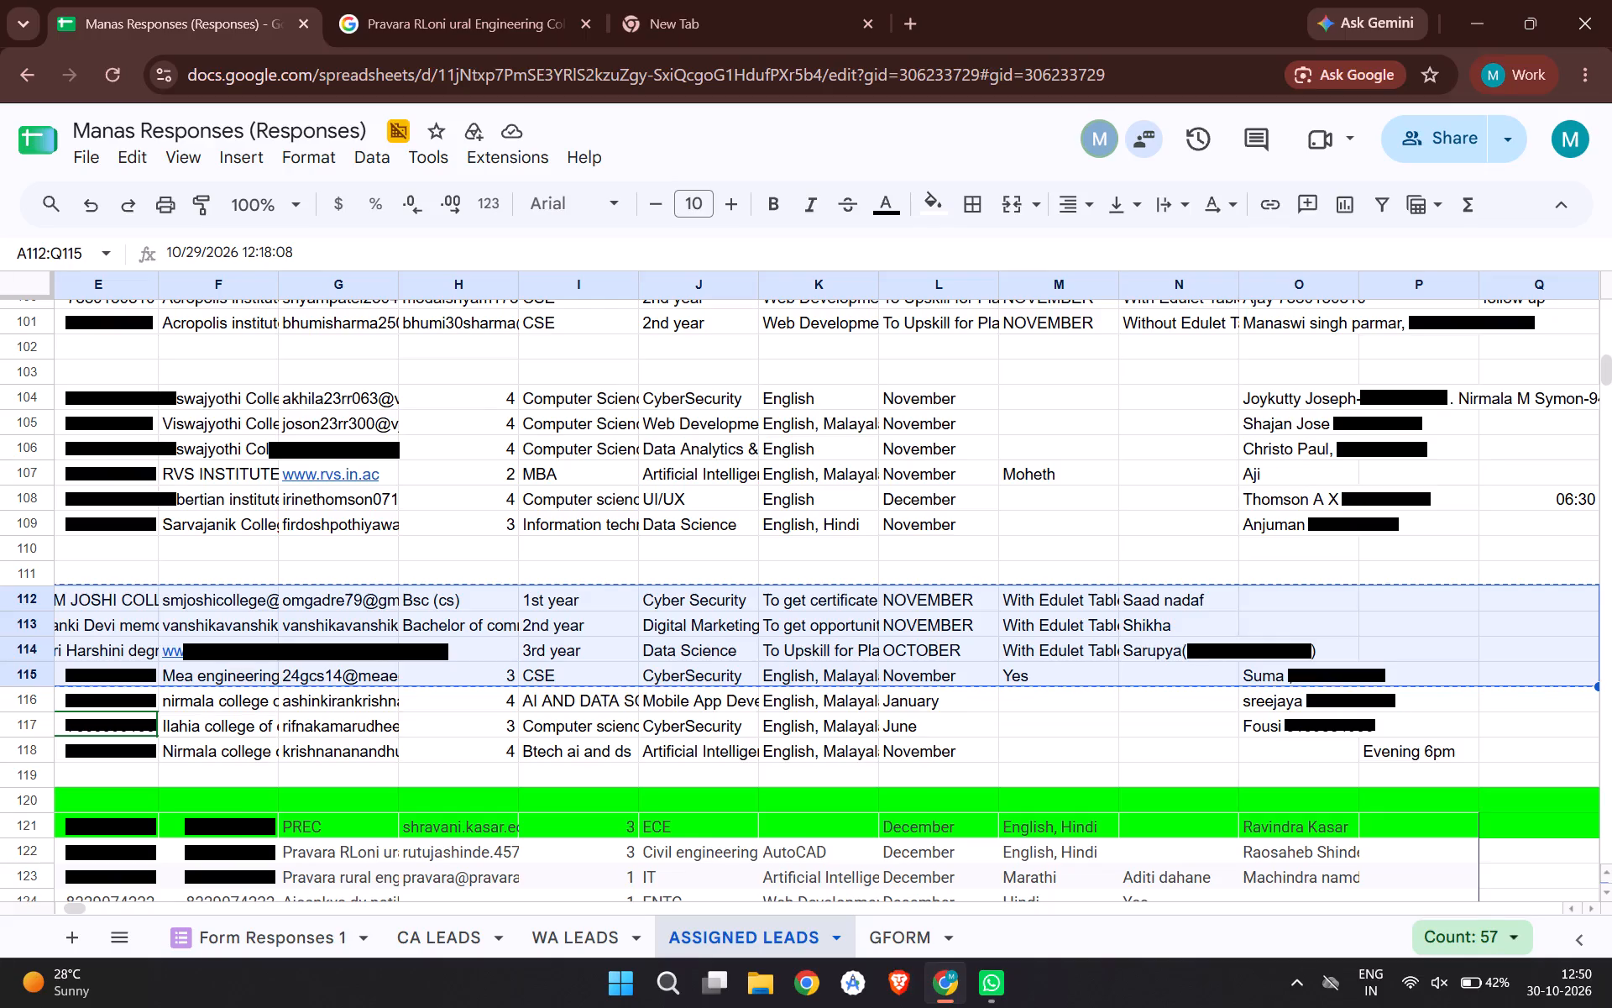
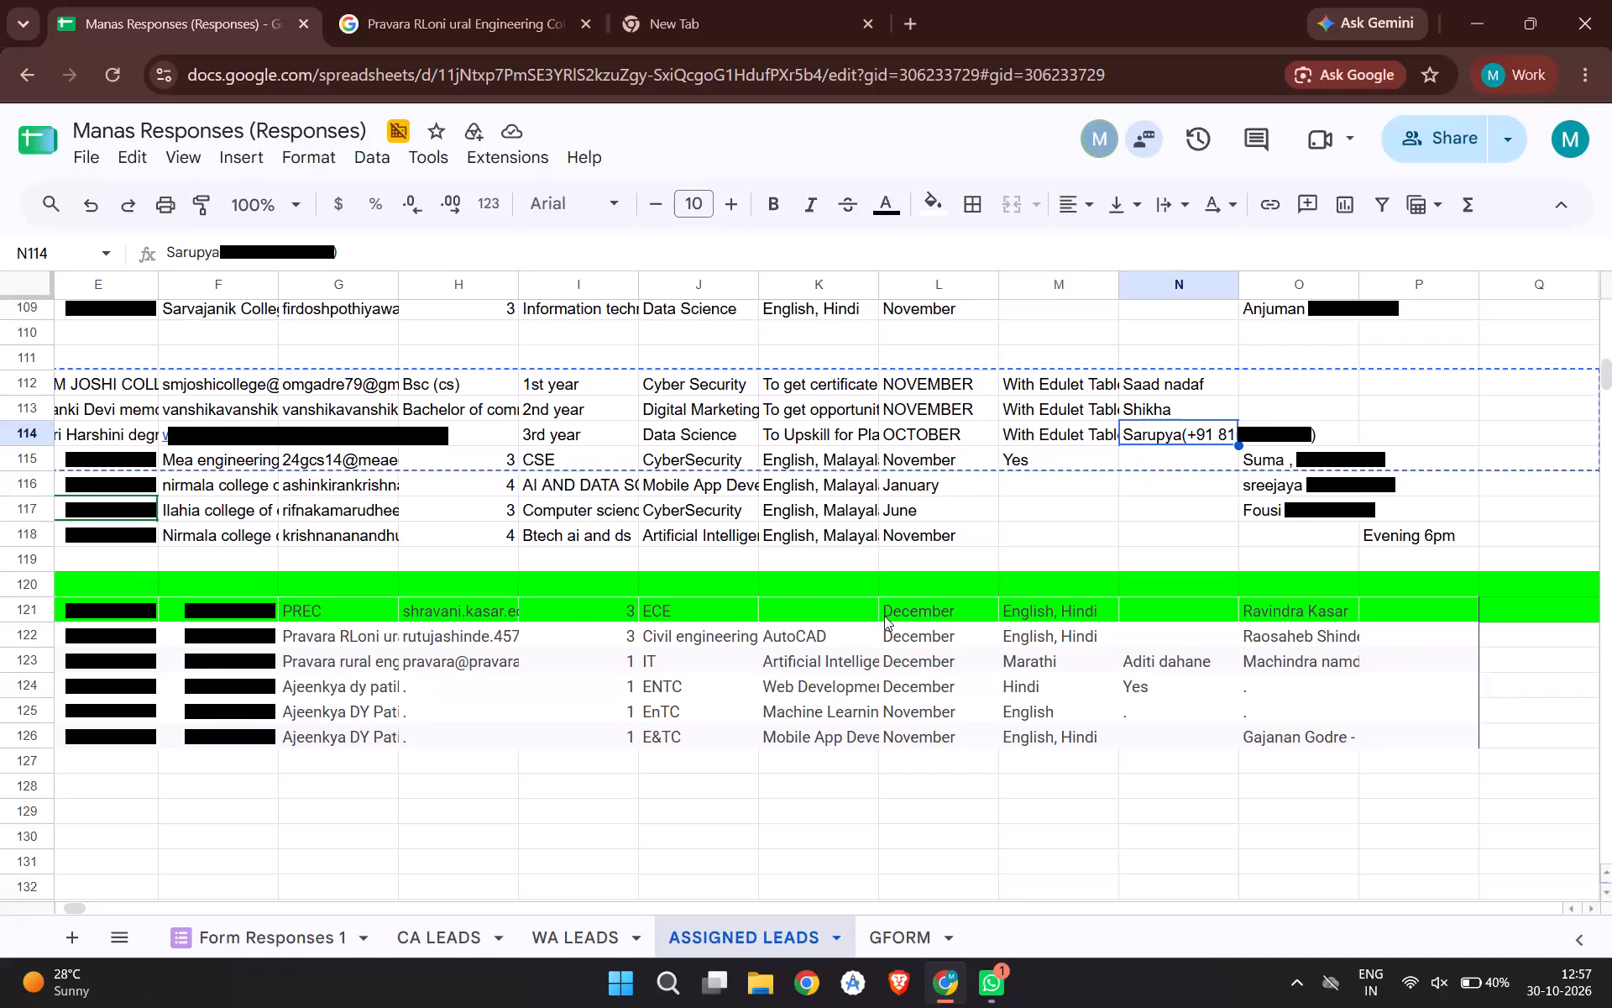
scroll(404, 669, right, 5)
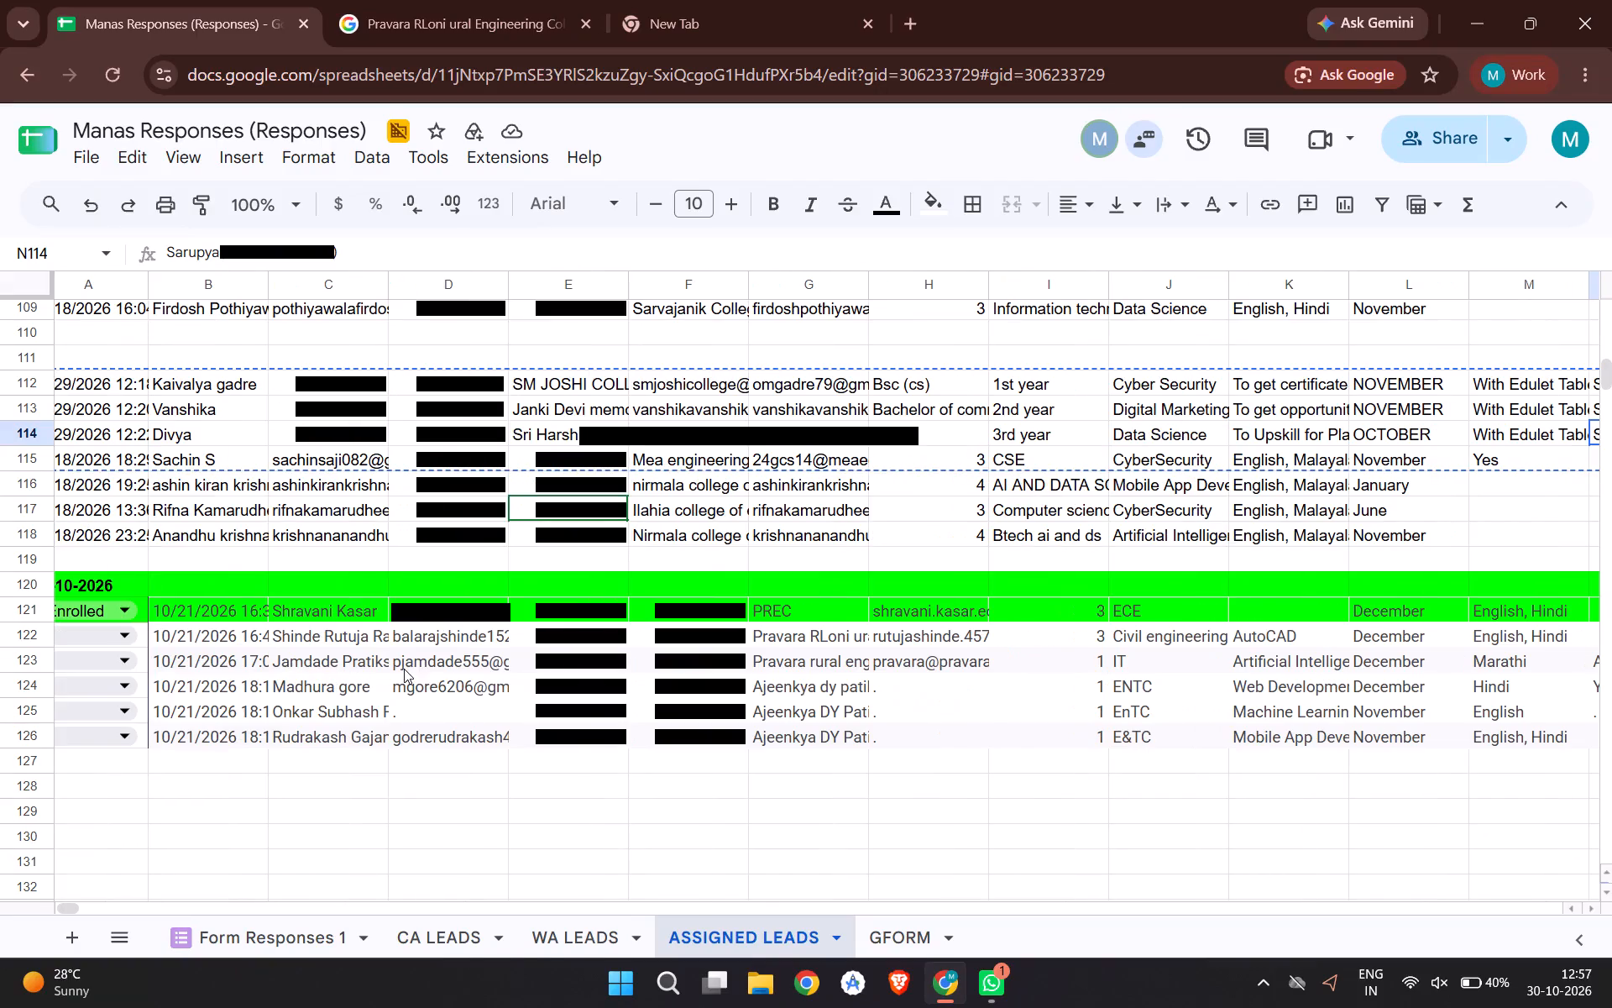
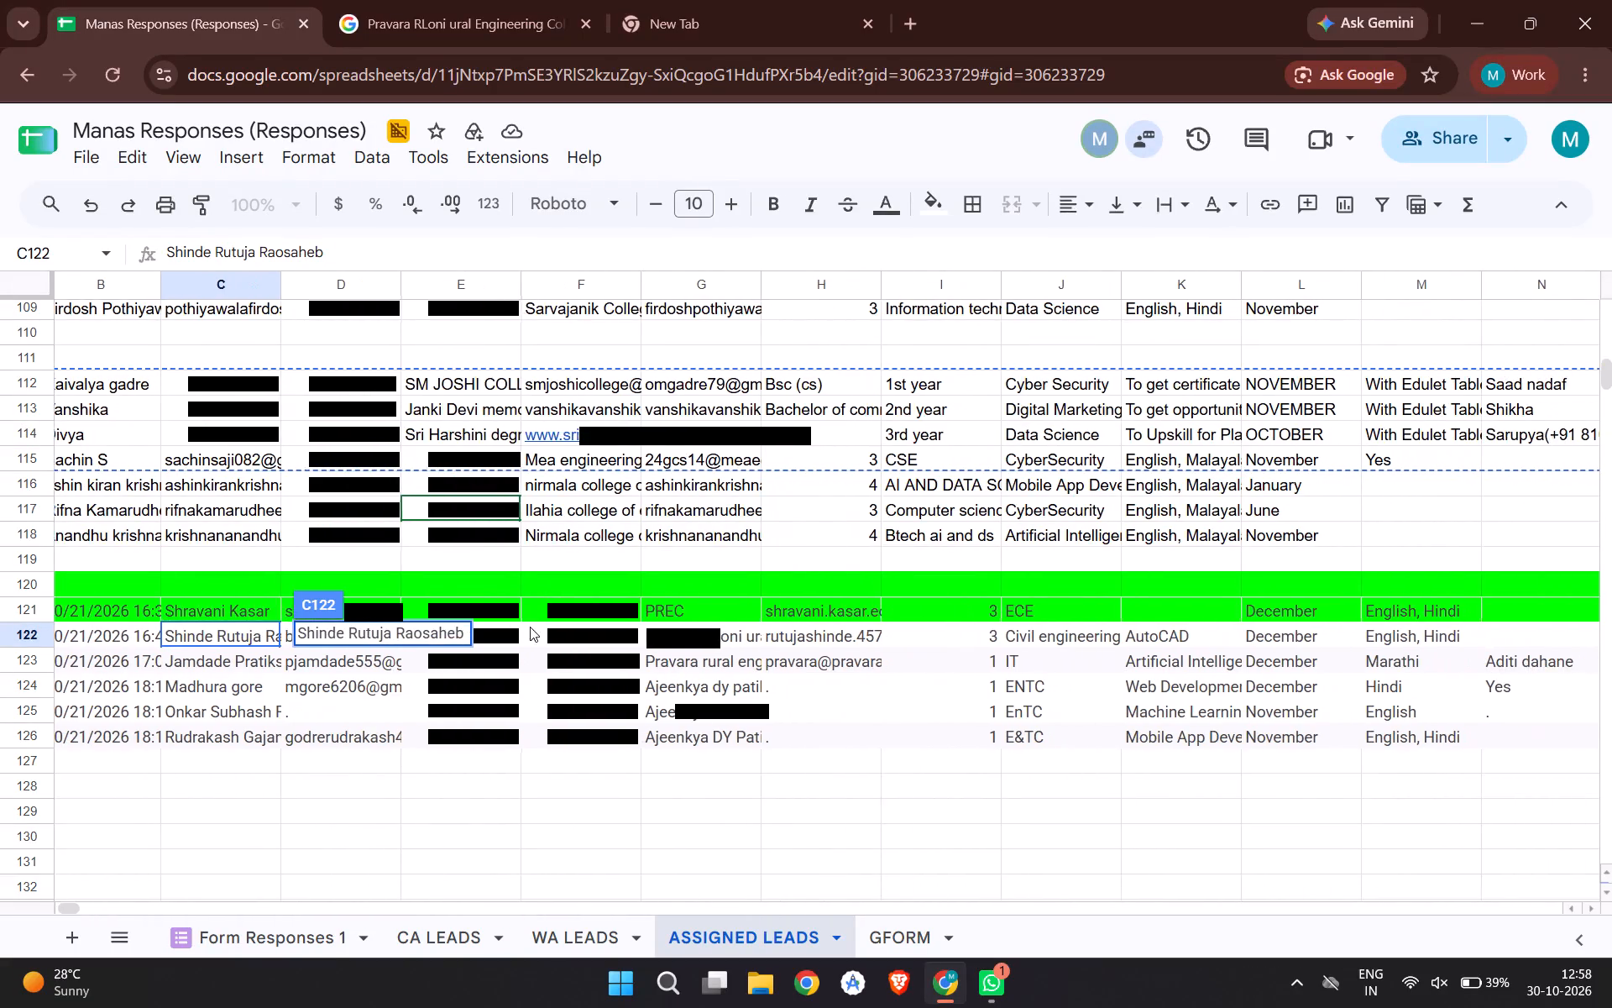
Leave the name cell in row 122 unedited and examine that lead's details across the row, especially the branch and course of interest.
scroll(530, 627, right, 1)
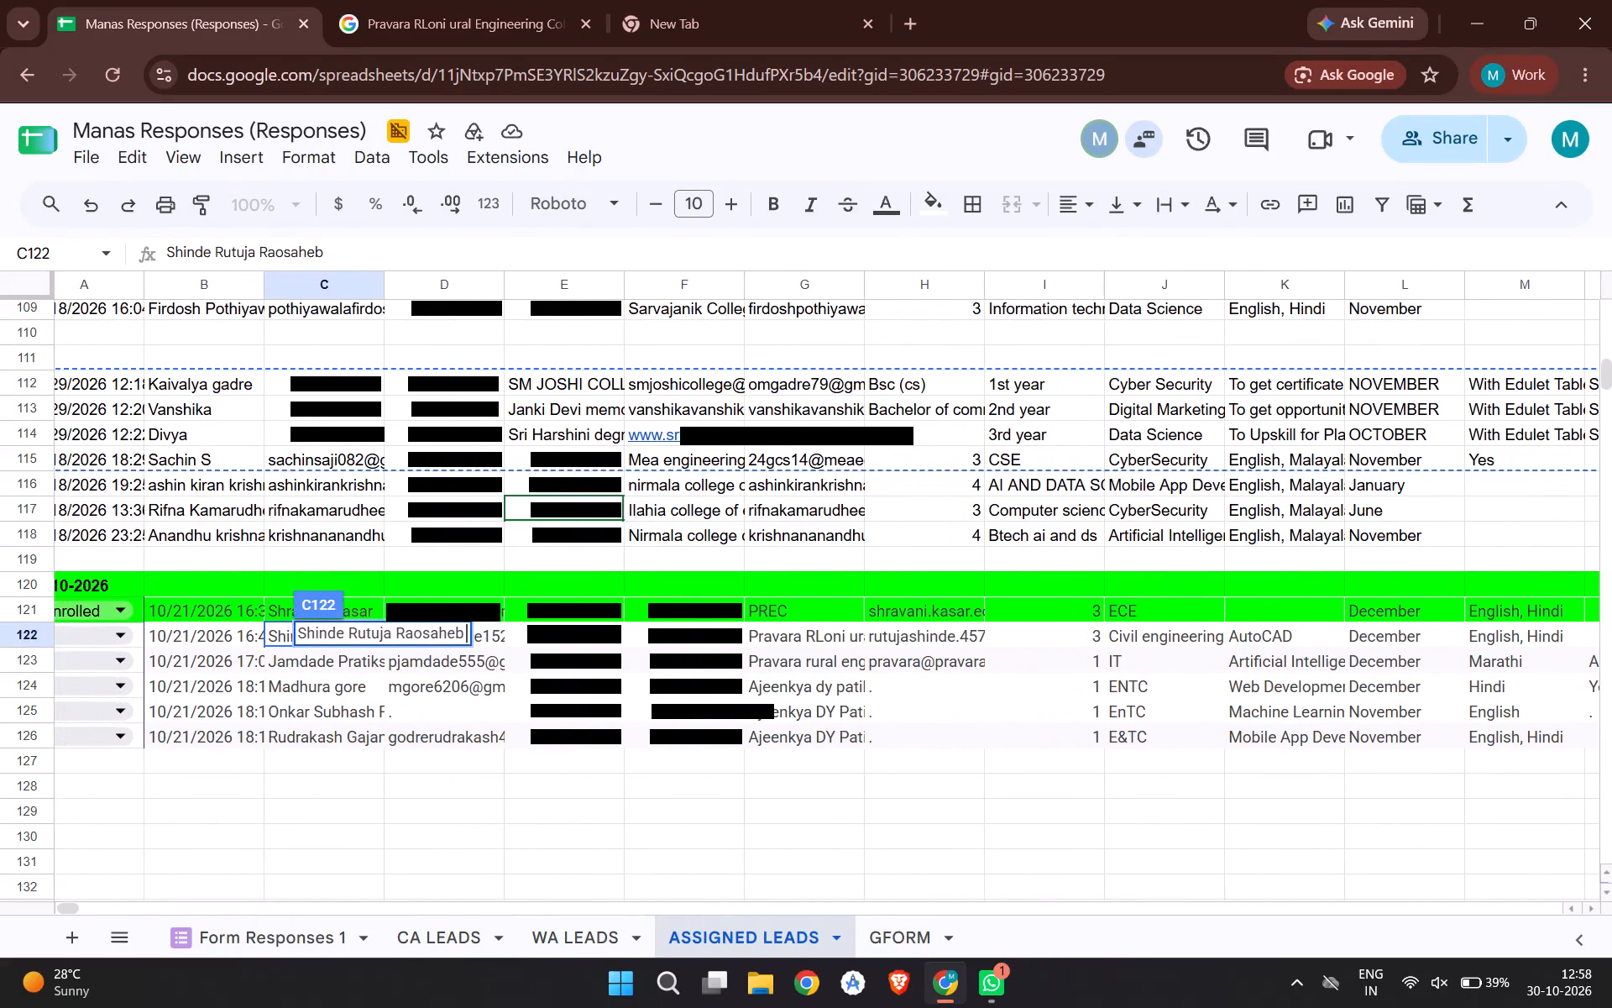
scroll(530, 627, right, 2)
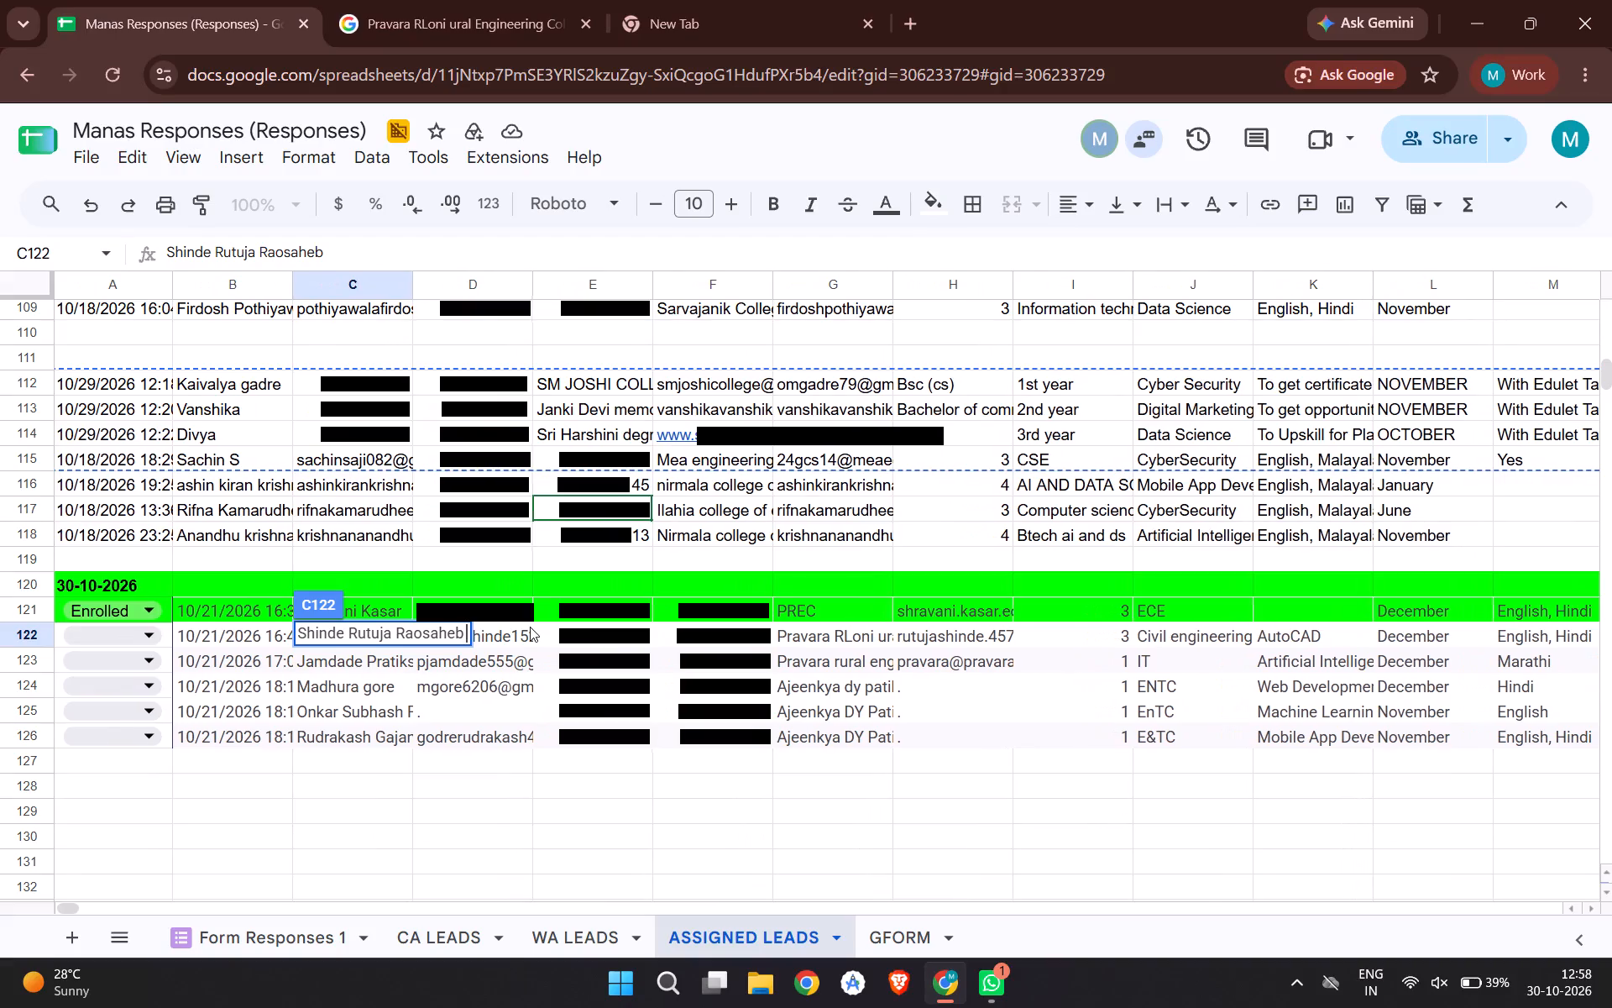
click(510, 550)
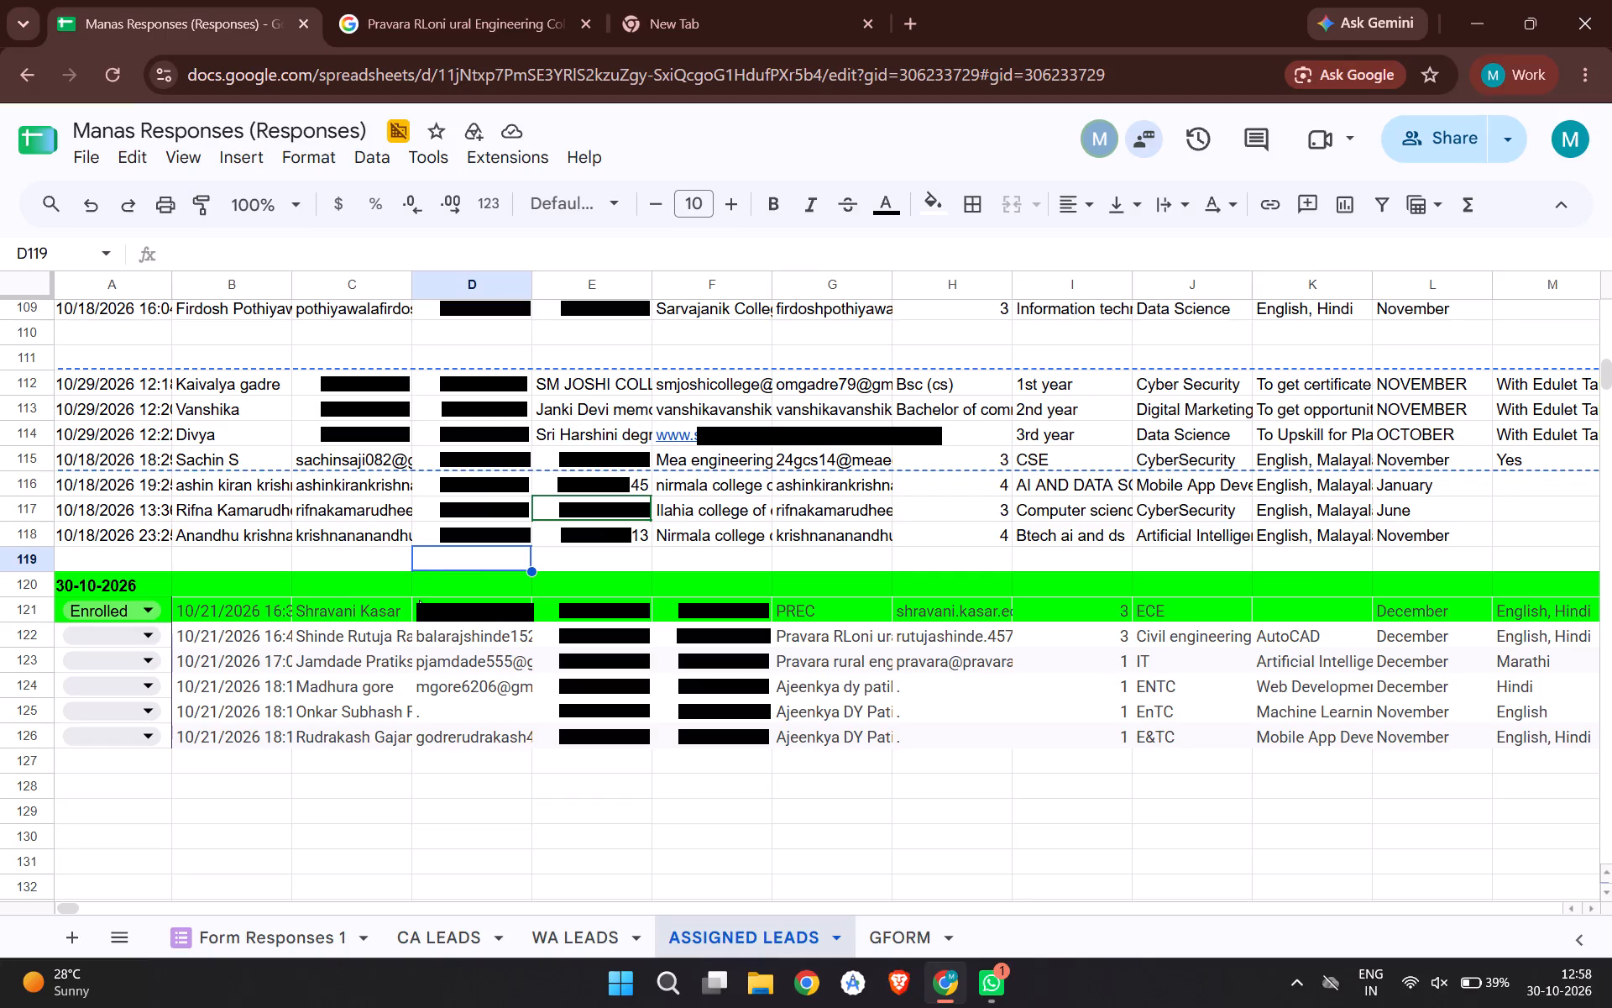
click(505, 631)
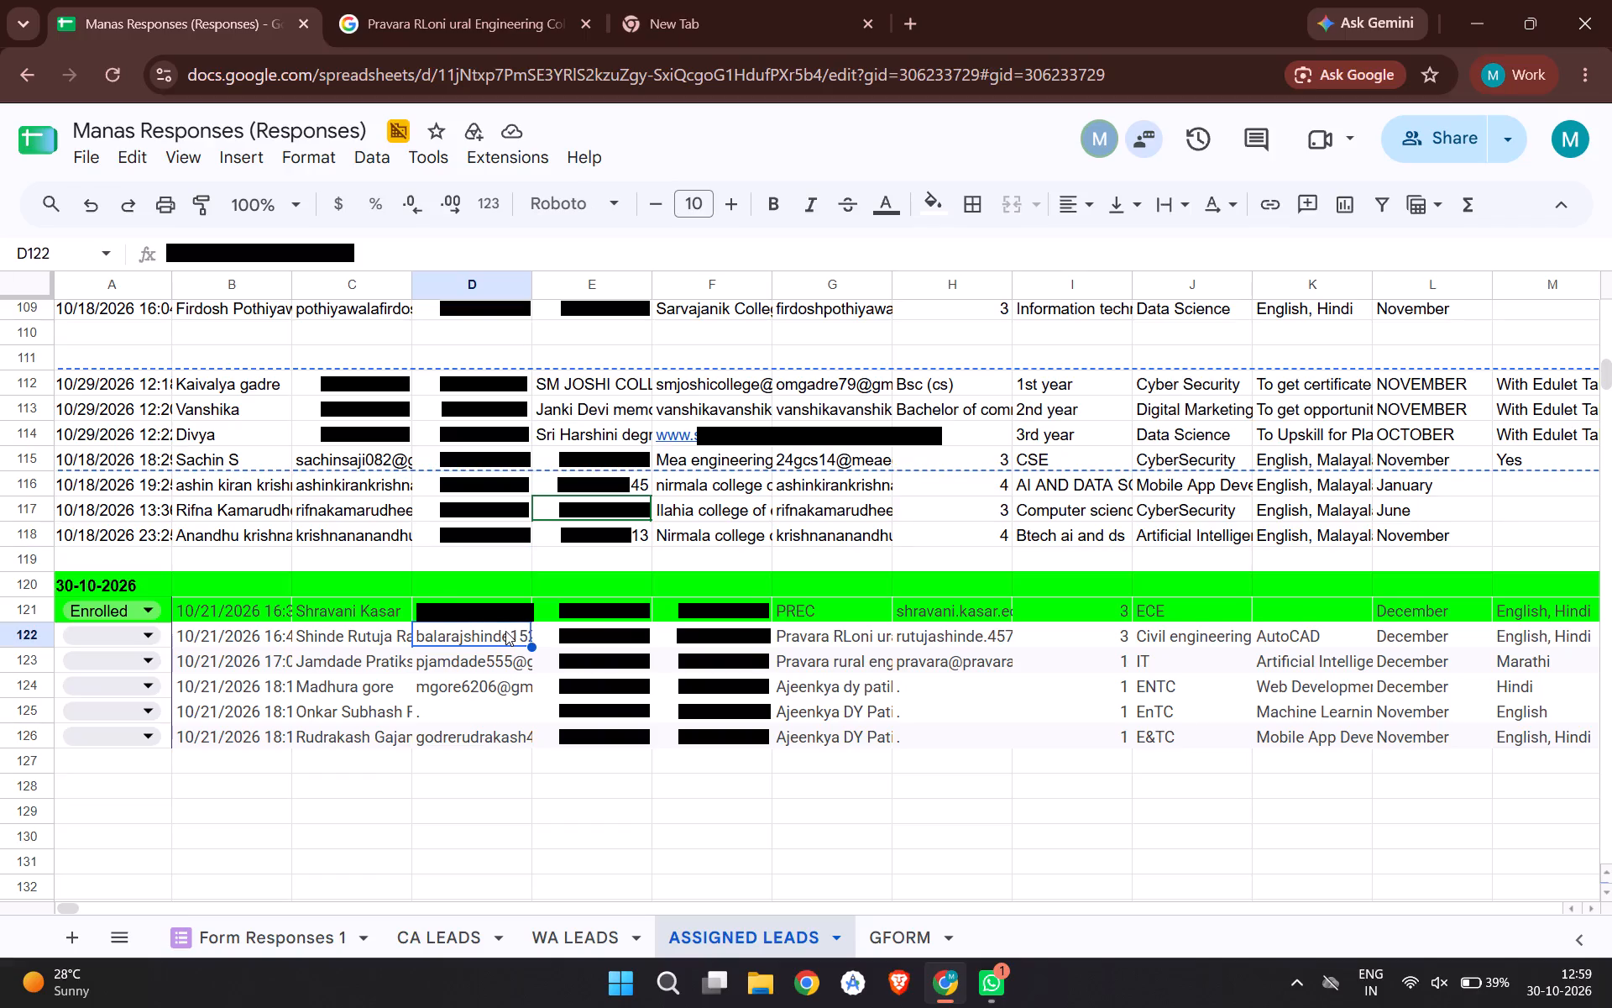
key(Right)
key(Right)
key(Right)
key(Right)
key(Right)
key(Right)
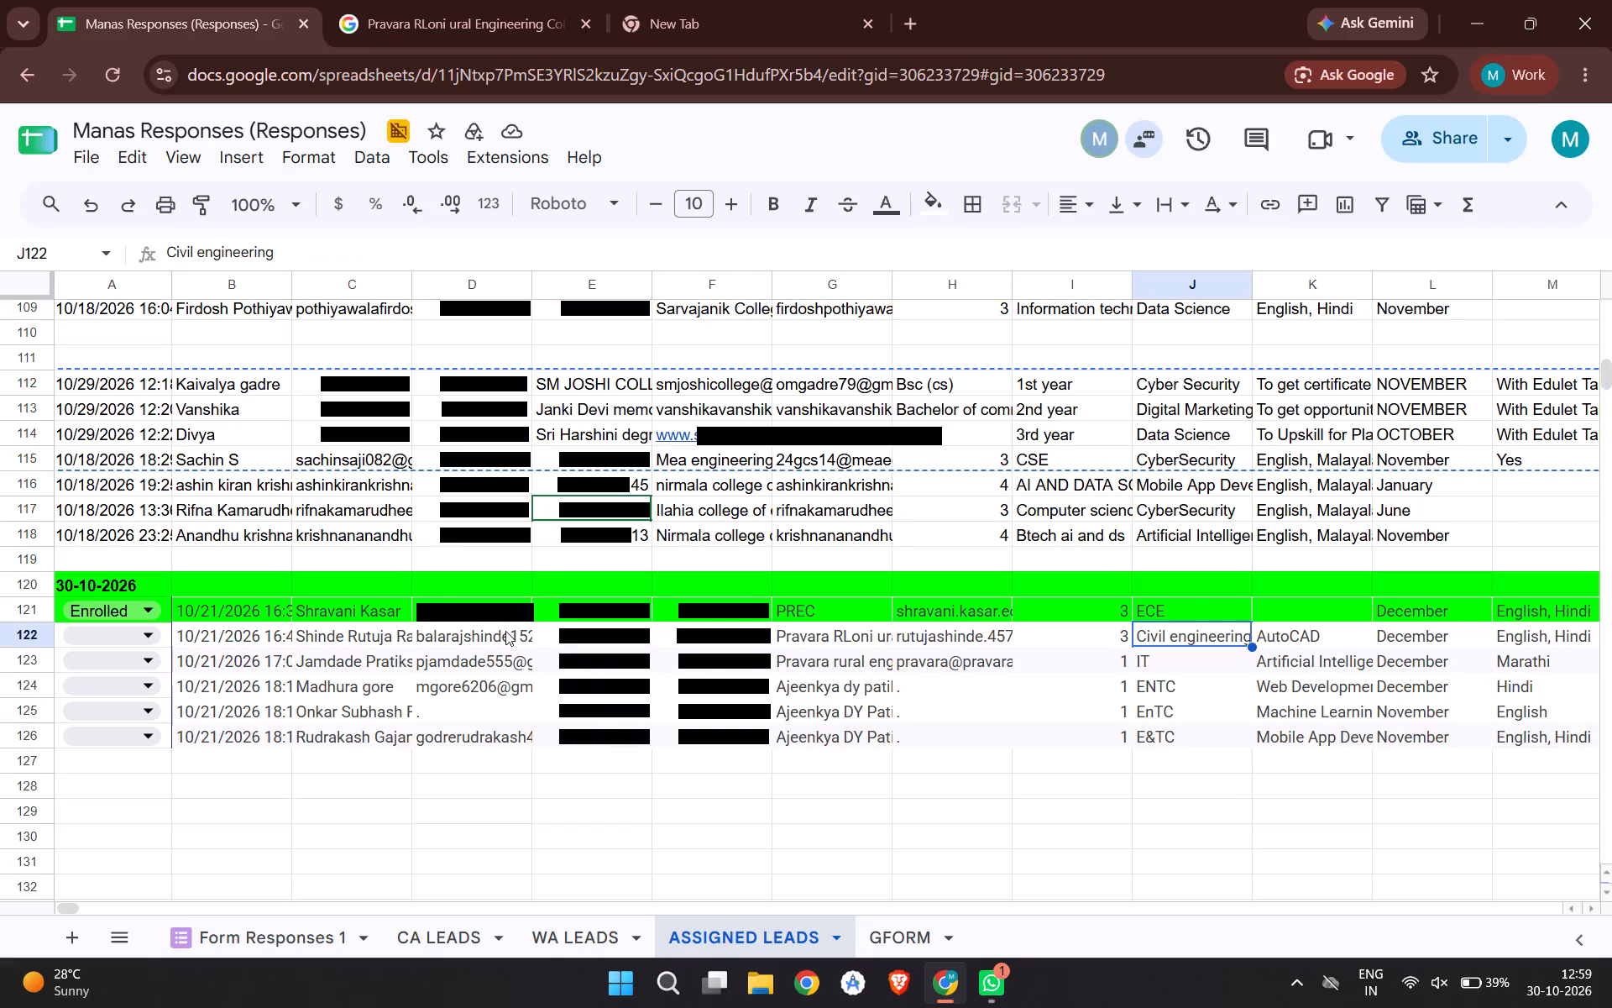
key(Right)
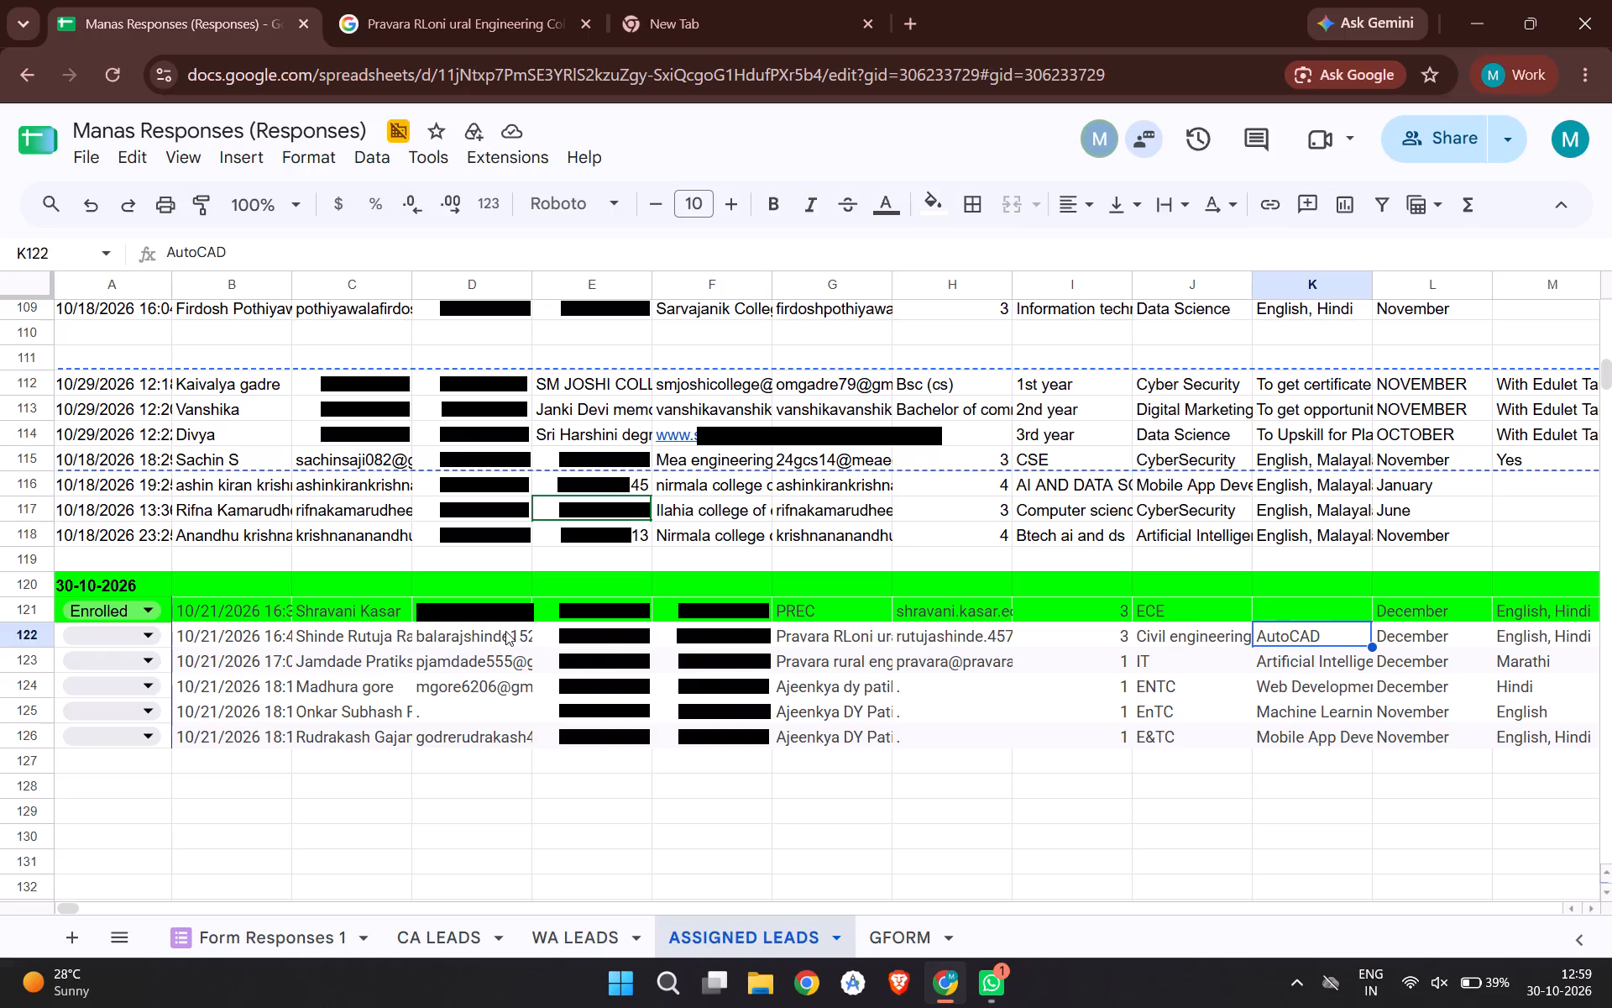
key(Right)
key(Left)
key(Up)
key(Down)
key(Left)
key(Up)
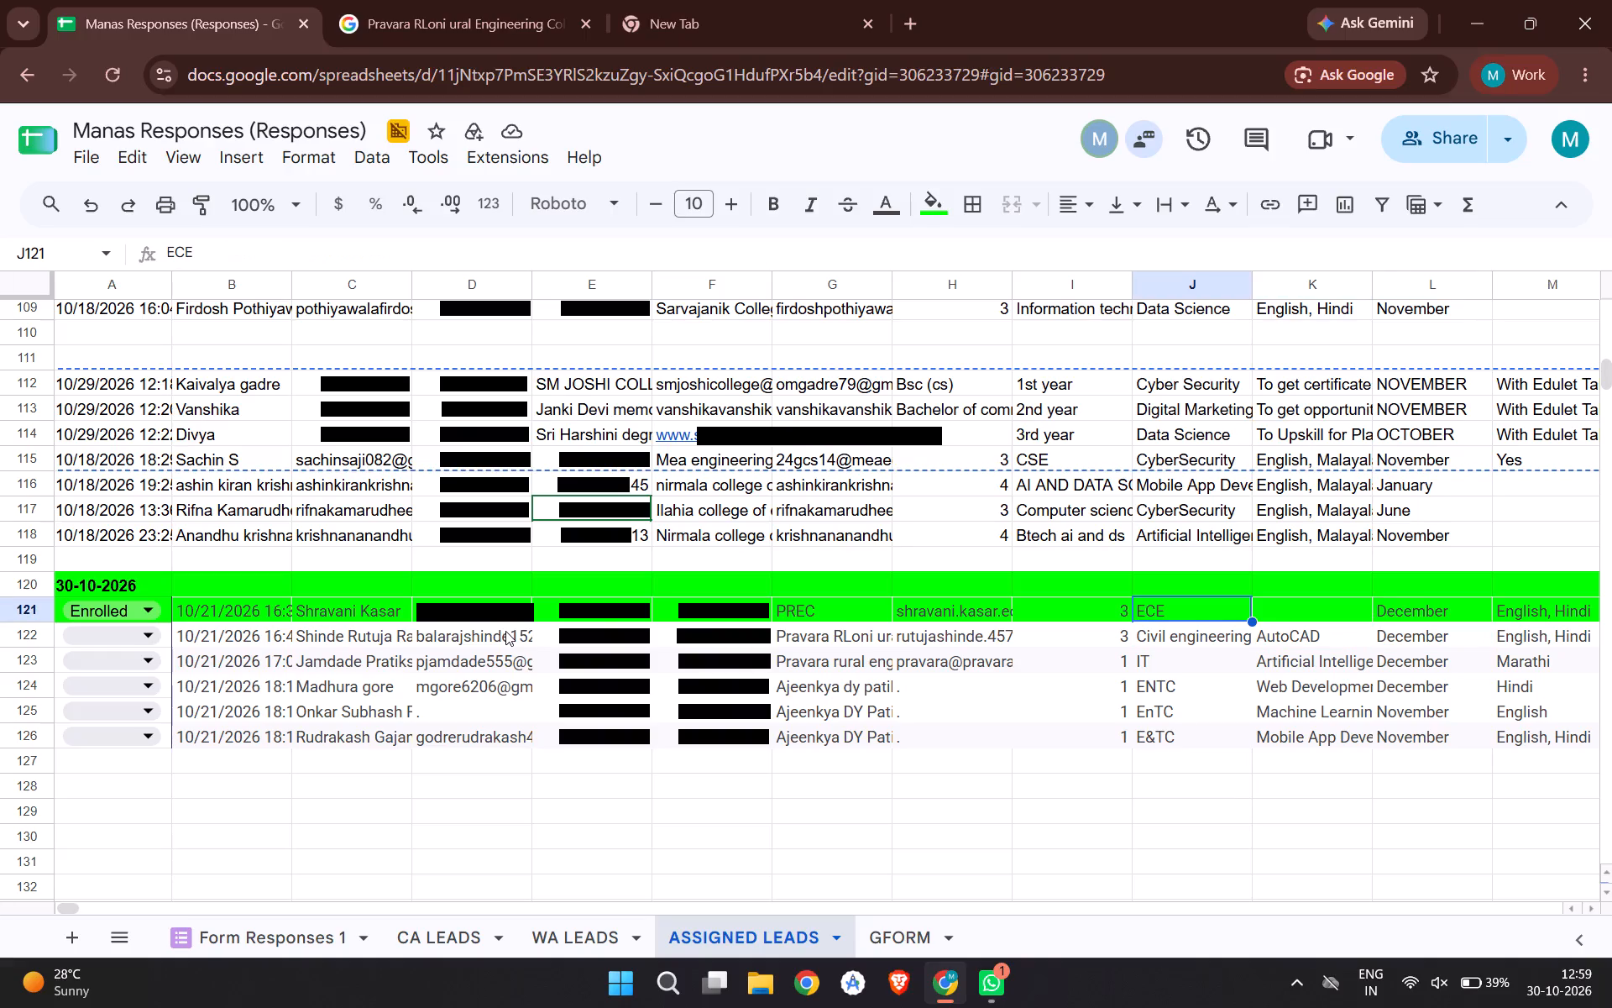
key(Down)
key(Right)
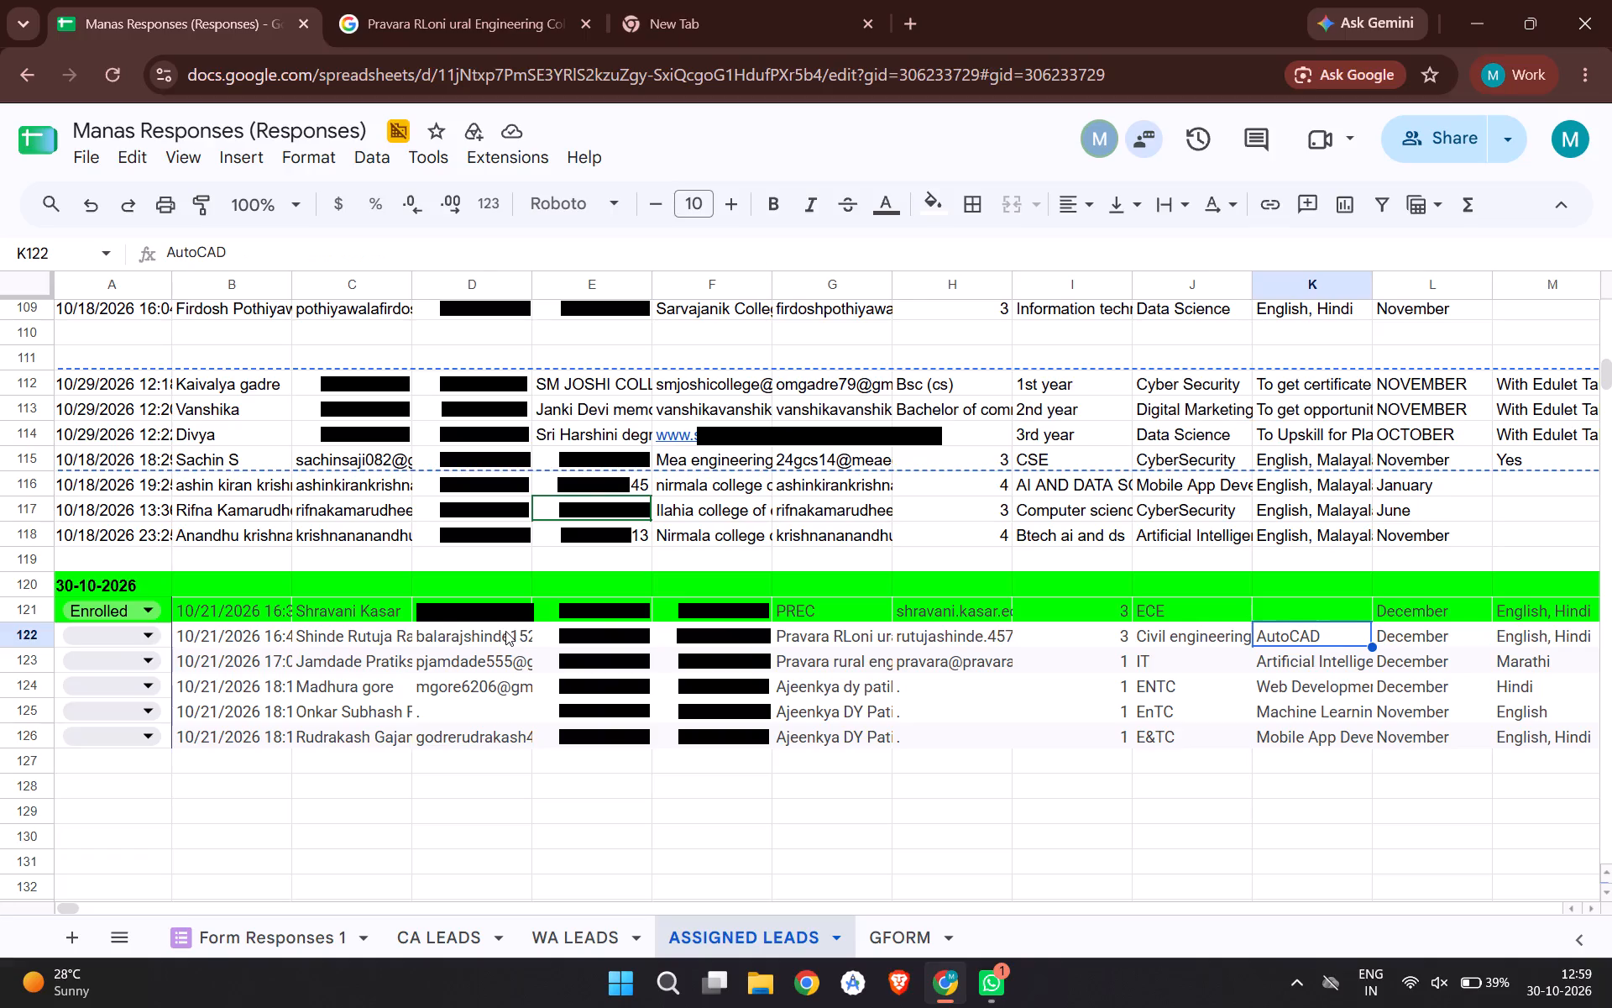
scroll(505, 631, left, 9)
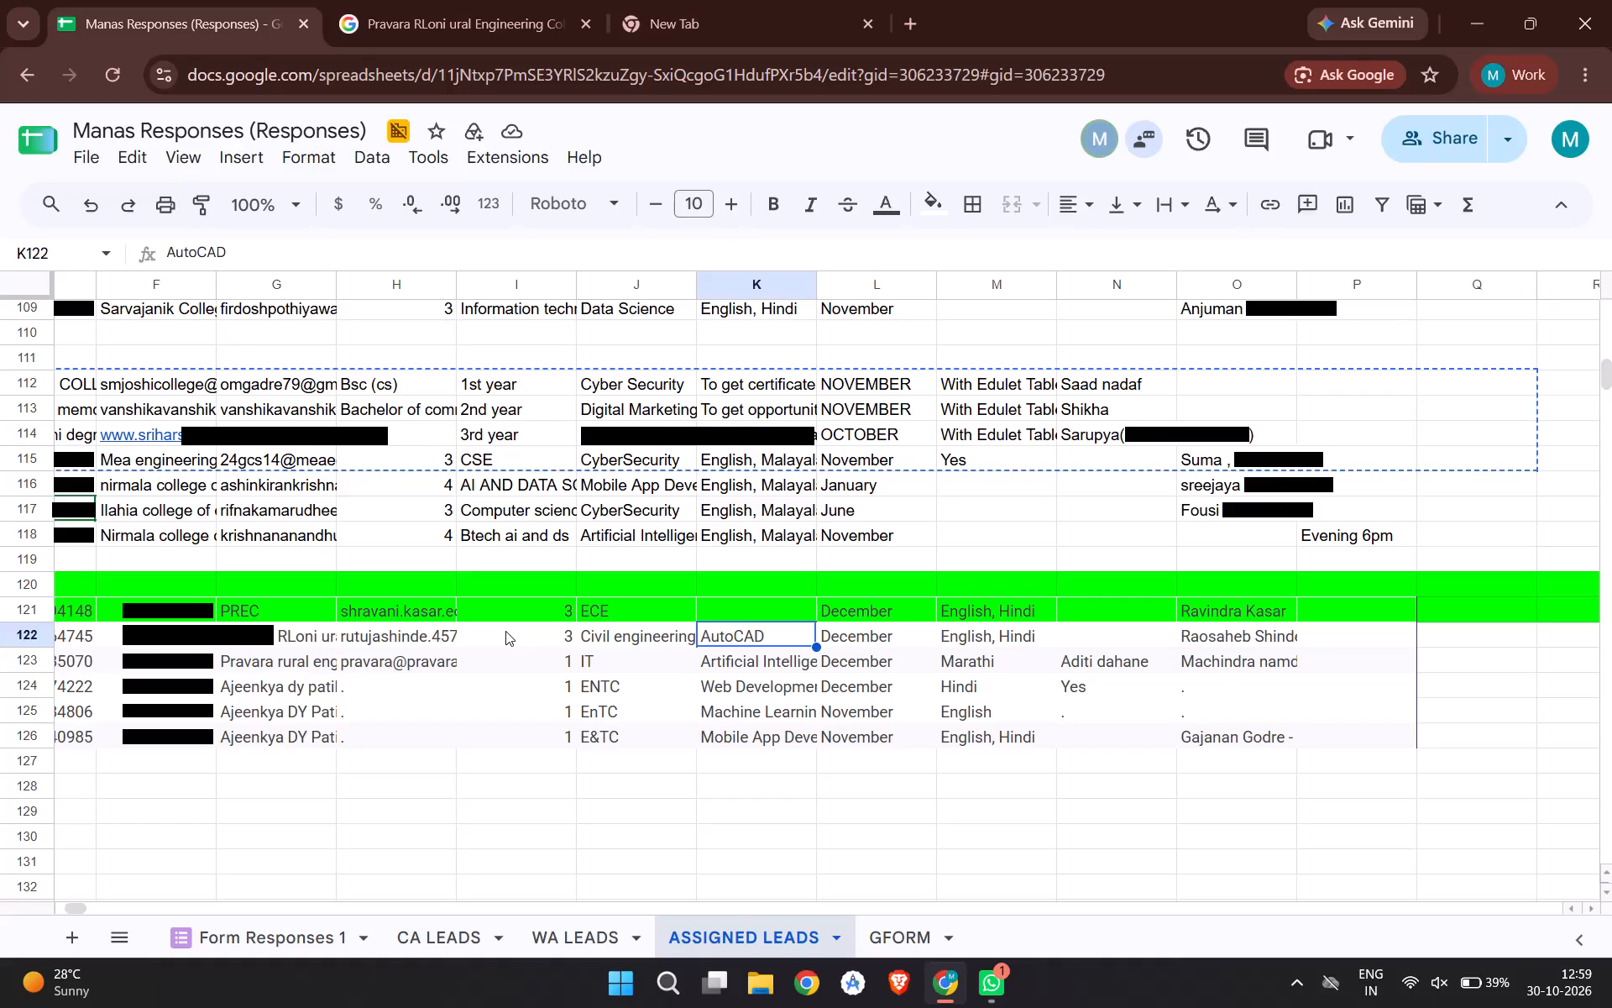
scroll(505, 631, right, 5)
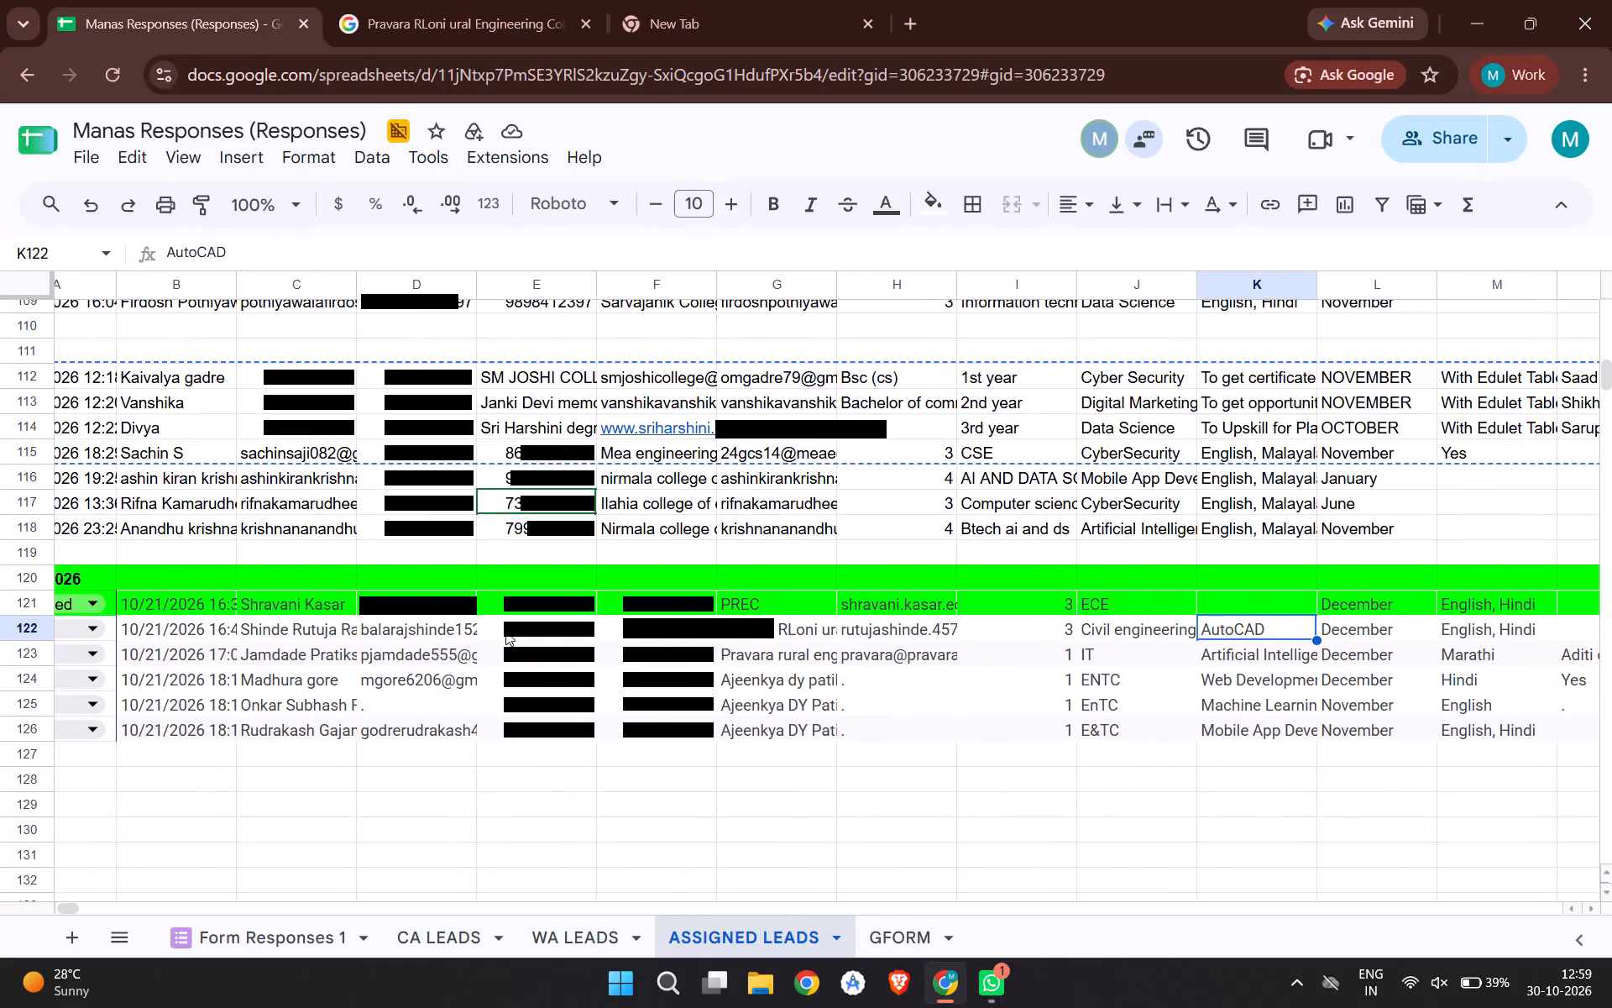
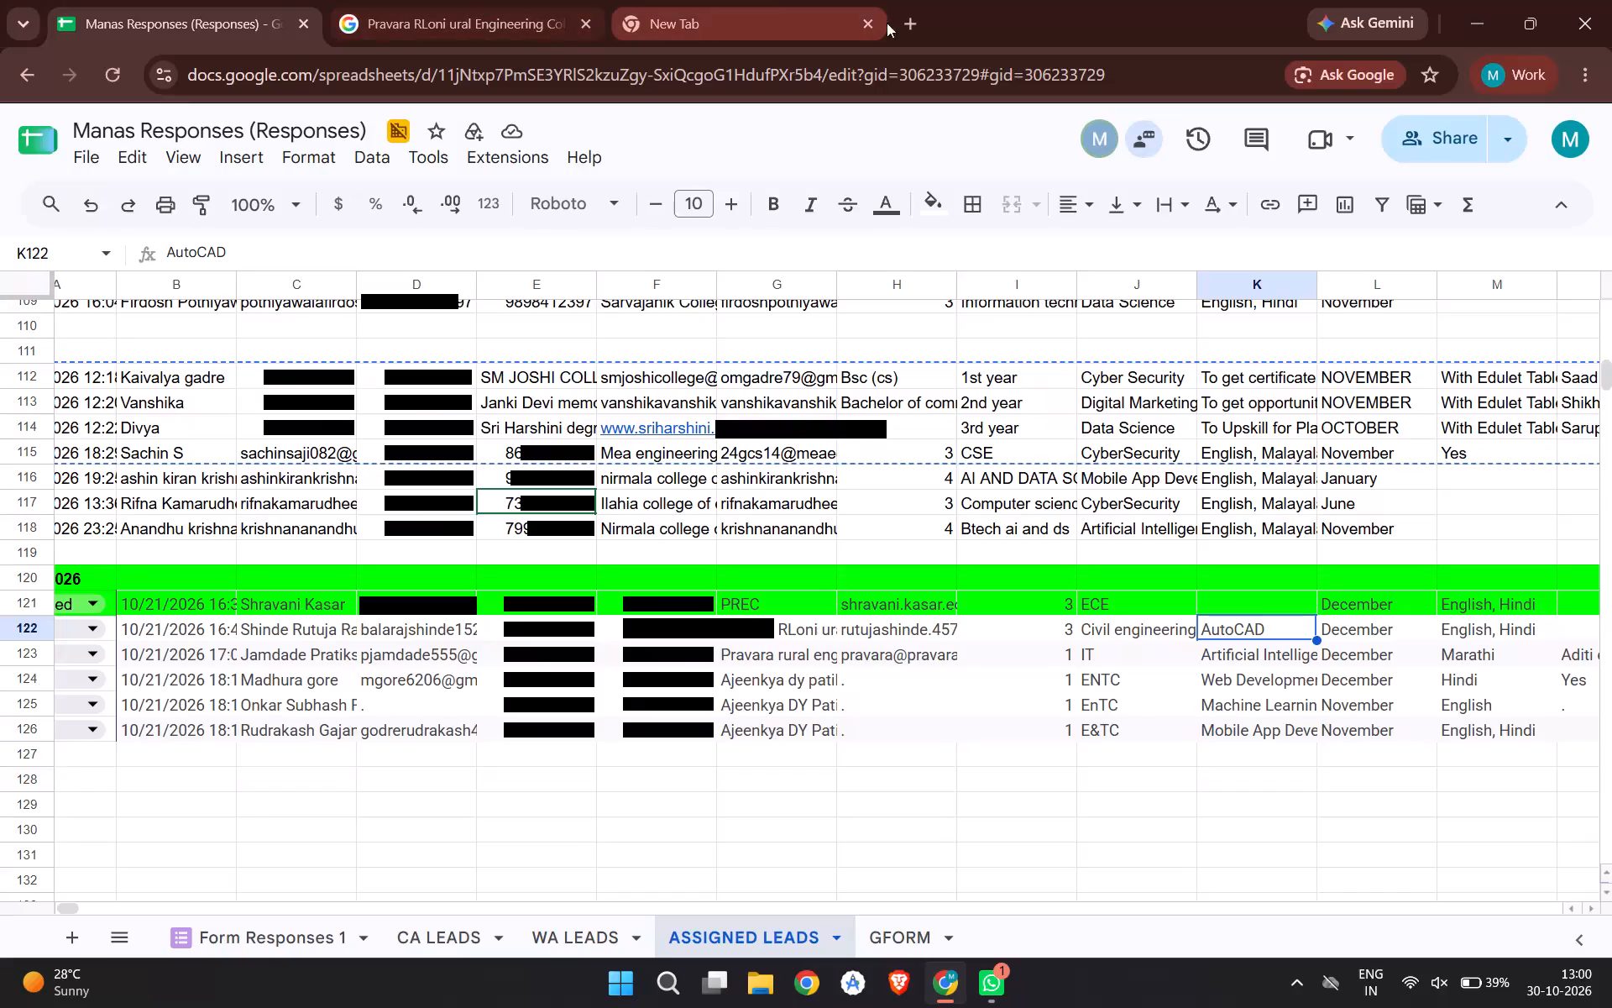
Enter unlox as a Google query in the blank browser tab without running it, and return to the ASSIGNED LEADS sheet.
click(772, 0)
click(512, 447)
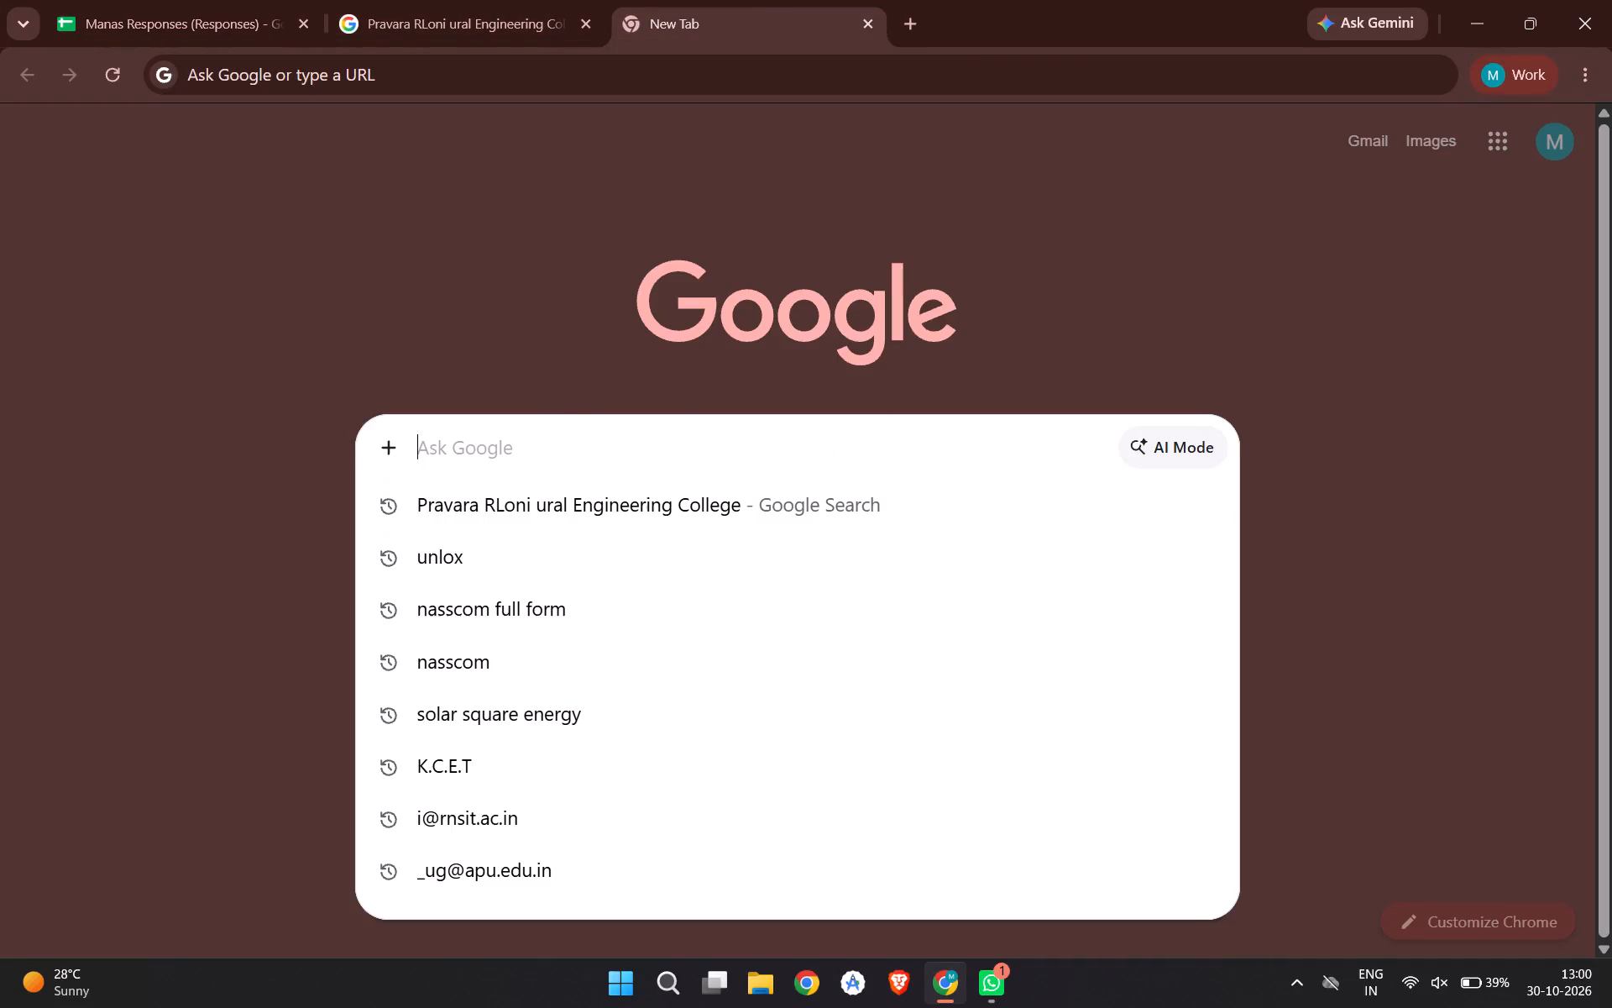
text(um)
key(BackSpace)
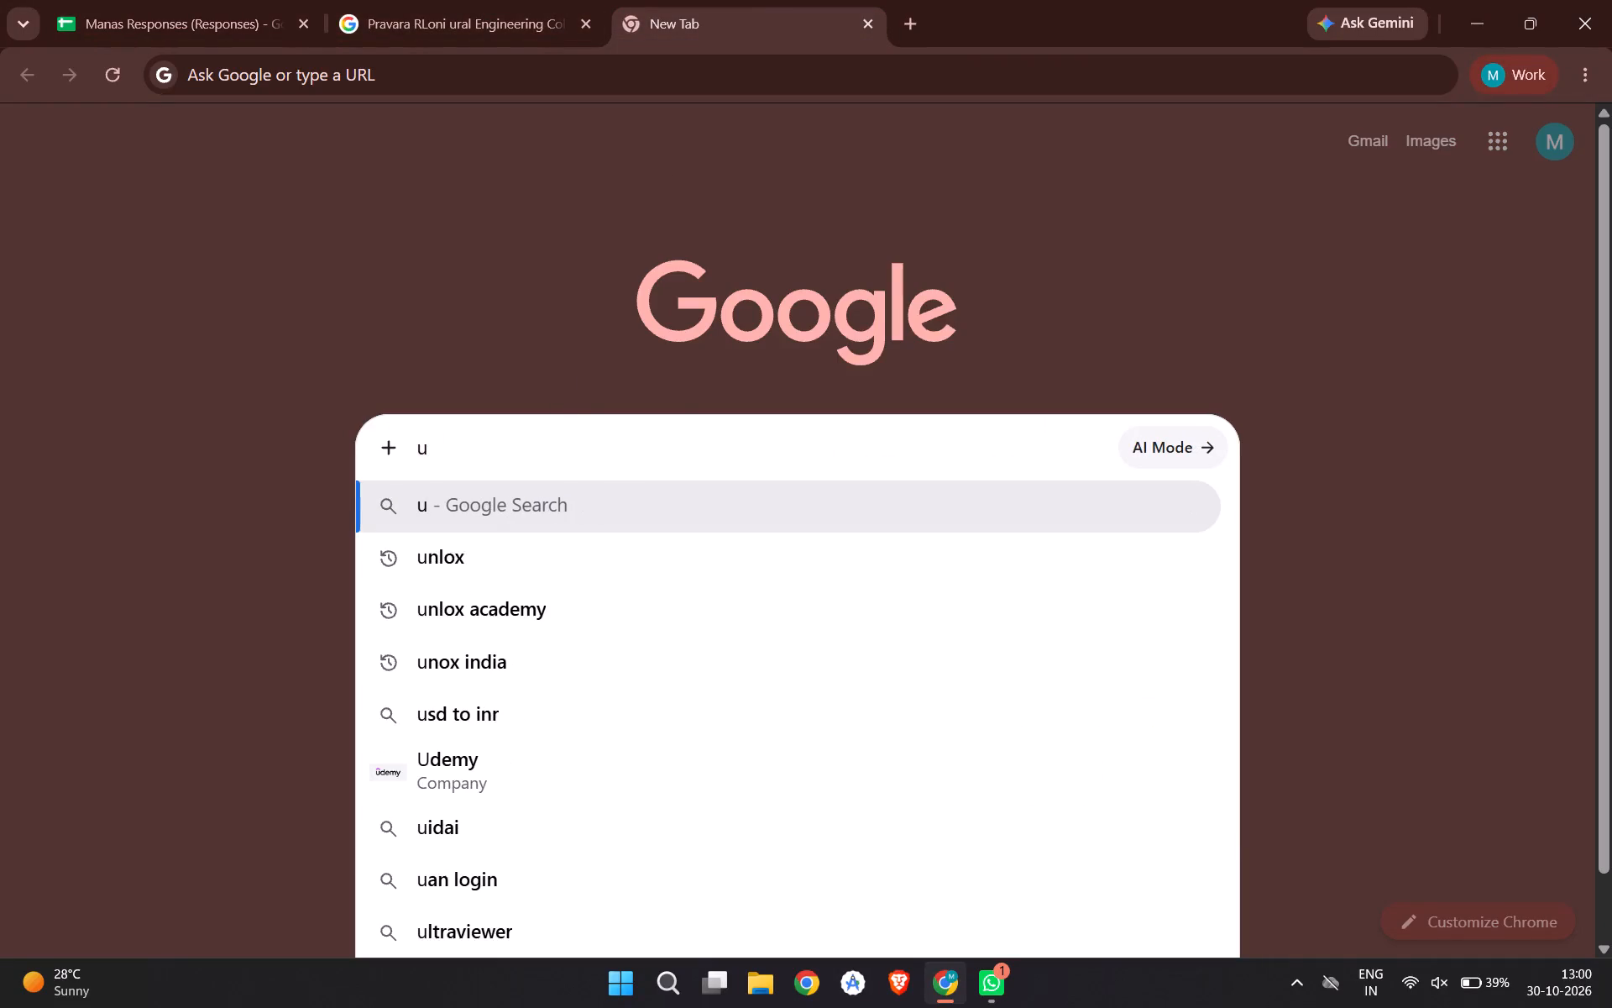
text(nlox)
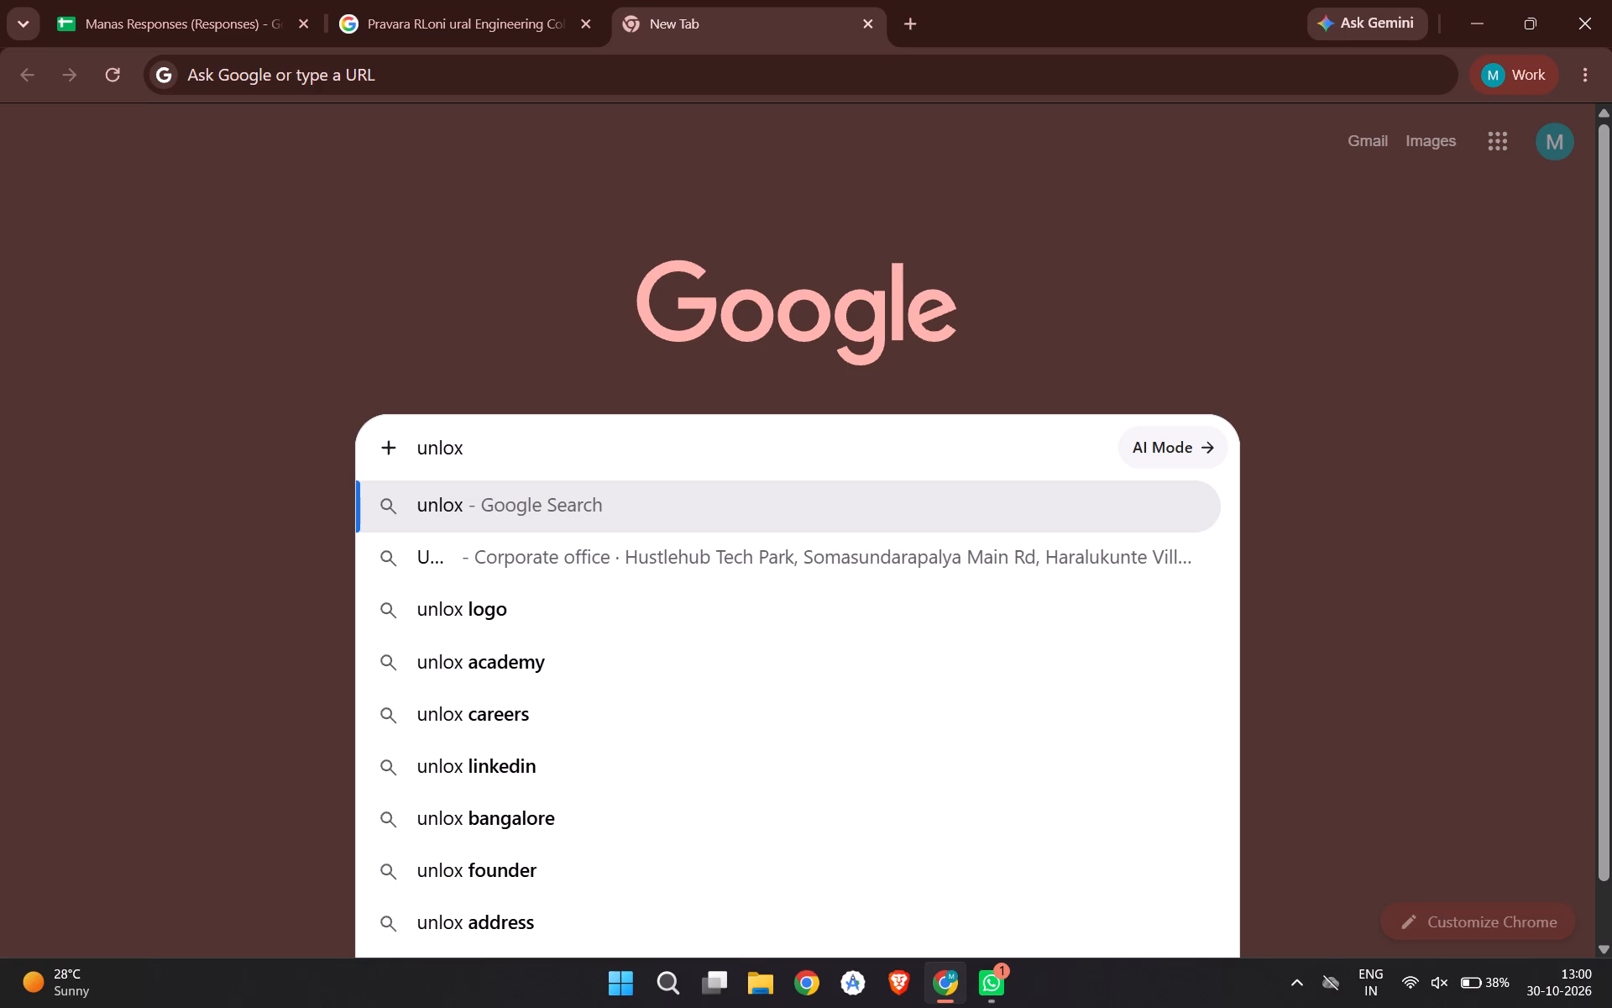
click(435, 0)
click(201, 0)
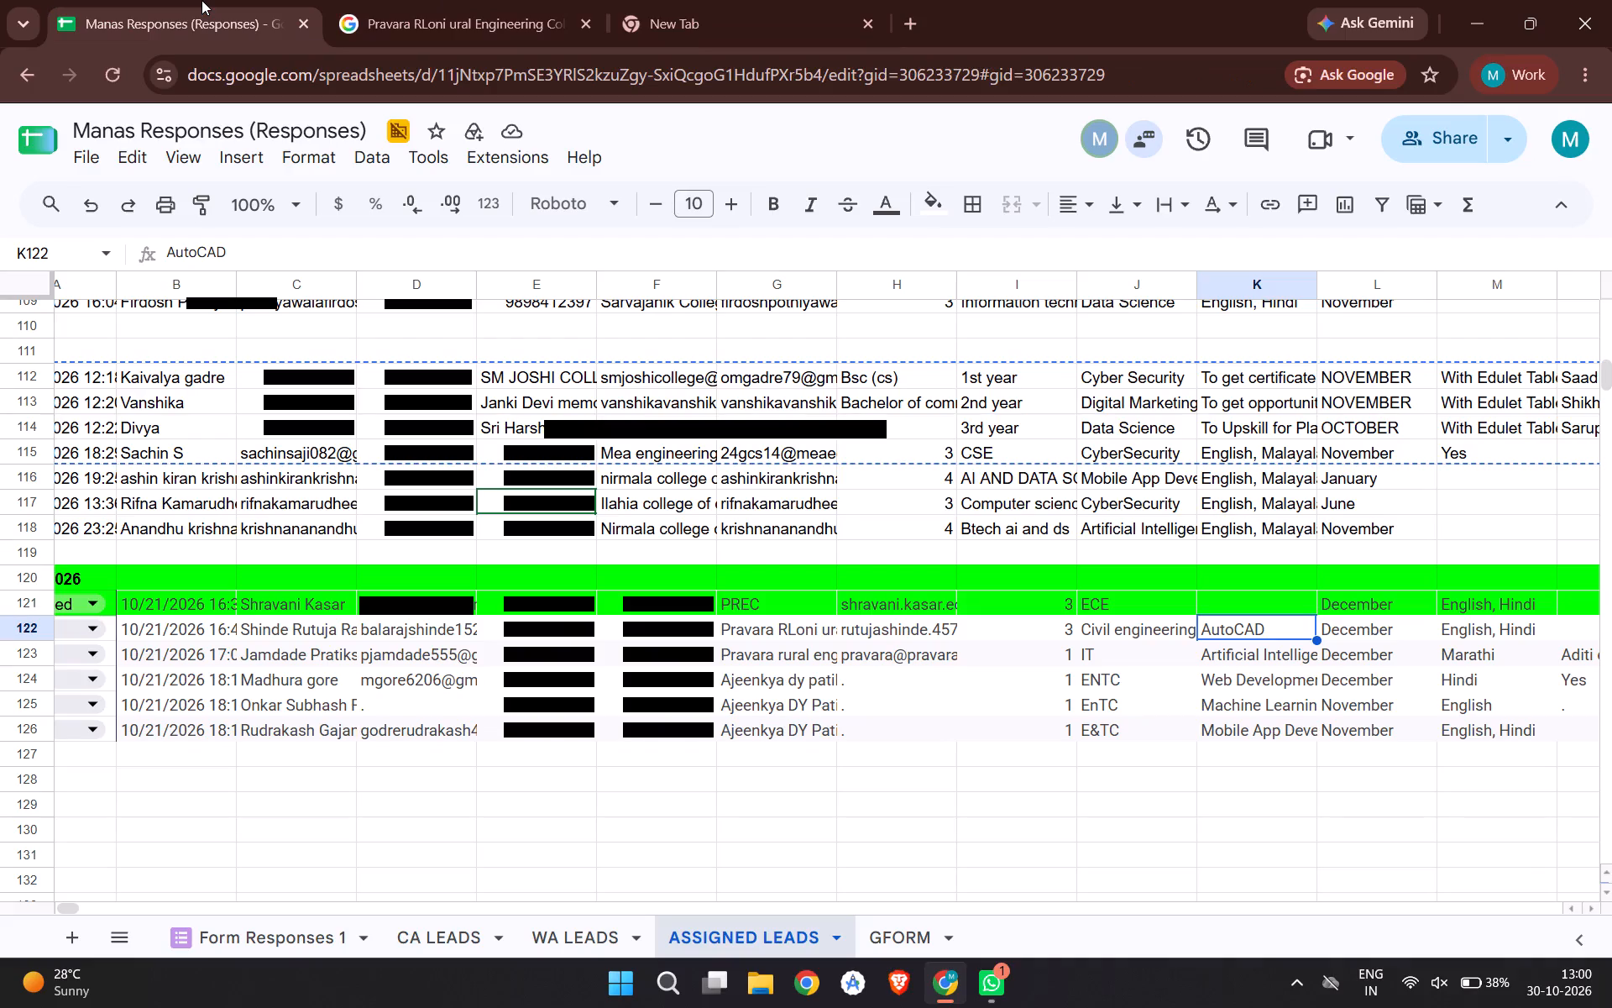
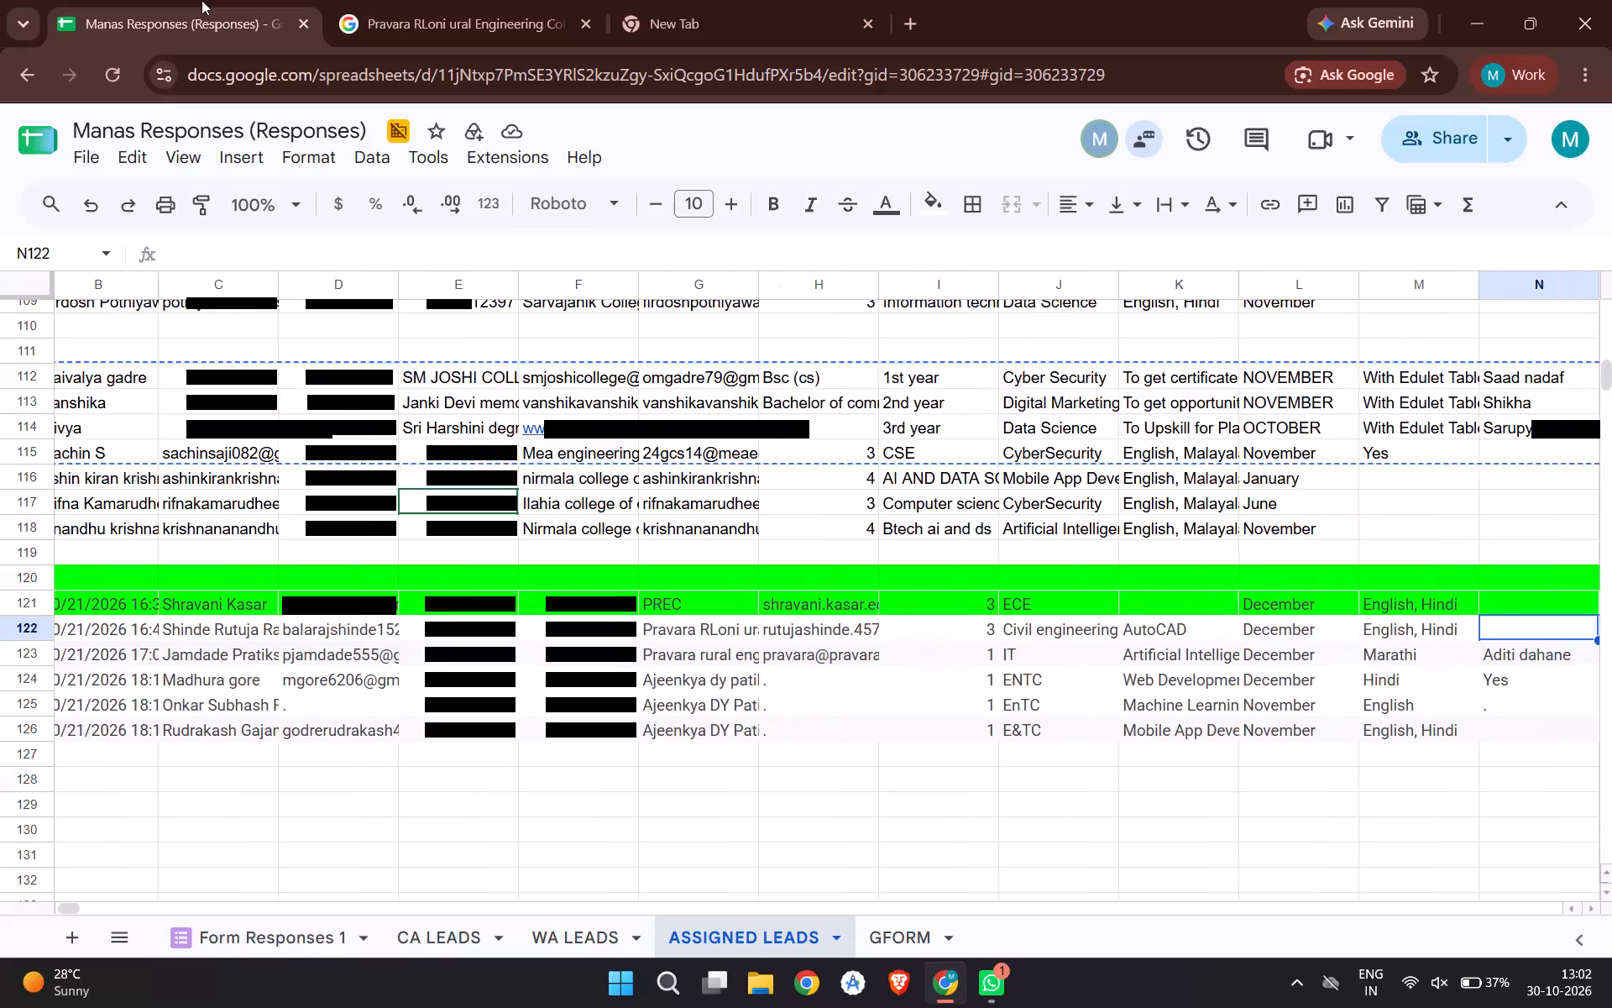
Record the remark "exams not intrested" in column T for the row 122 lead.
key(Right)
key(Right)
key(Right)
key(Right)
key(Right)
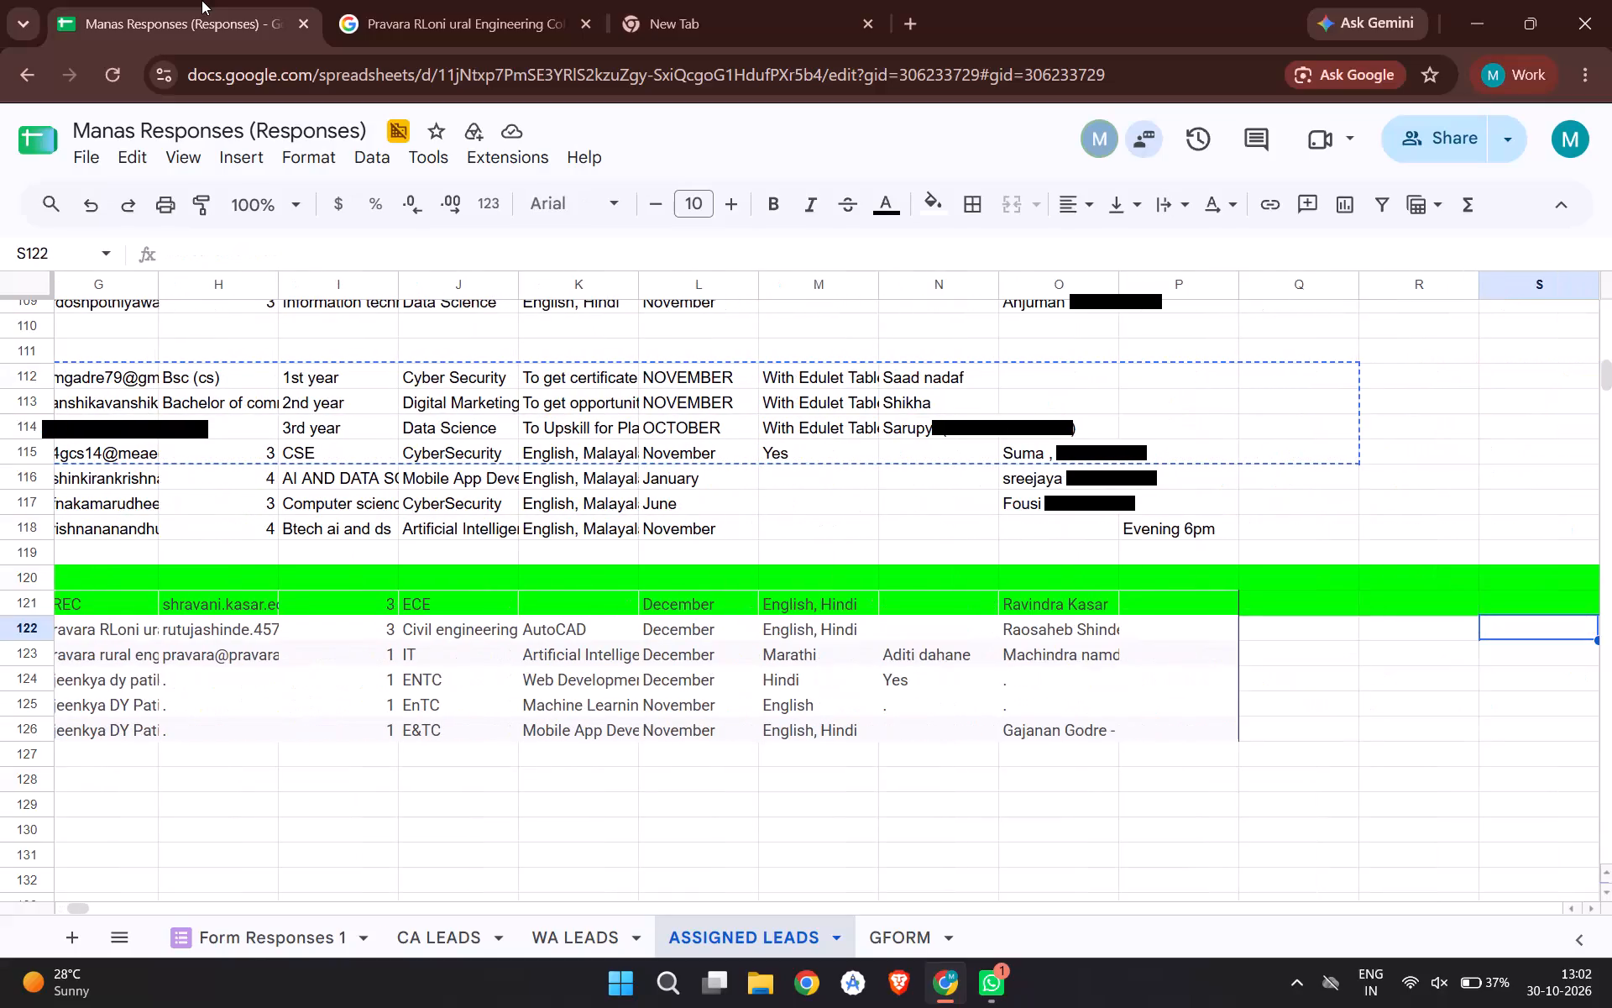
key(Right)
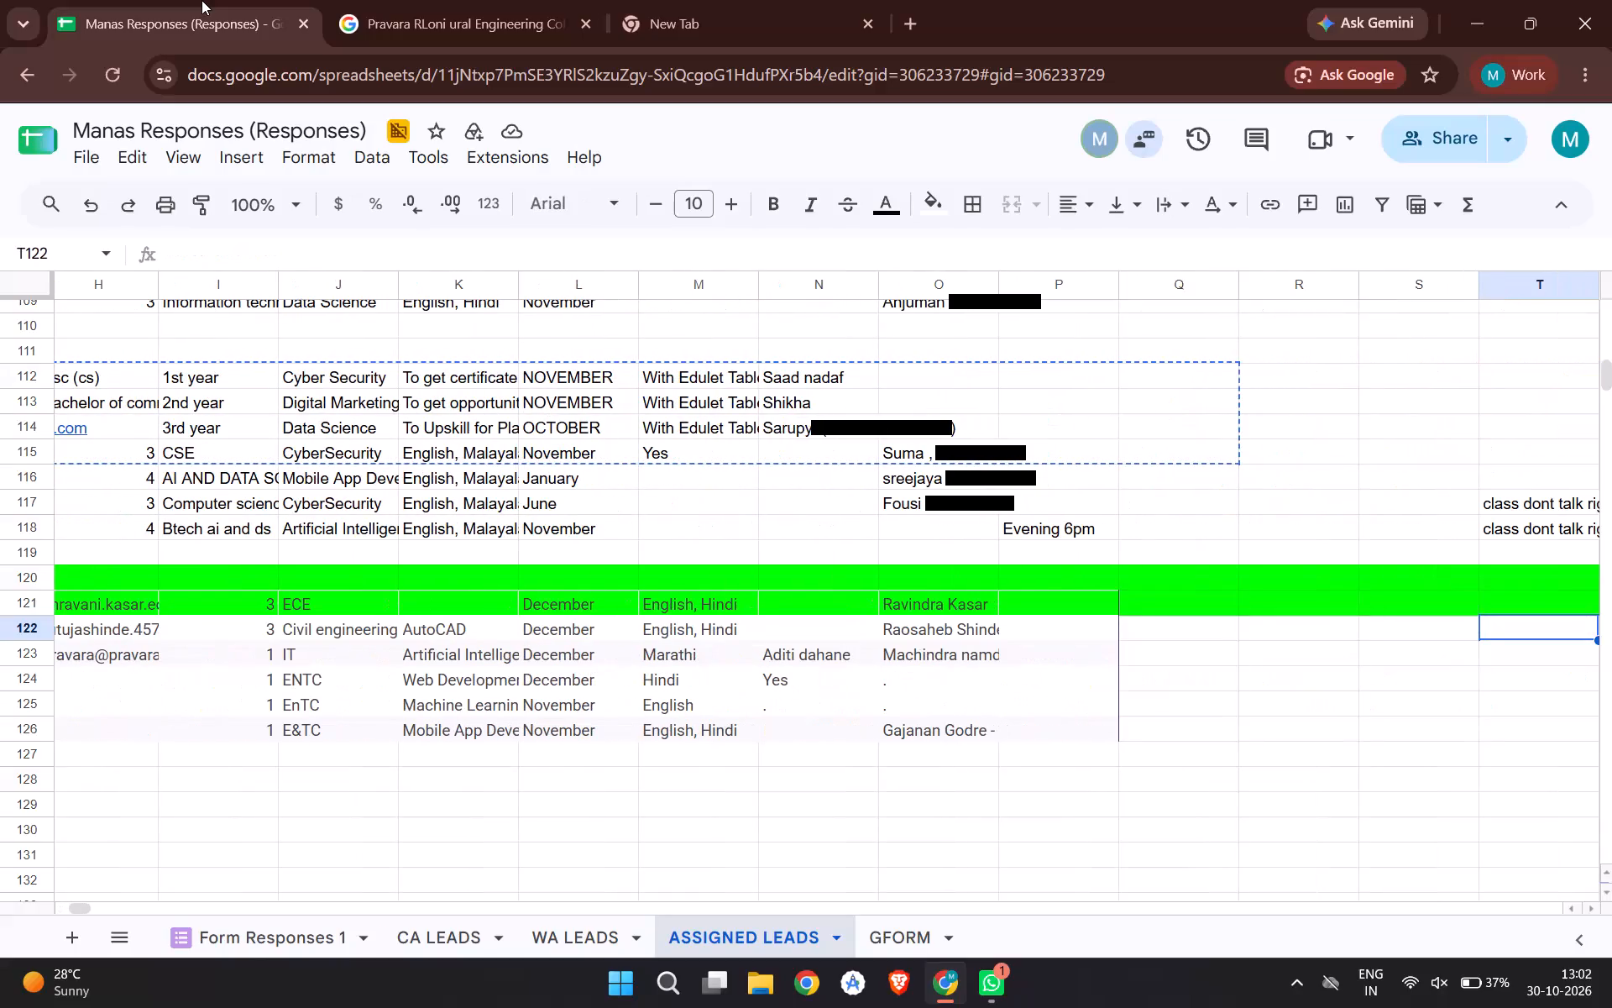
text(exams)
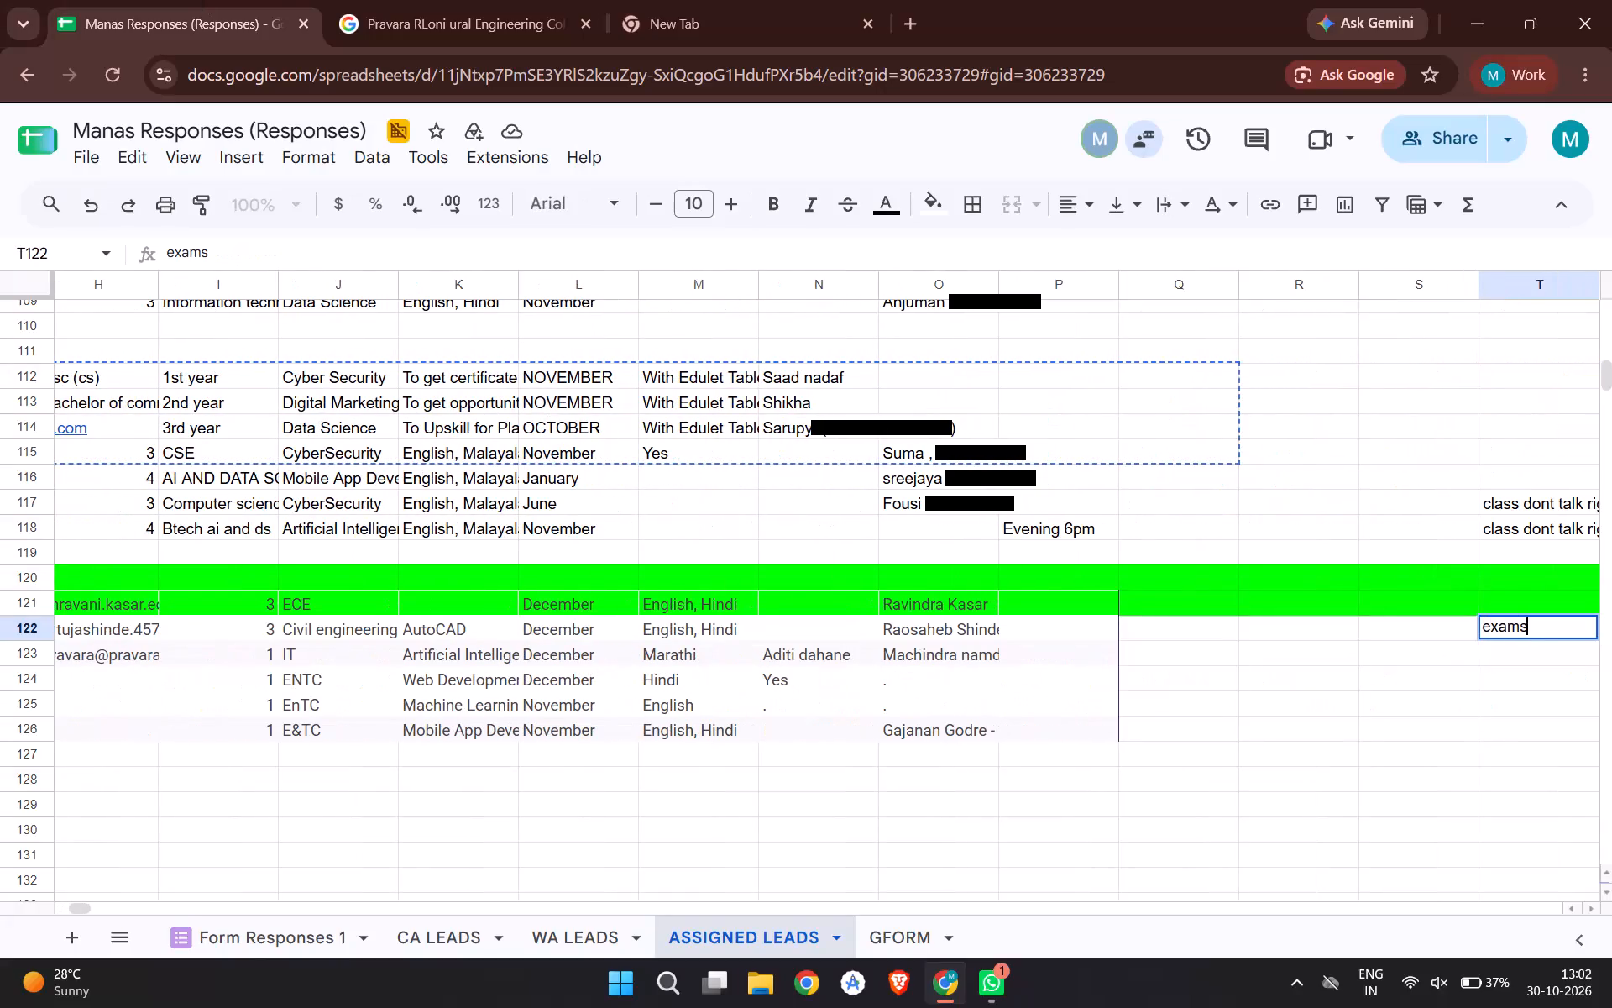
key(space)
text(not intrested)
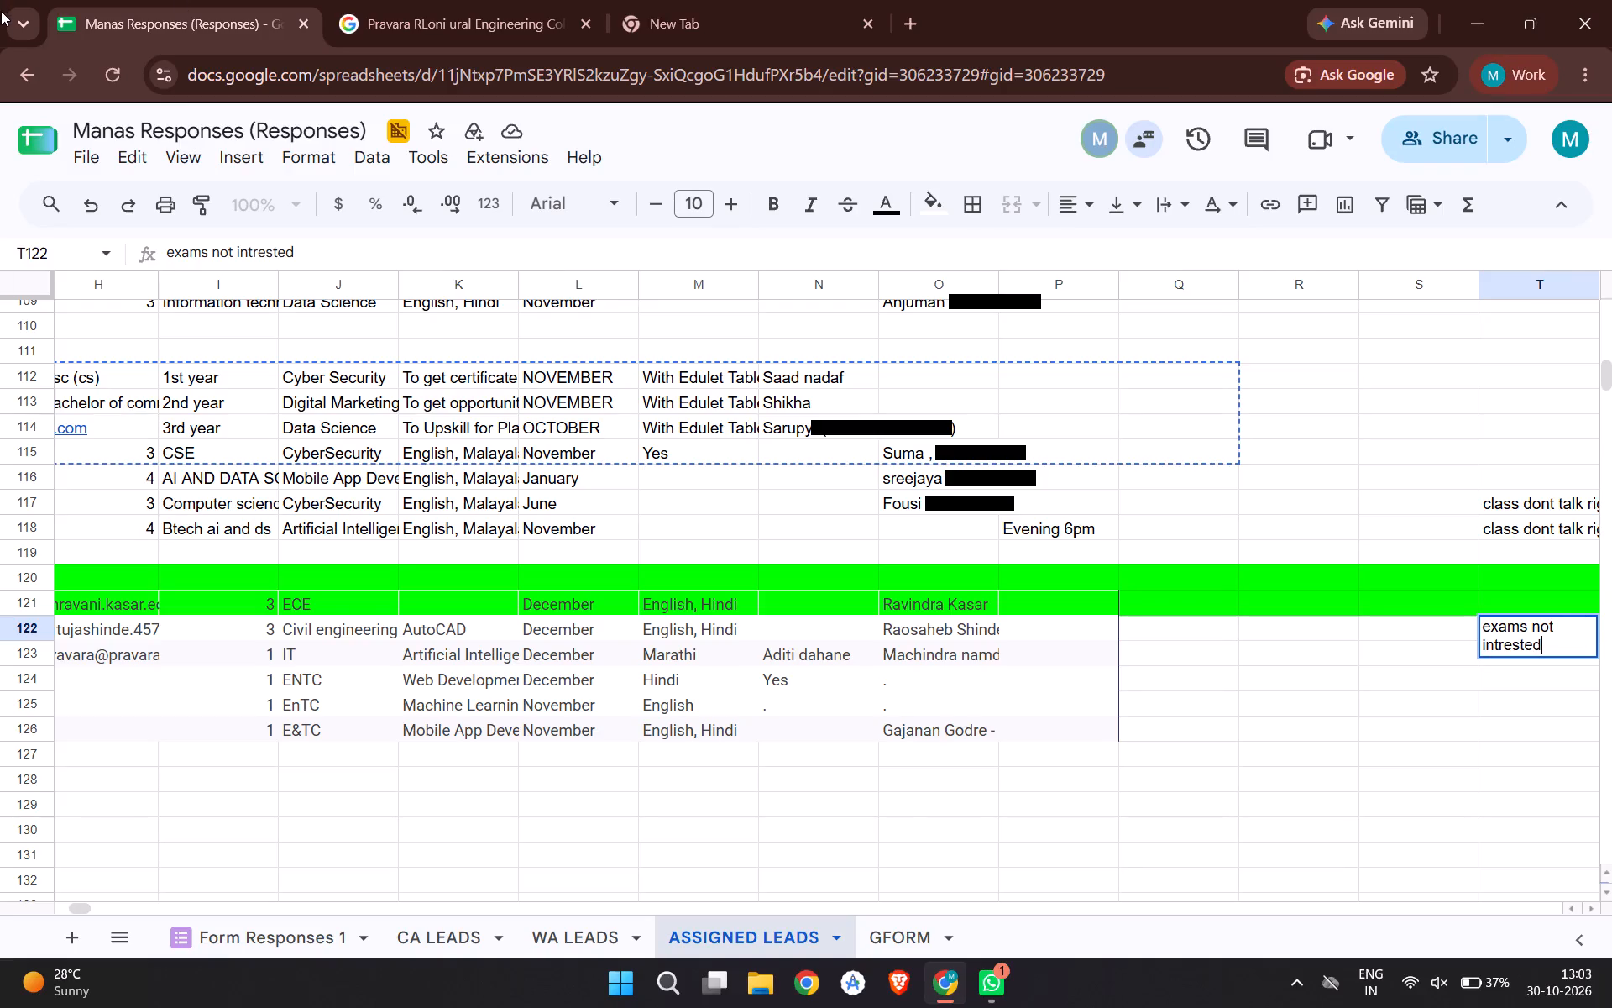
click(1164, 658)
Open the student name cell of the row 123 lead.
scroll(638, 611, right, 3)
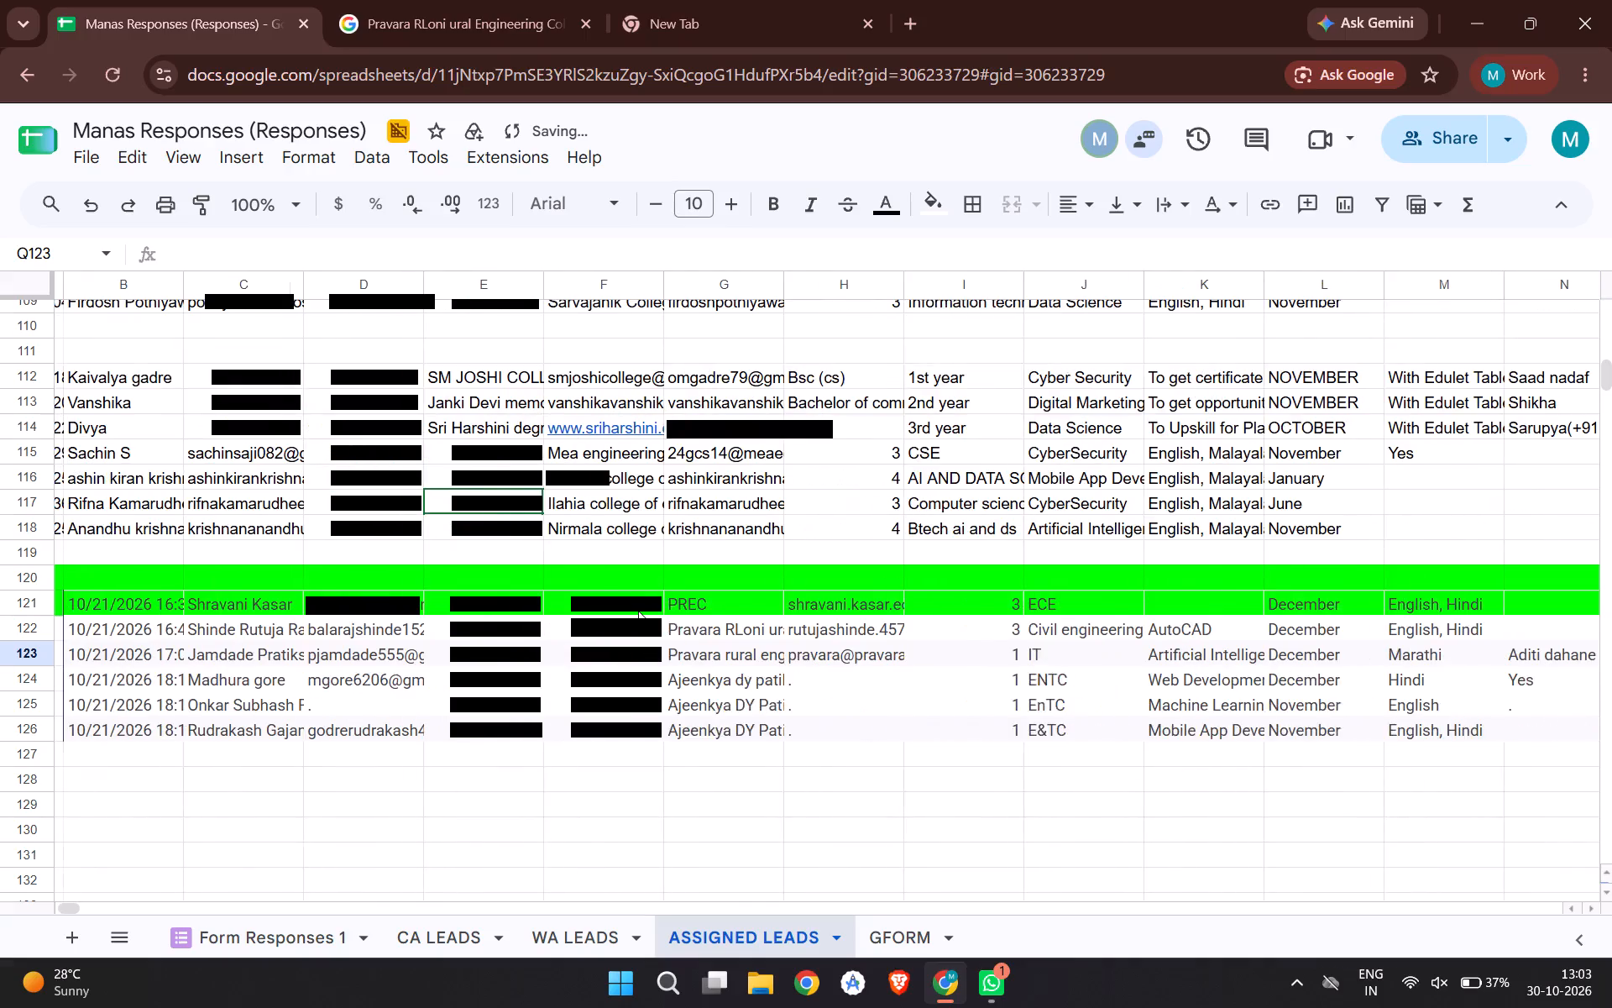
scroll(638, 611, right, 5)
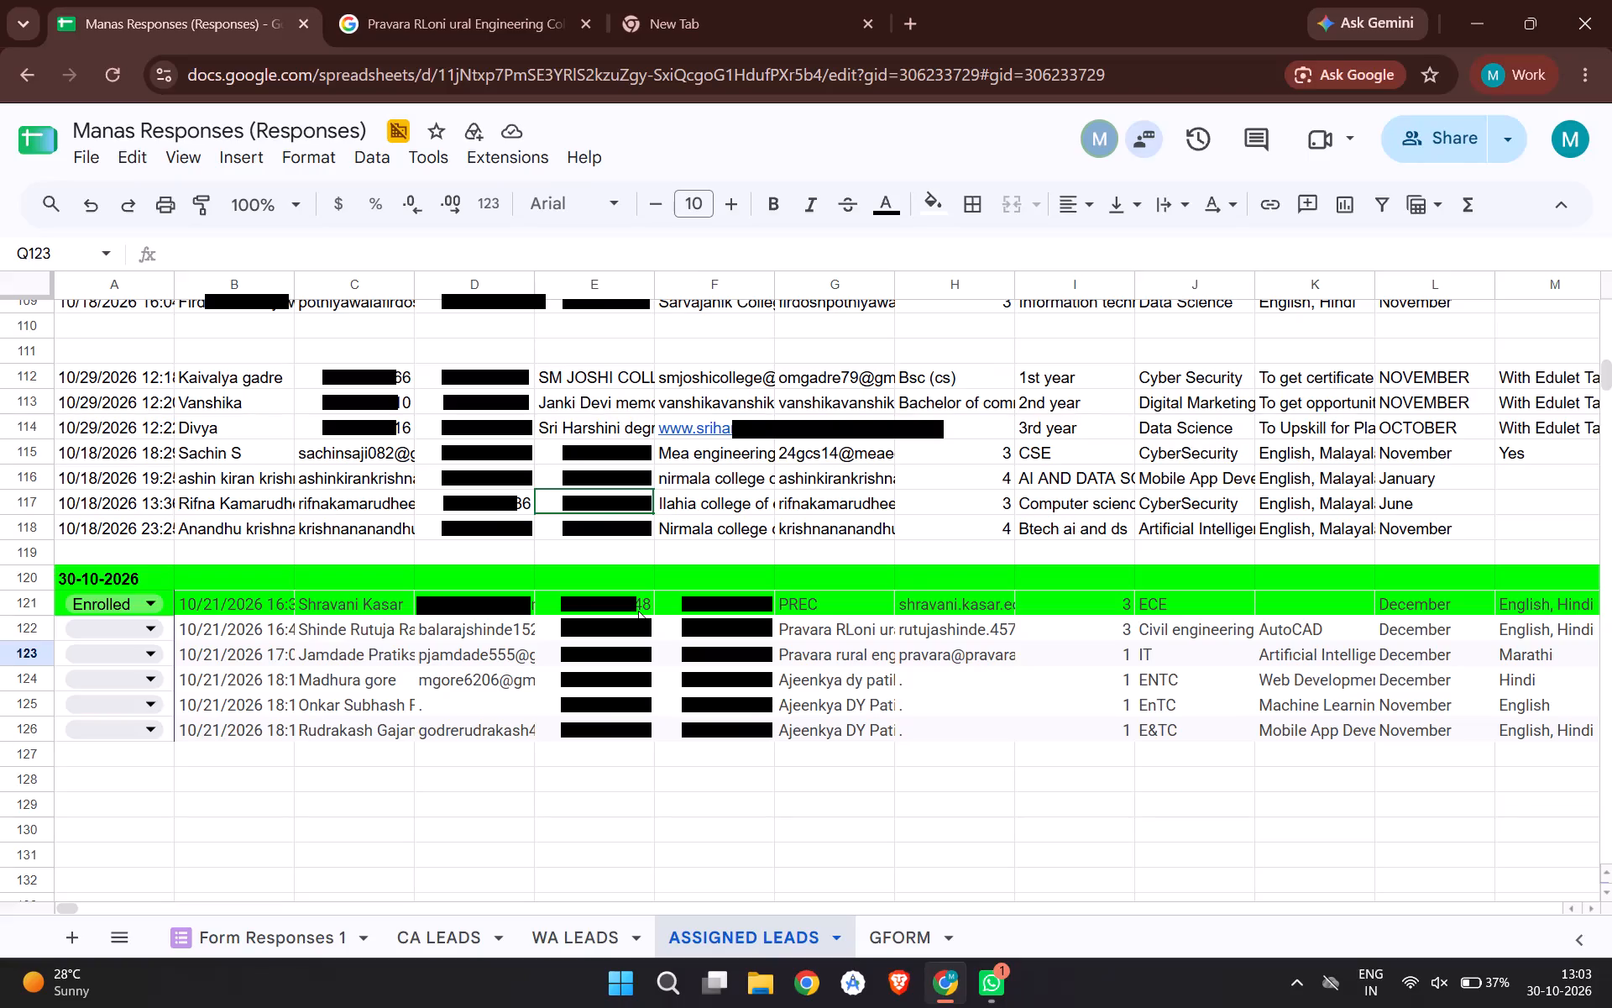
double_click(343, 659)
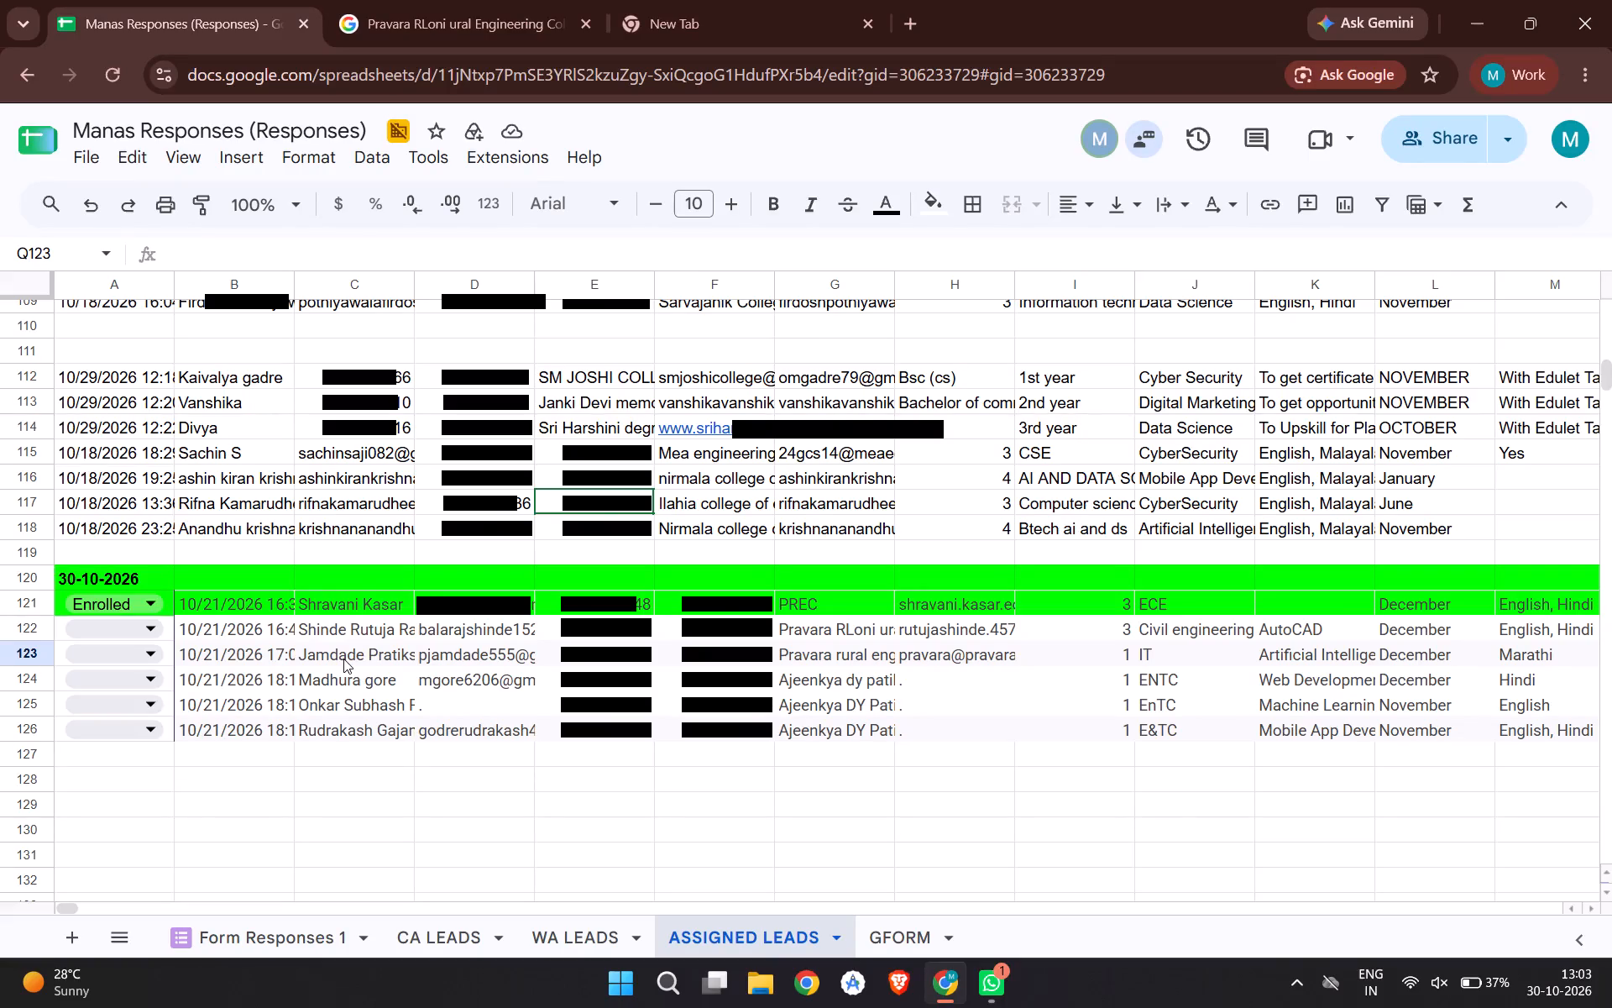
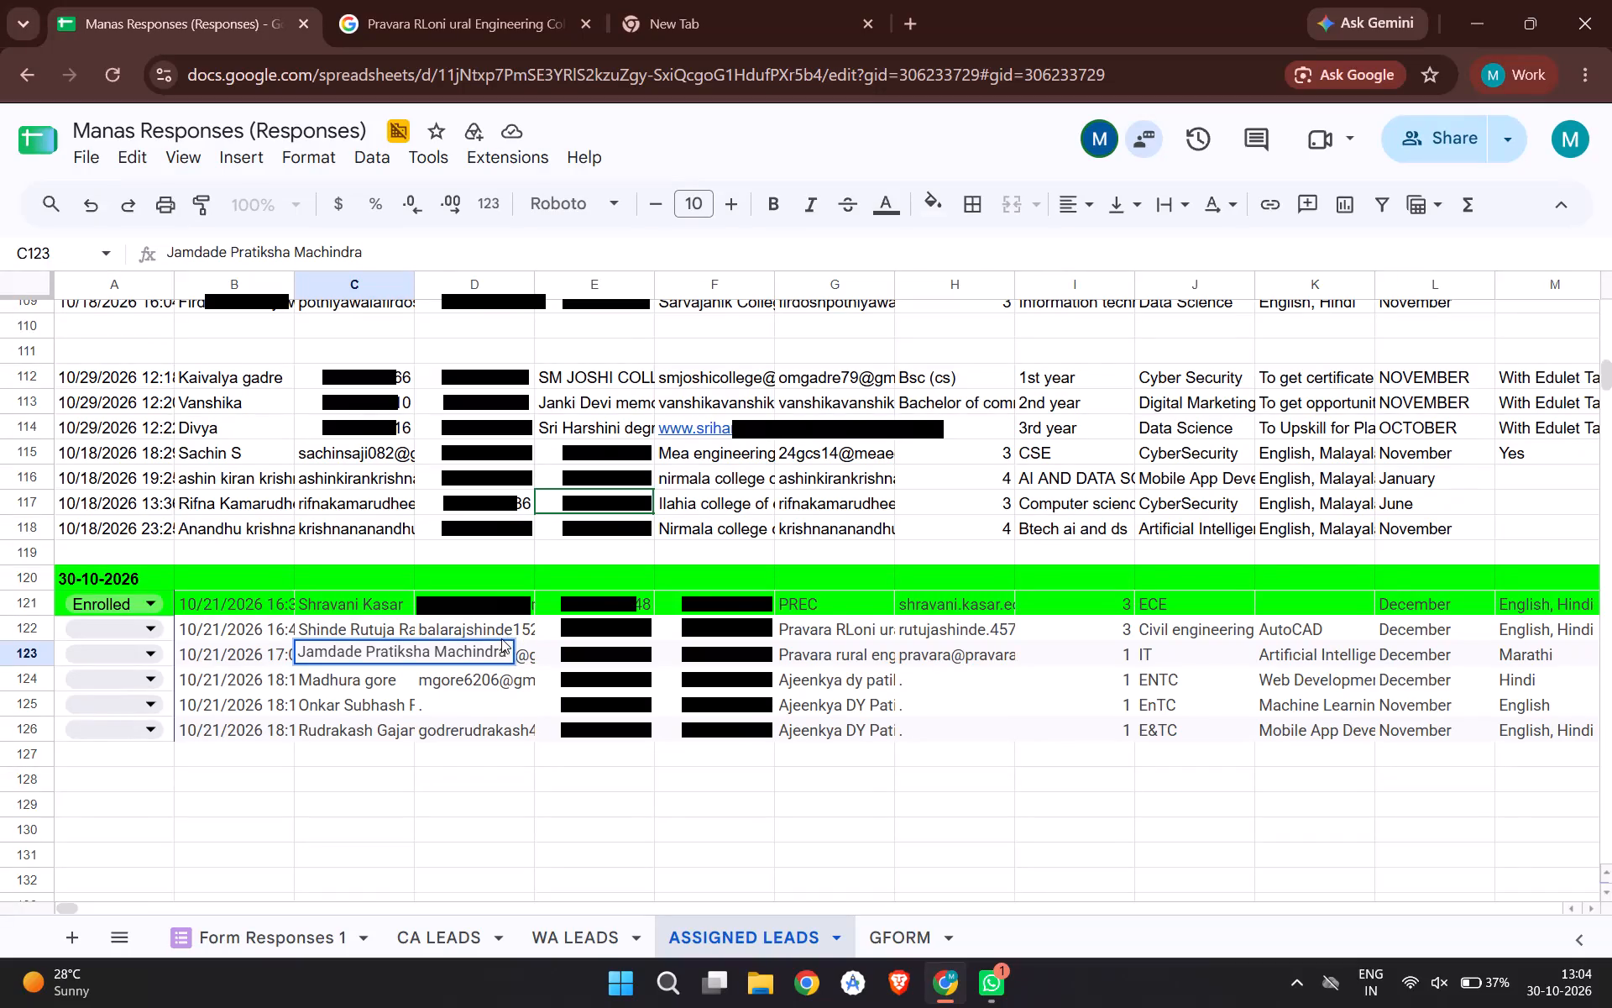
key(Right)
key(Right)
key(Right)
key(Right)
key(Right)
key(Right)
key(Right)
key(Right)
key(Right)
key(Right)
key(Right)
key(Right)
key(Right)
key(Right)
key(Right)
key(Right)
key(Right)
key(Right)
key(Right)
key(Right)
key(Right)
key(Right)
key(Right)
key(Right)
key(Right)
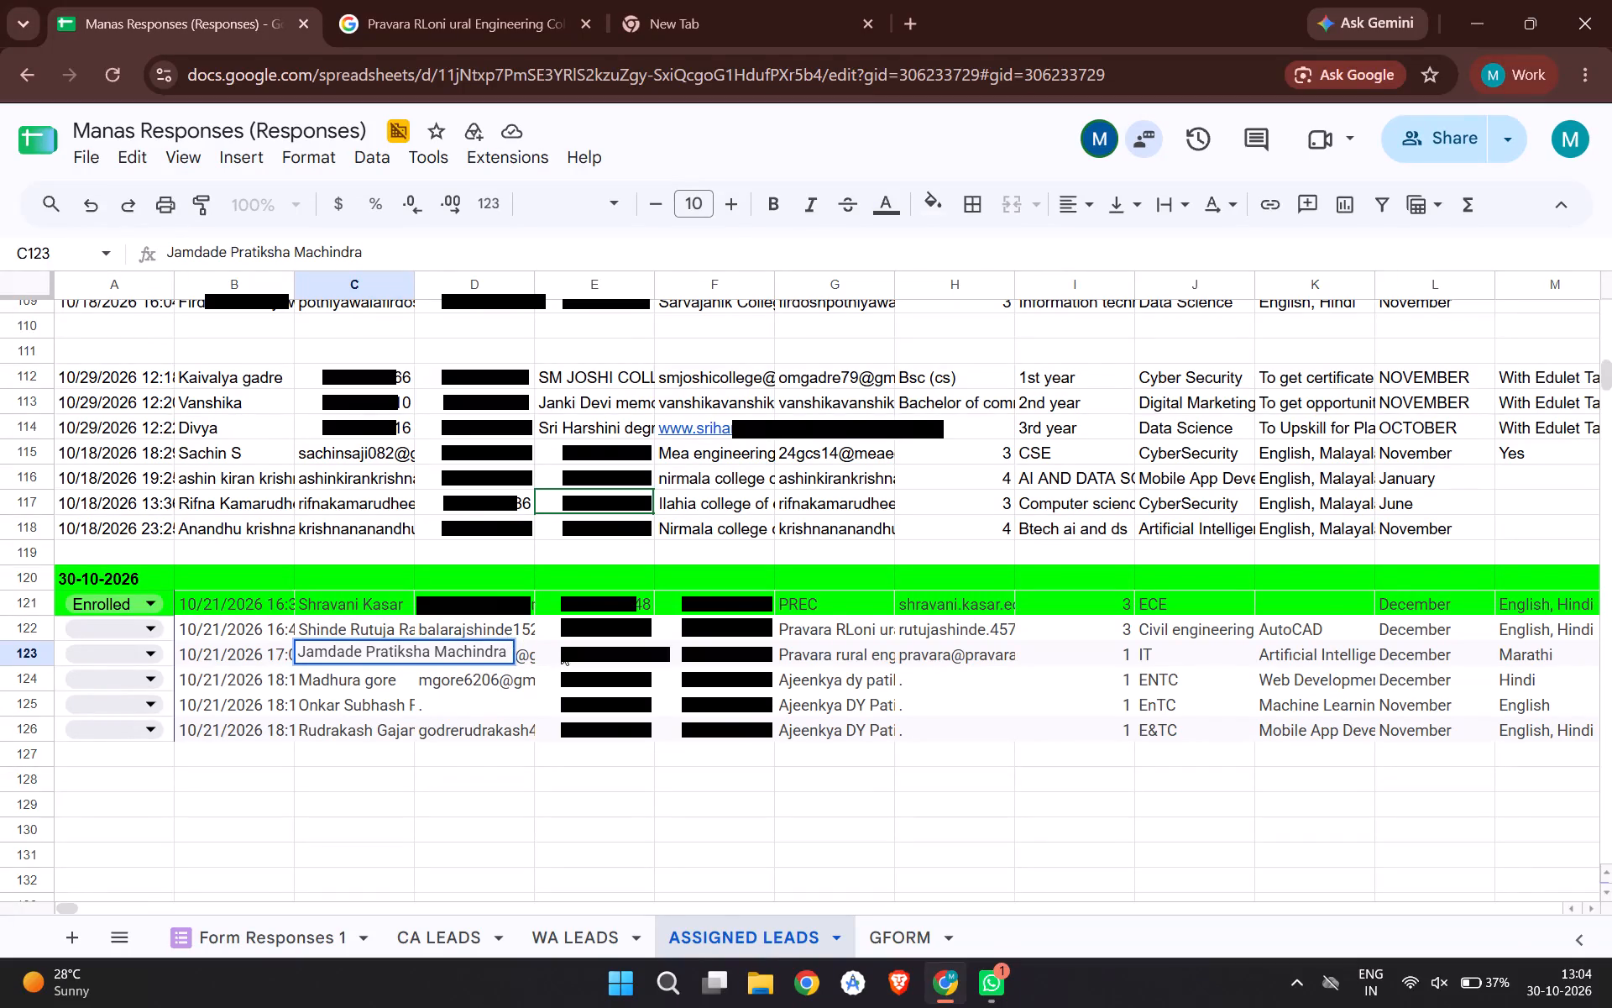
Record the remark "not answered" in column T for the row 123 lead.
click(573, 649)
key(Right)
key(Right)
key(Right)
key(Right)
key(Right)
key(Right)
key(Right)
key(Right)
key(Right)
key(Right)
key(Right)
key(Right)
key(Right)
key(Right)
key(Right)
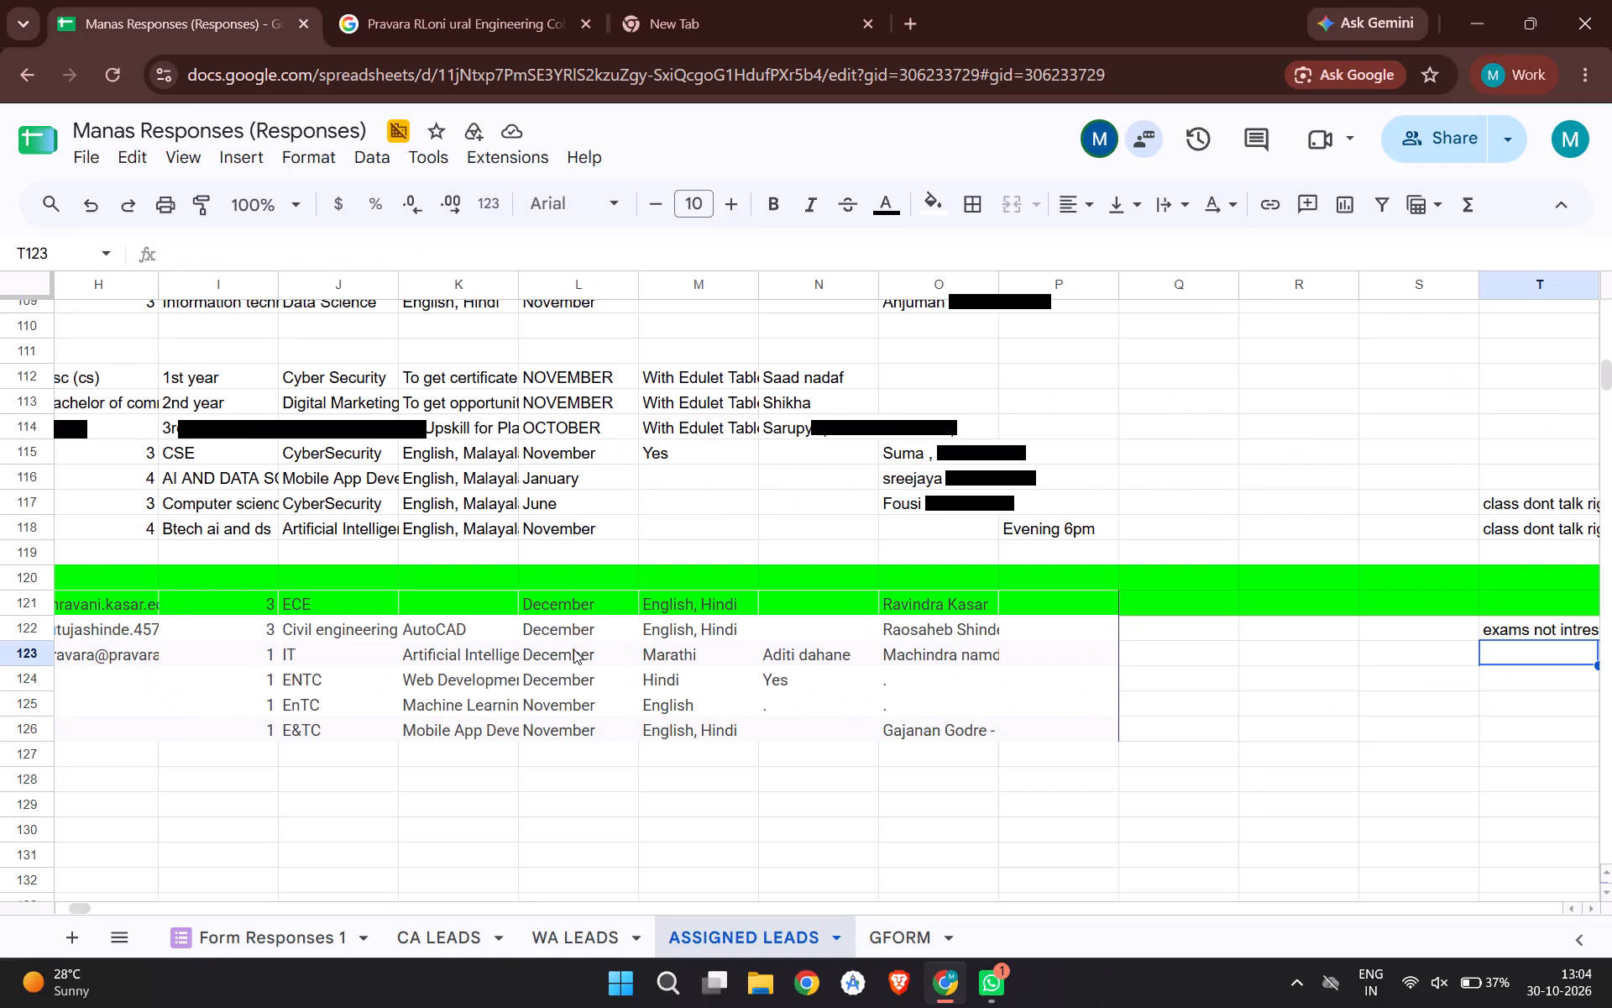
text(not answered)
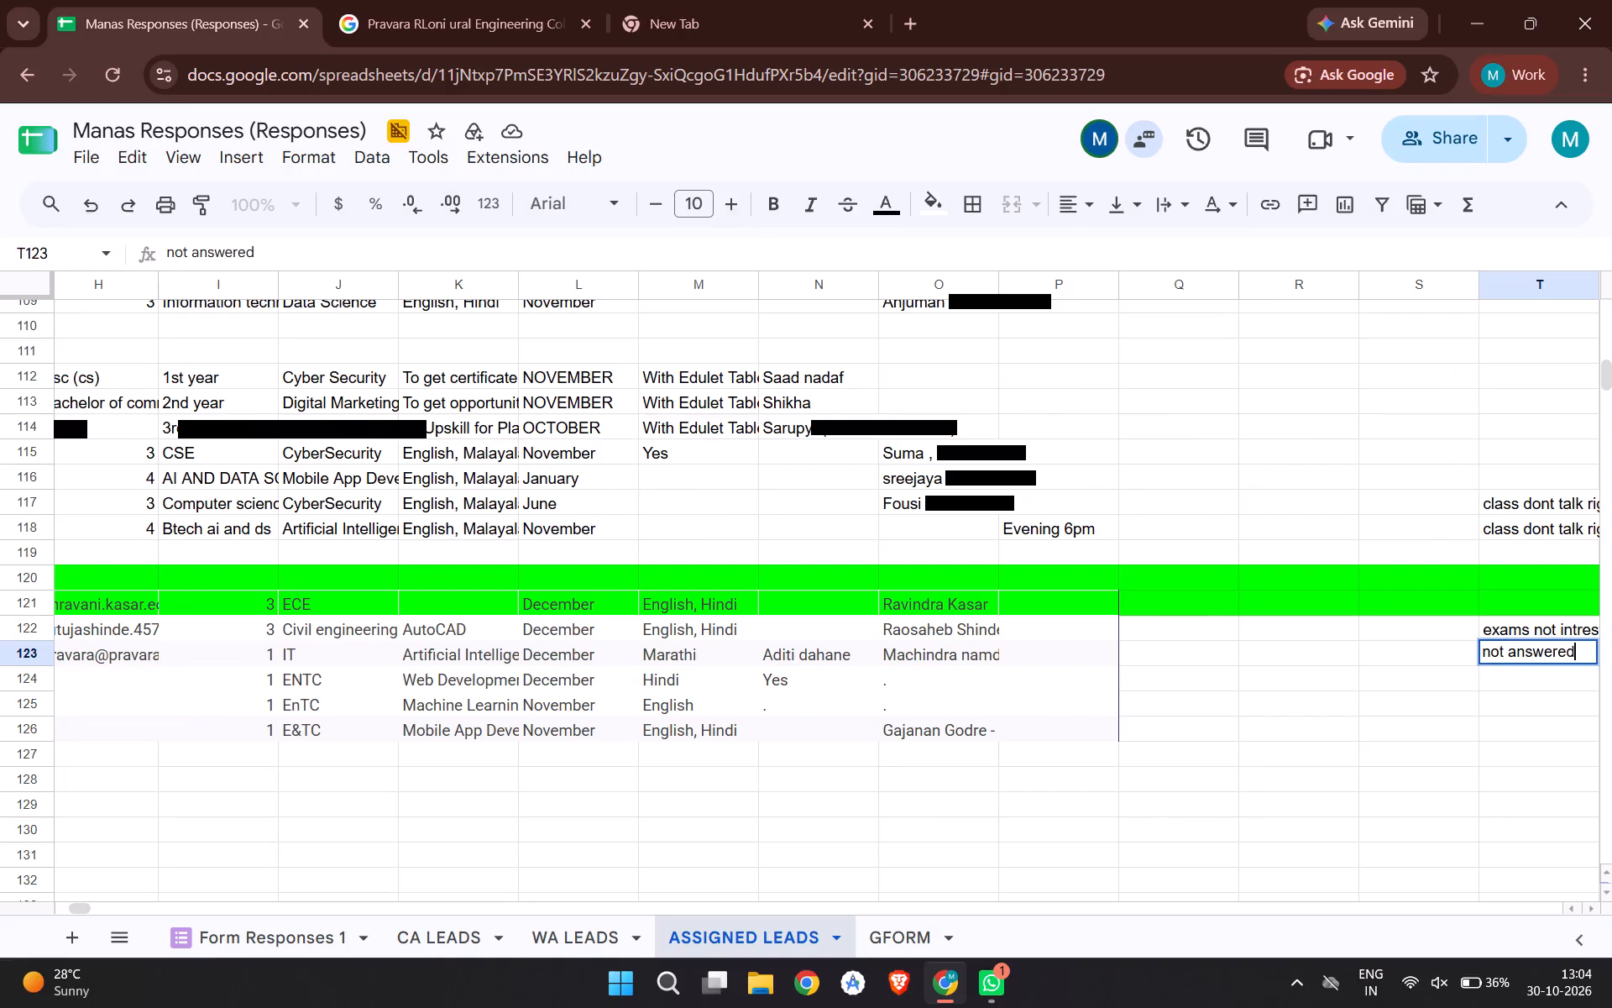
click(1516, 690)
Open the college name cell in column G of the row 124 lead.
scroll(691, 653, right, 5)
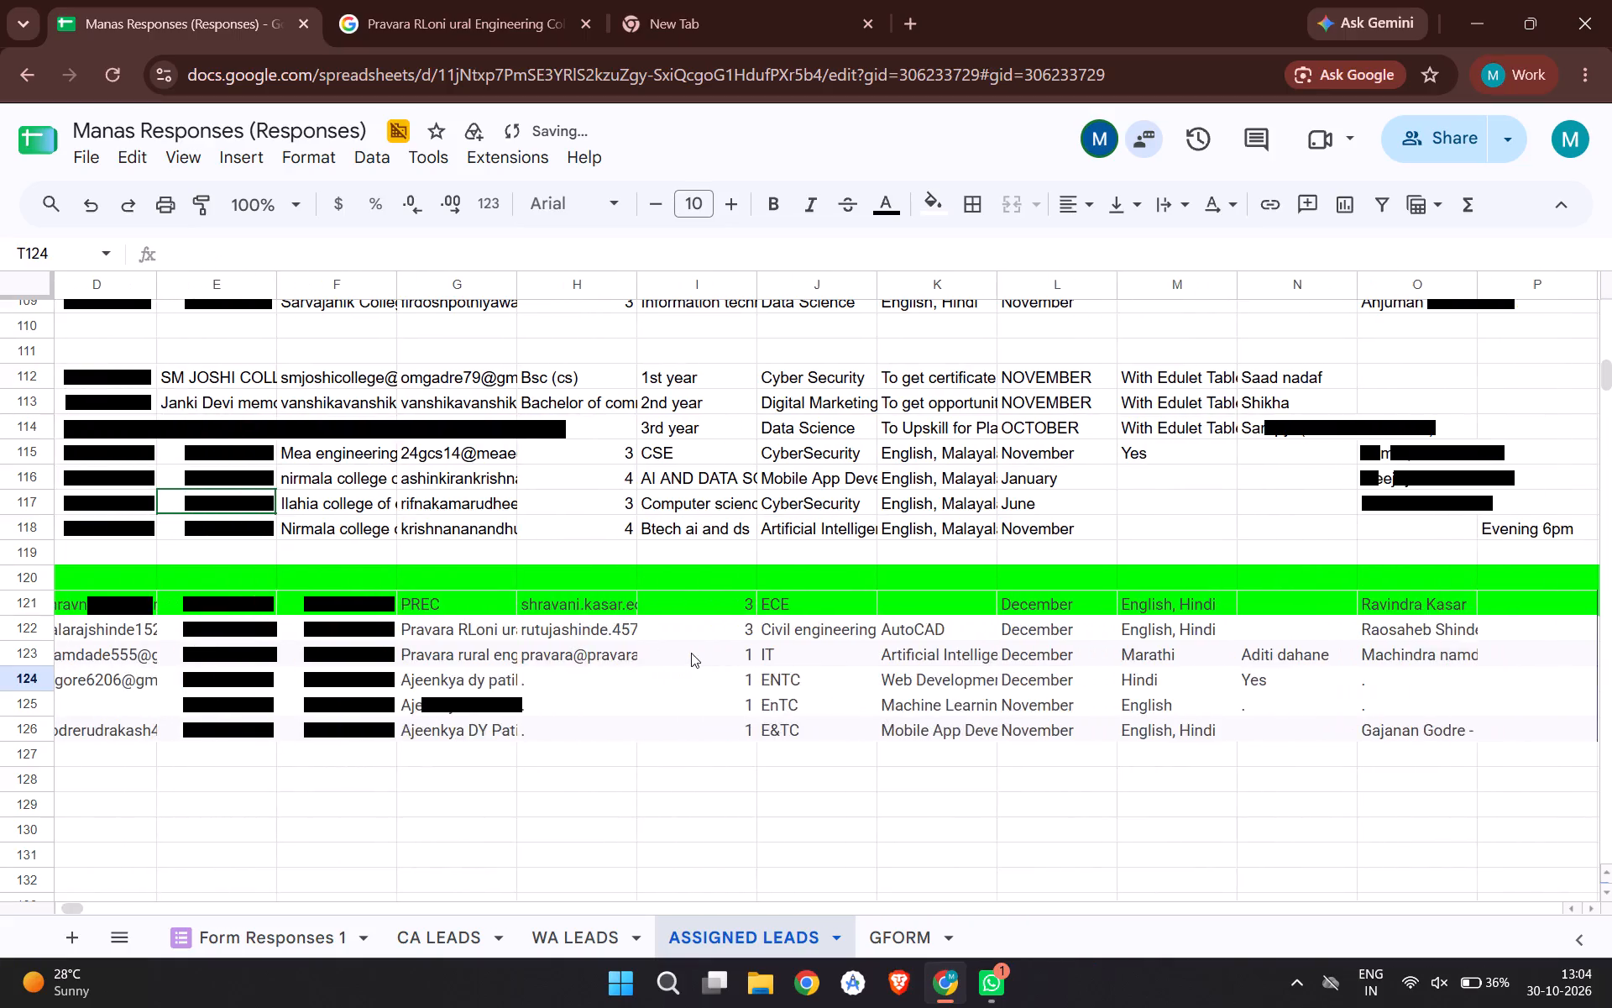
scroll(691, 653, right, 2)
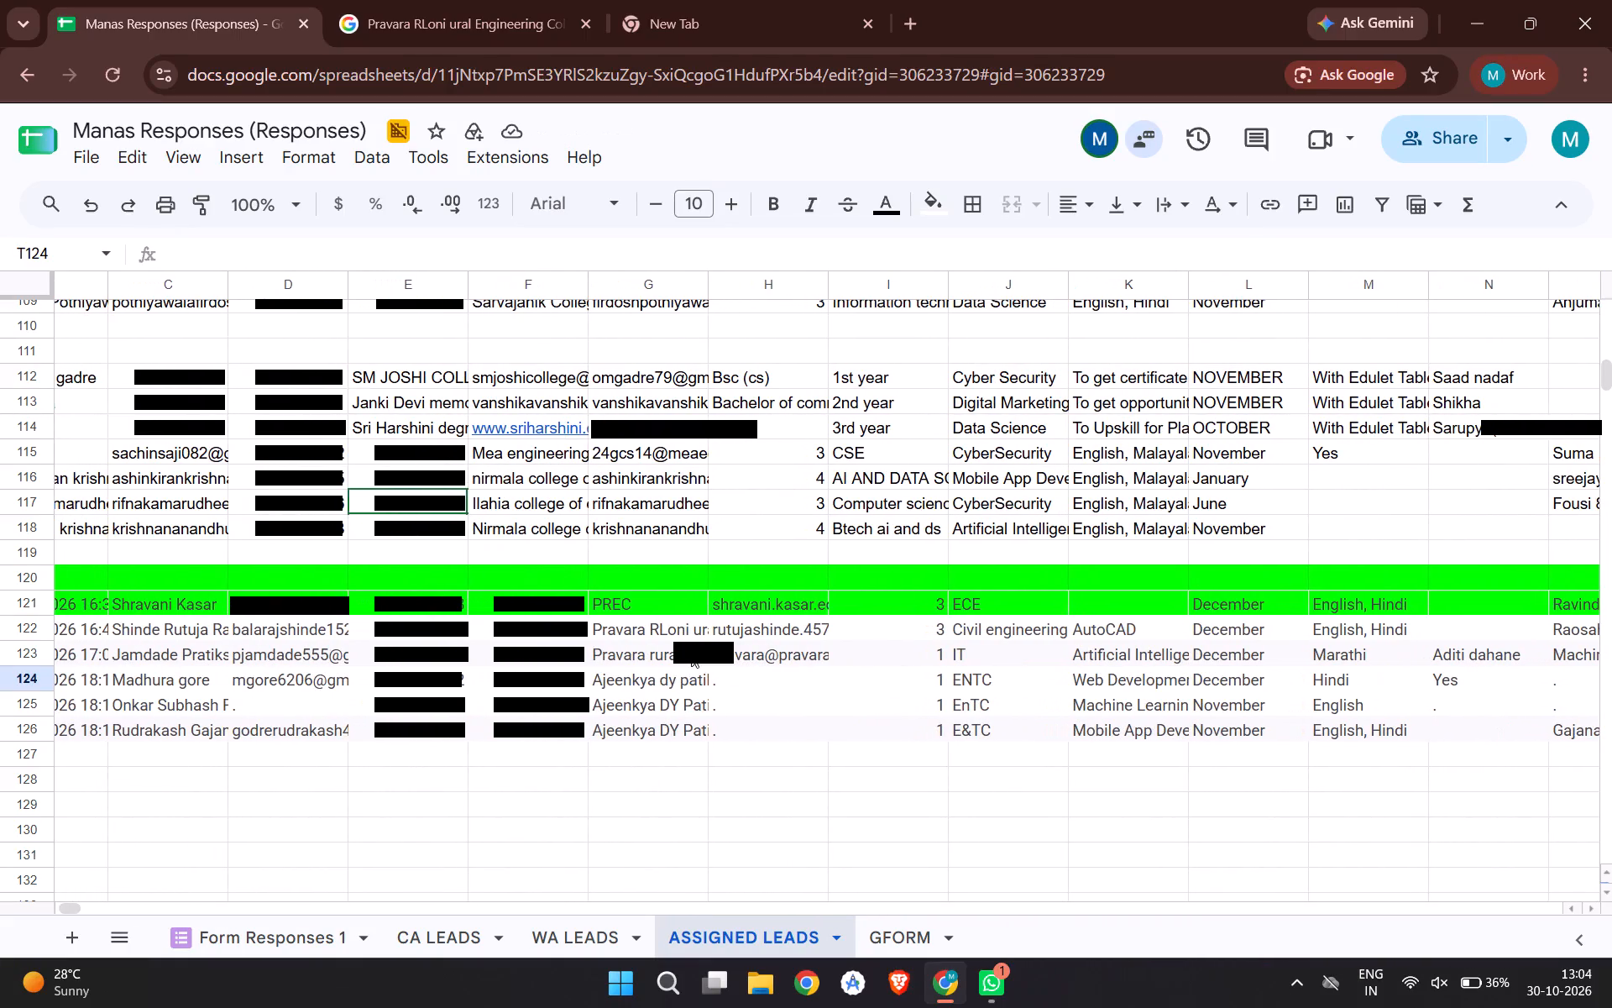
scroll(578, 686, right, 1)
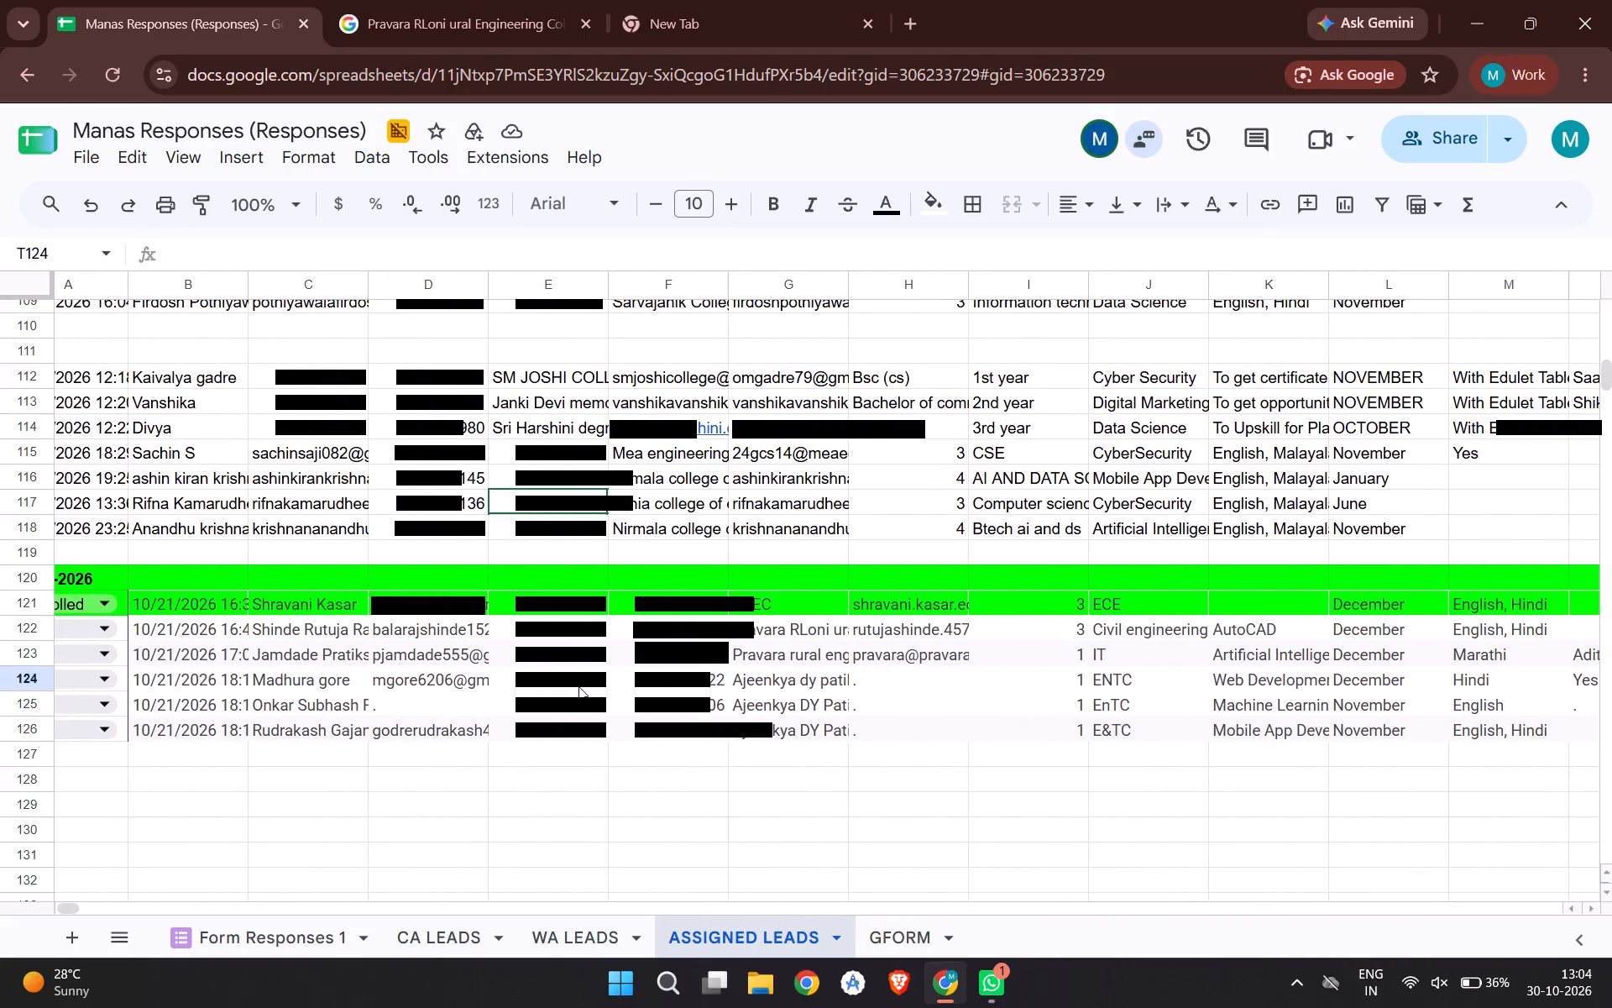
double_click(783, 682)
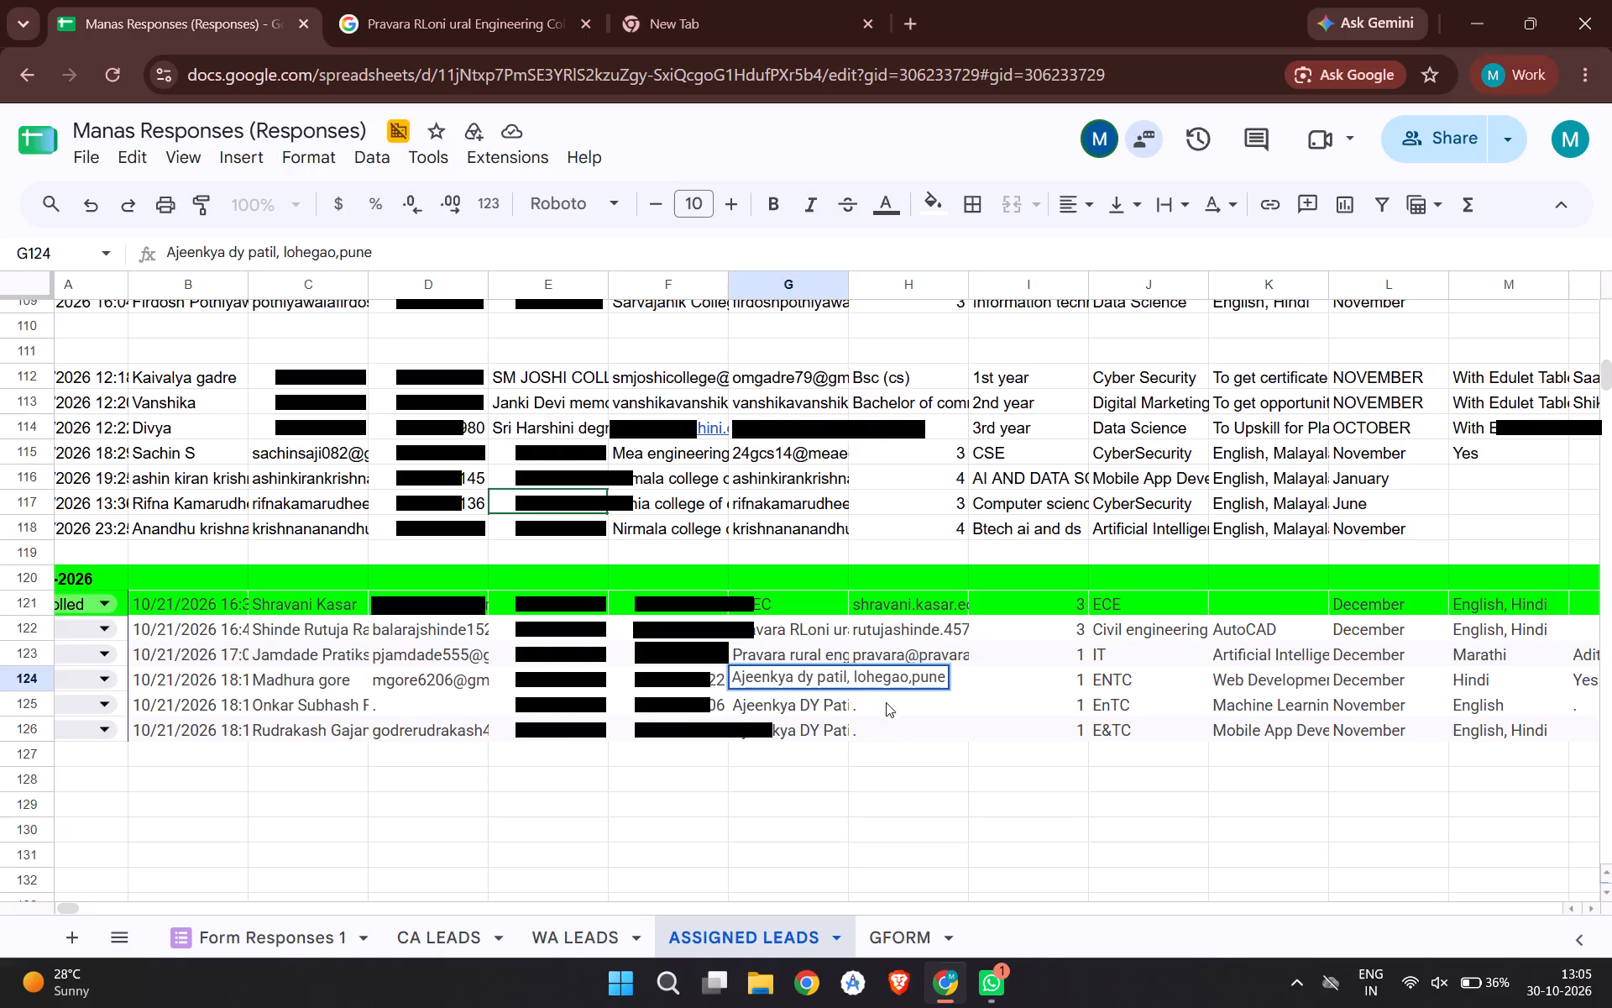
scroll(549, 731, right, 1)
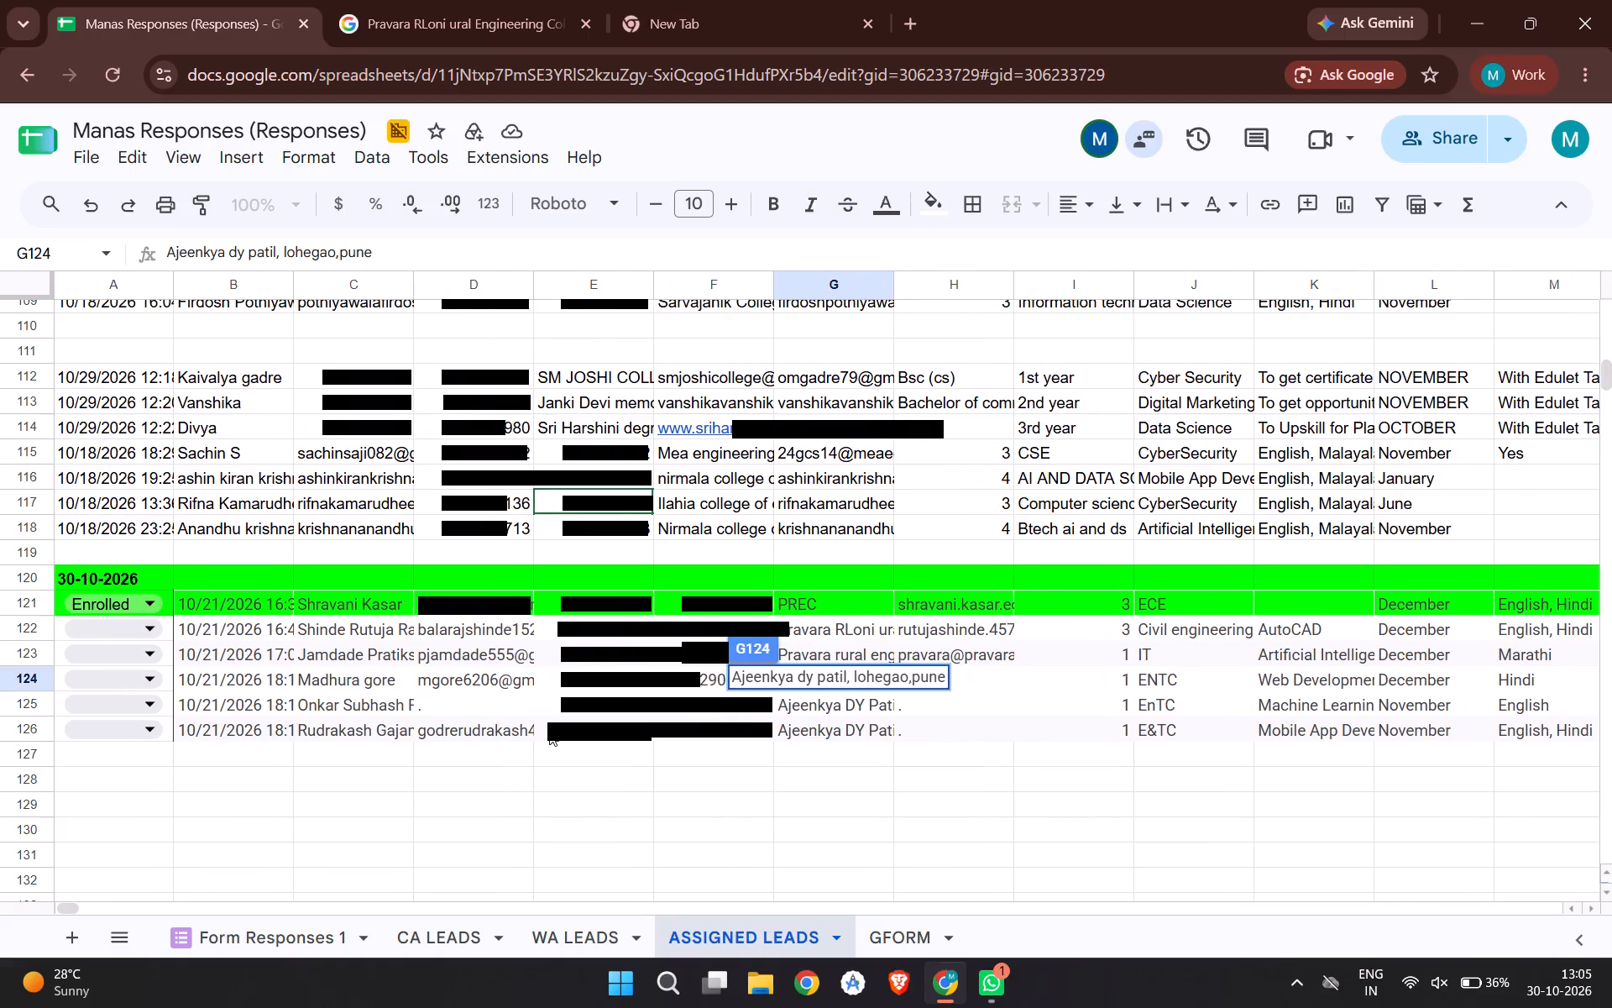
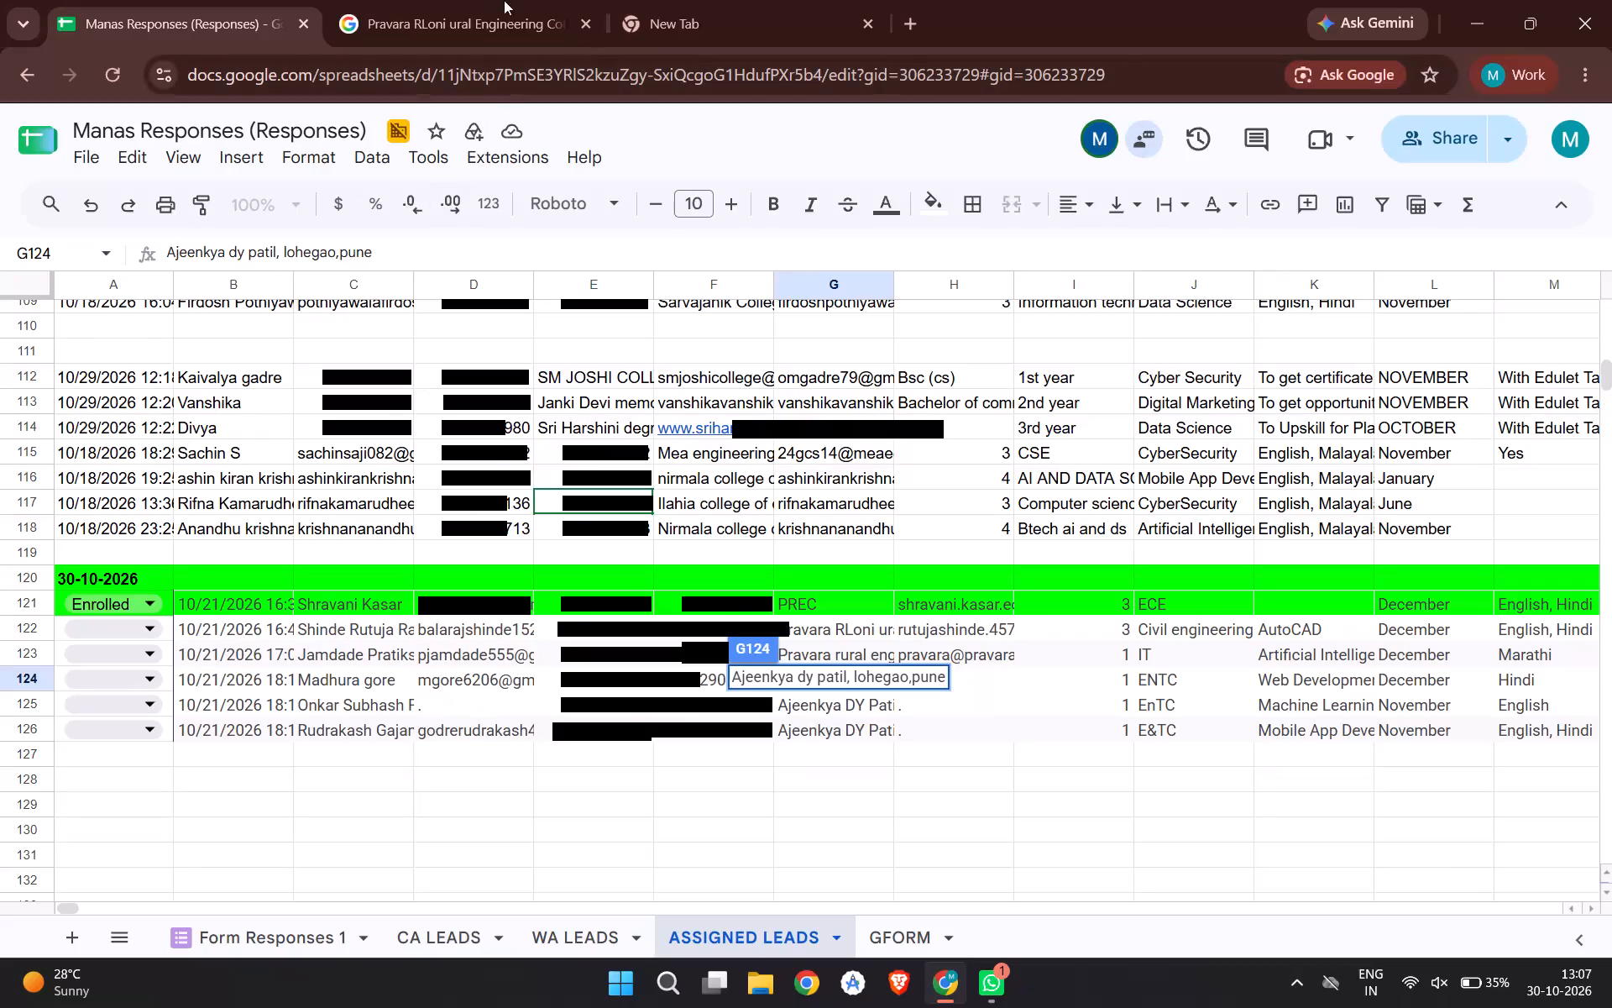
Search the web for "unlox" in the spare browser tab and open the Unlox website from the results.
click(714, 0)
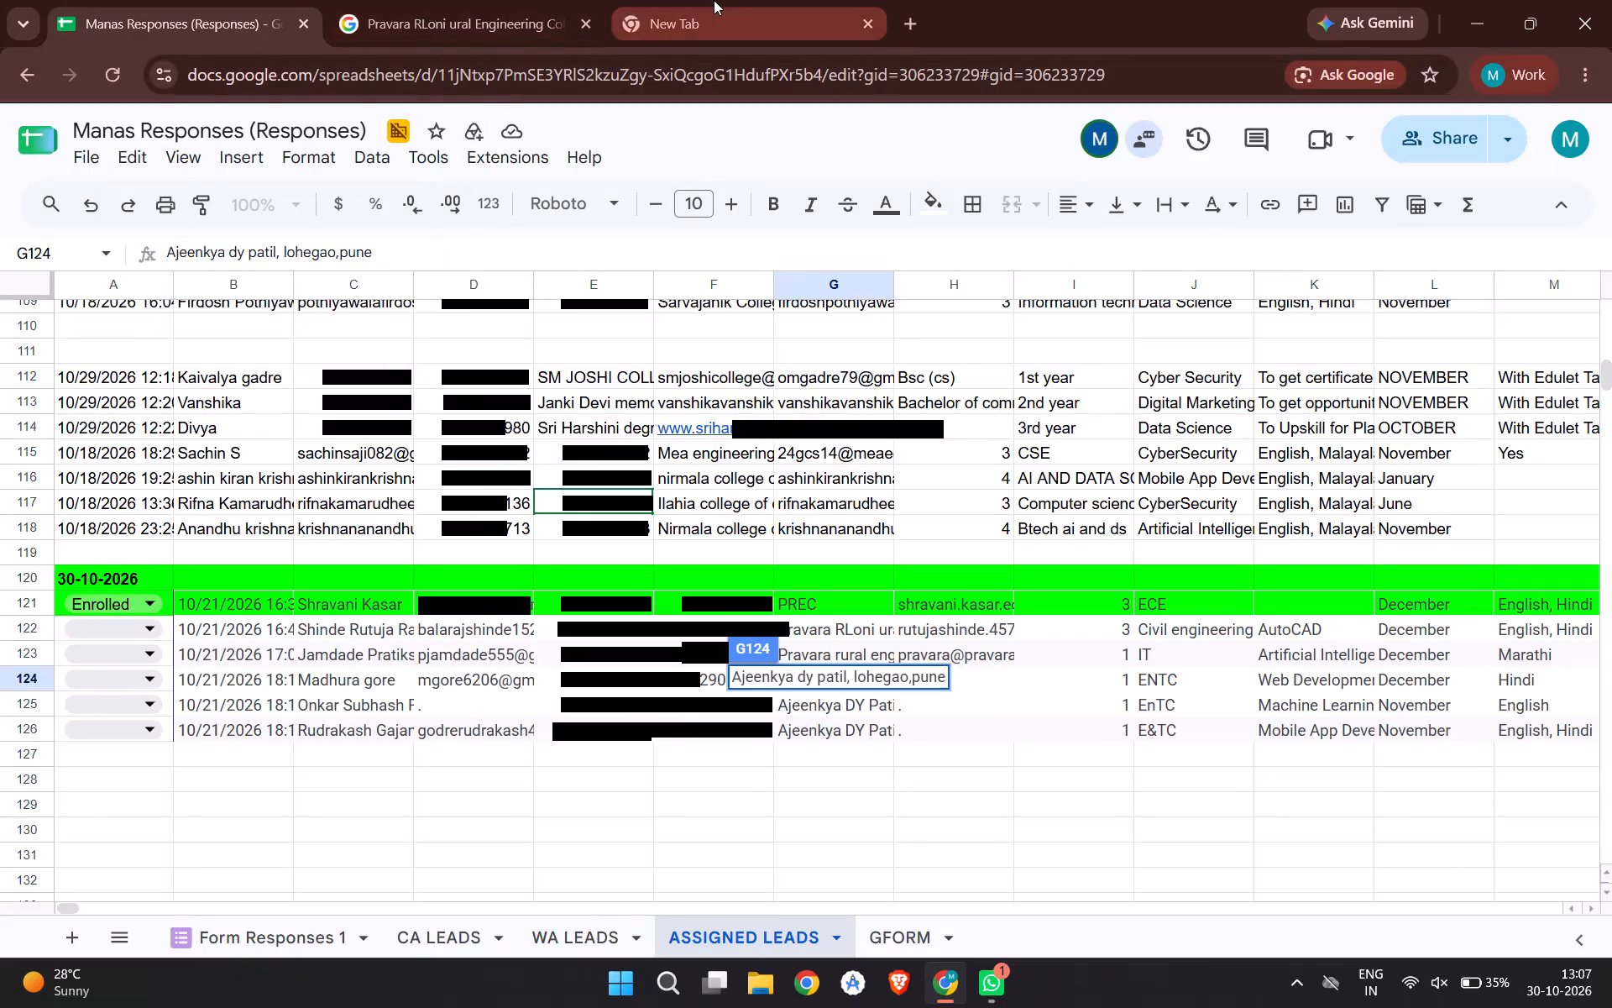
key(Return)
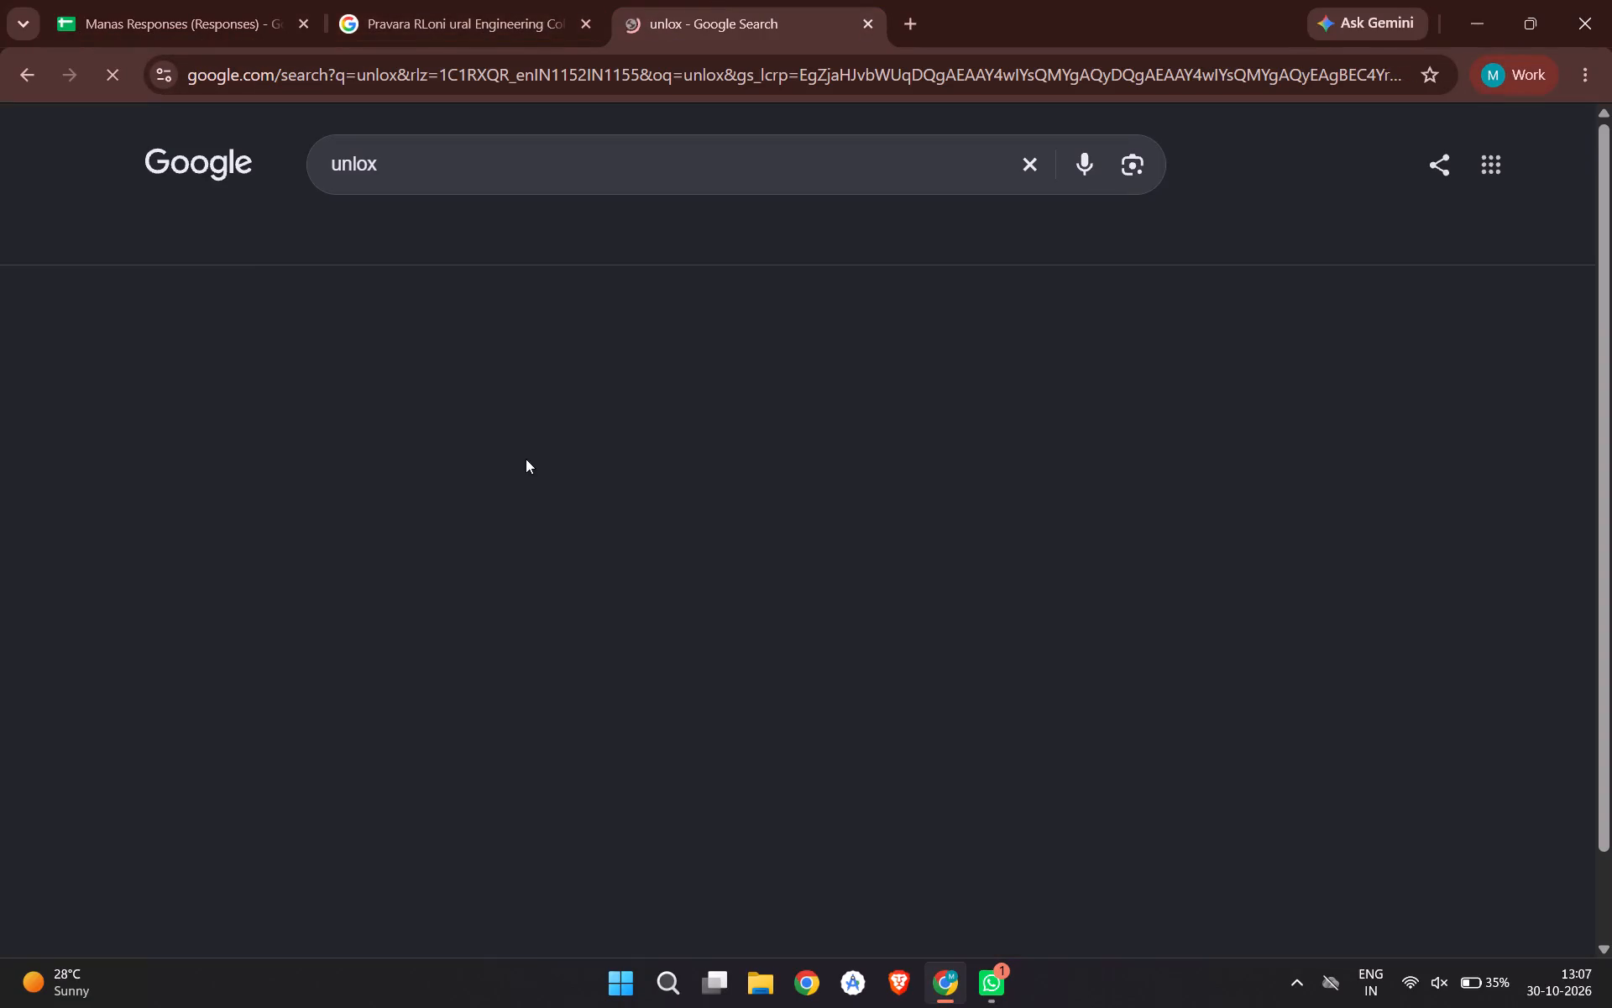
click(222, 0)
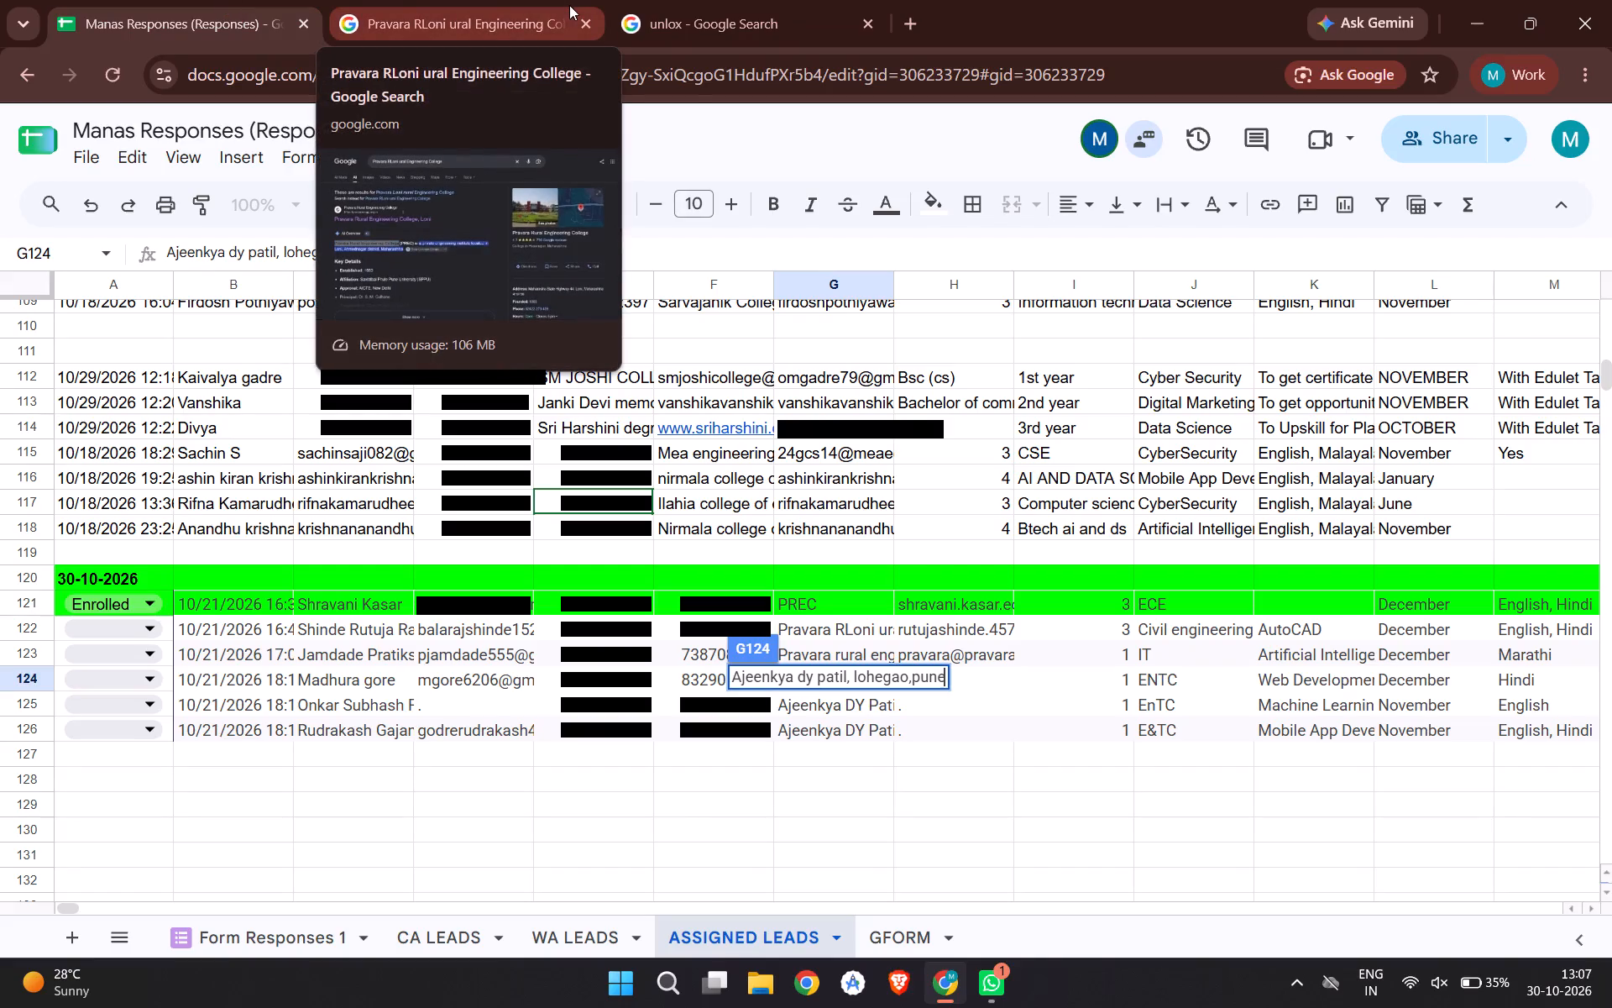
click(782, 0)
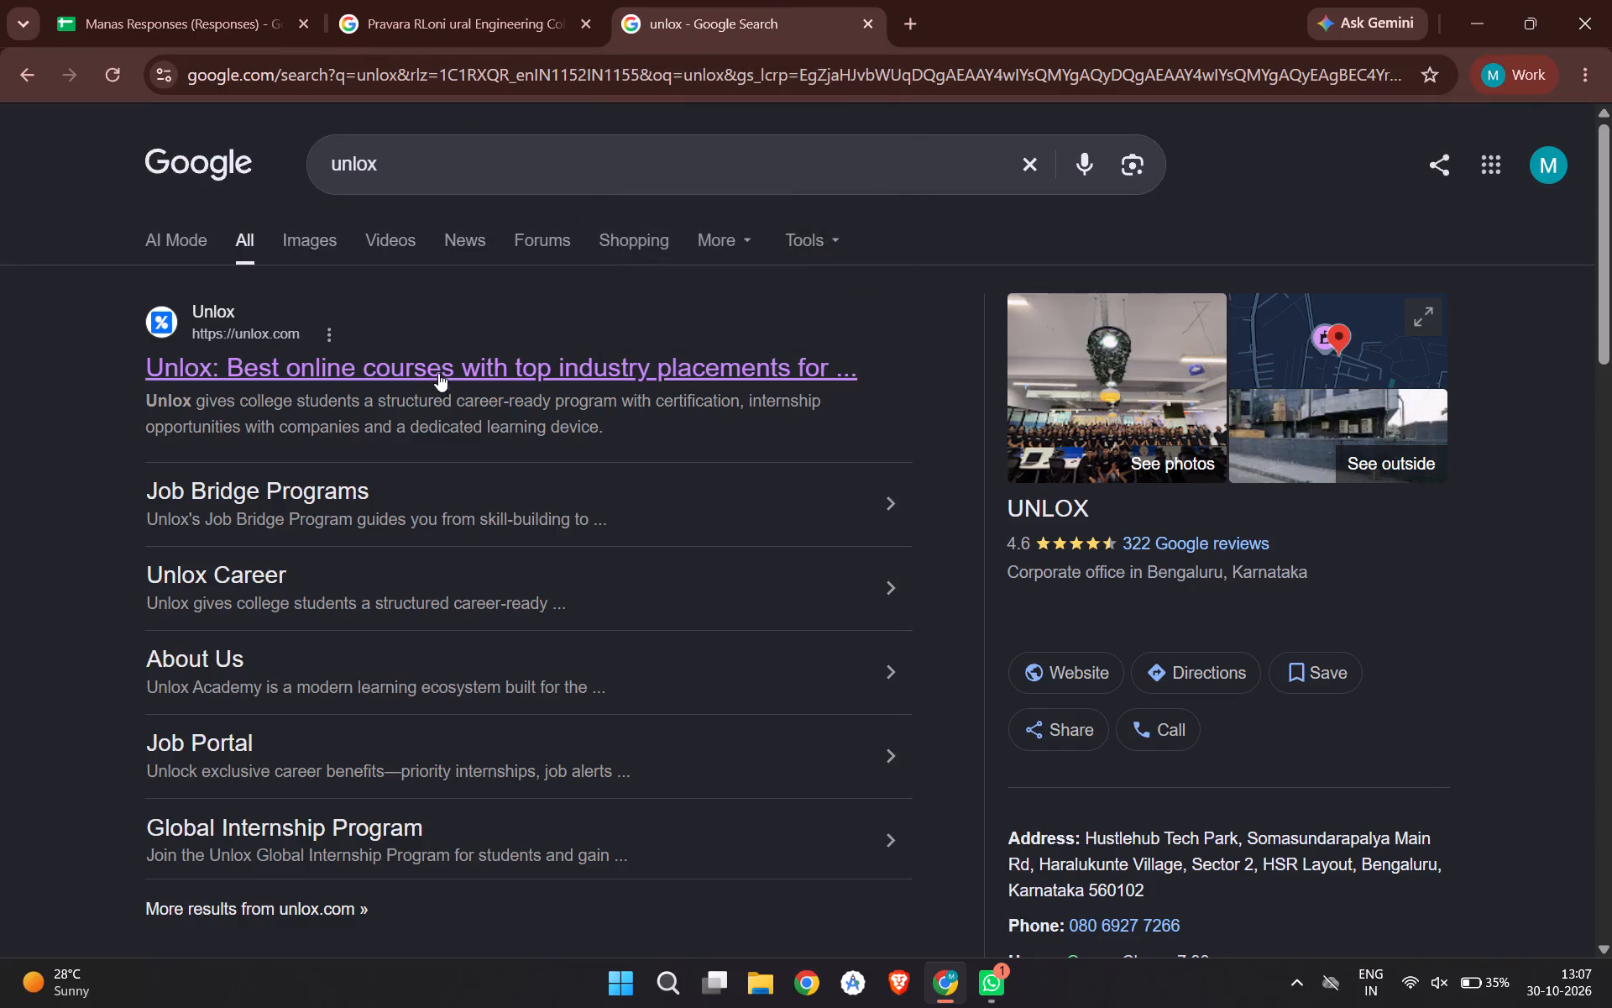
click(443, 357)
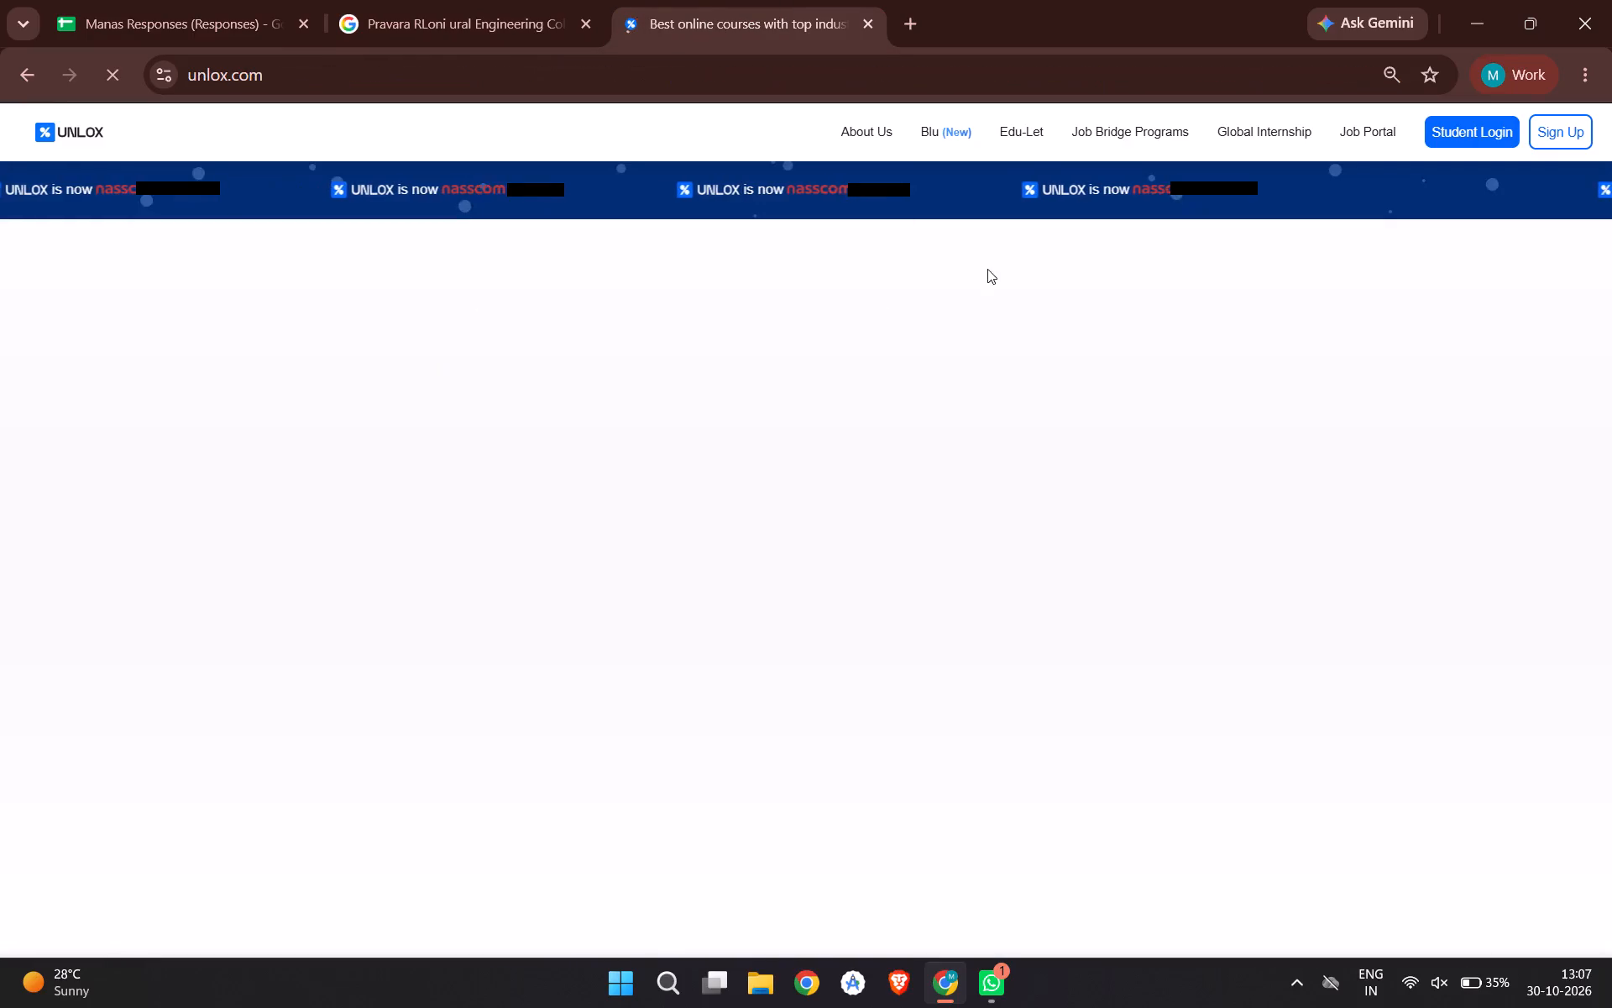
Examine the Computer Science courses under Unlox's Job Bridge Programs, then return to the ASSIGNED LEADS sheet.
scroll(830, 463, down, 1)
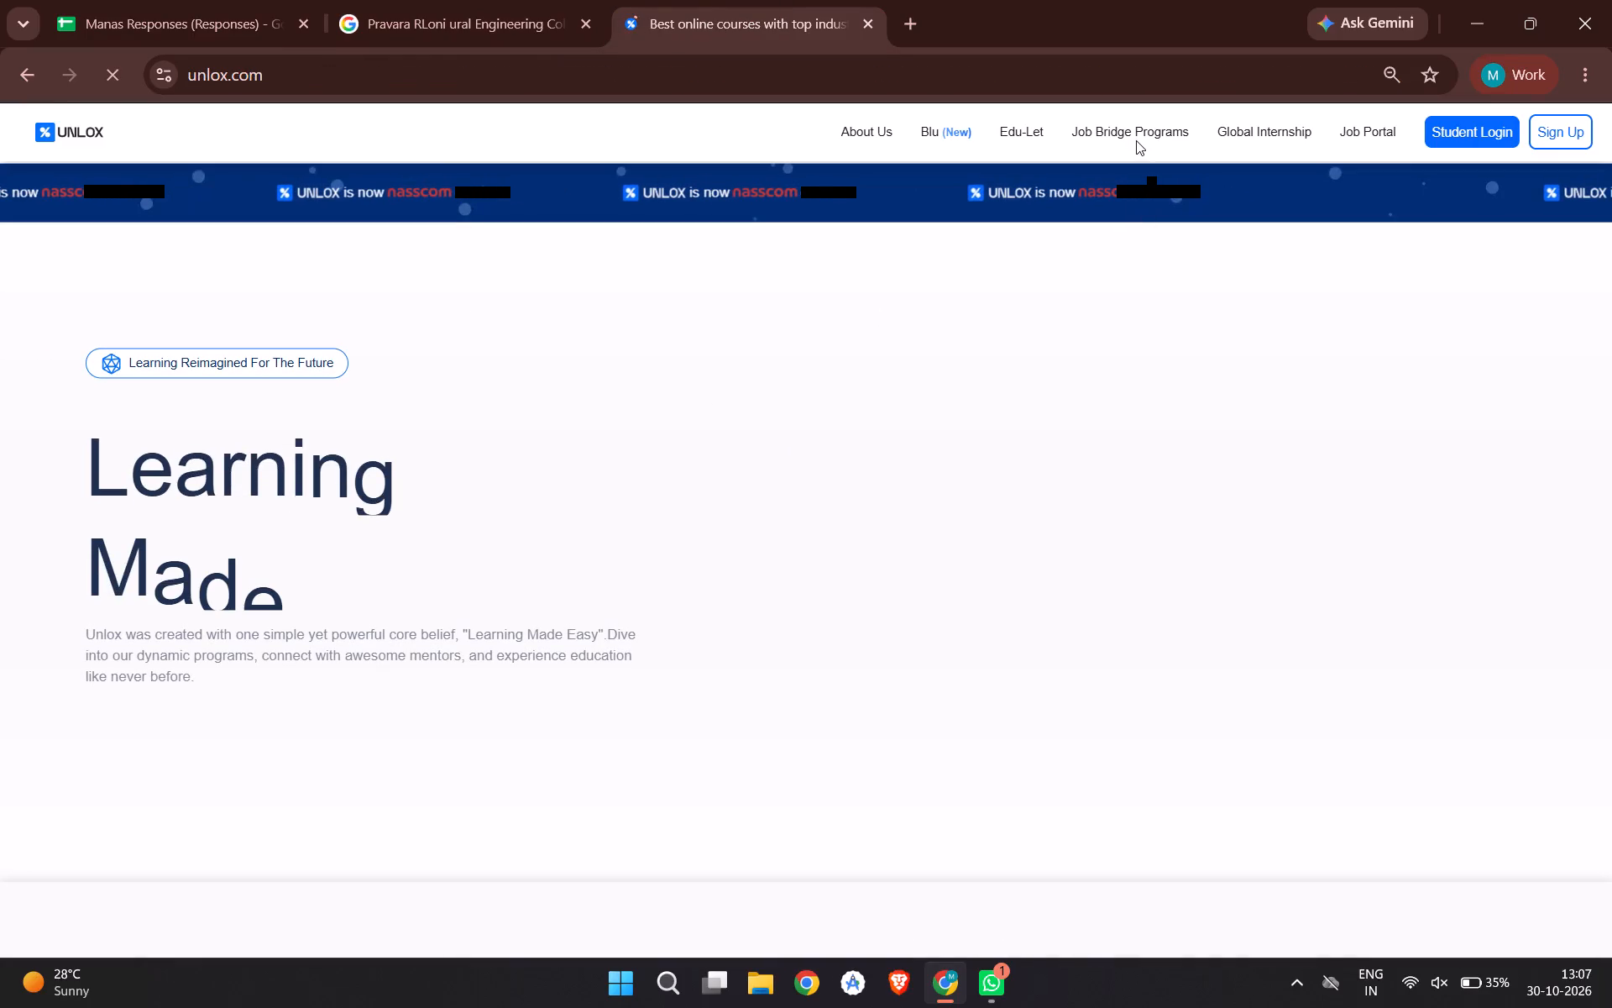
click(1128, 126)
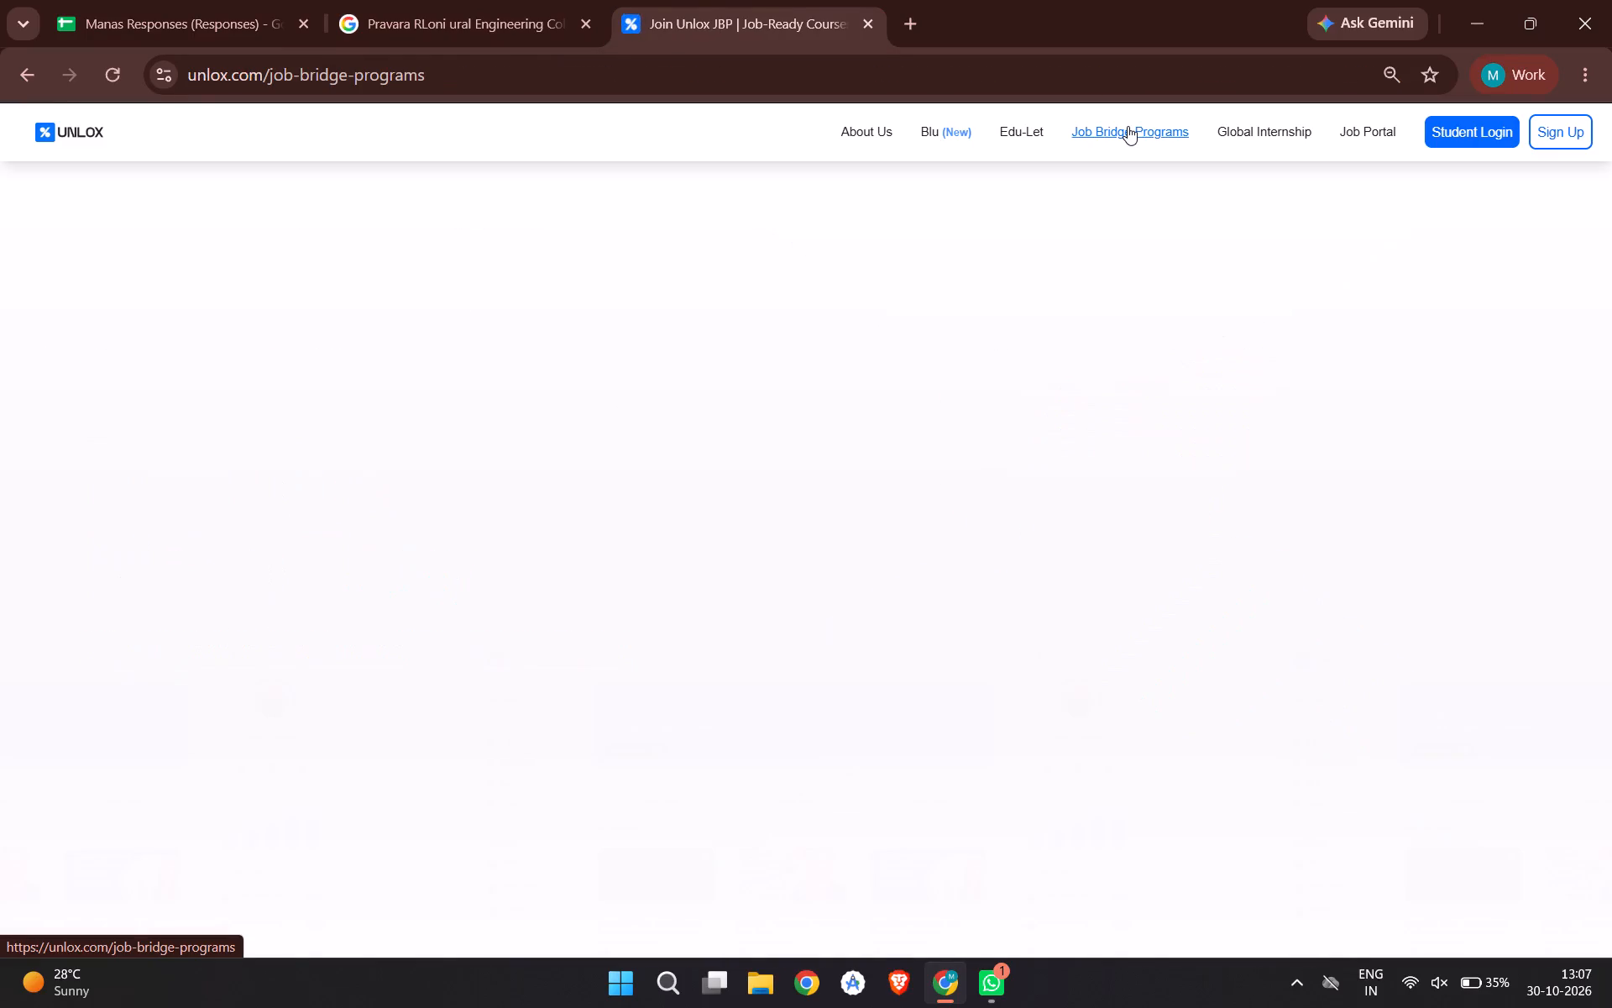
scroll(705, 589, down, 4)
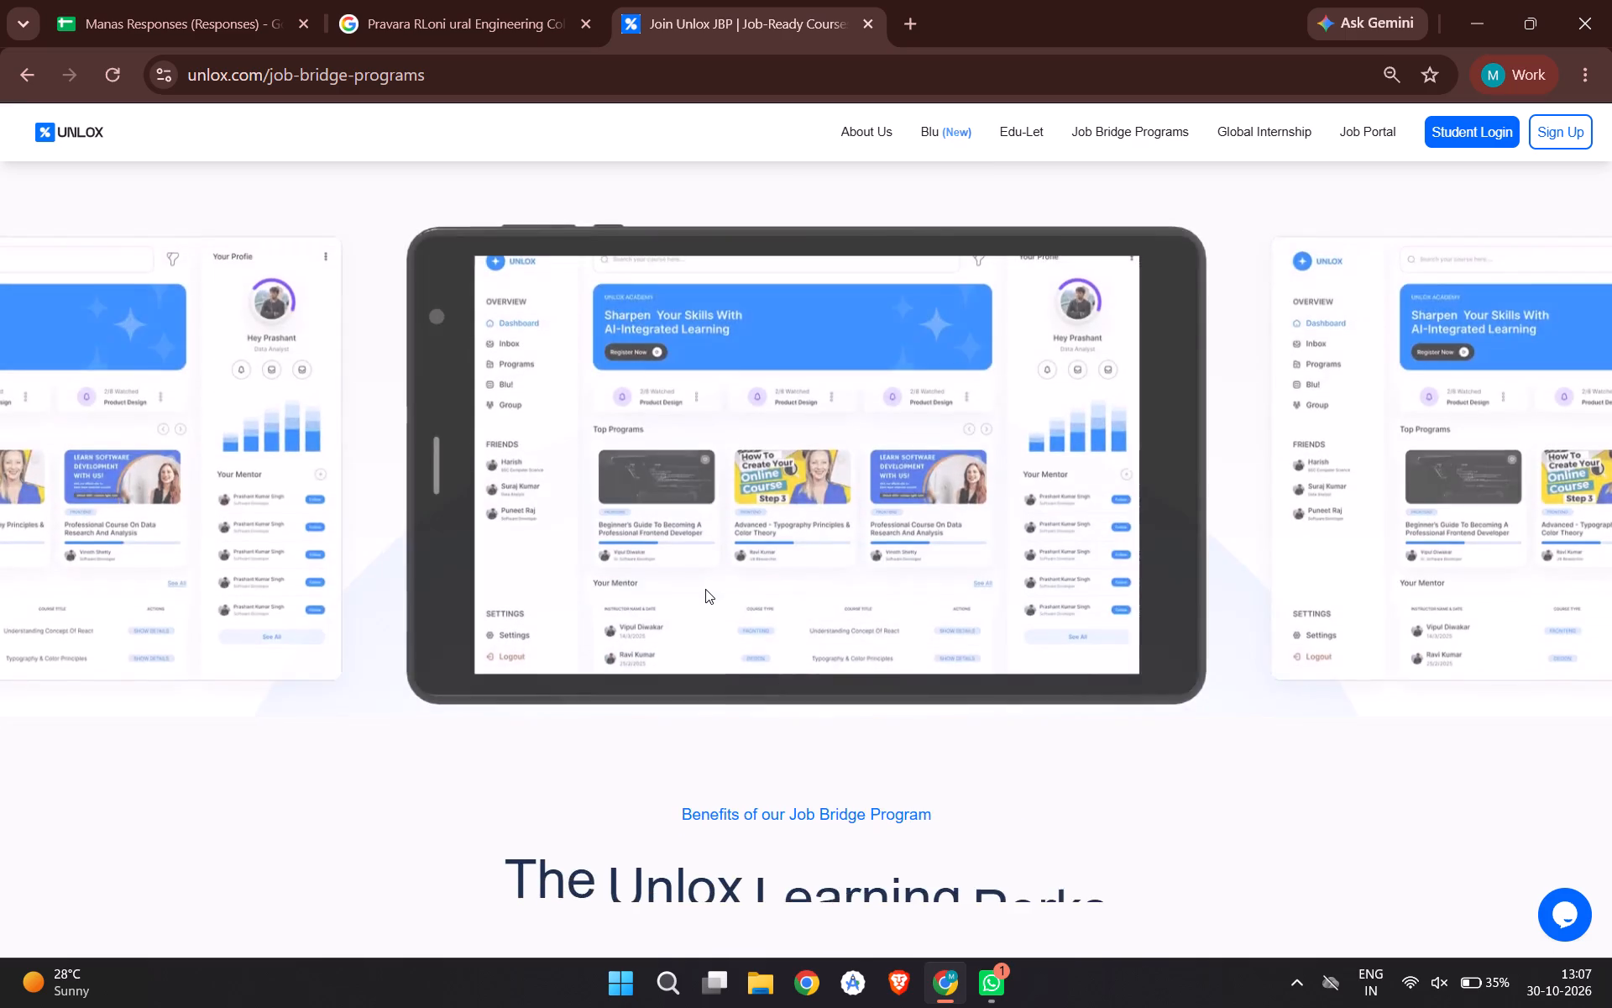
scroll(705, 589, down, 13)
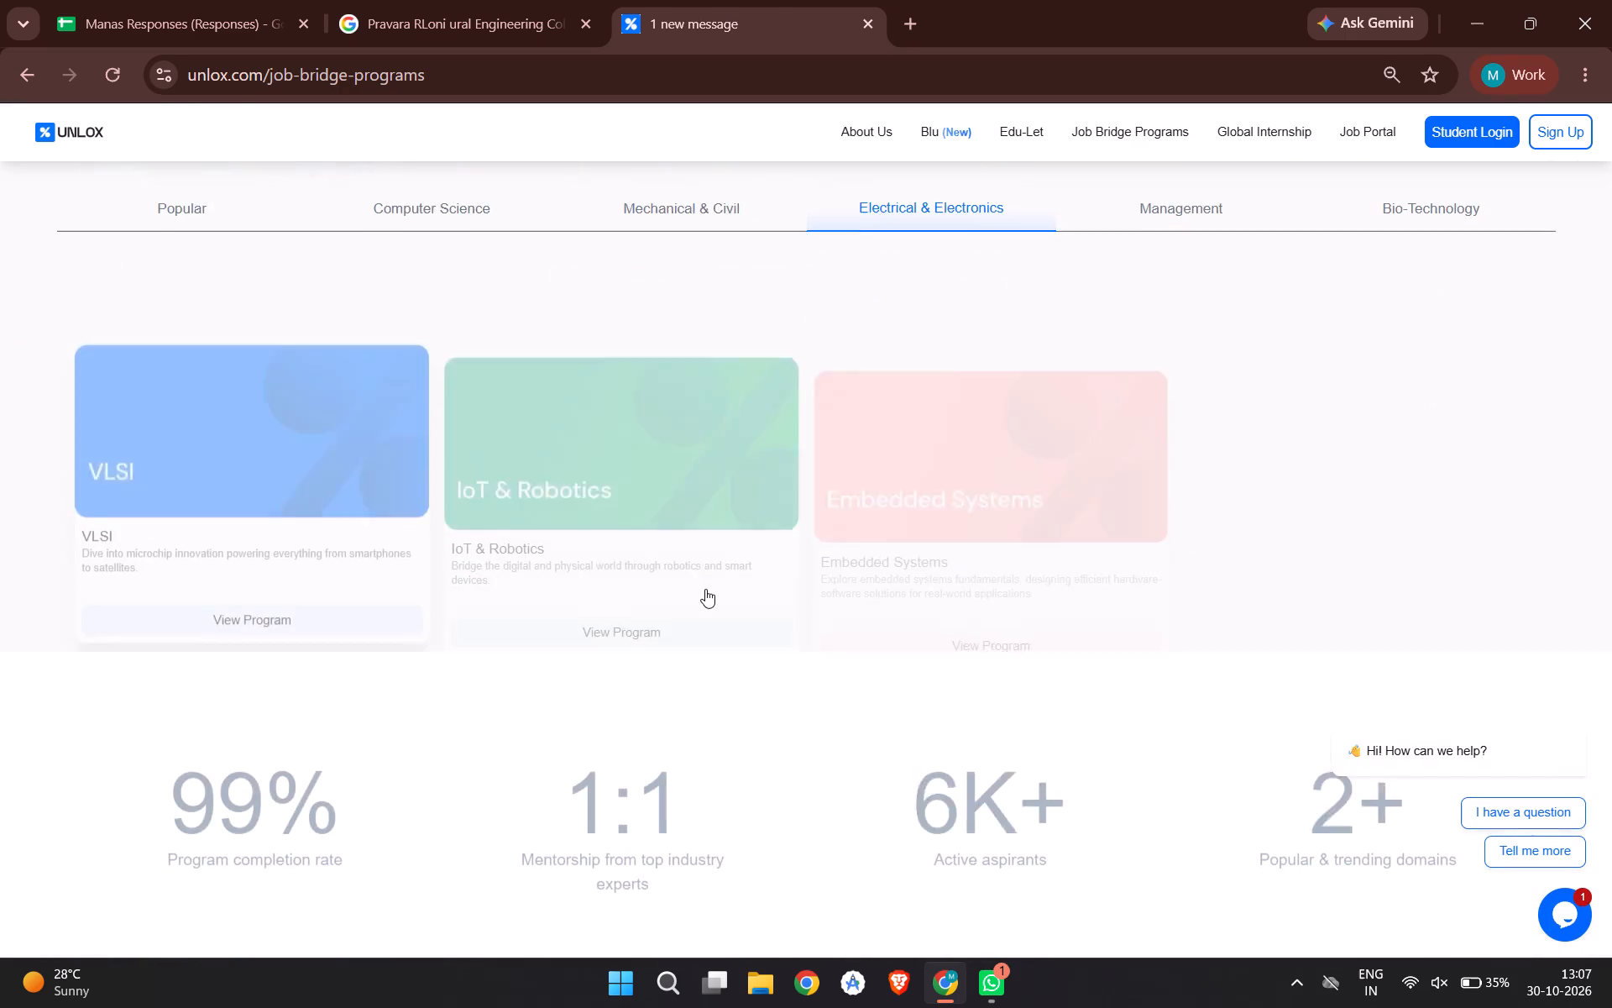
click(438, 201)
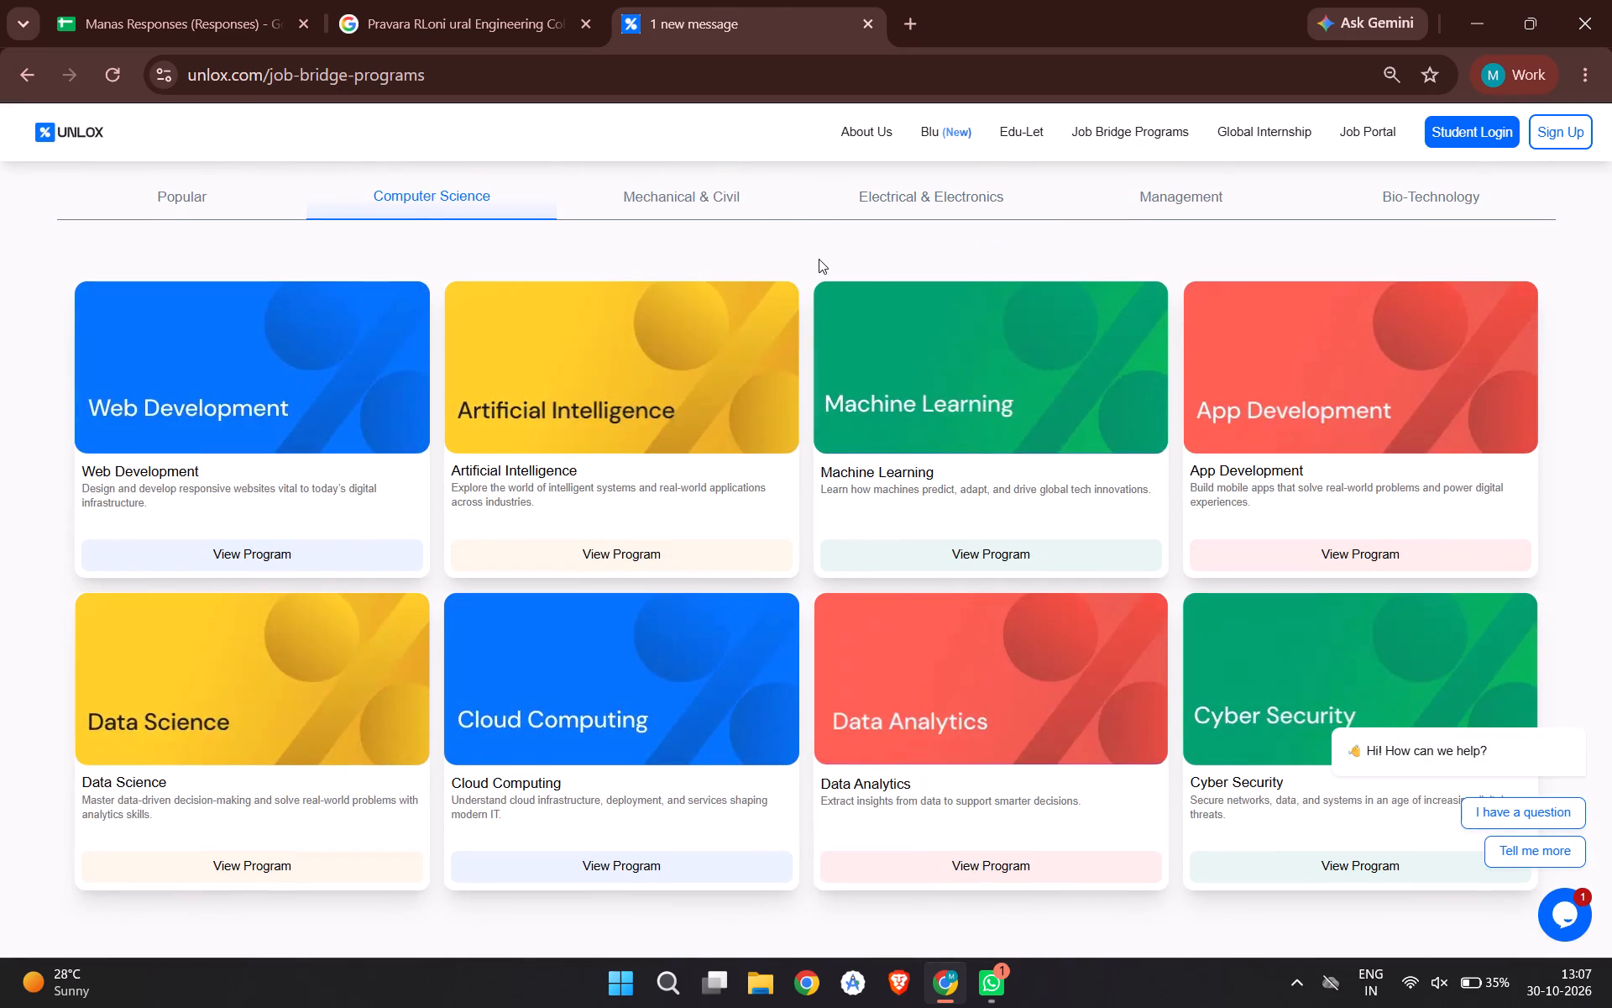
scroll(819, 259, down, 1)
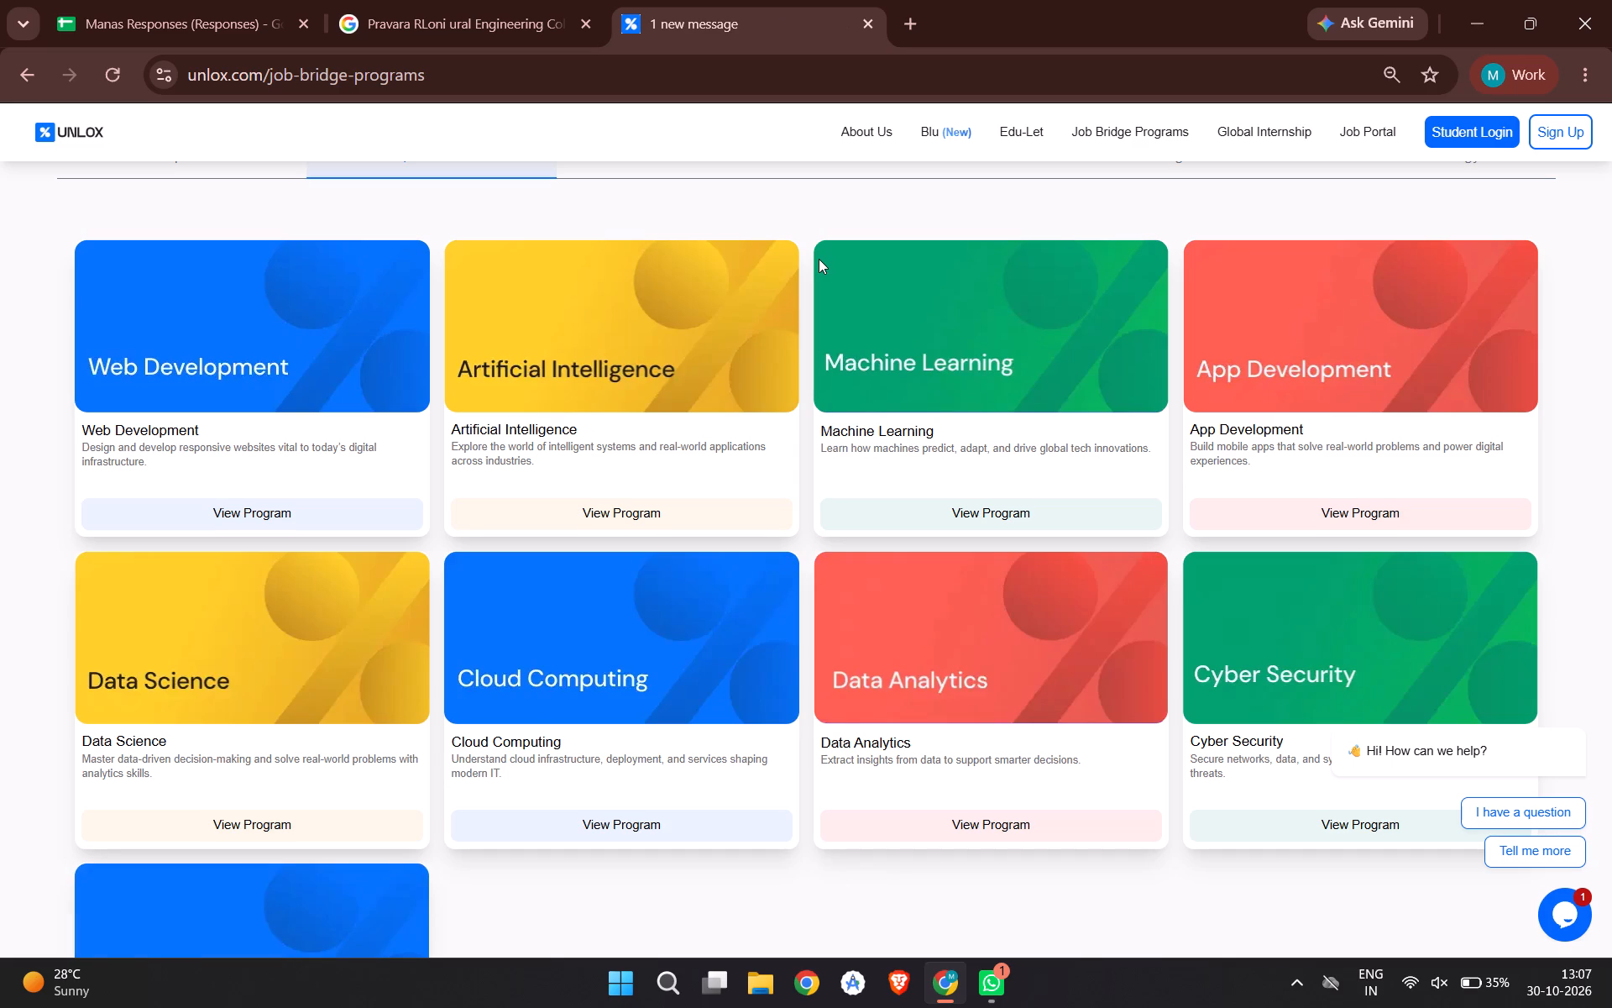
scroll(819, 259, down, 1)
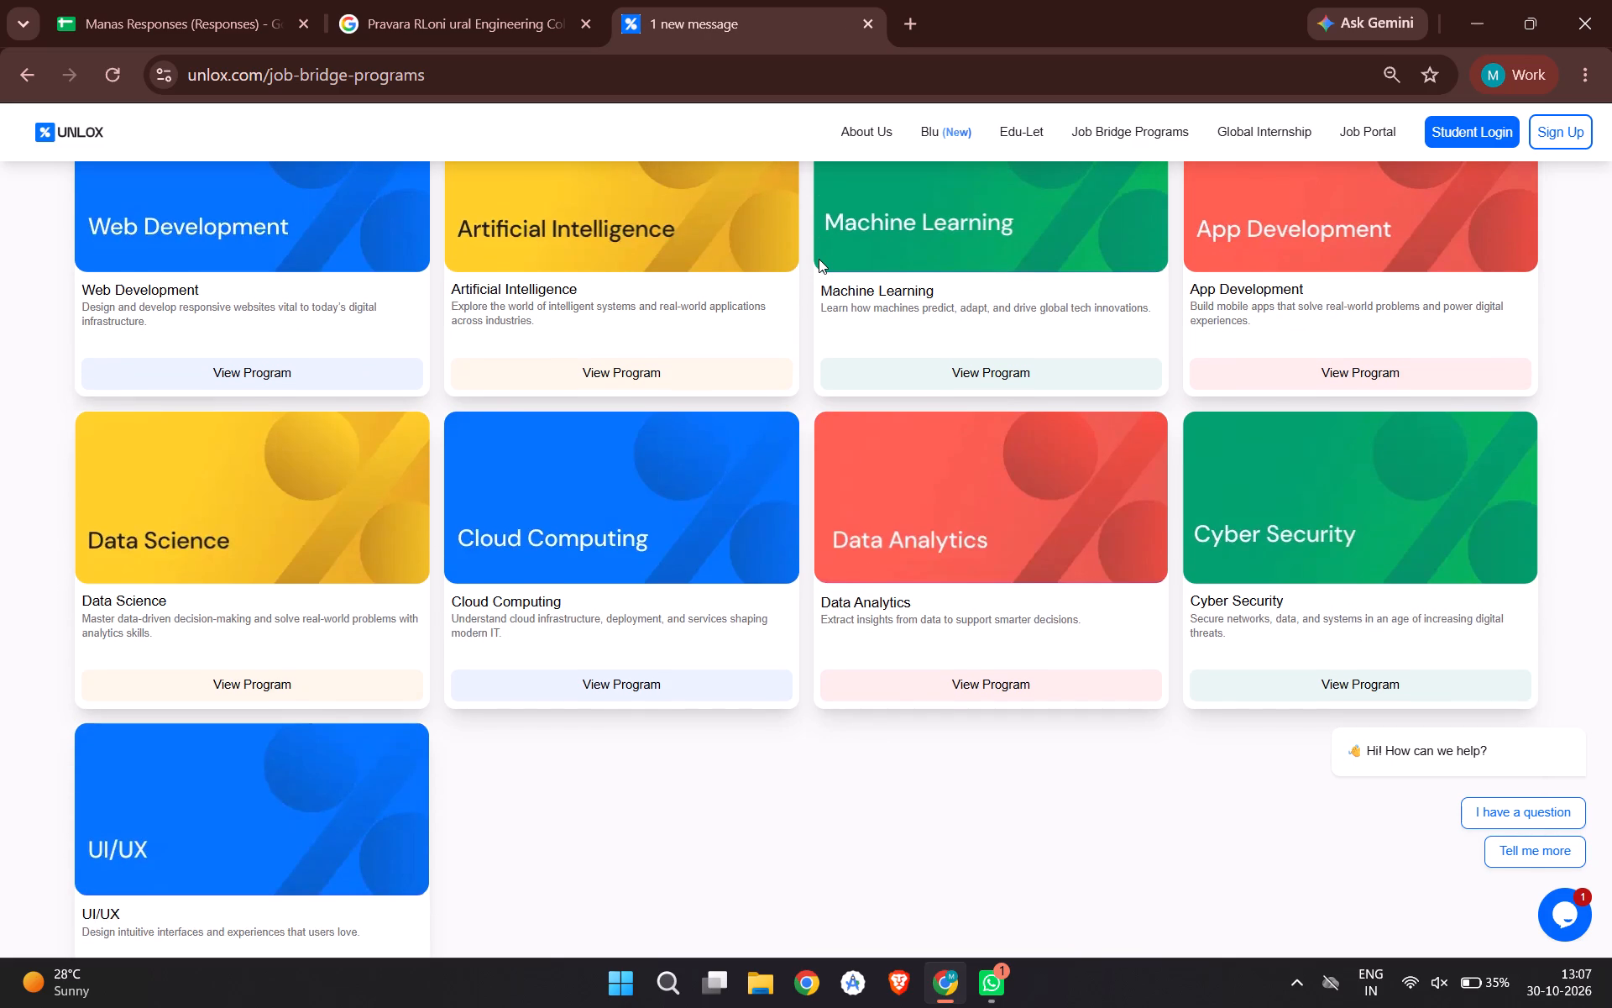
scroll(819, 259, up, 2)
click(542, 0)
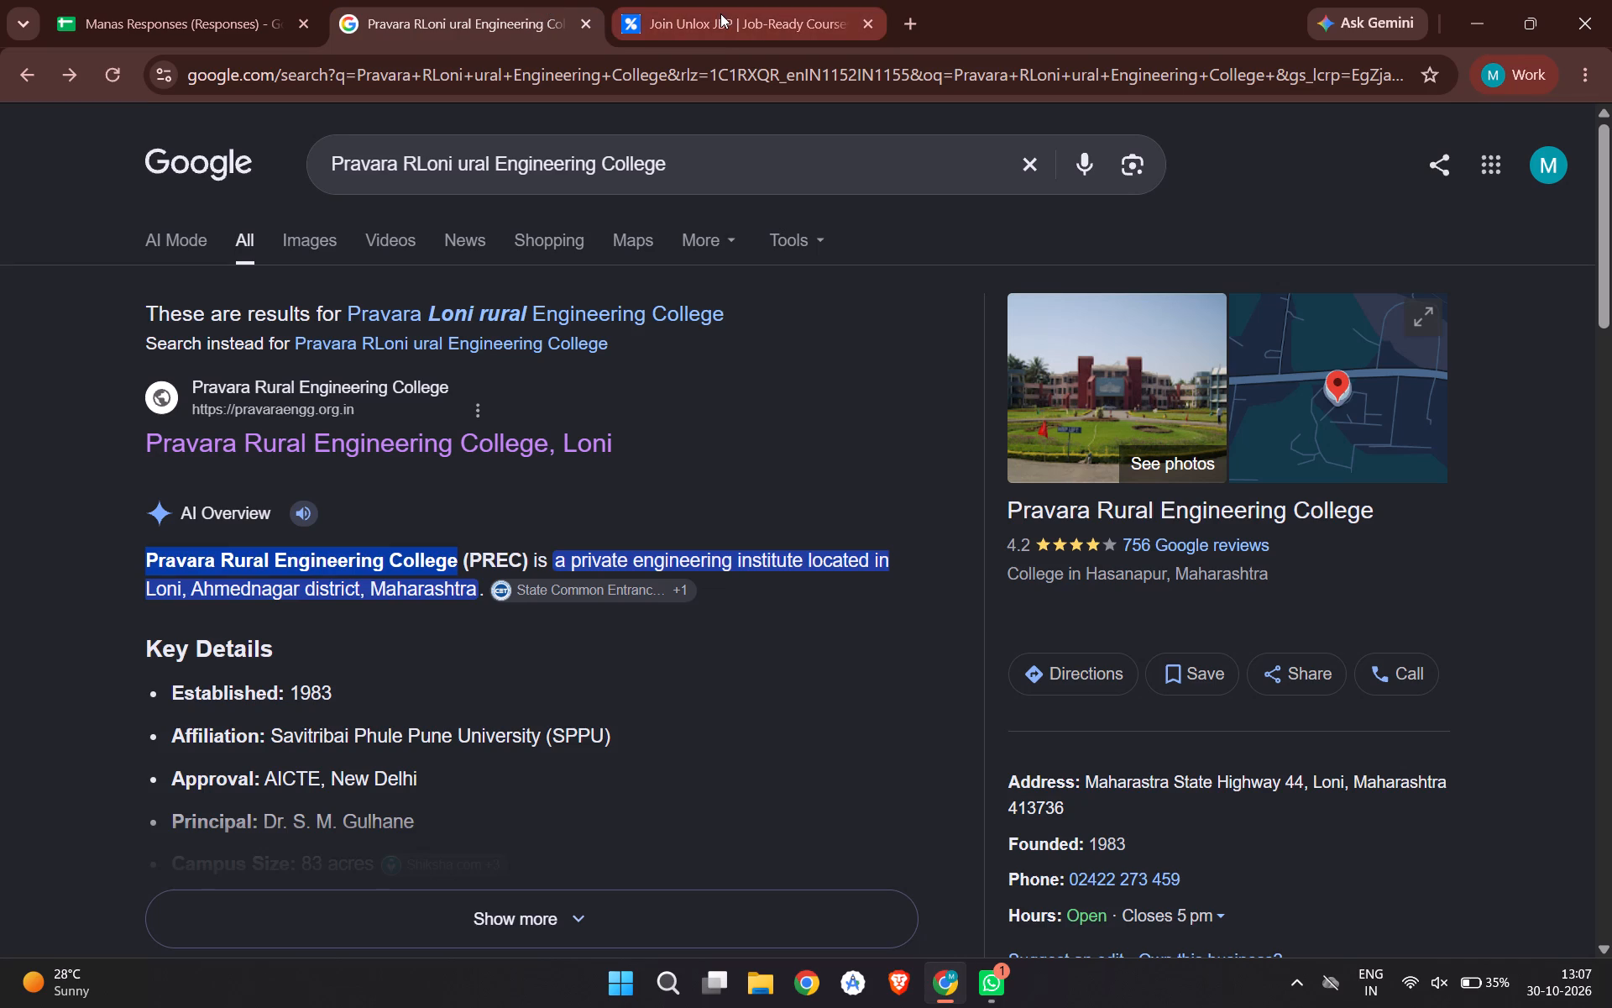
click(720, 13)
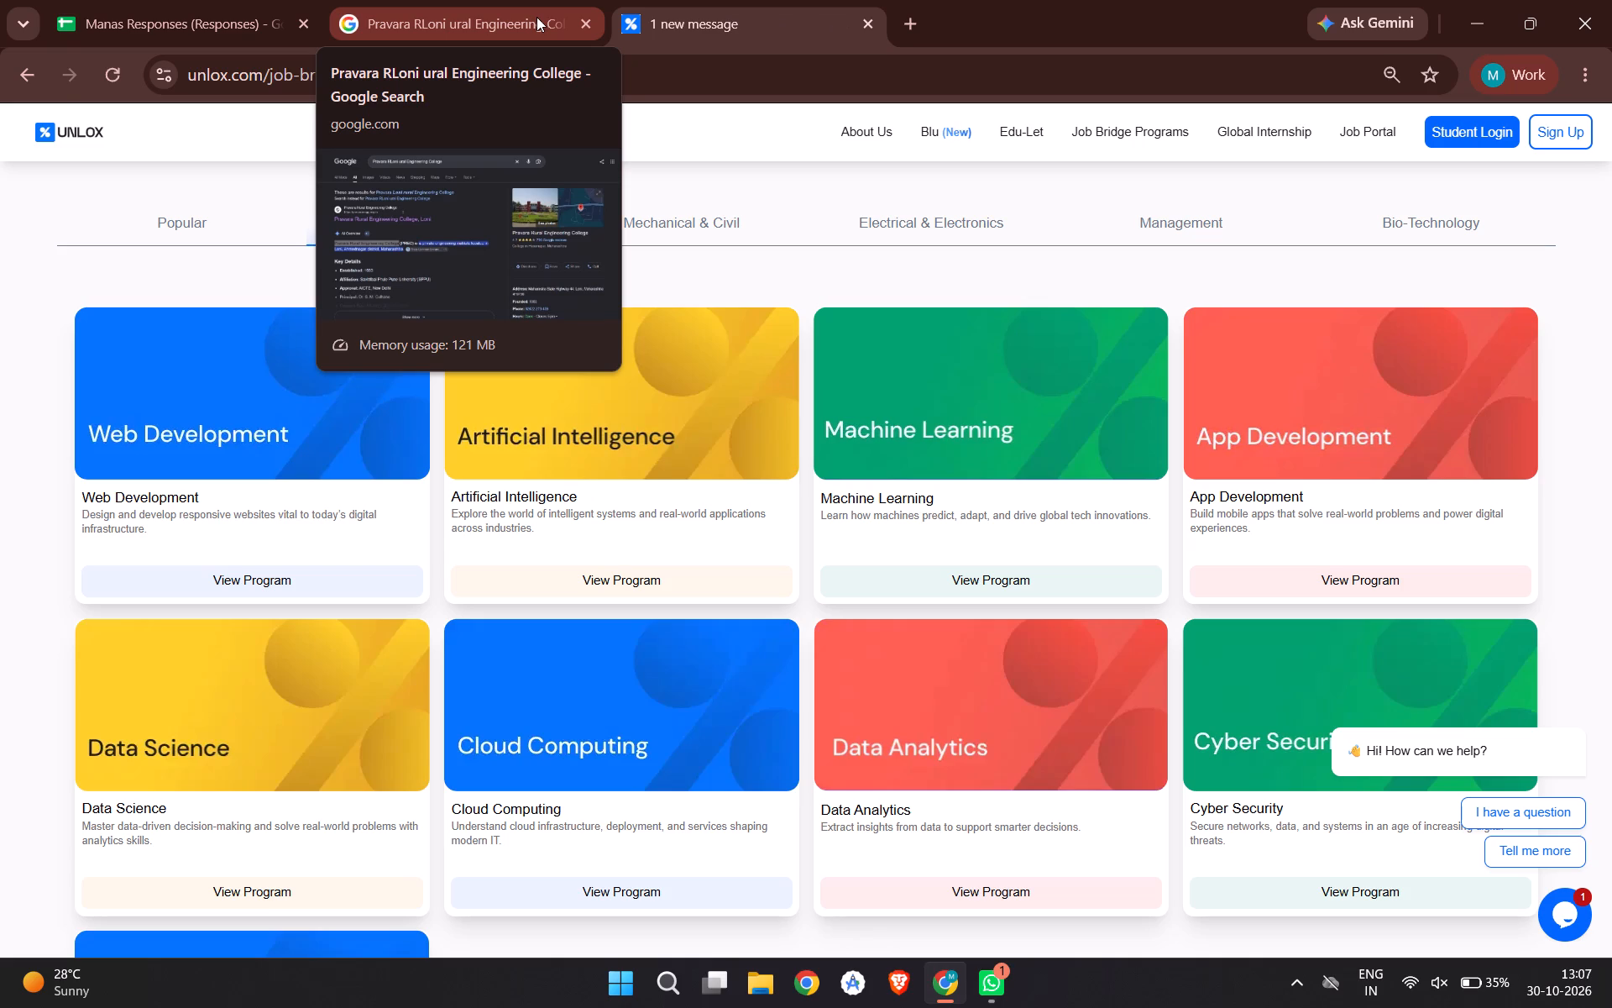
click(178, 0)
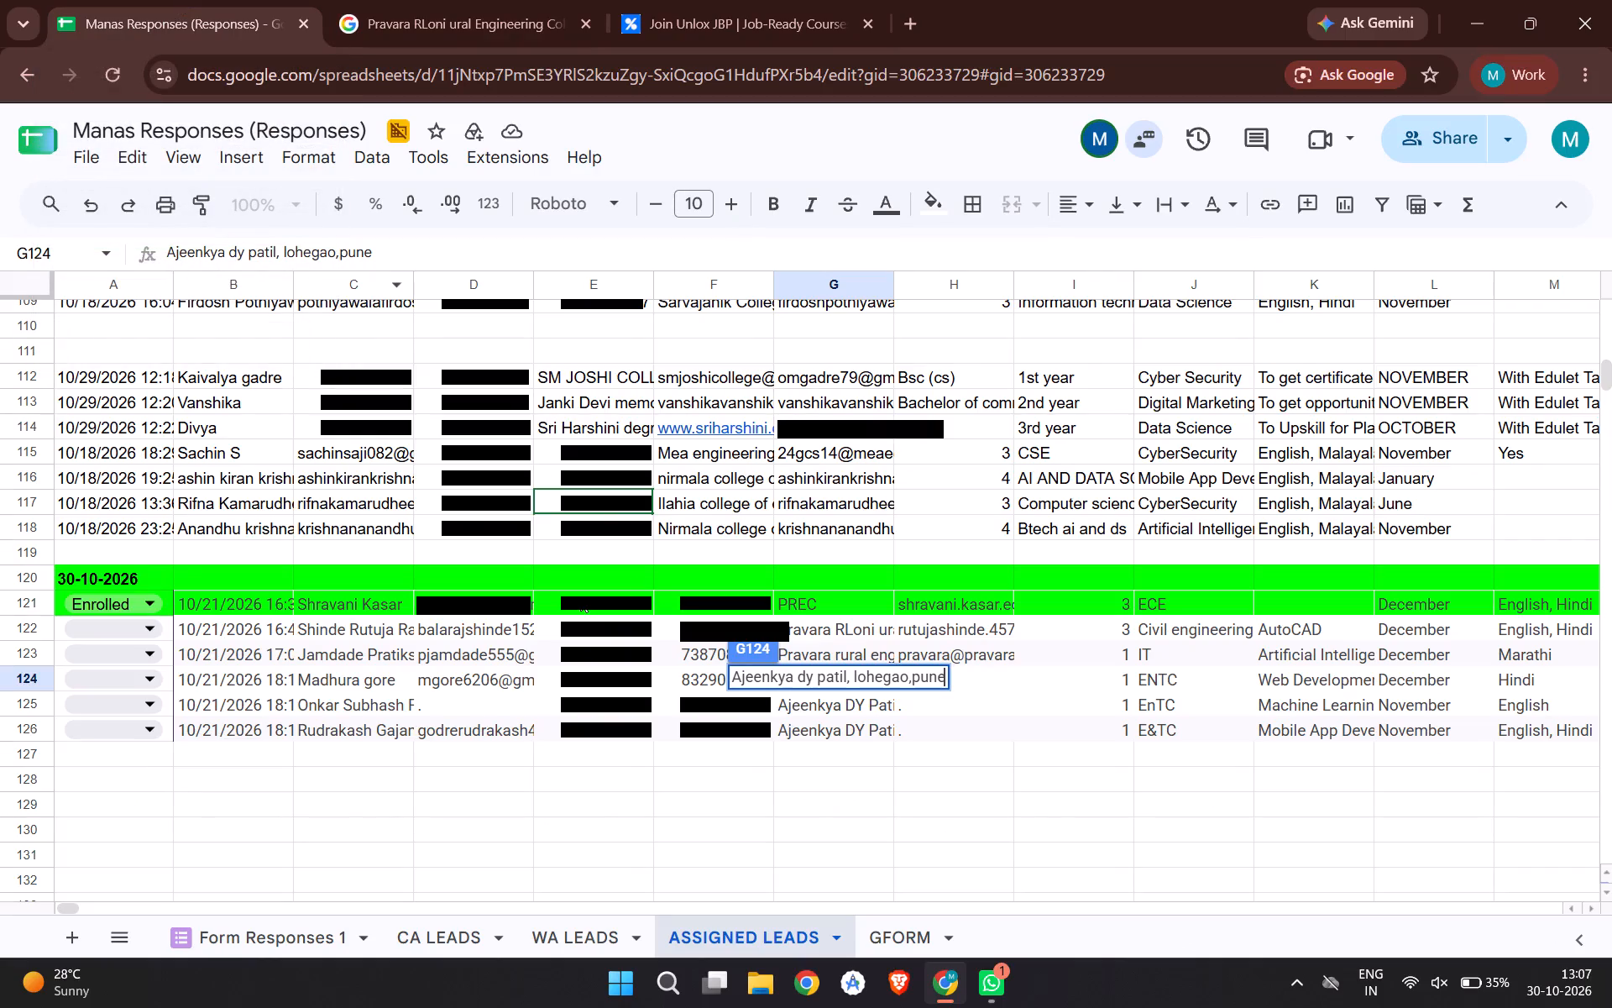
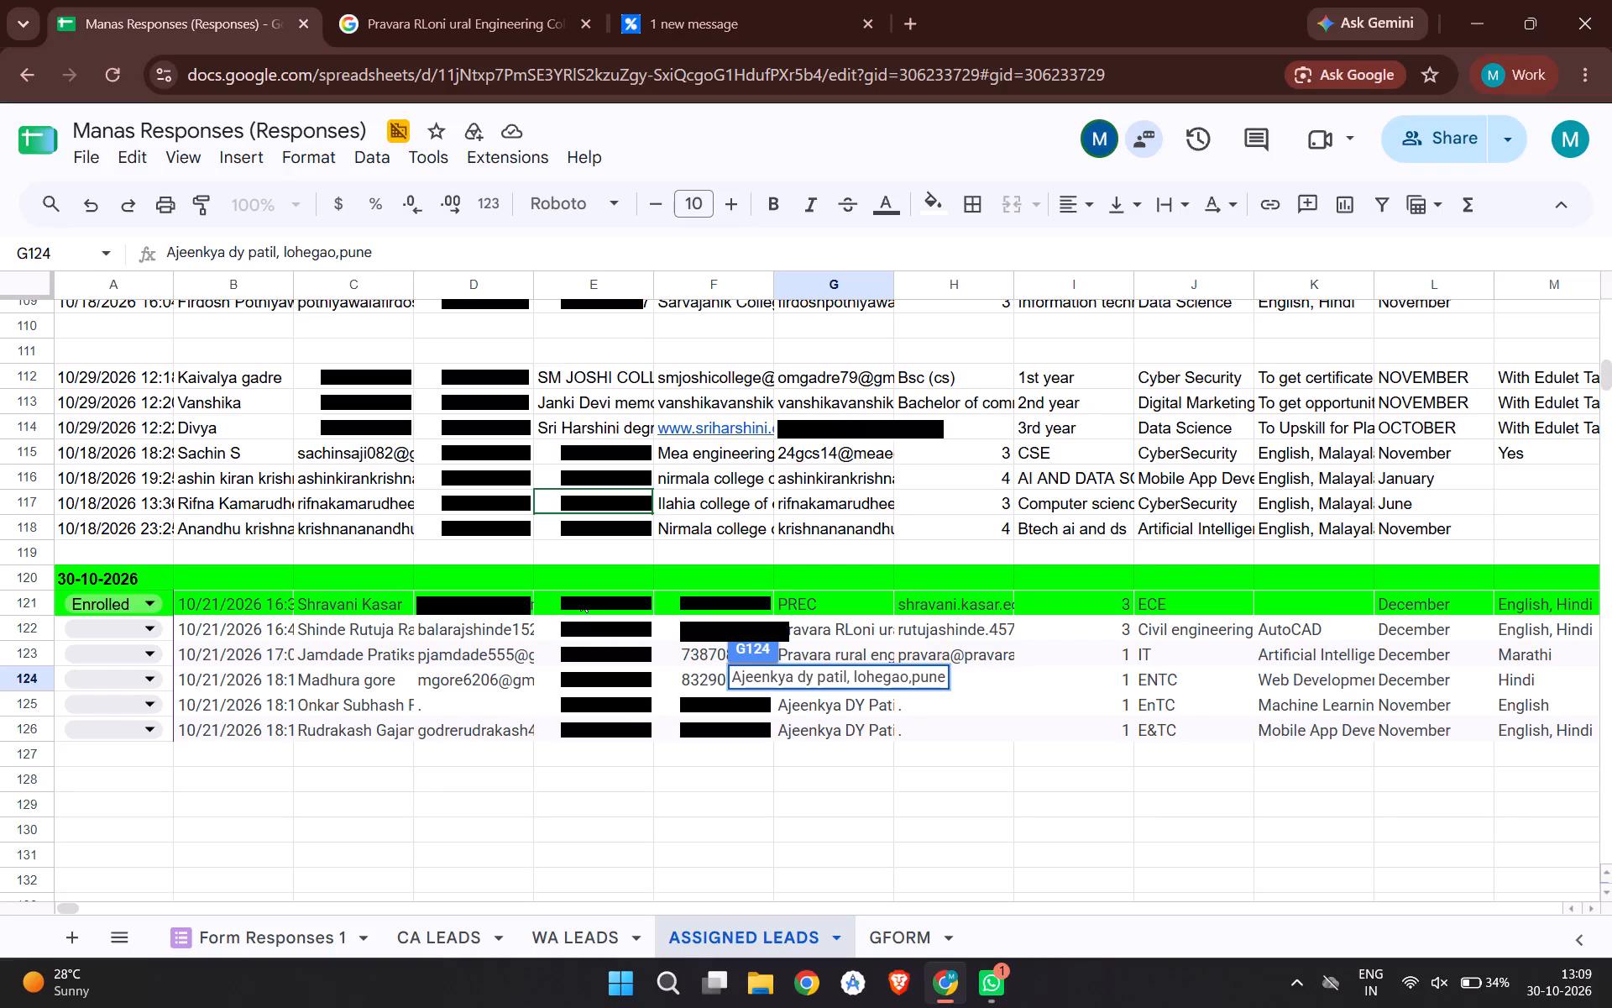
Record the remark "exams not intrested" in column T for the row 124 lead.
key(Right)
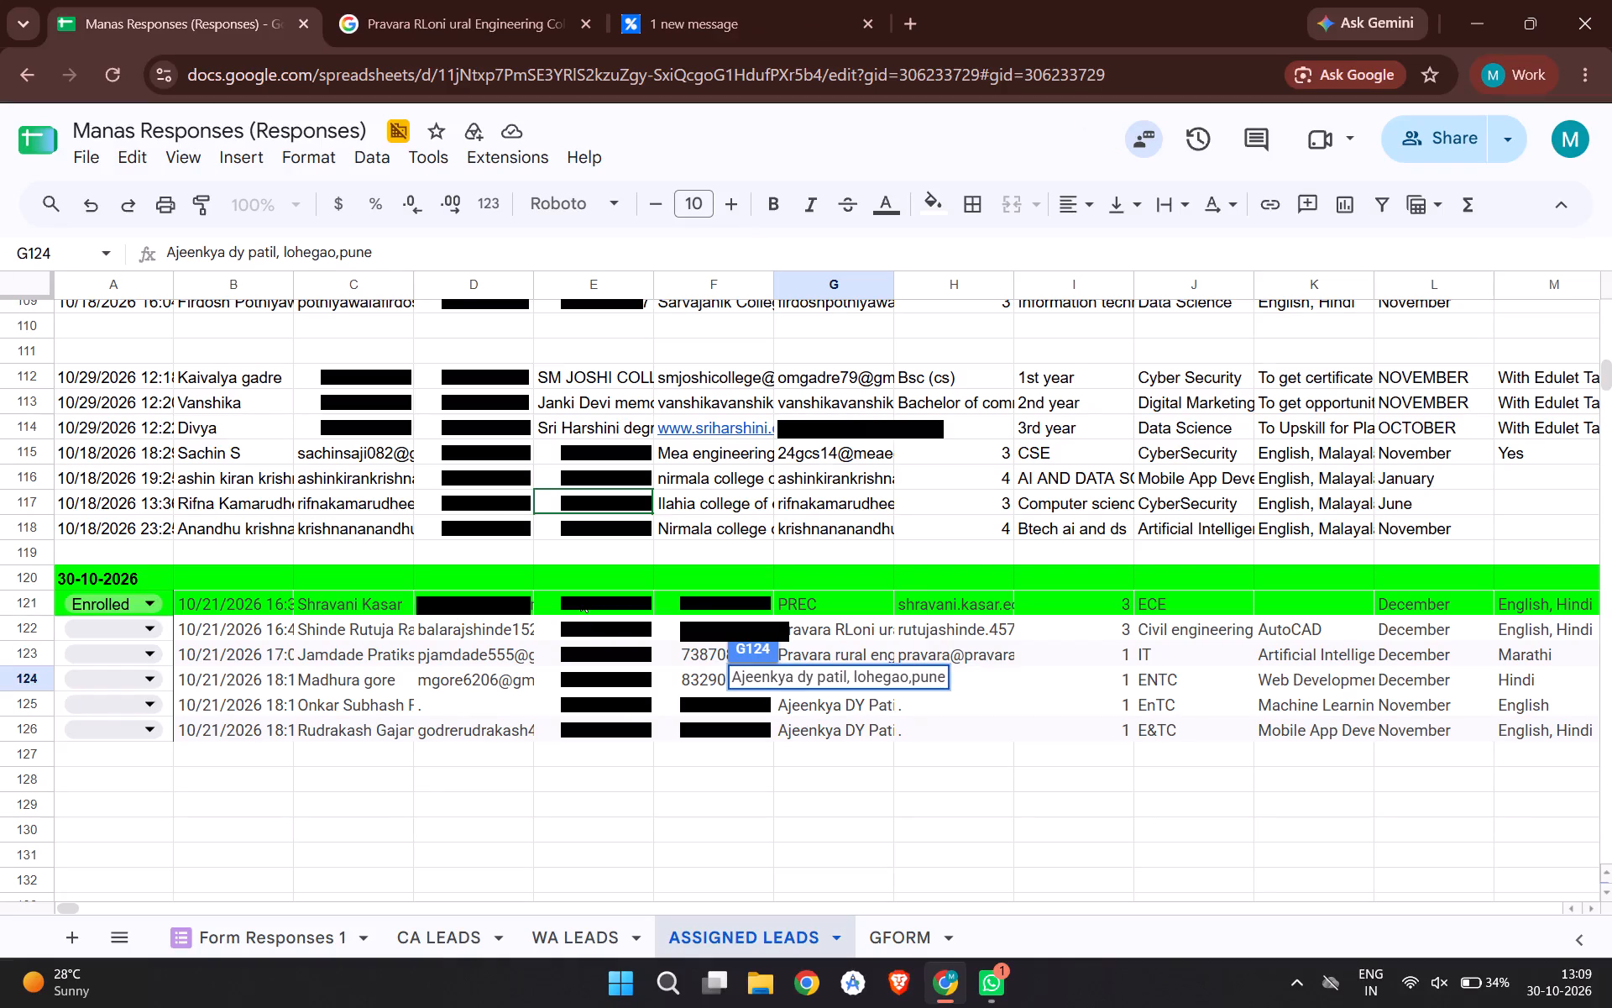
key(Right)
key(Right)
scroll(750, 952, left, 3)
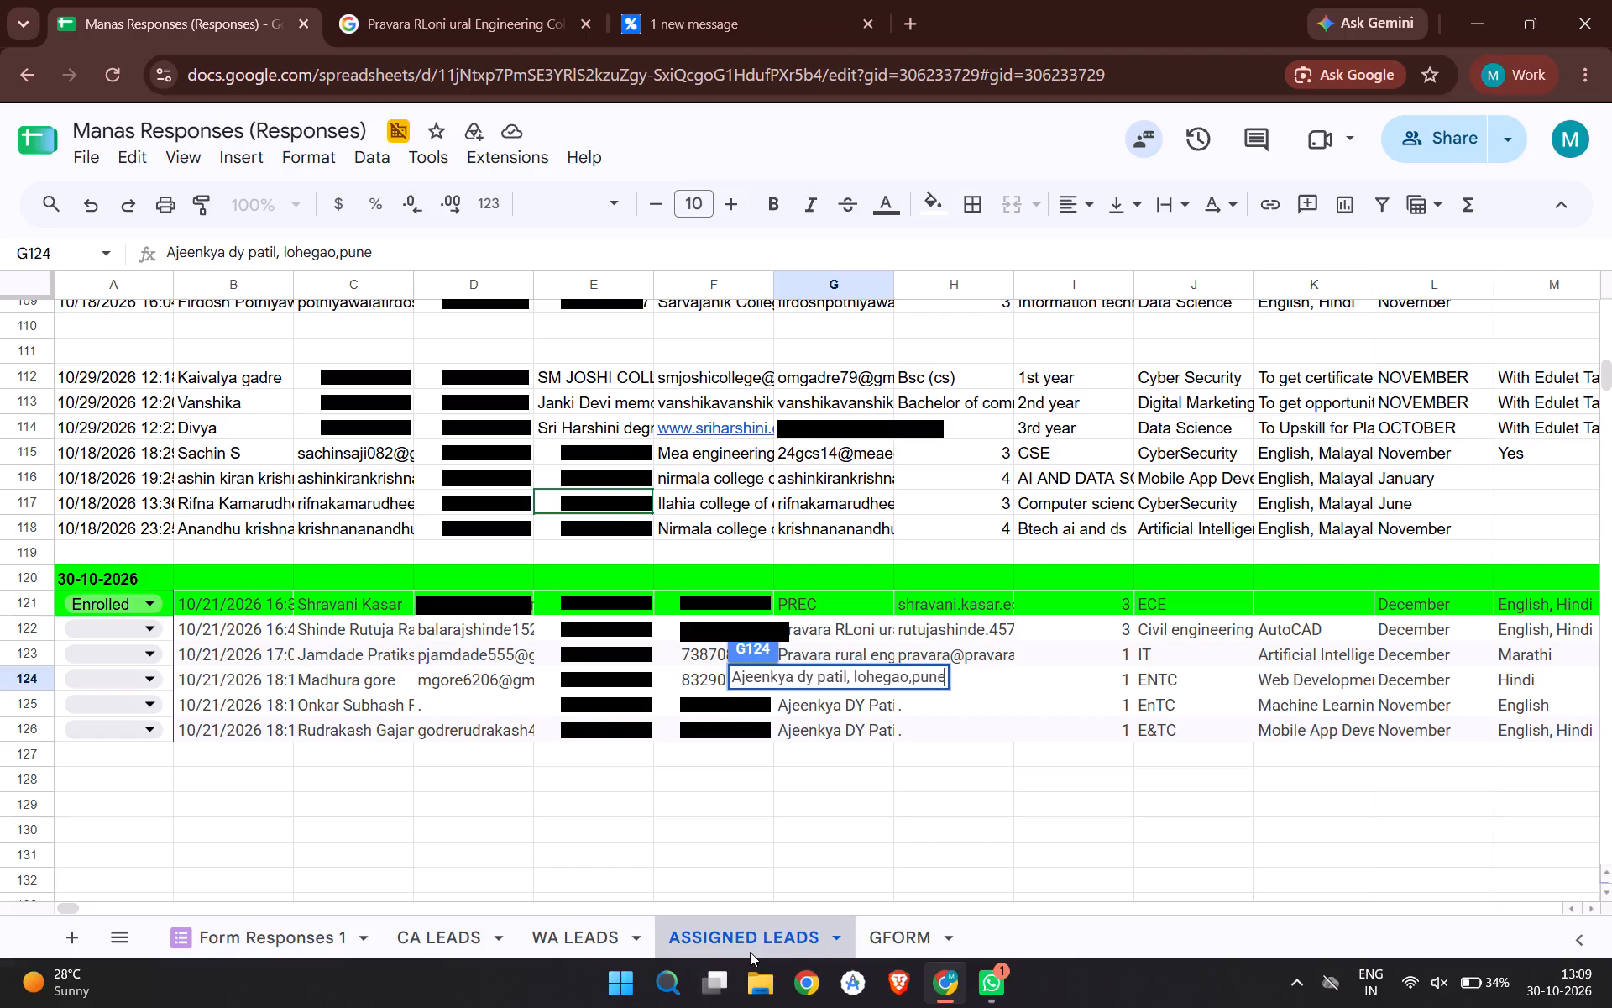
scroll(750, 952, left, 1)
scroll(873, 684, left, 4)
scroll(1319, 777, left, 8)
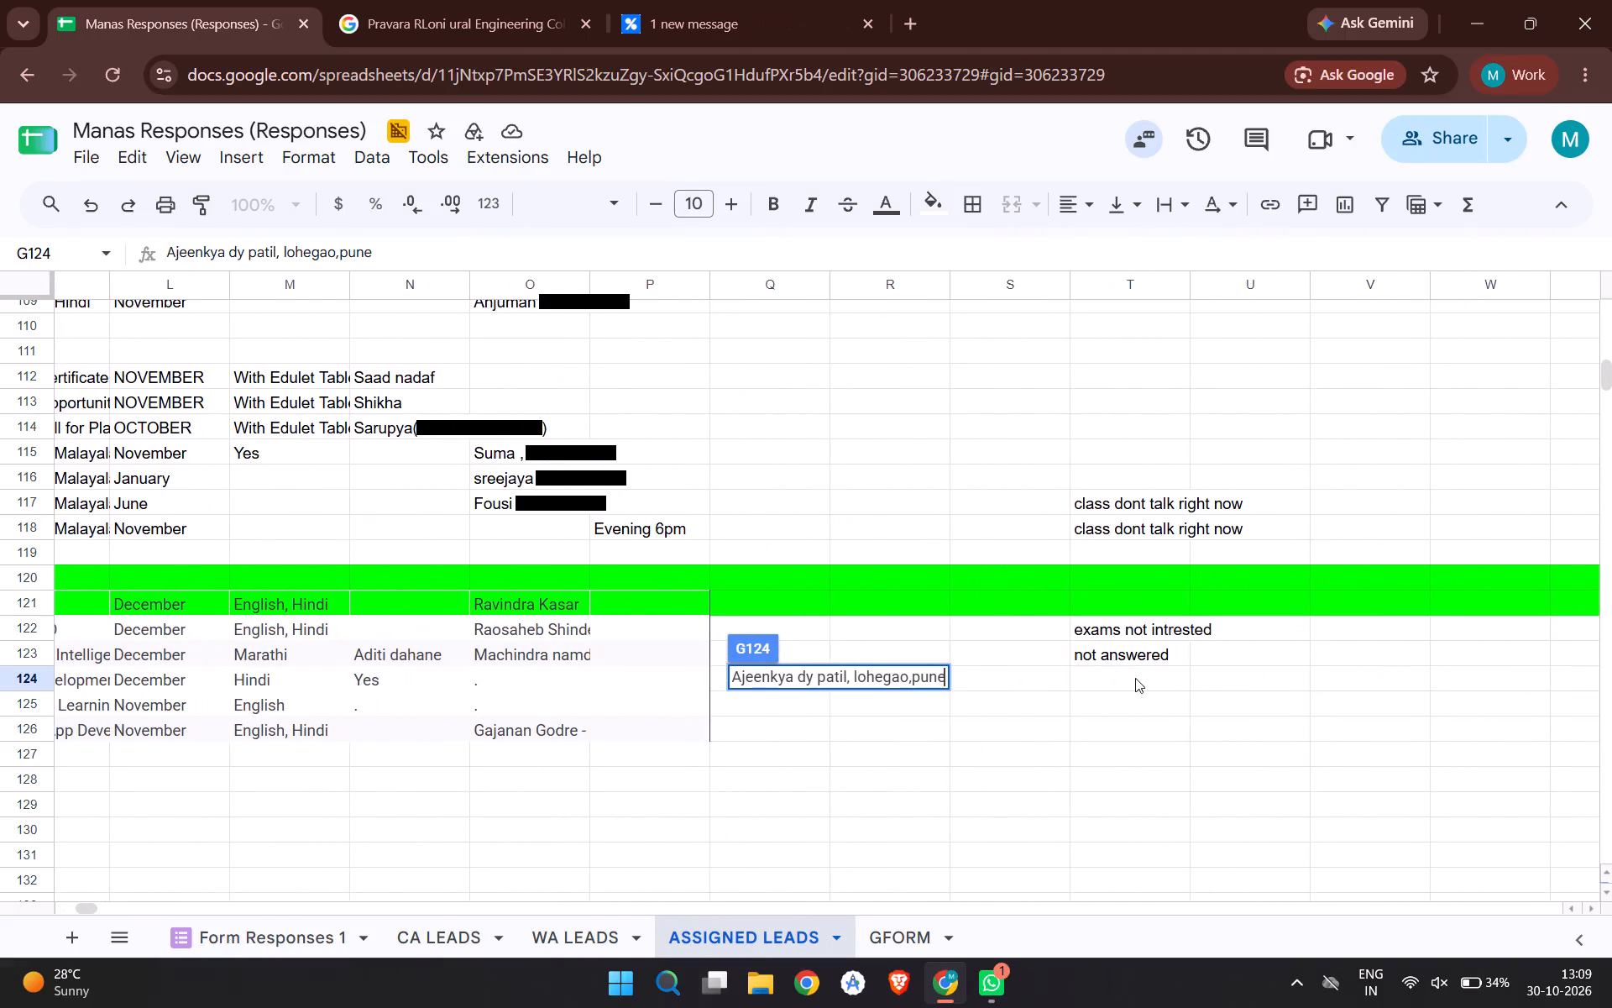
click(1130, 668)
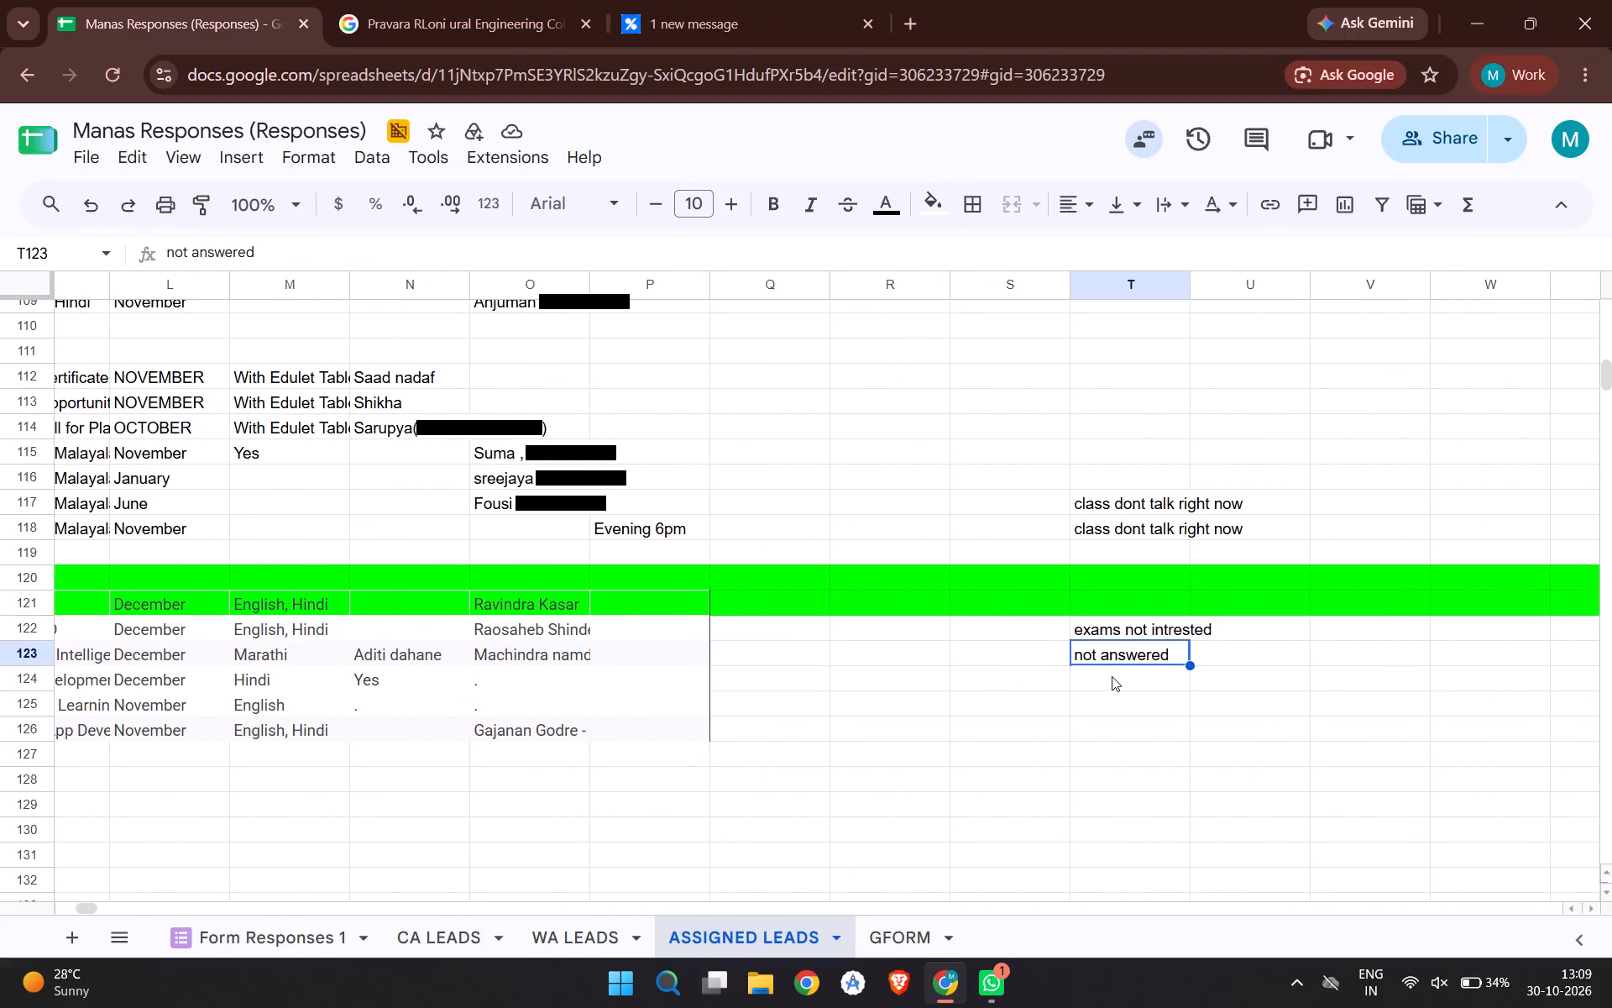
key(Down)
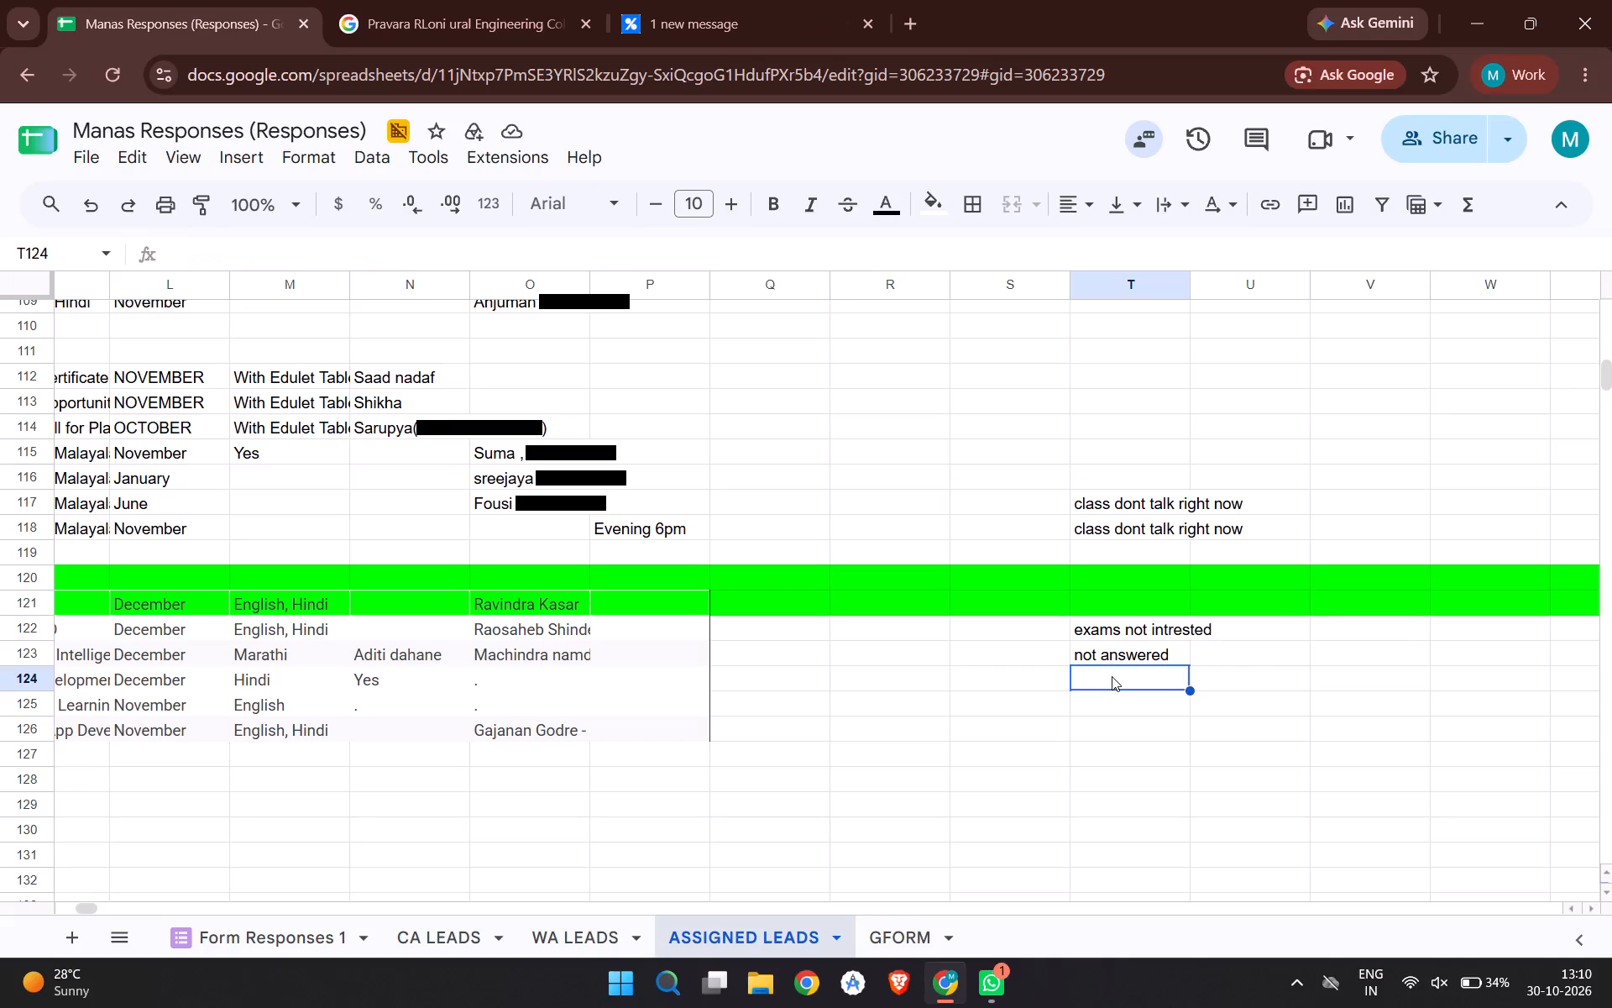
text(exams)
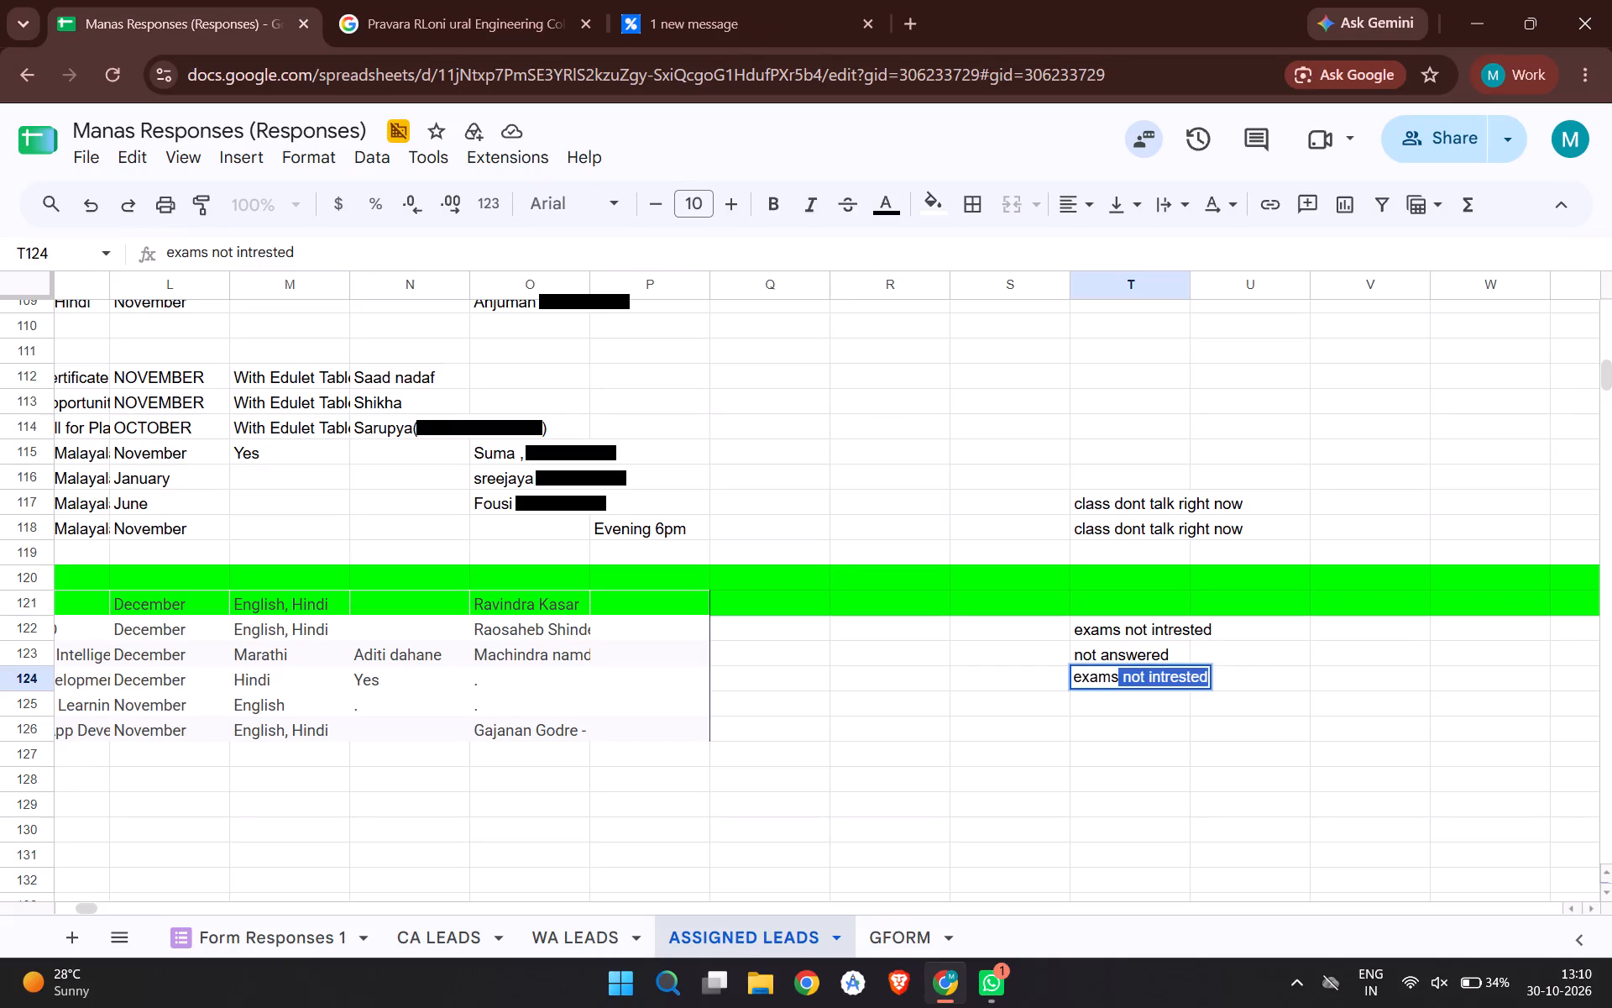
click(1088, 690)
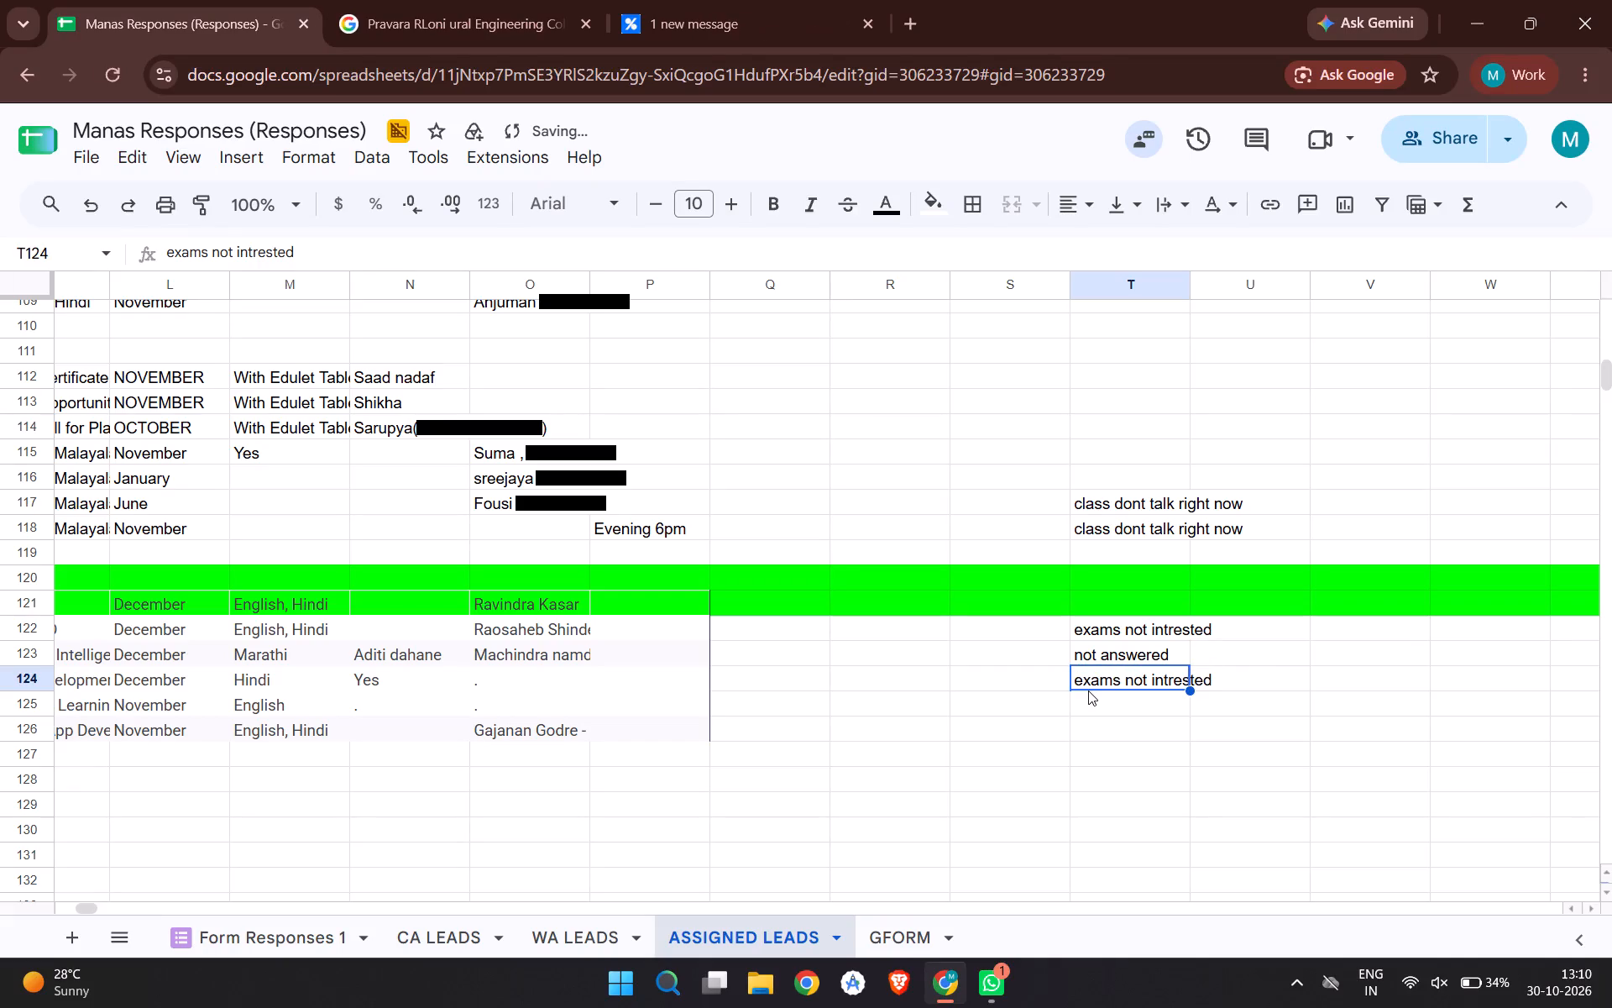
Look over the details of the remaining leads in the 30-10-2026 block, rows 125 and 126.
scroll(666, 774, right, 2)
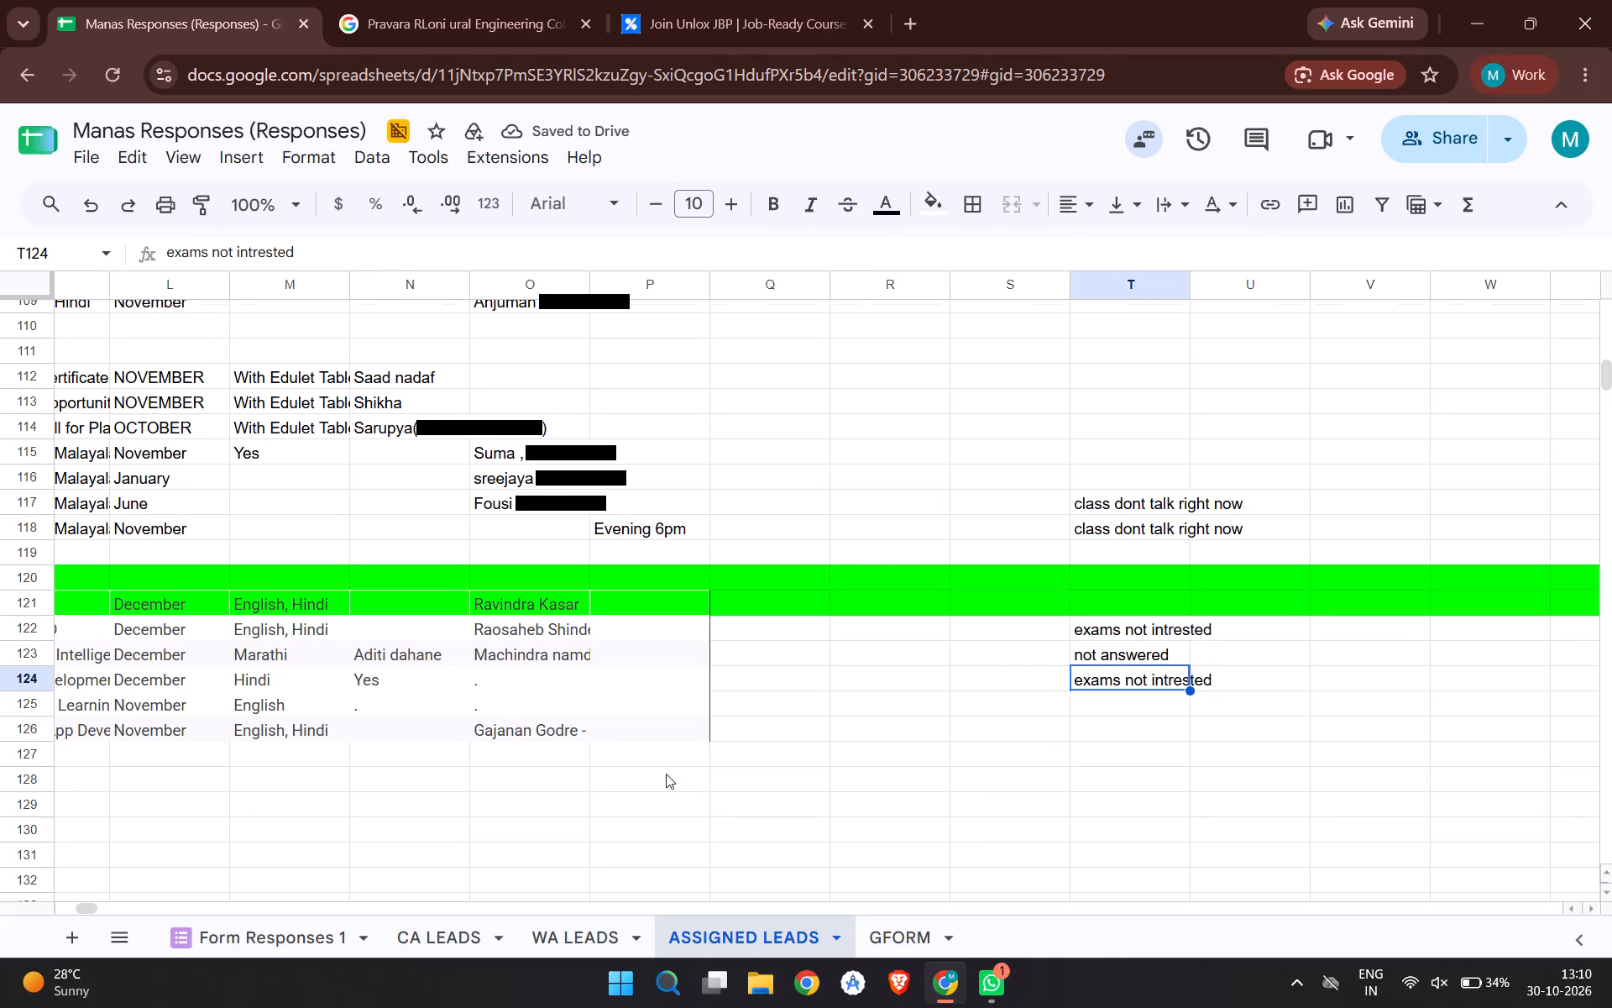
scroll(666, 774, right, 11)
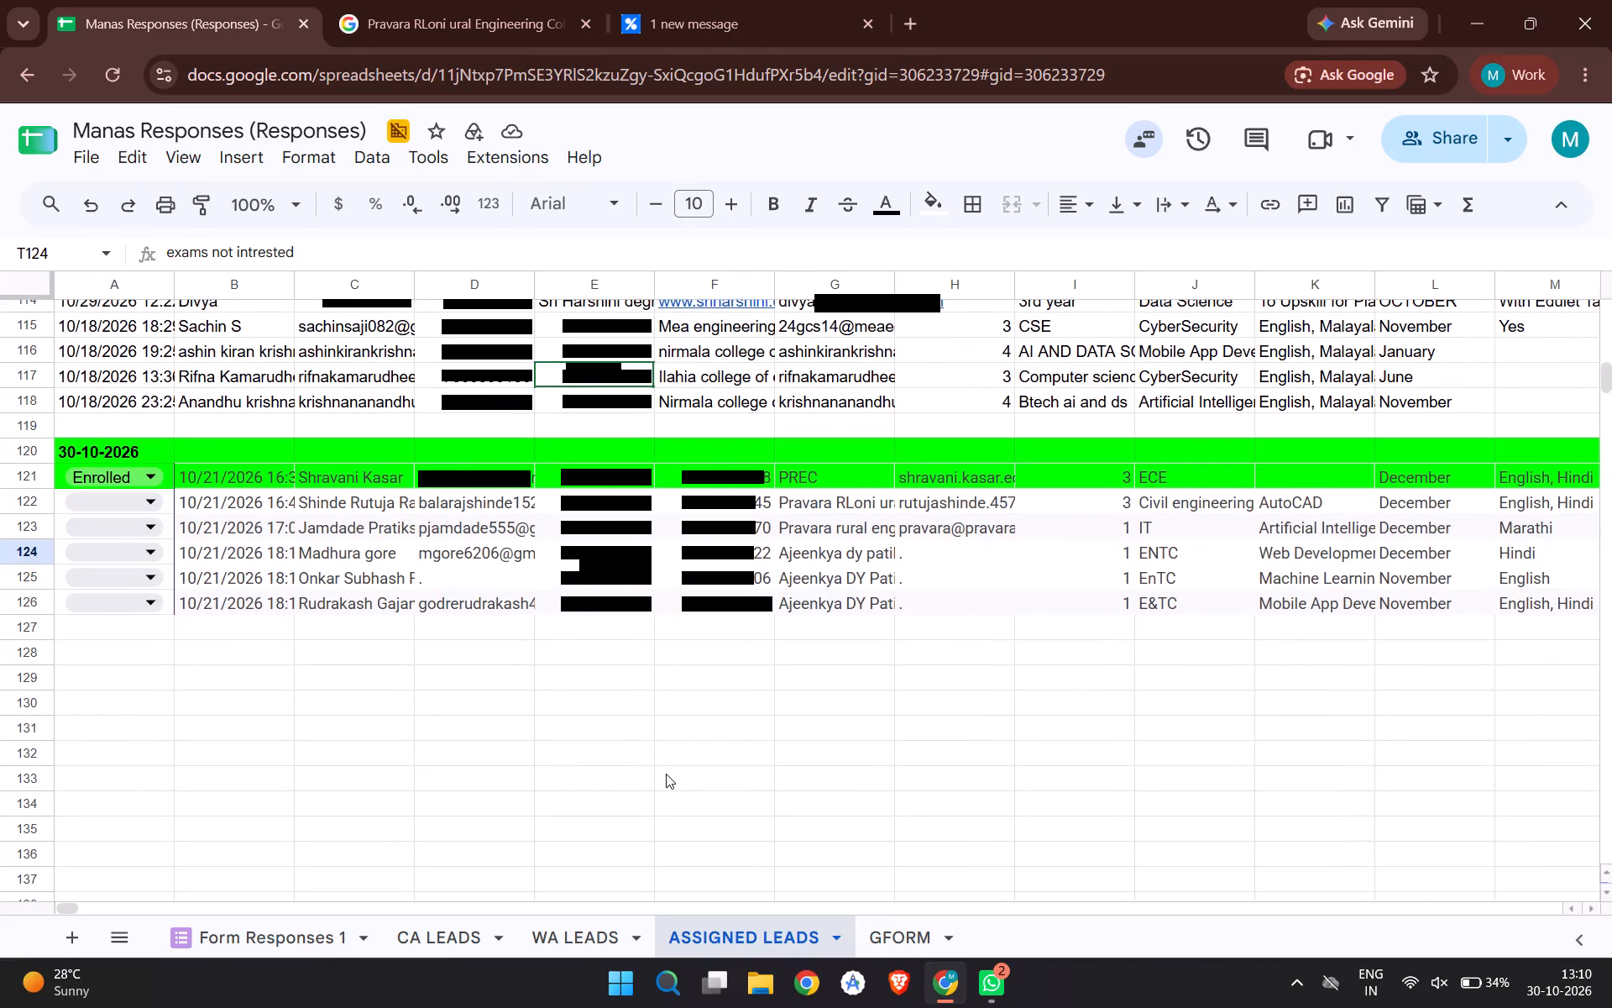
scroll(905, 698, left, 1)
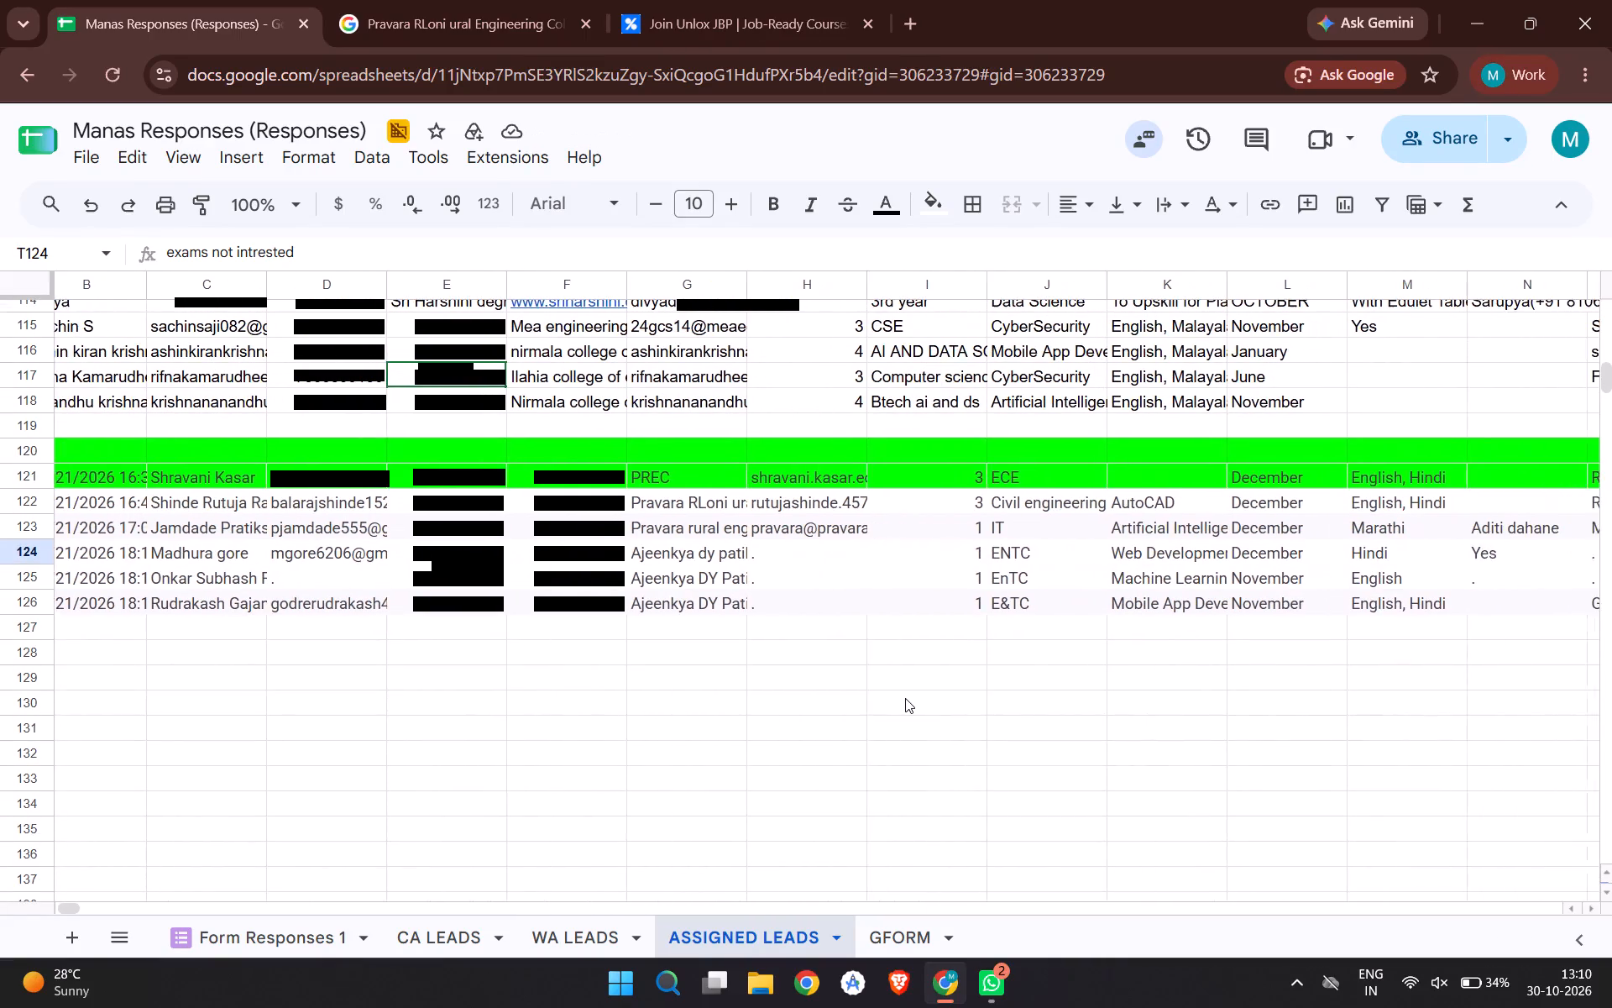
scroll(905, 698, left, 1)
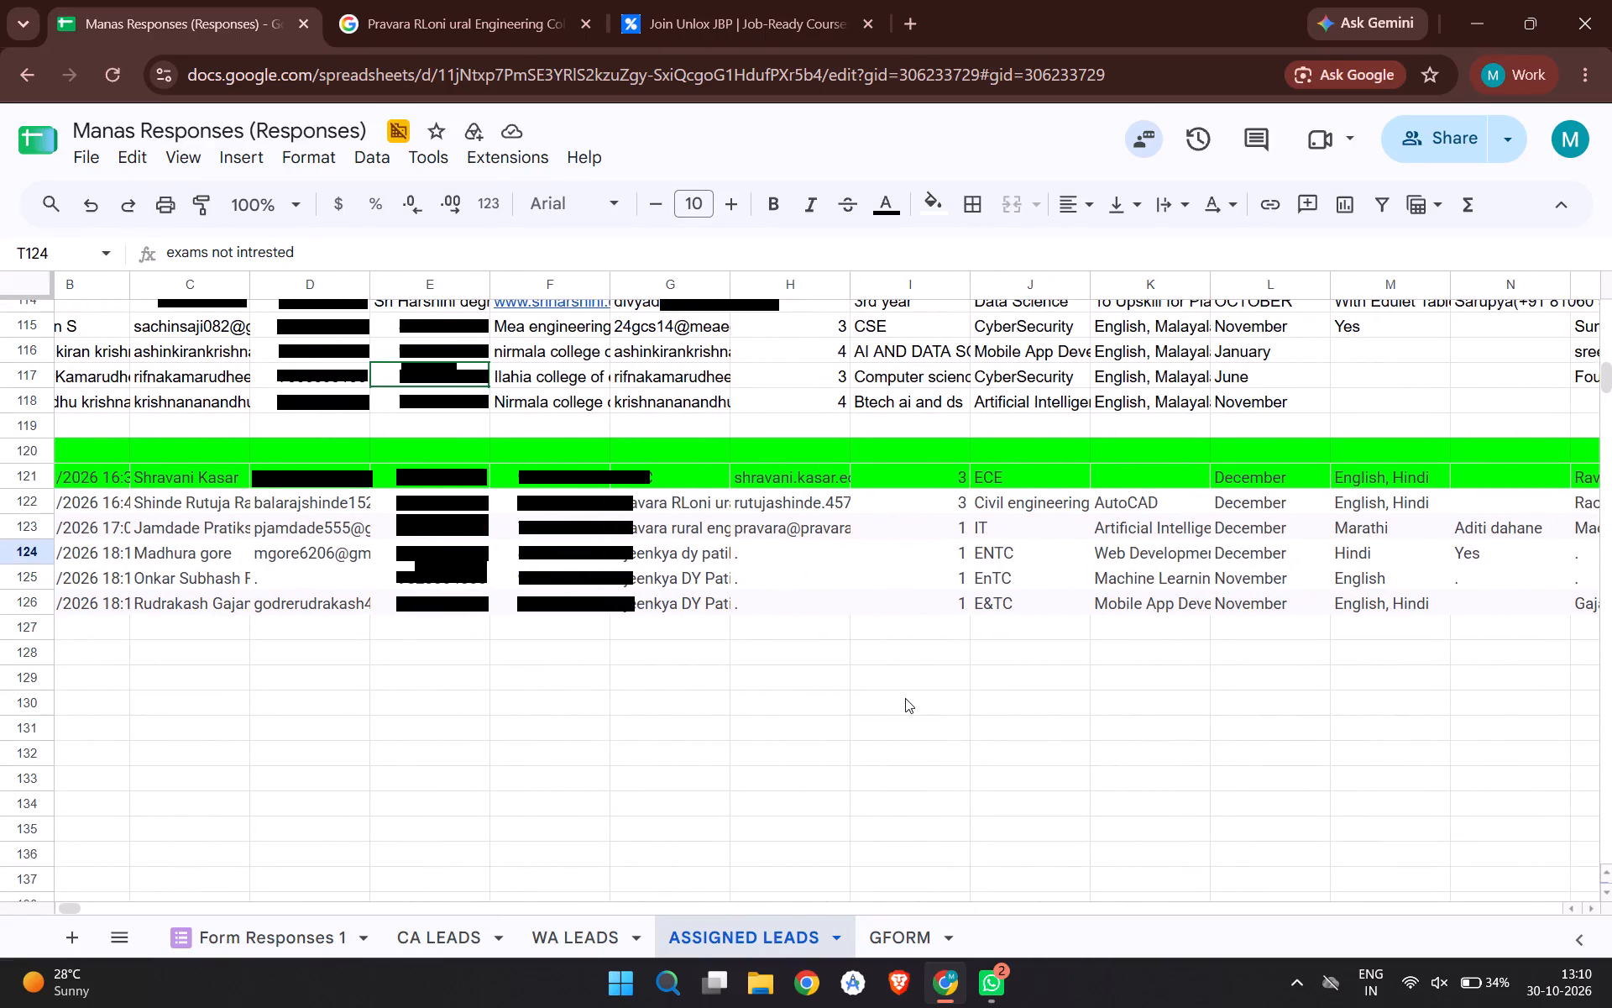
scroll(905, 698, left, 2)
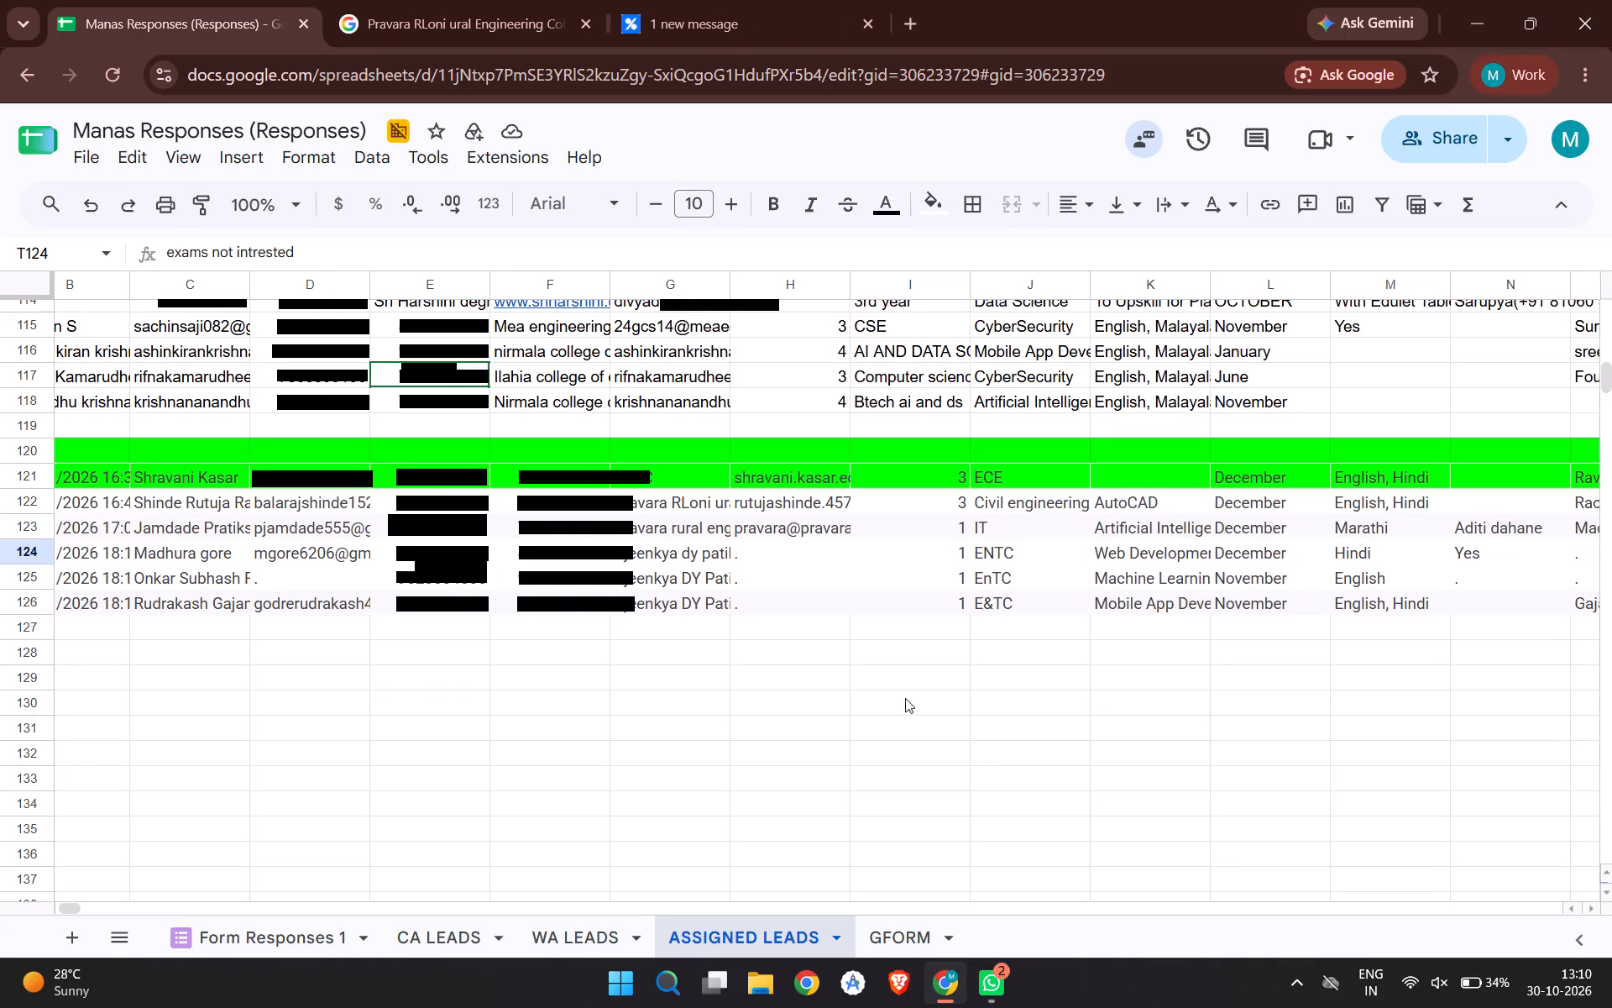
scroll(905, 698, left, 2)
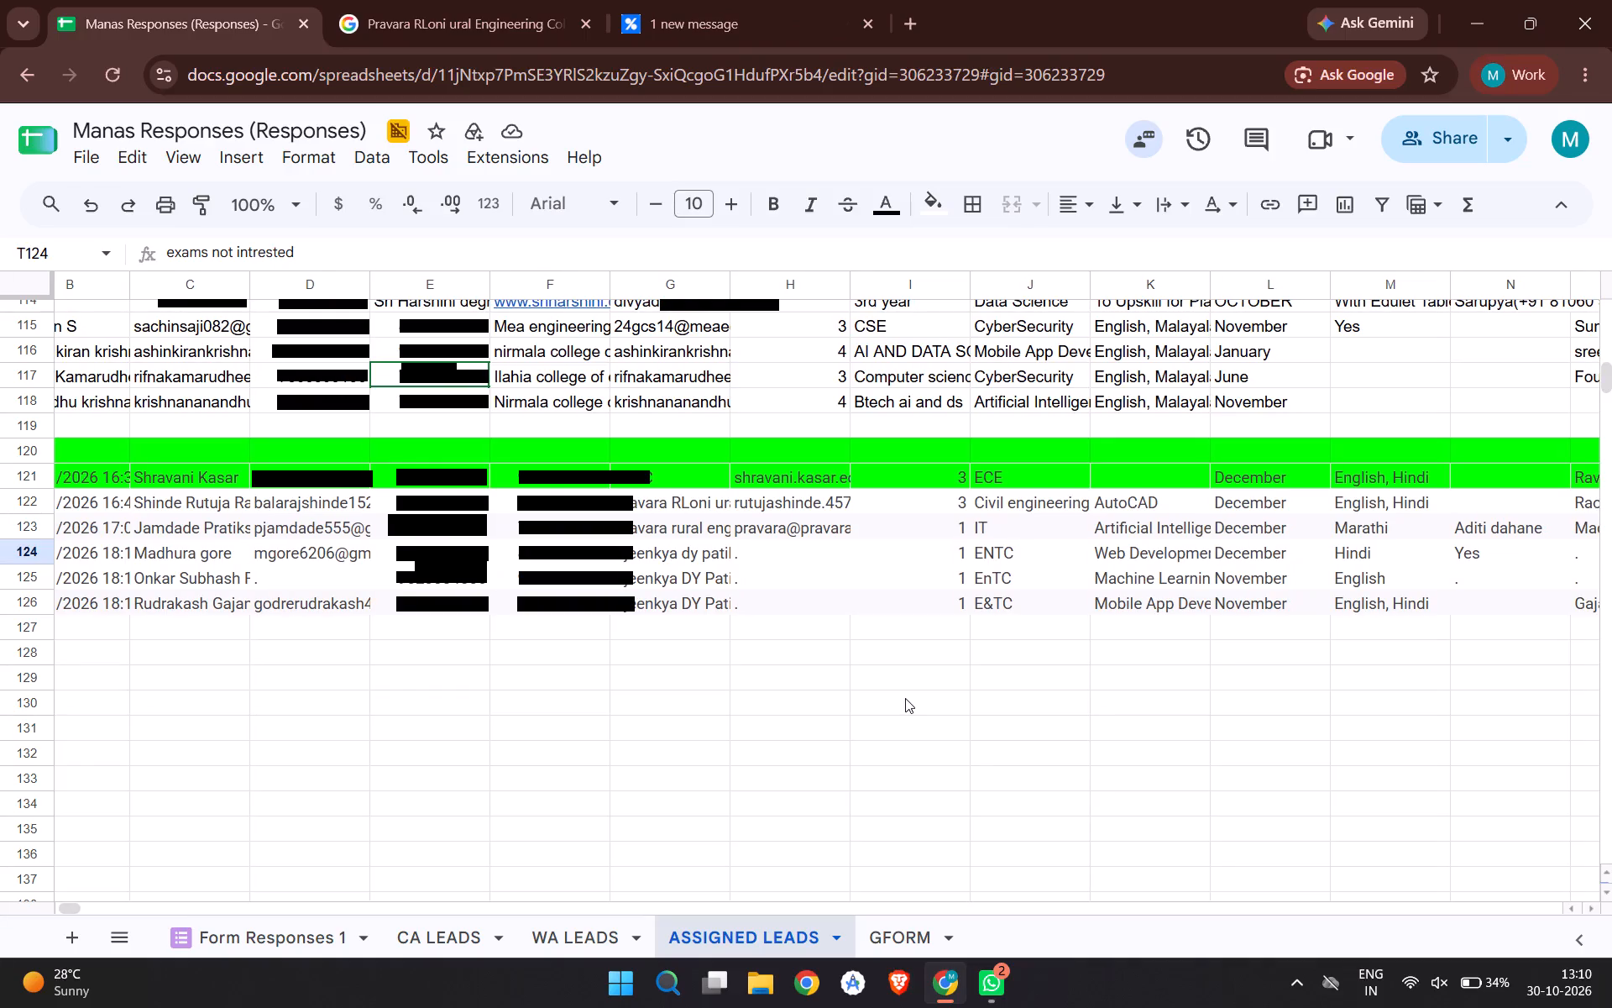
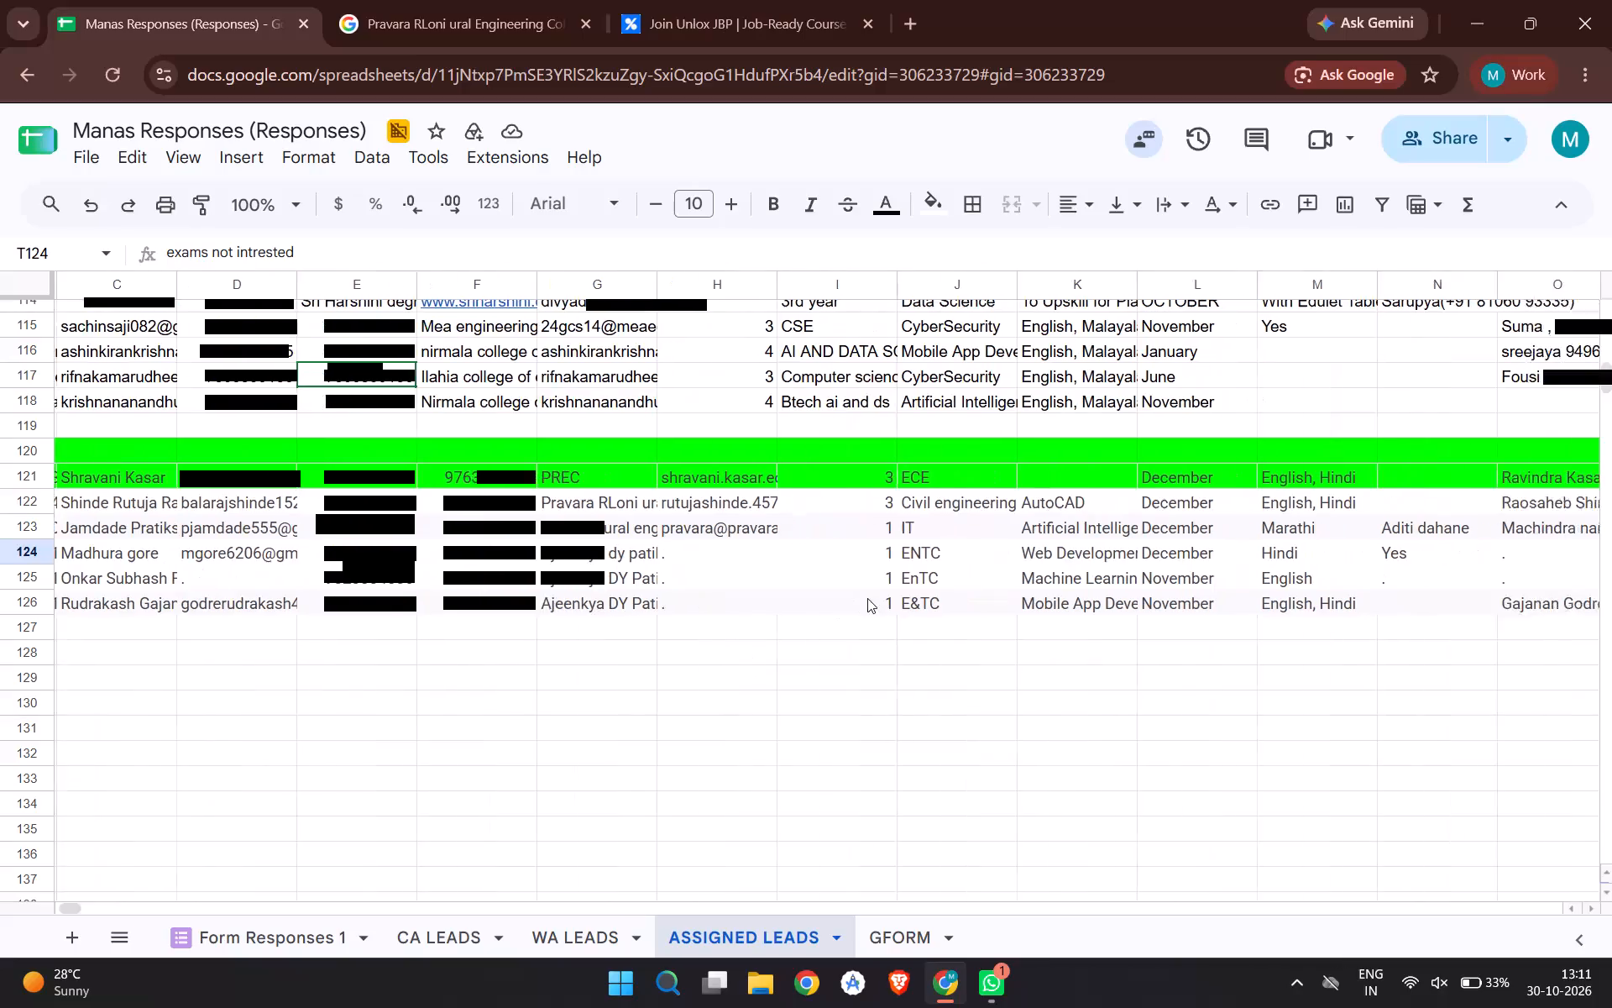
Review the row 125 lead's full name in column C and the rest of that lead's details across the row.
scroll(867, 598, right, 5)
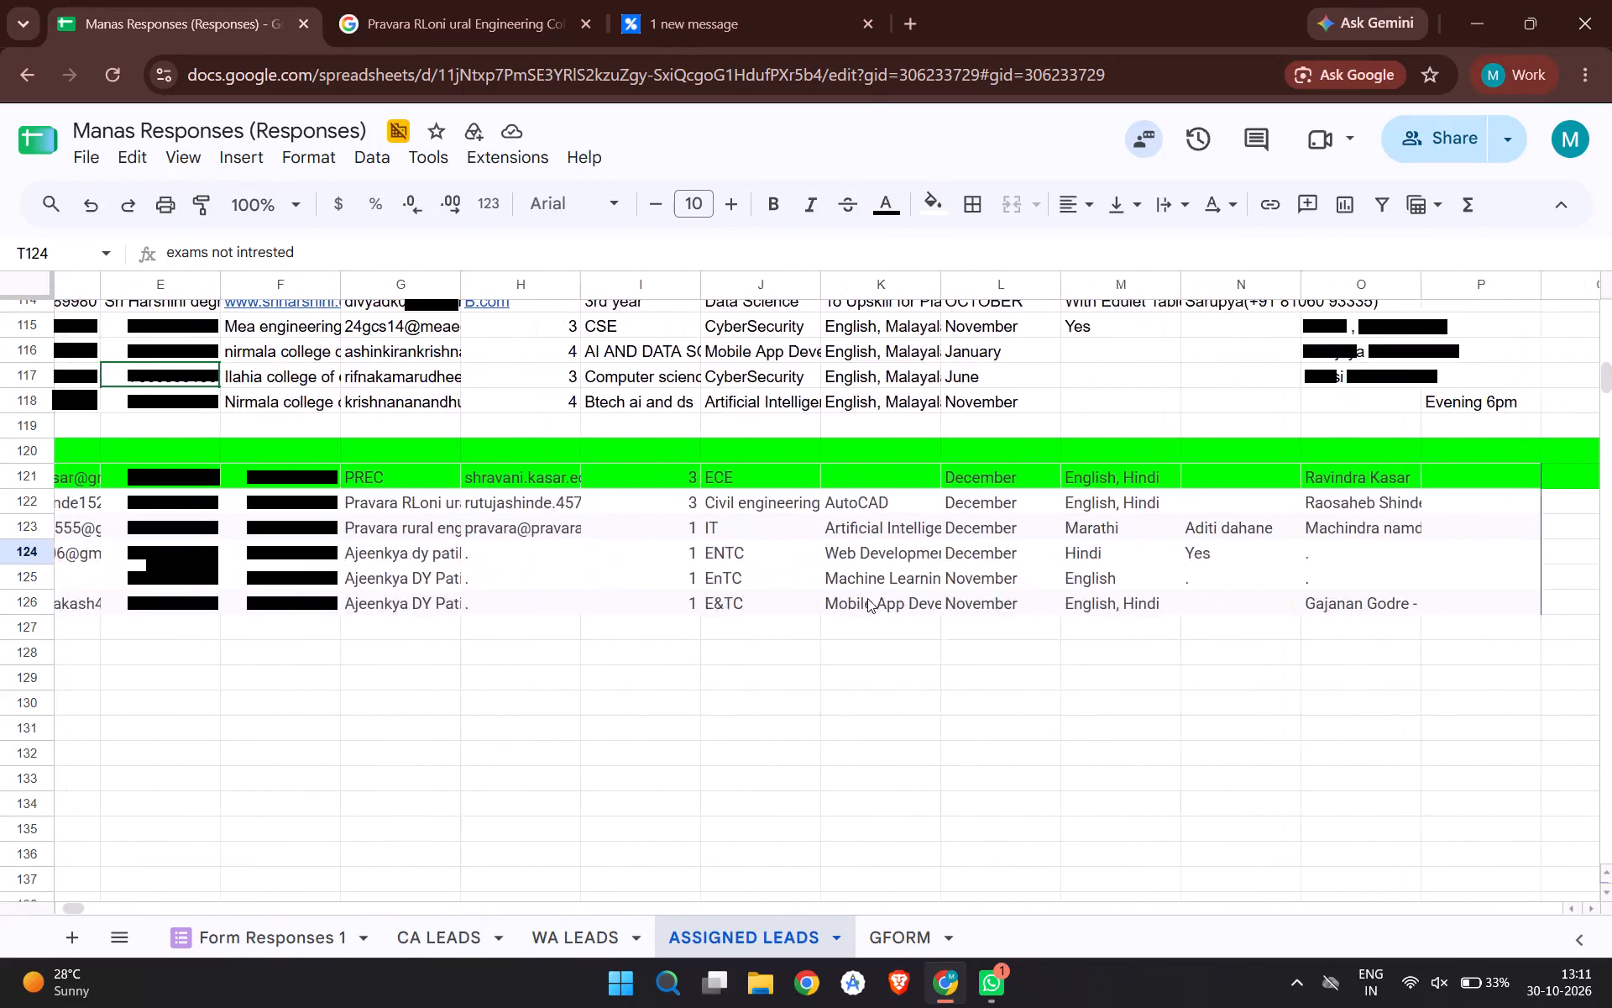
scroll(867, 598, right, 2)
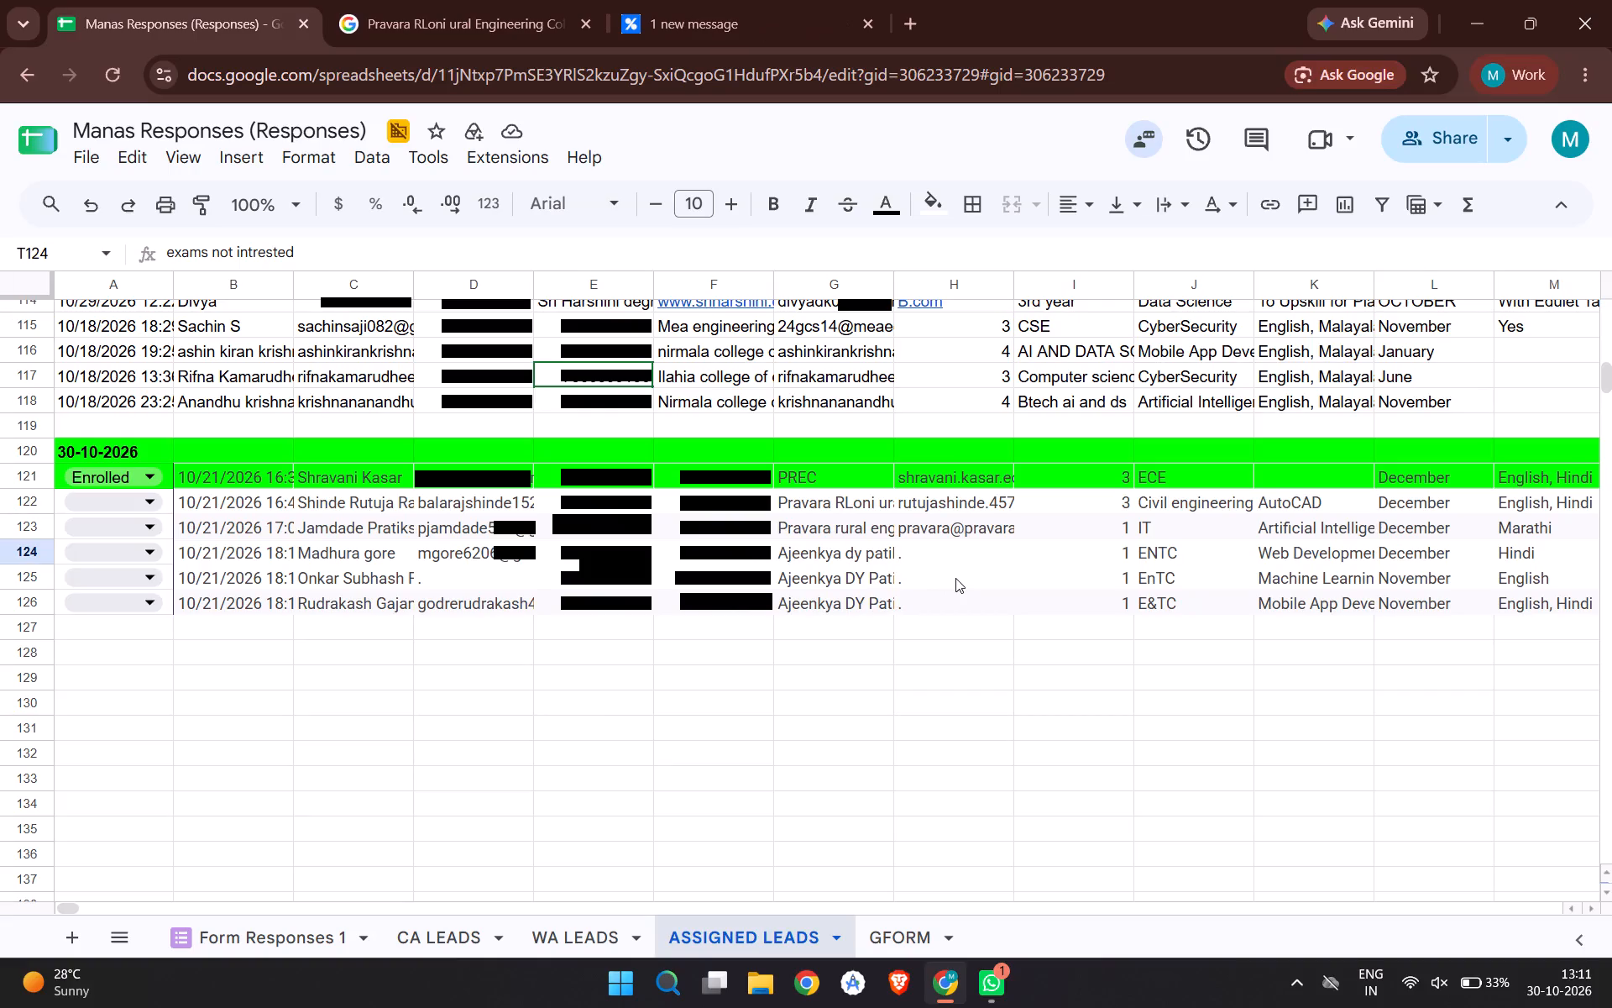
double_click(356, 580)
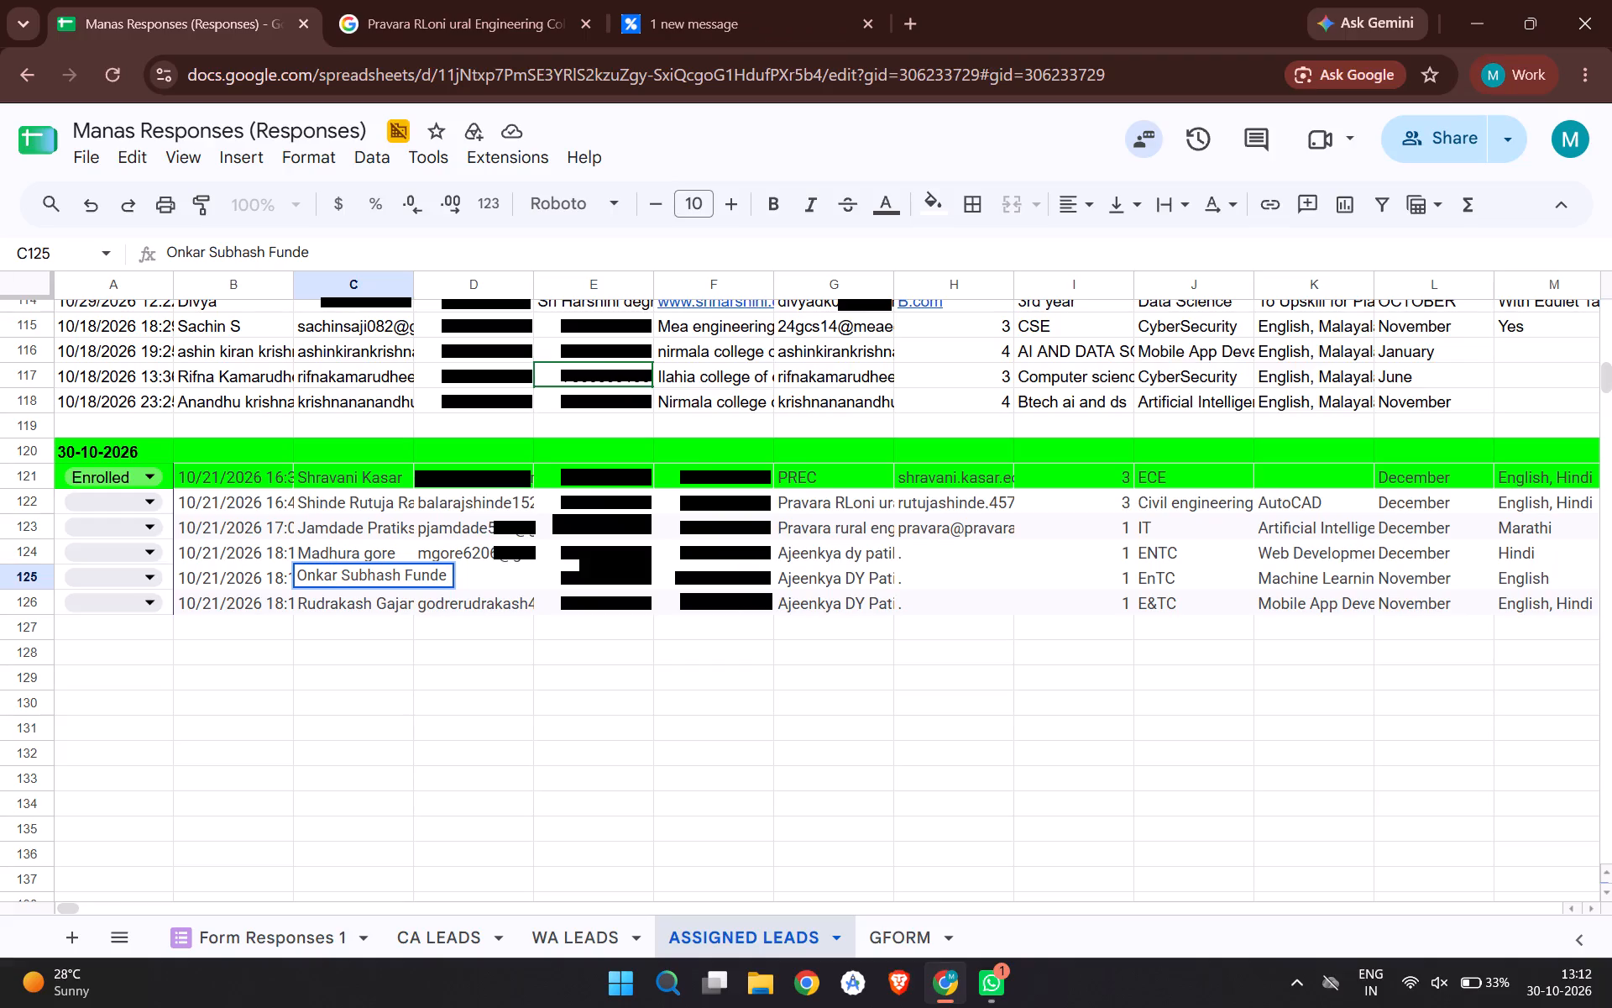
scroll(356, 580, left, 4)
scroll(1033, 677, left, 6)
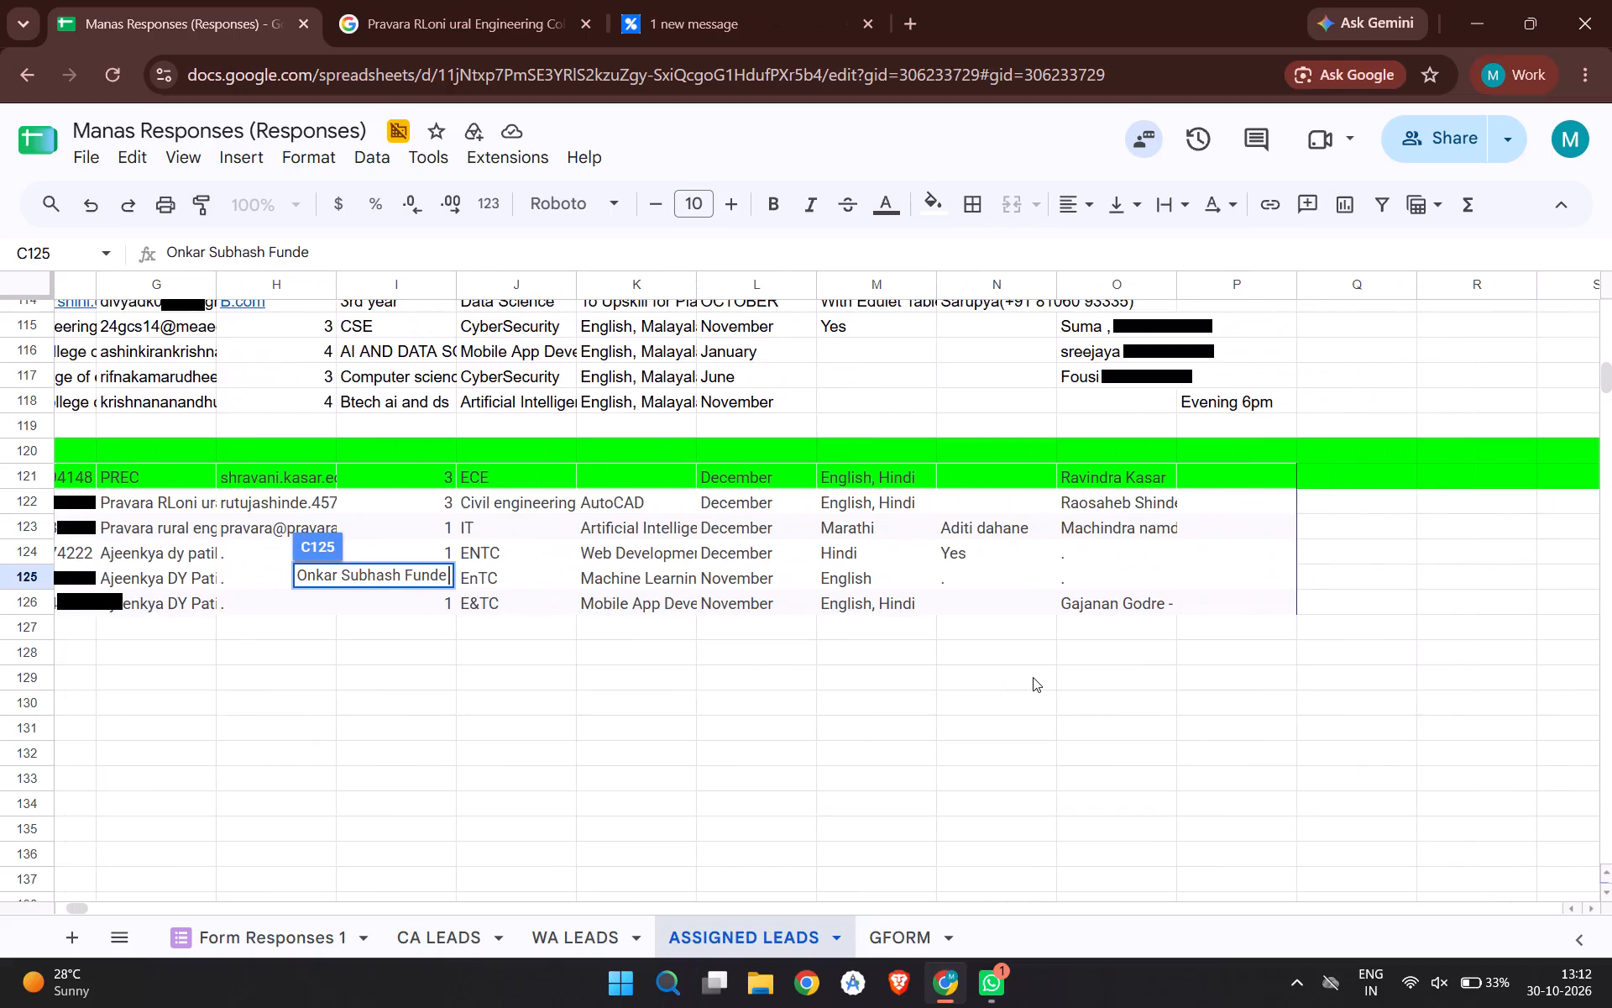
scroll(1033, 677, right, 6)
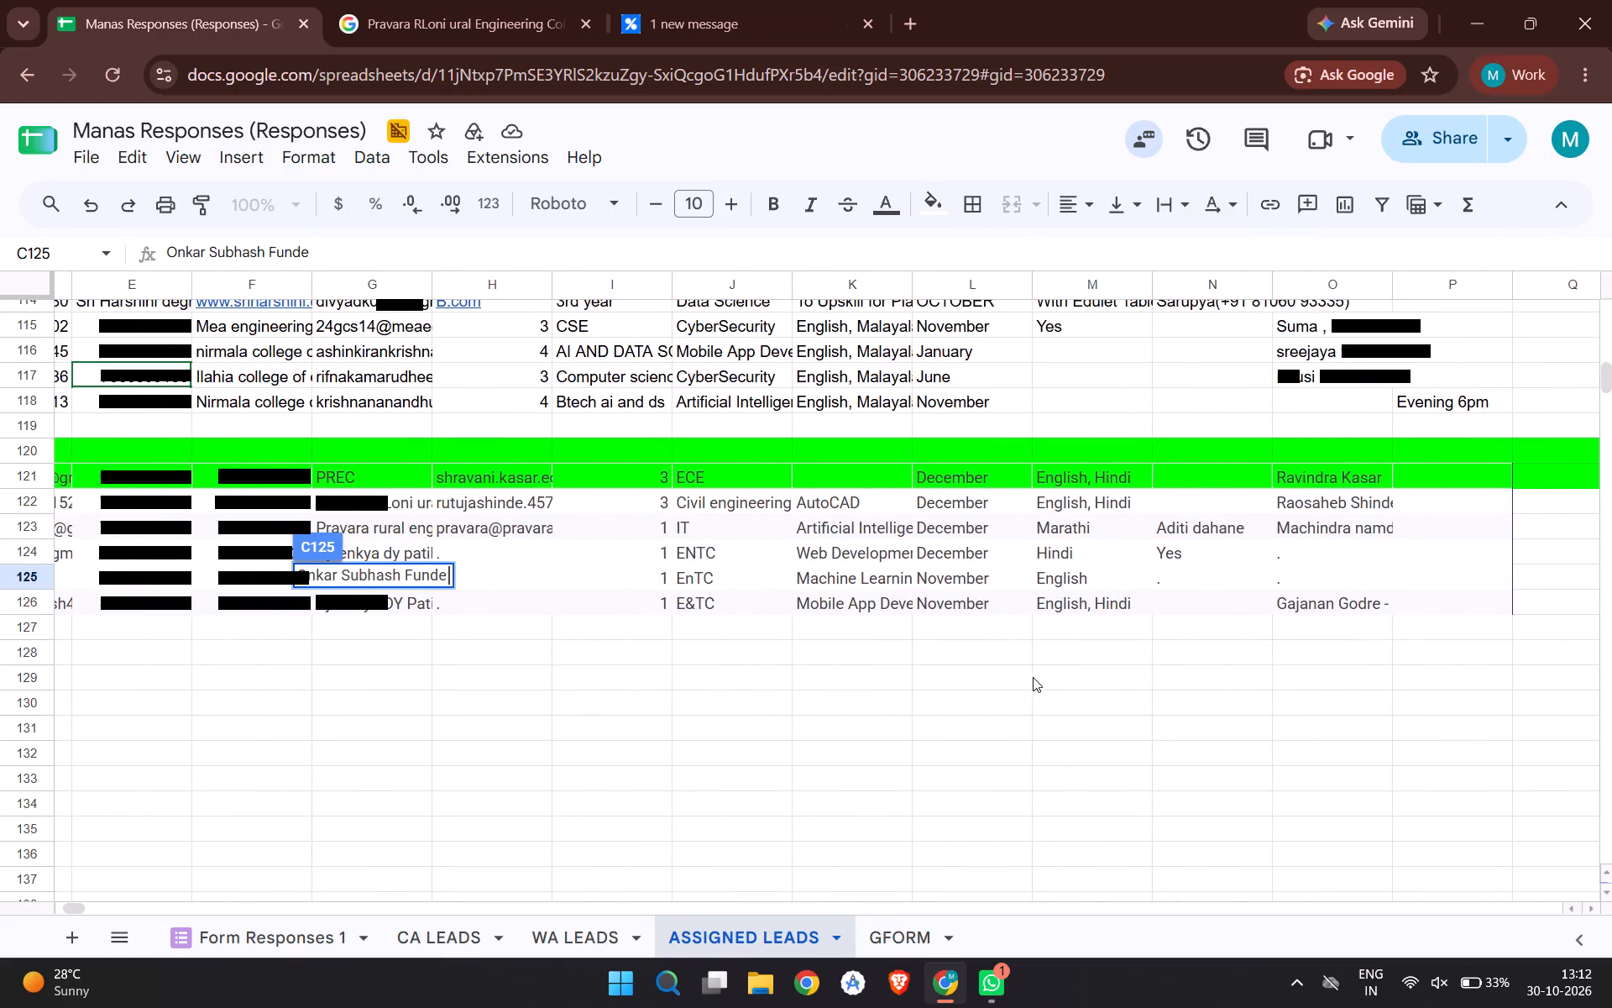
scroll(1033, 677, right, 5)
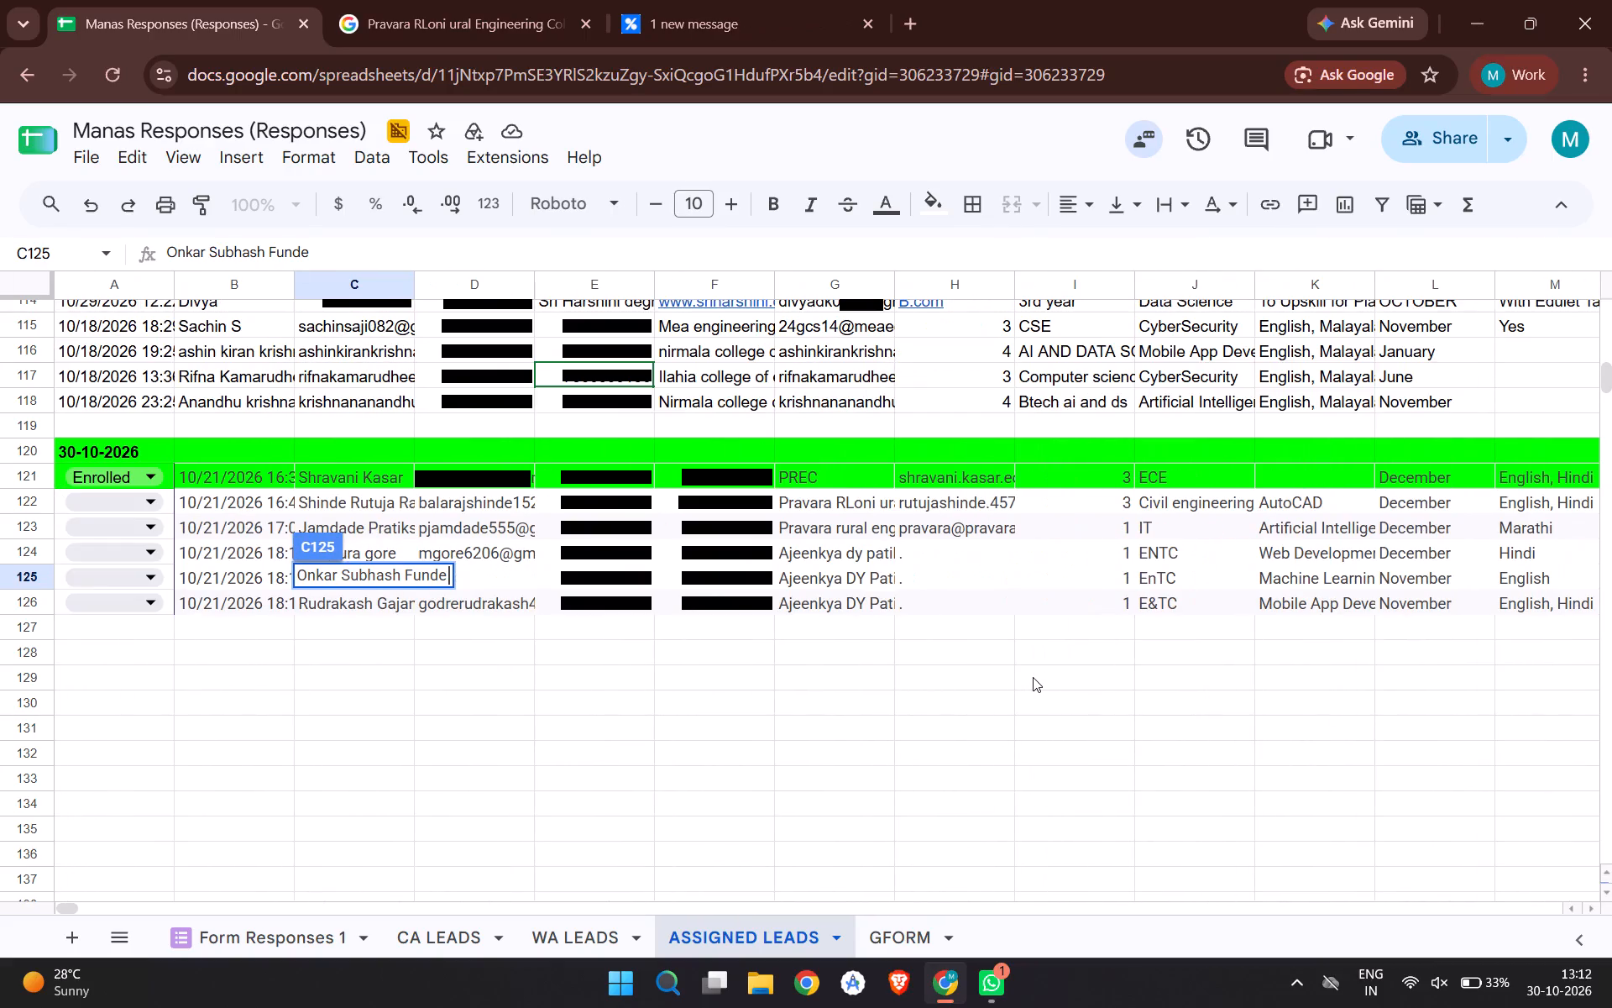
scroll(1054, 677, right, 1)
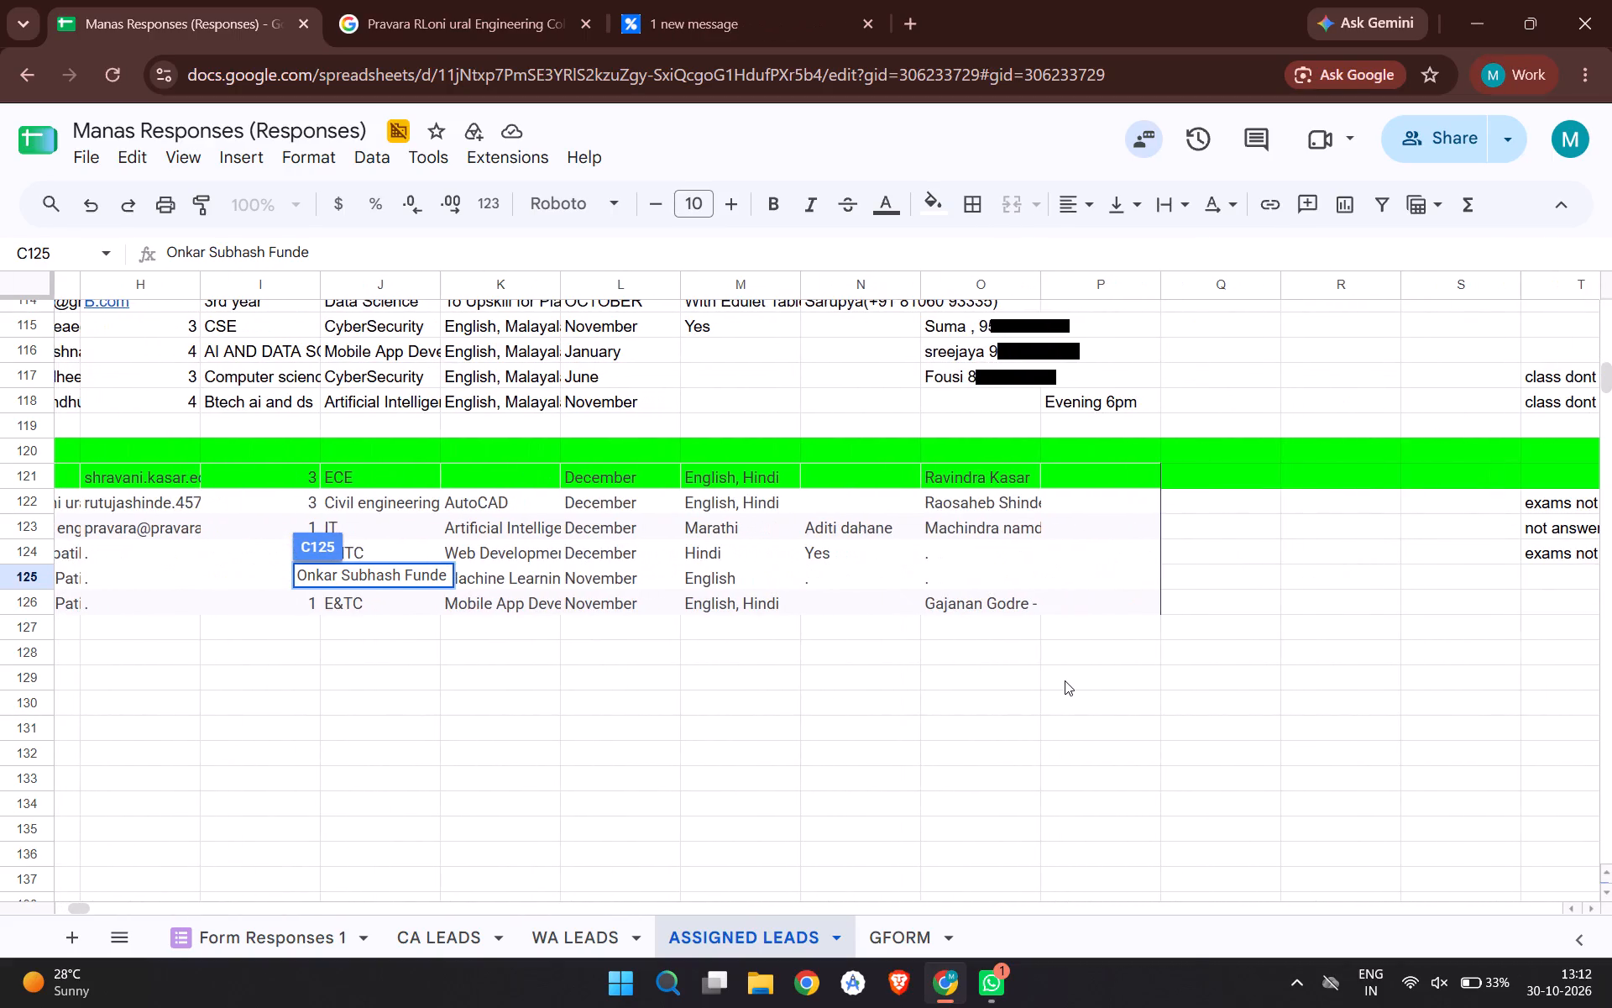
scroll(1065, 680, right, 1)
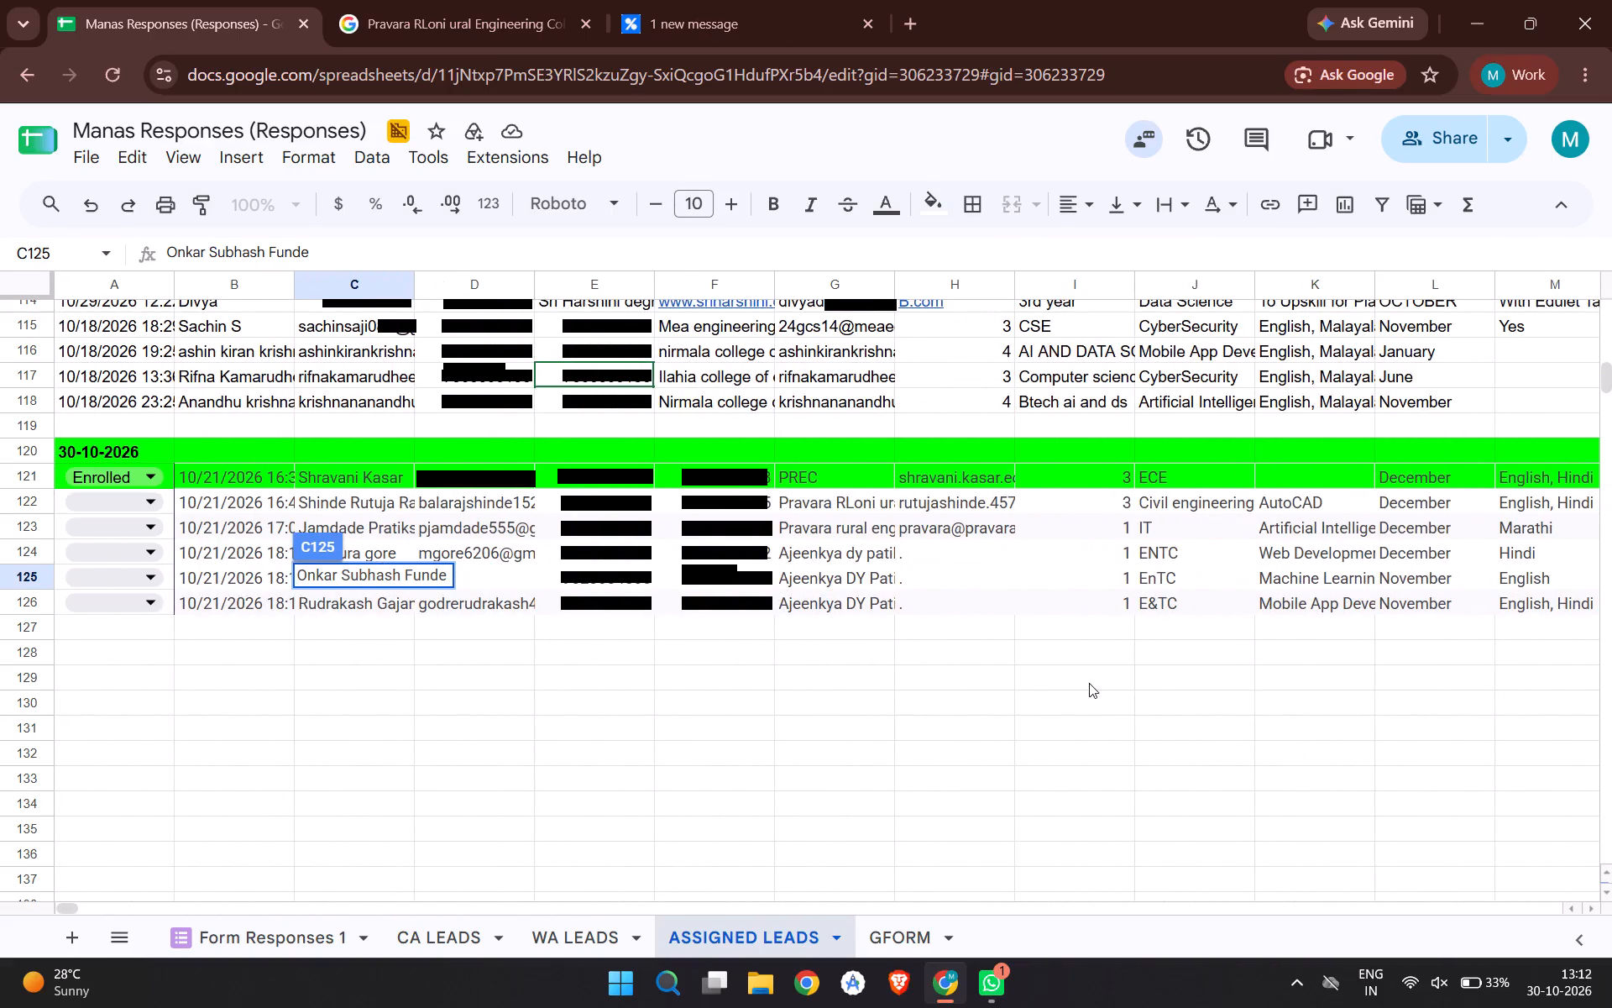
click(486, 550)
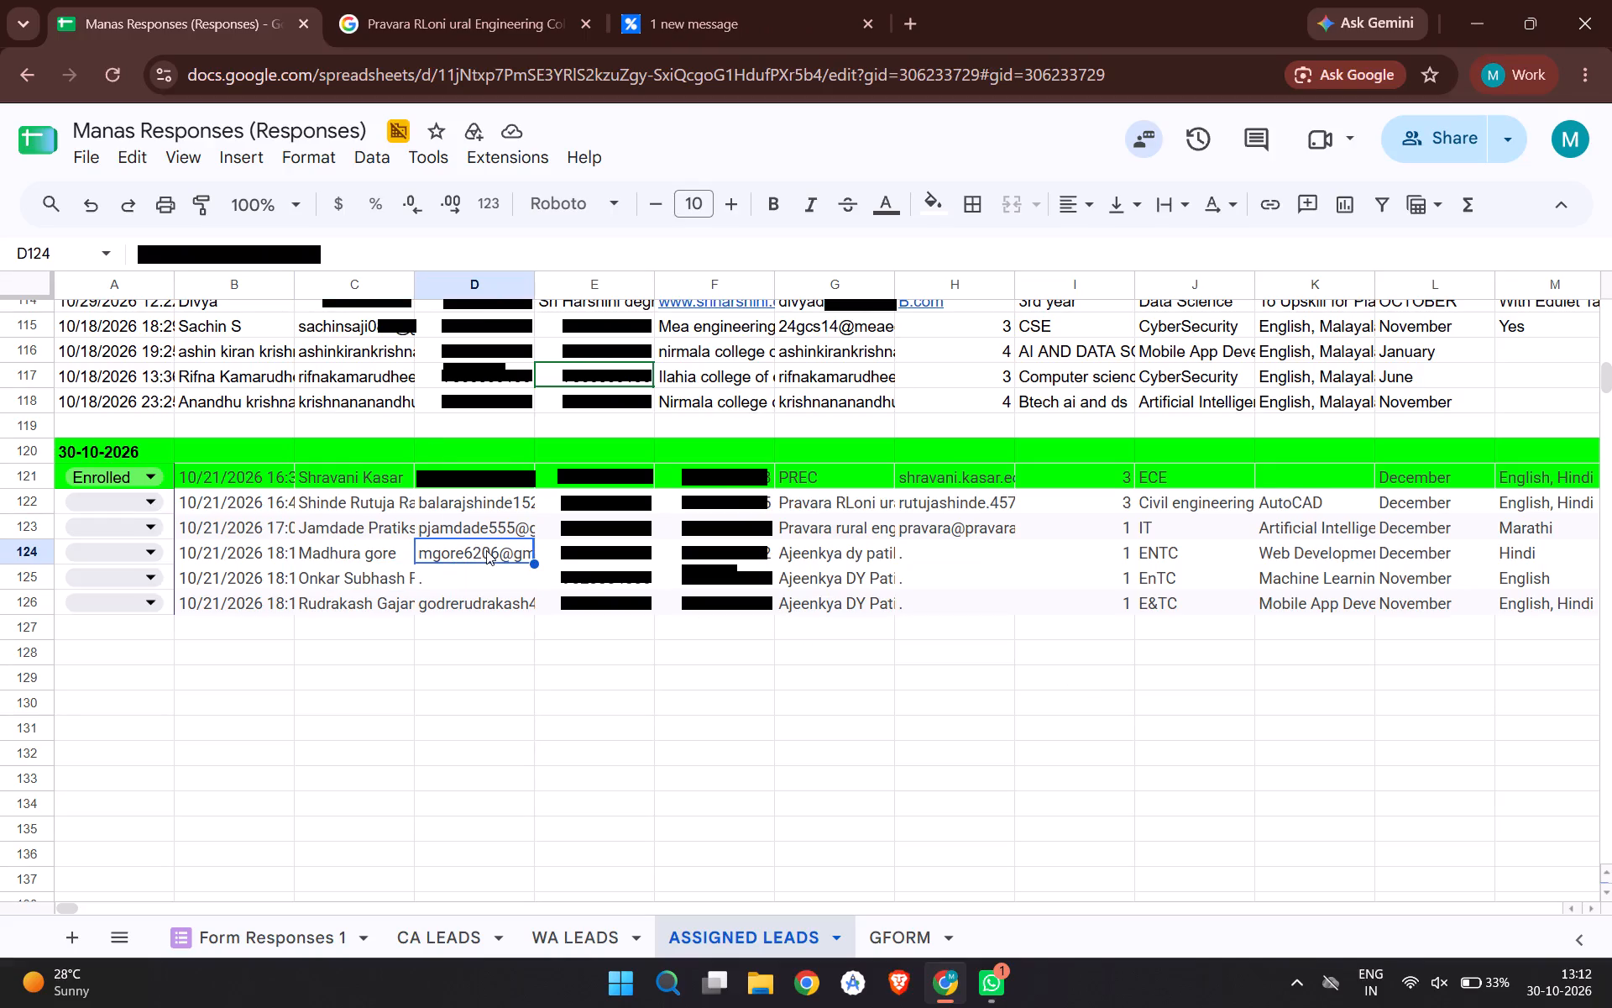
double_click(353, 581)
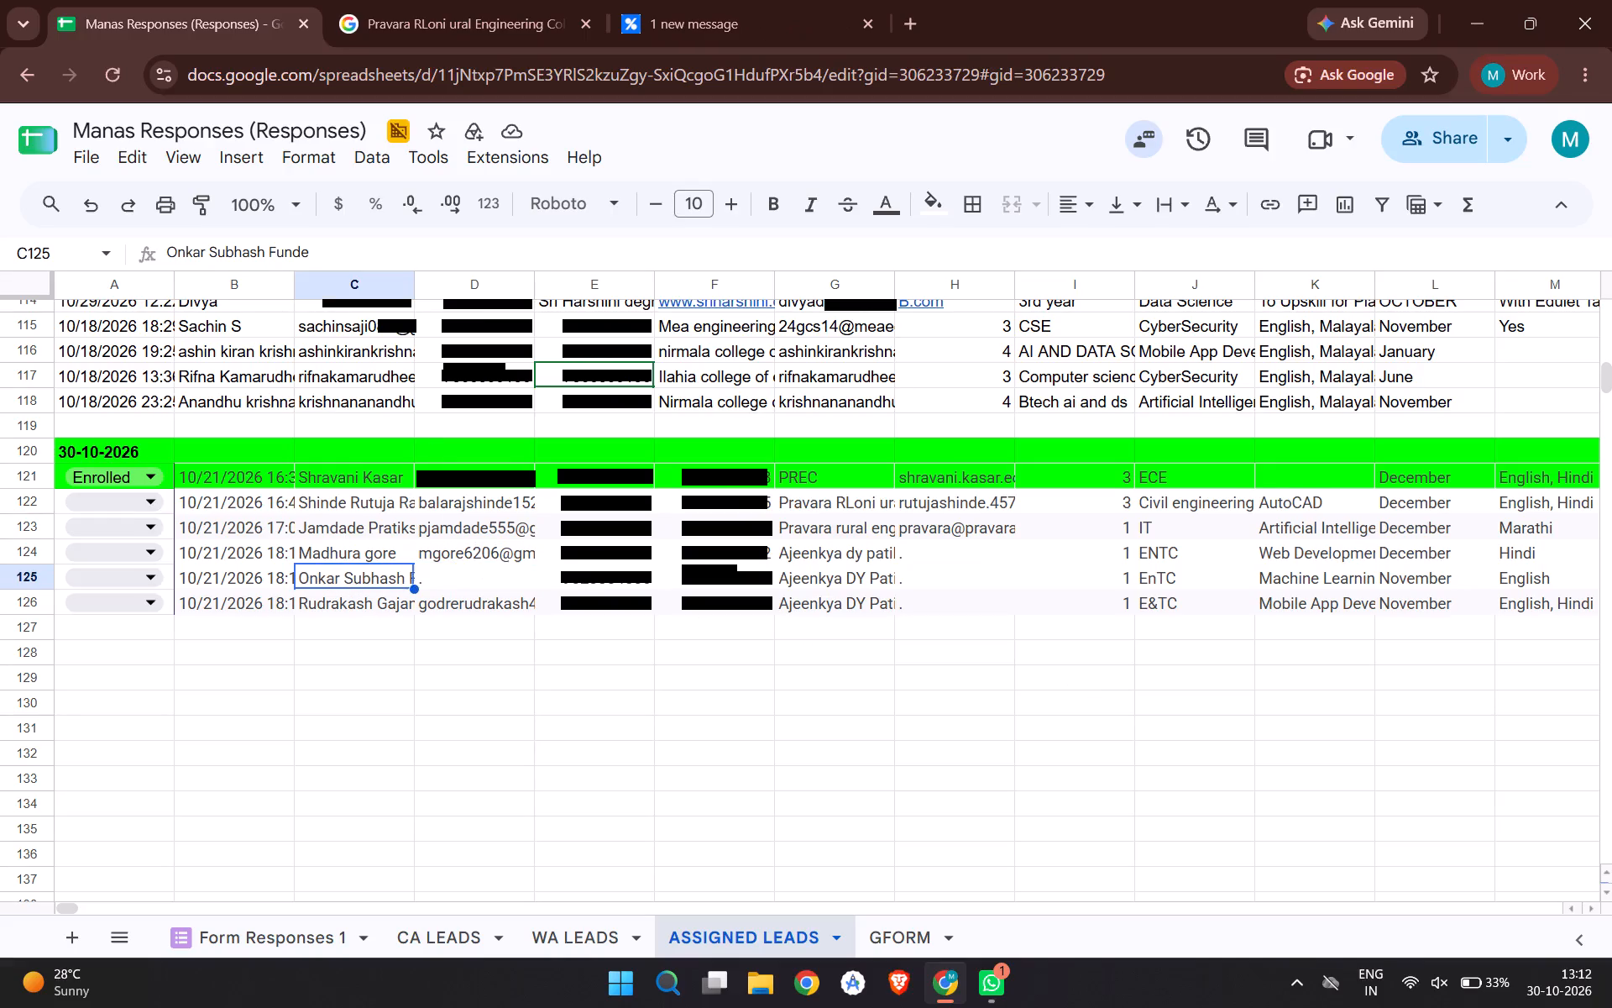
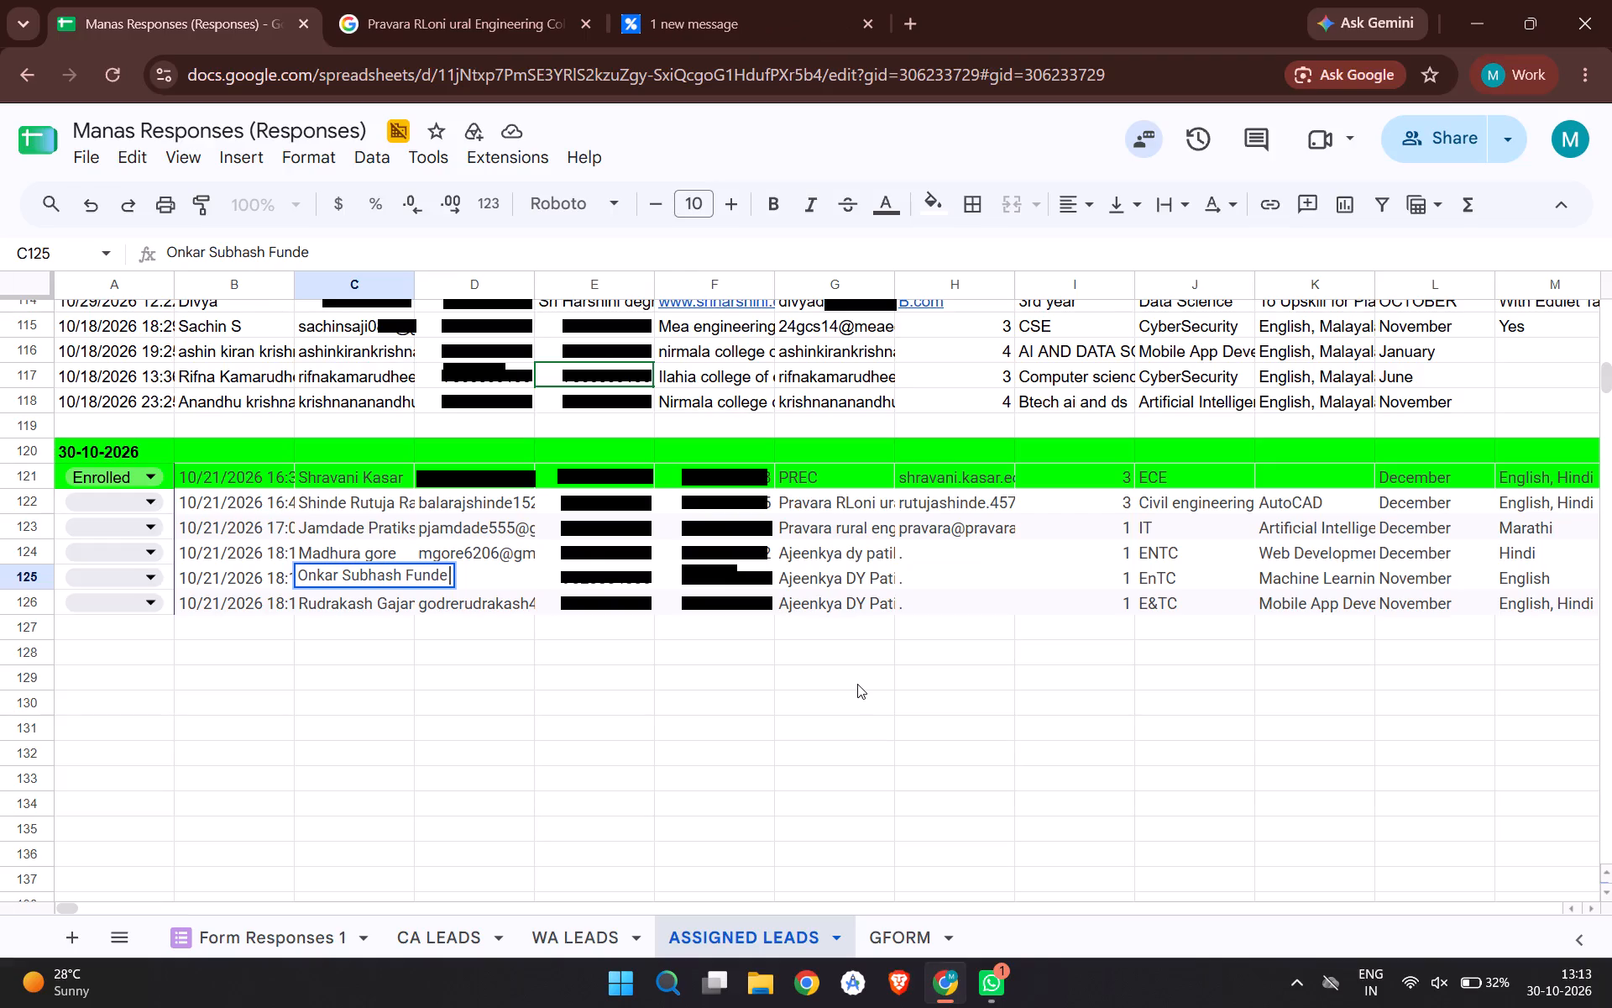
Review the row 126 lead's full name in column C, branch in column J and chosen course in column K.
click(359, 607)
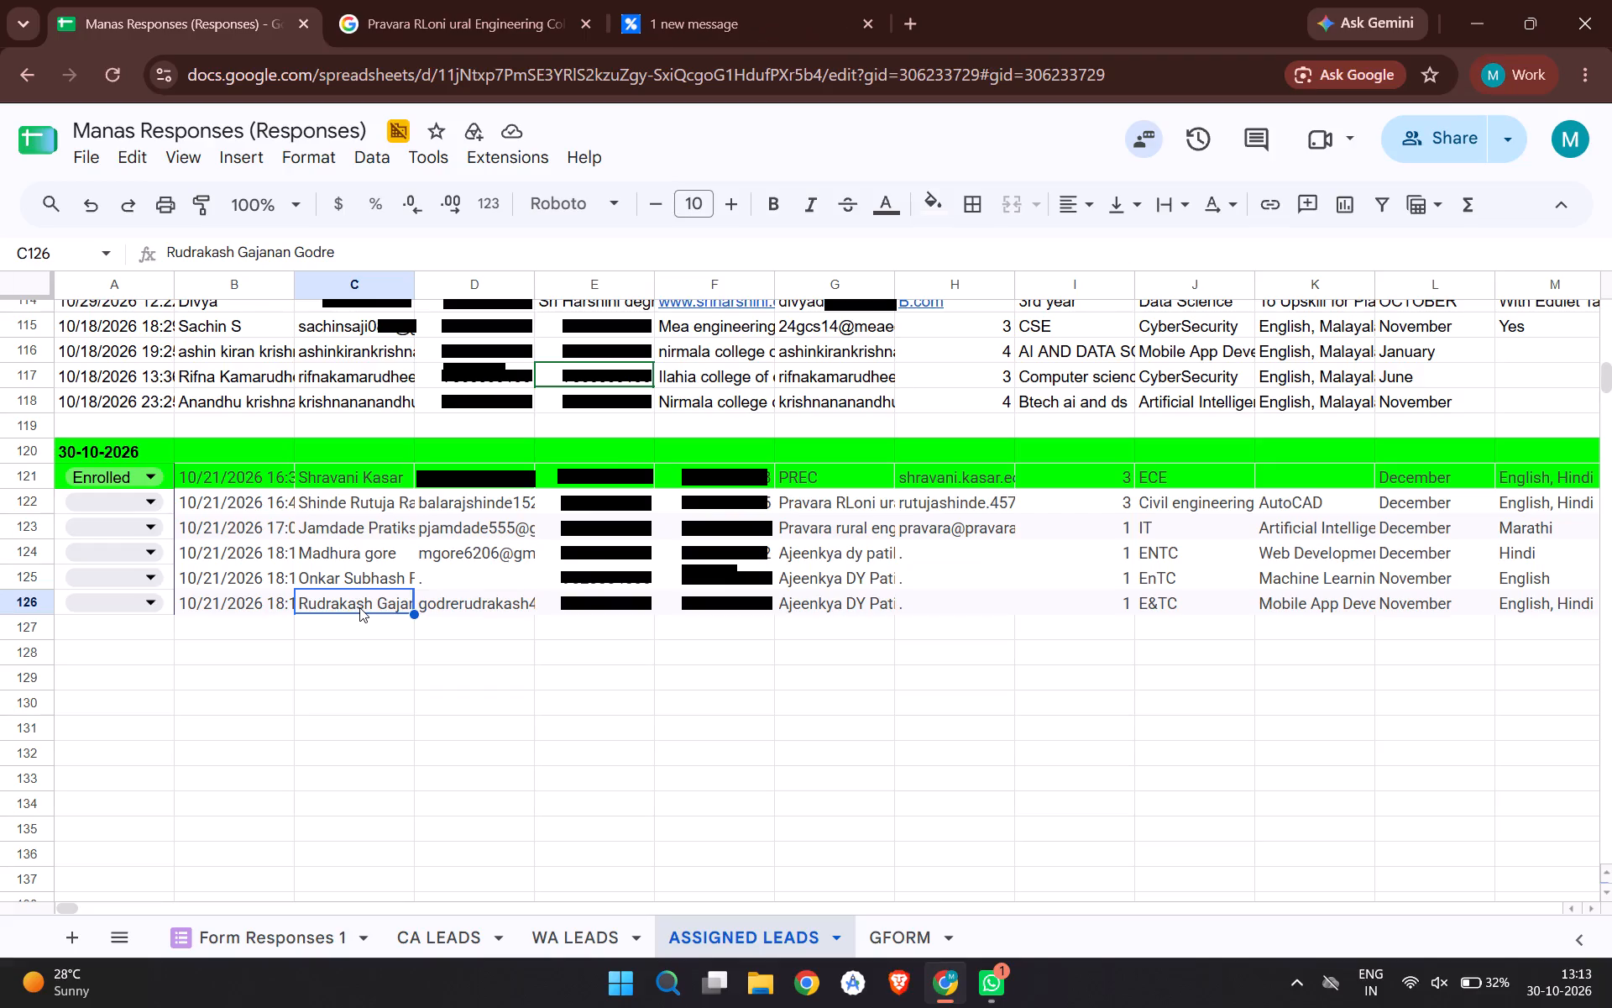
click(1257, 606)
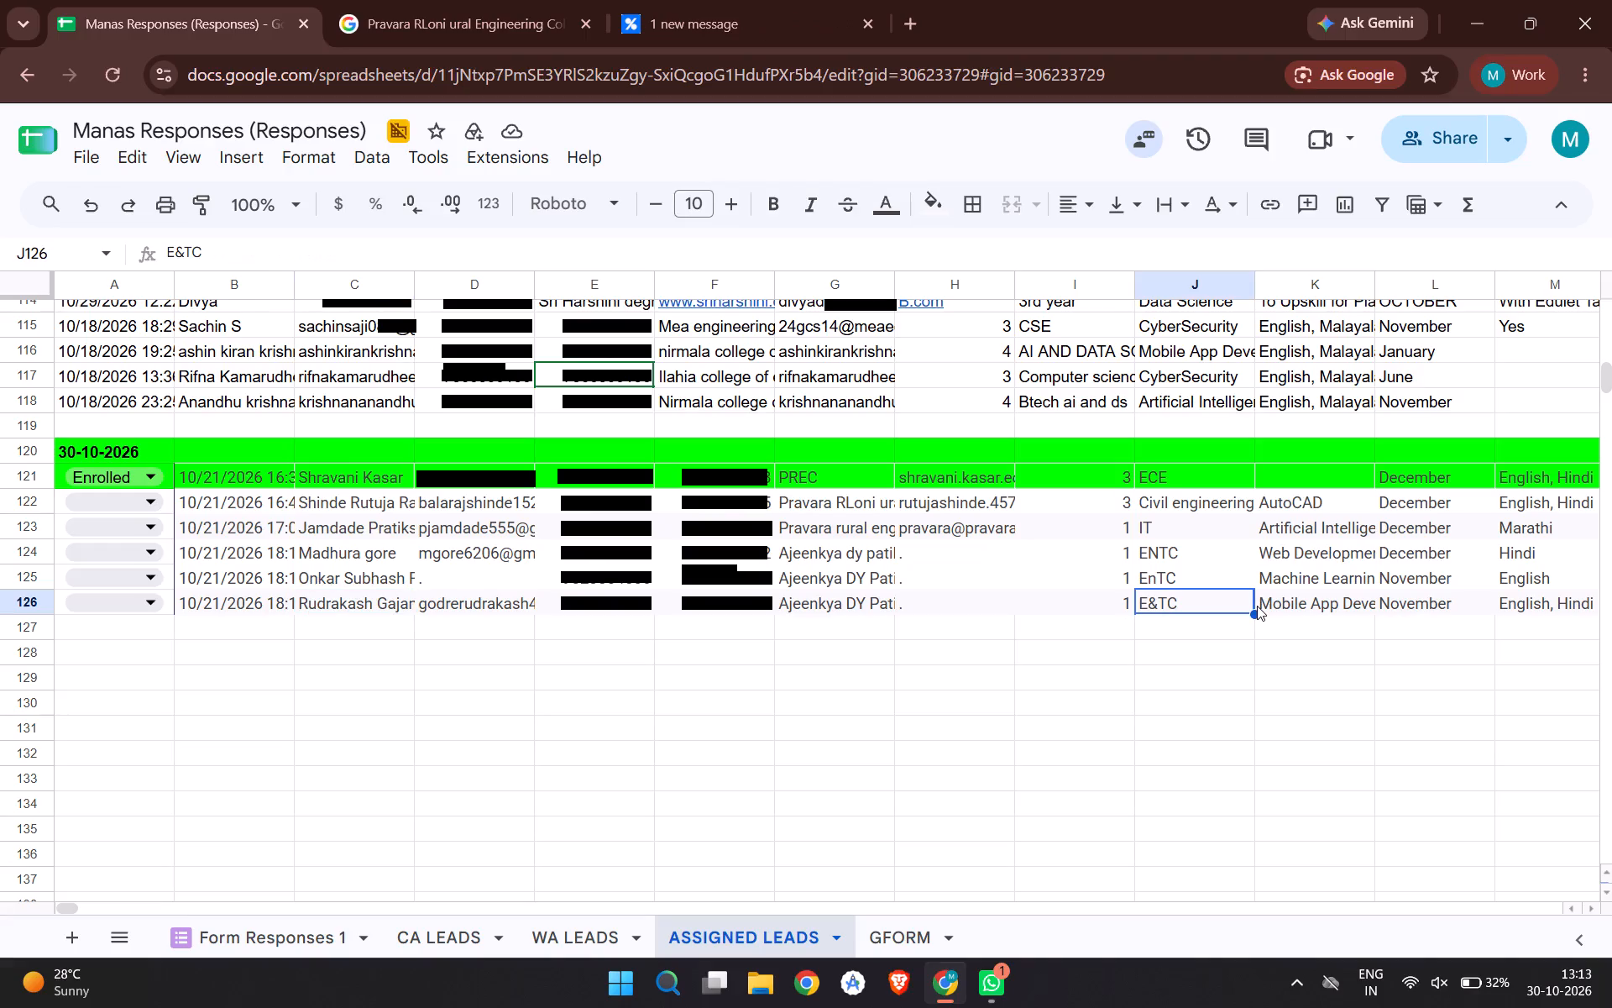
click(1299, 601)
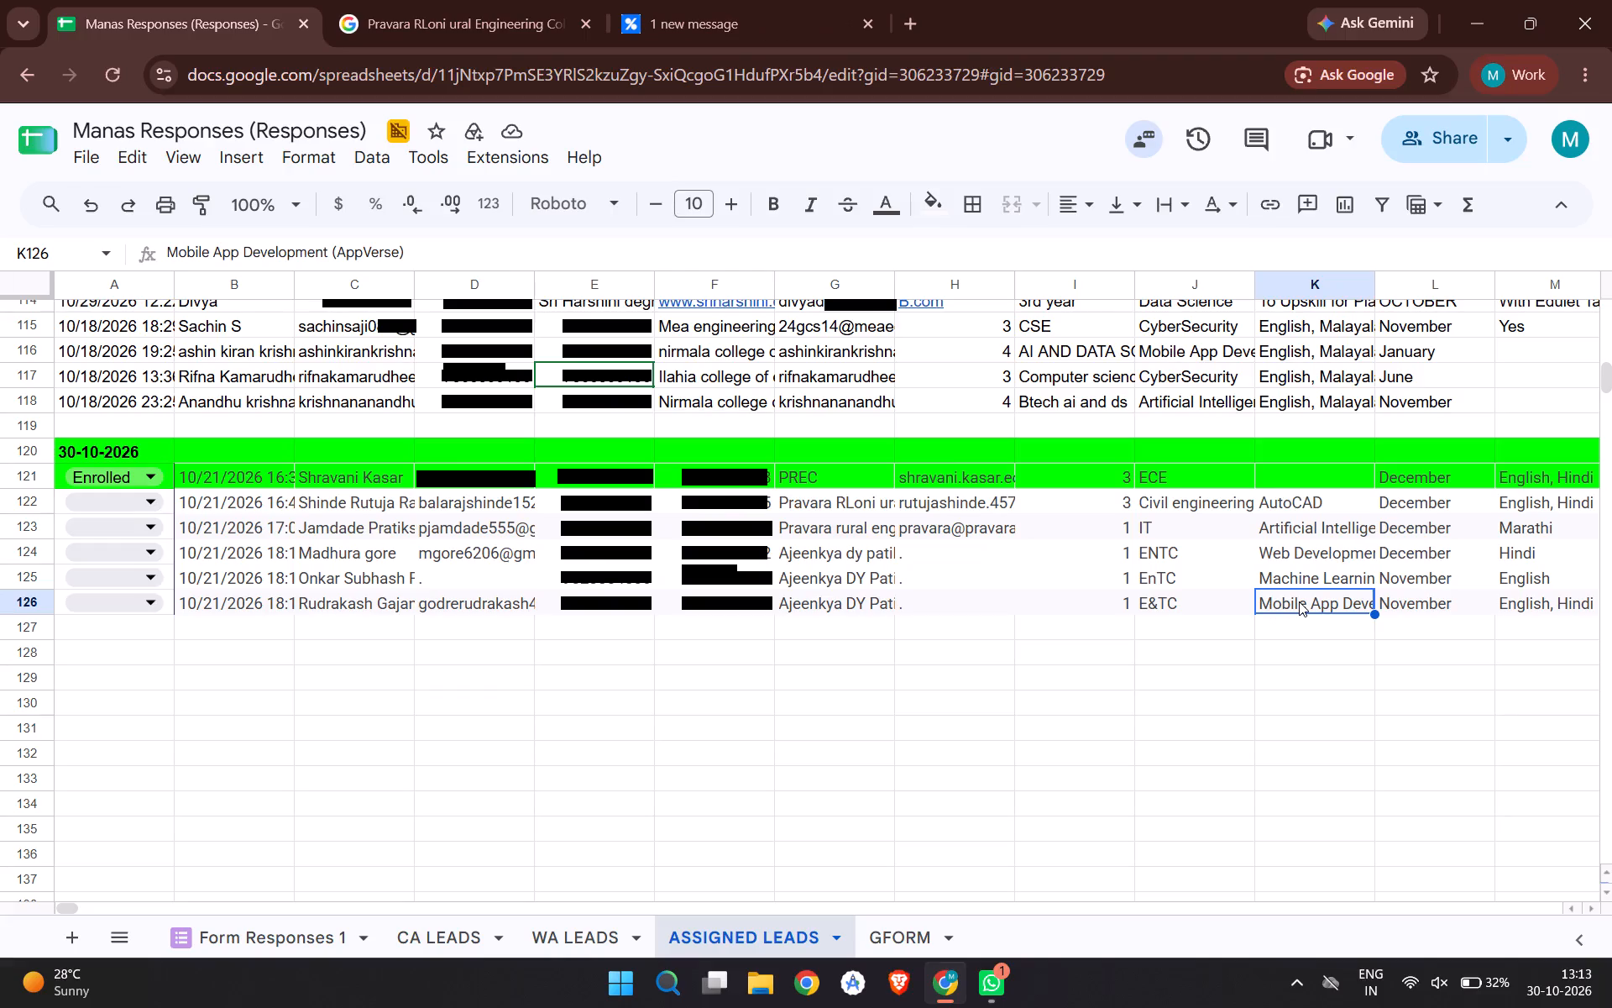
click(1371, 607)
click(1194, 606)
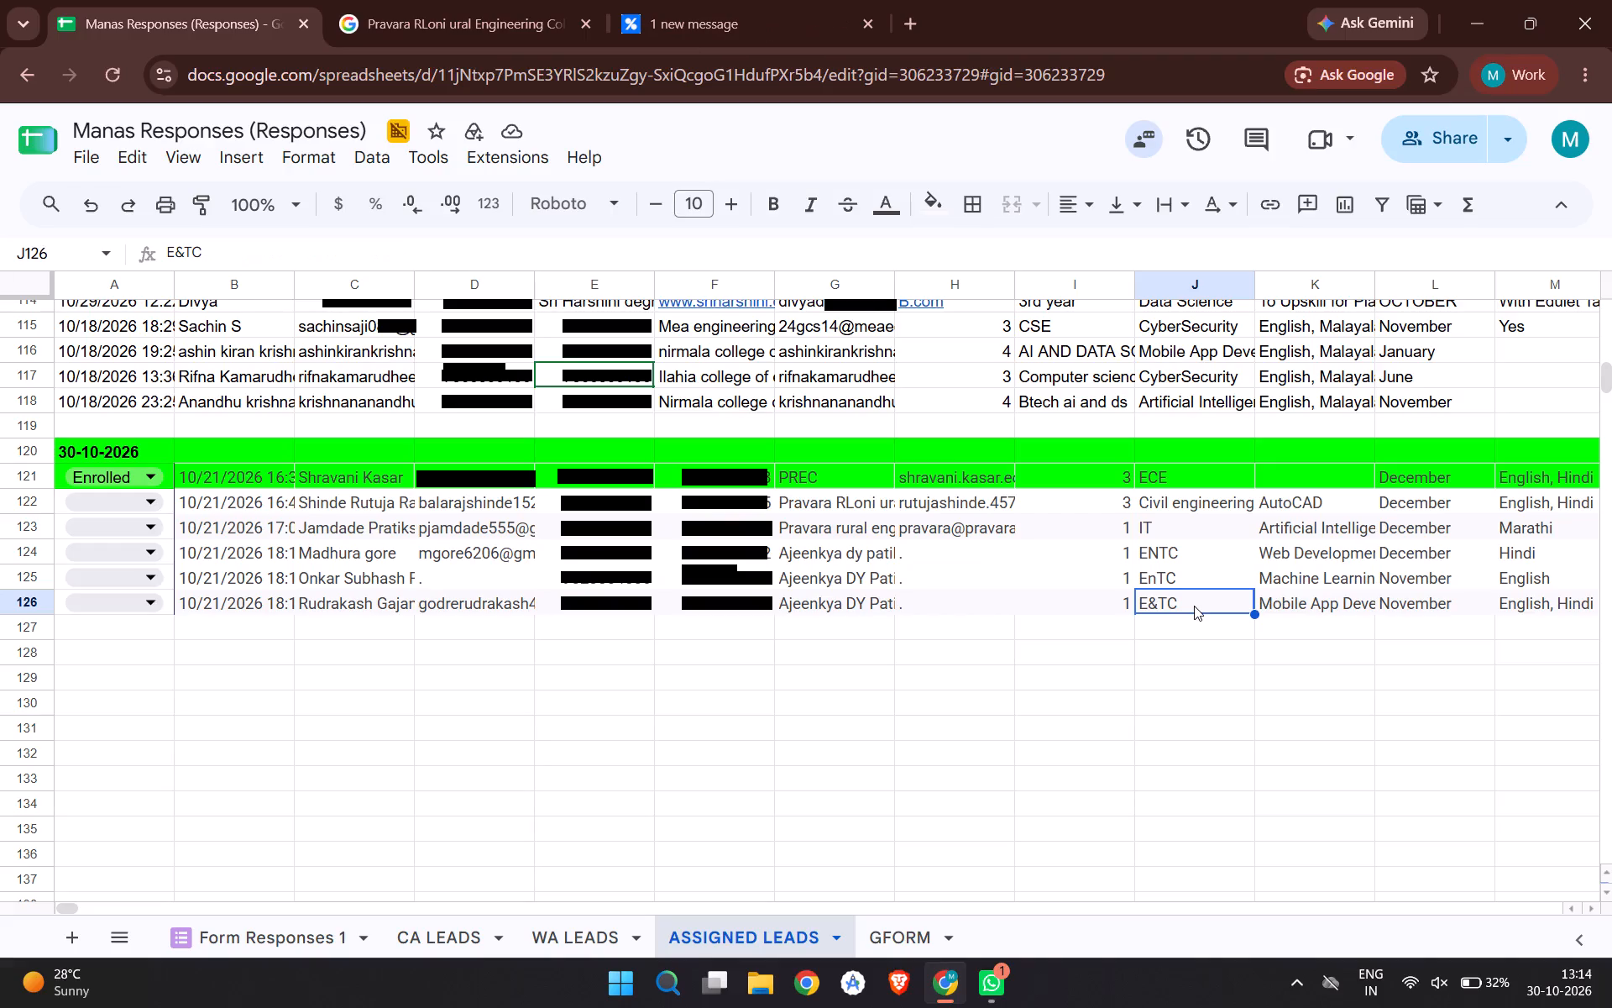
Record the call remark "answered" in column T for the row 126 lead.
key(Right)
key(Right)
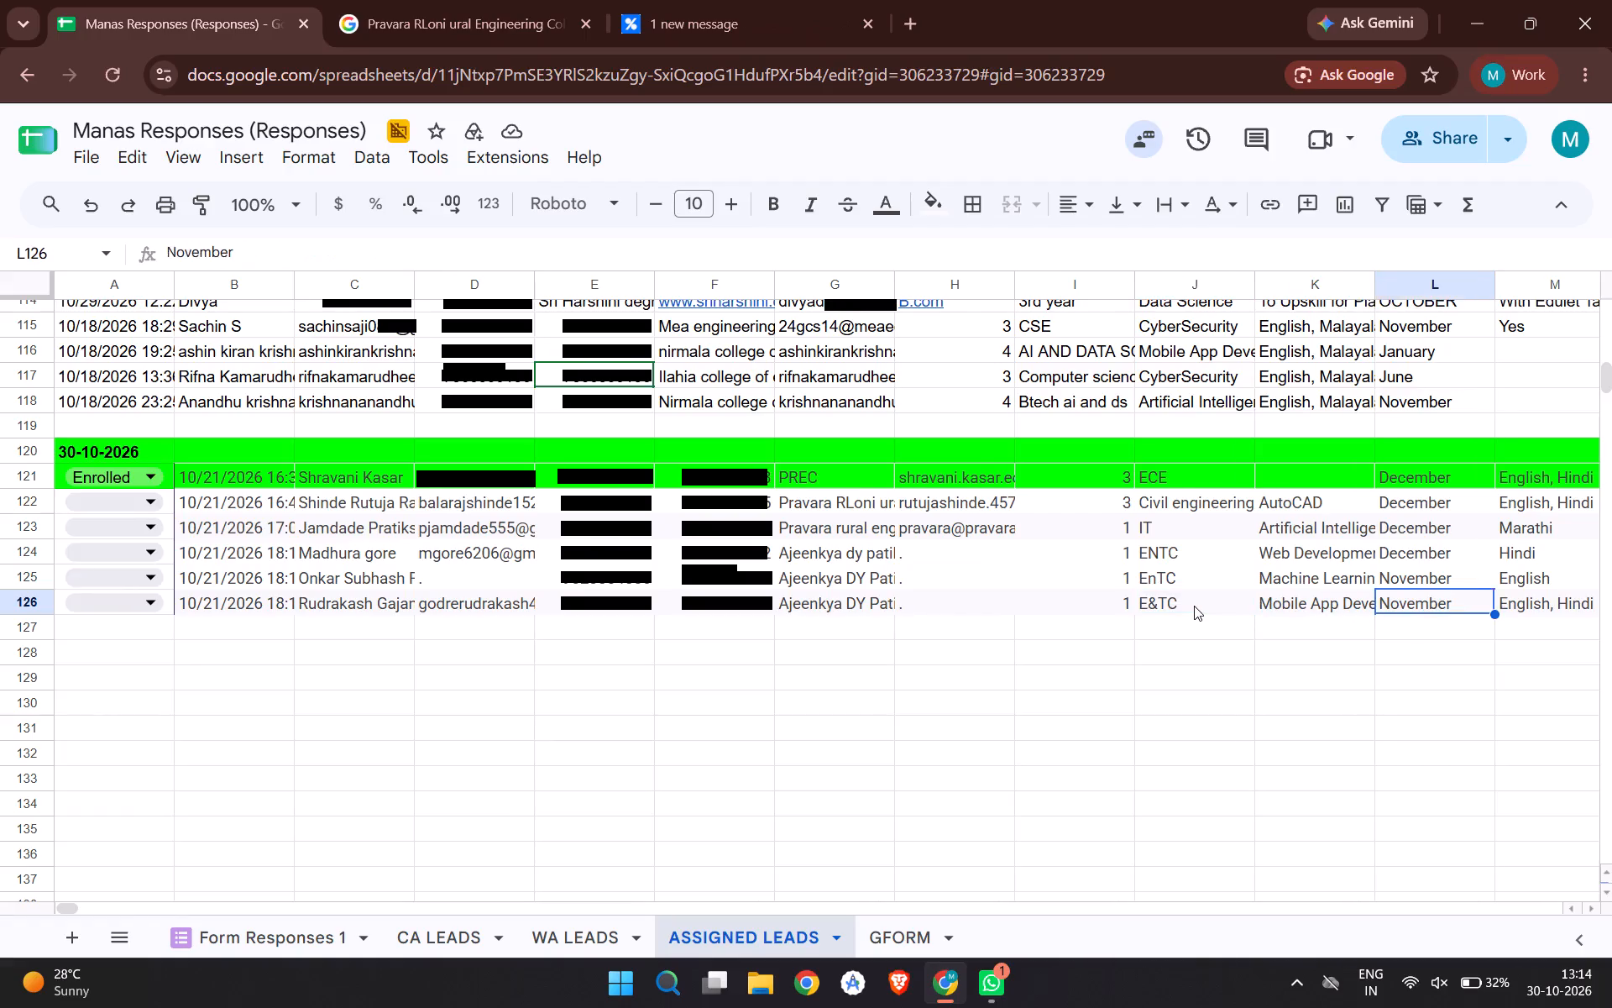
key(Right)
key(Right)
key(Right)
key(Right)
key(Right)
key(Right)
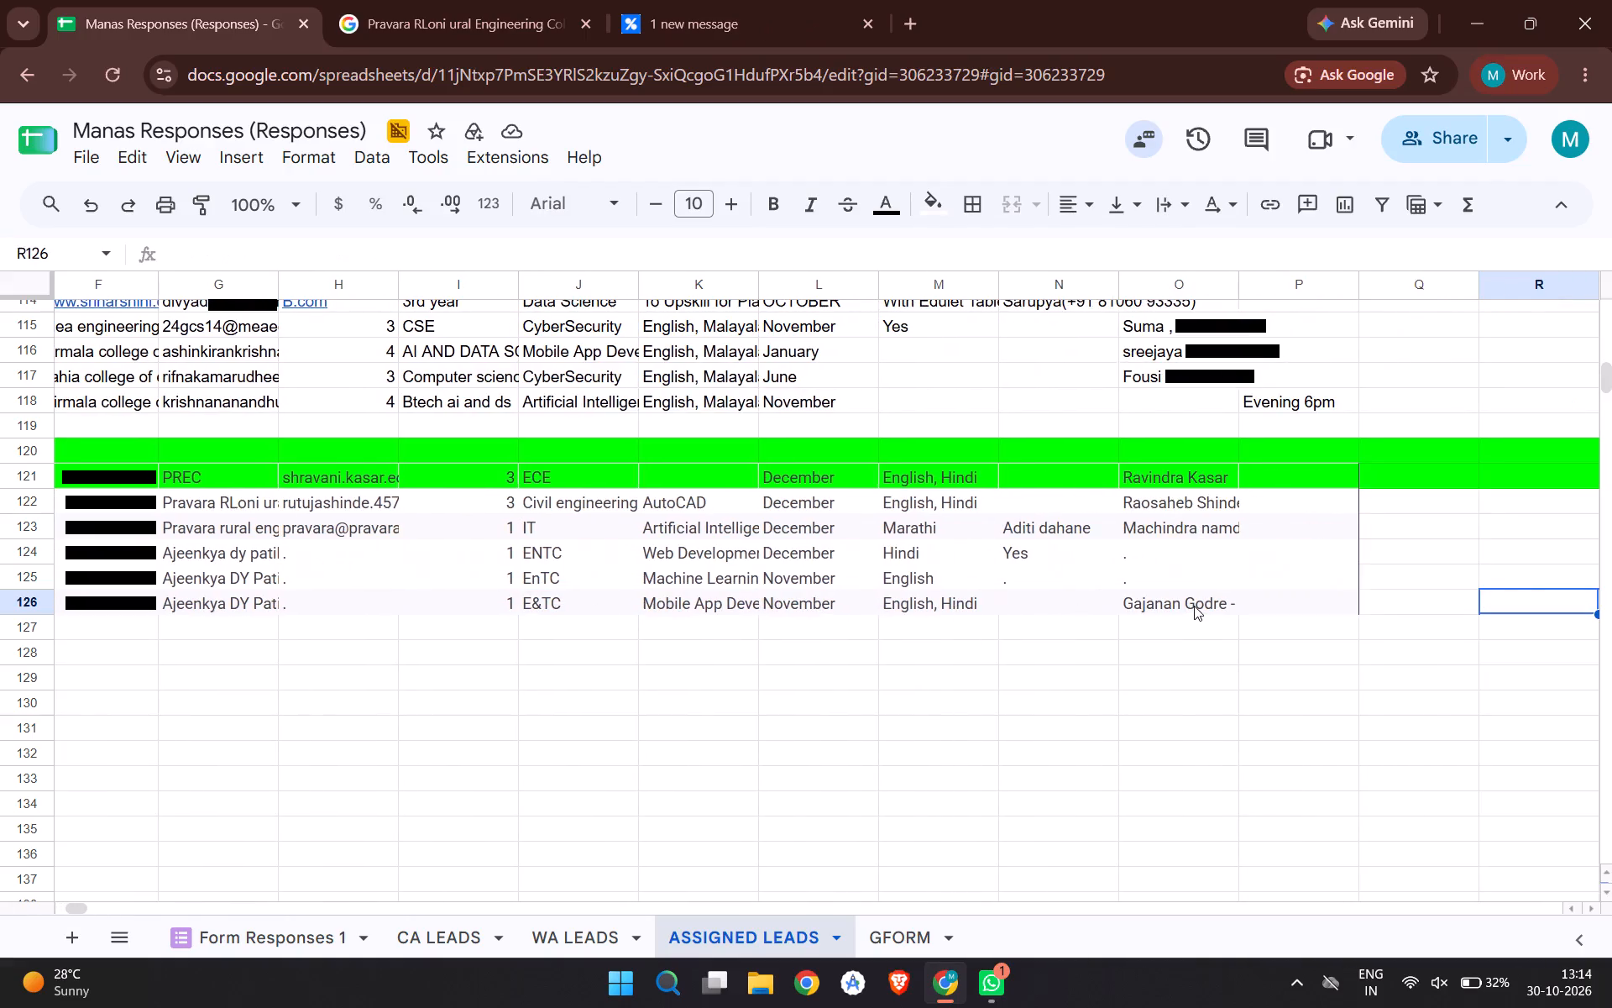
key(Right)
key(Right)
key(Right)
key(Left)
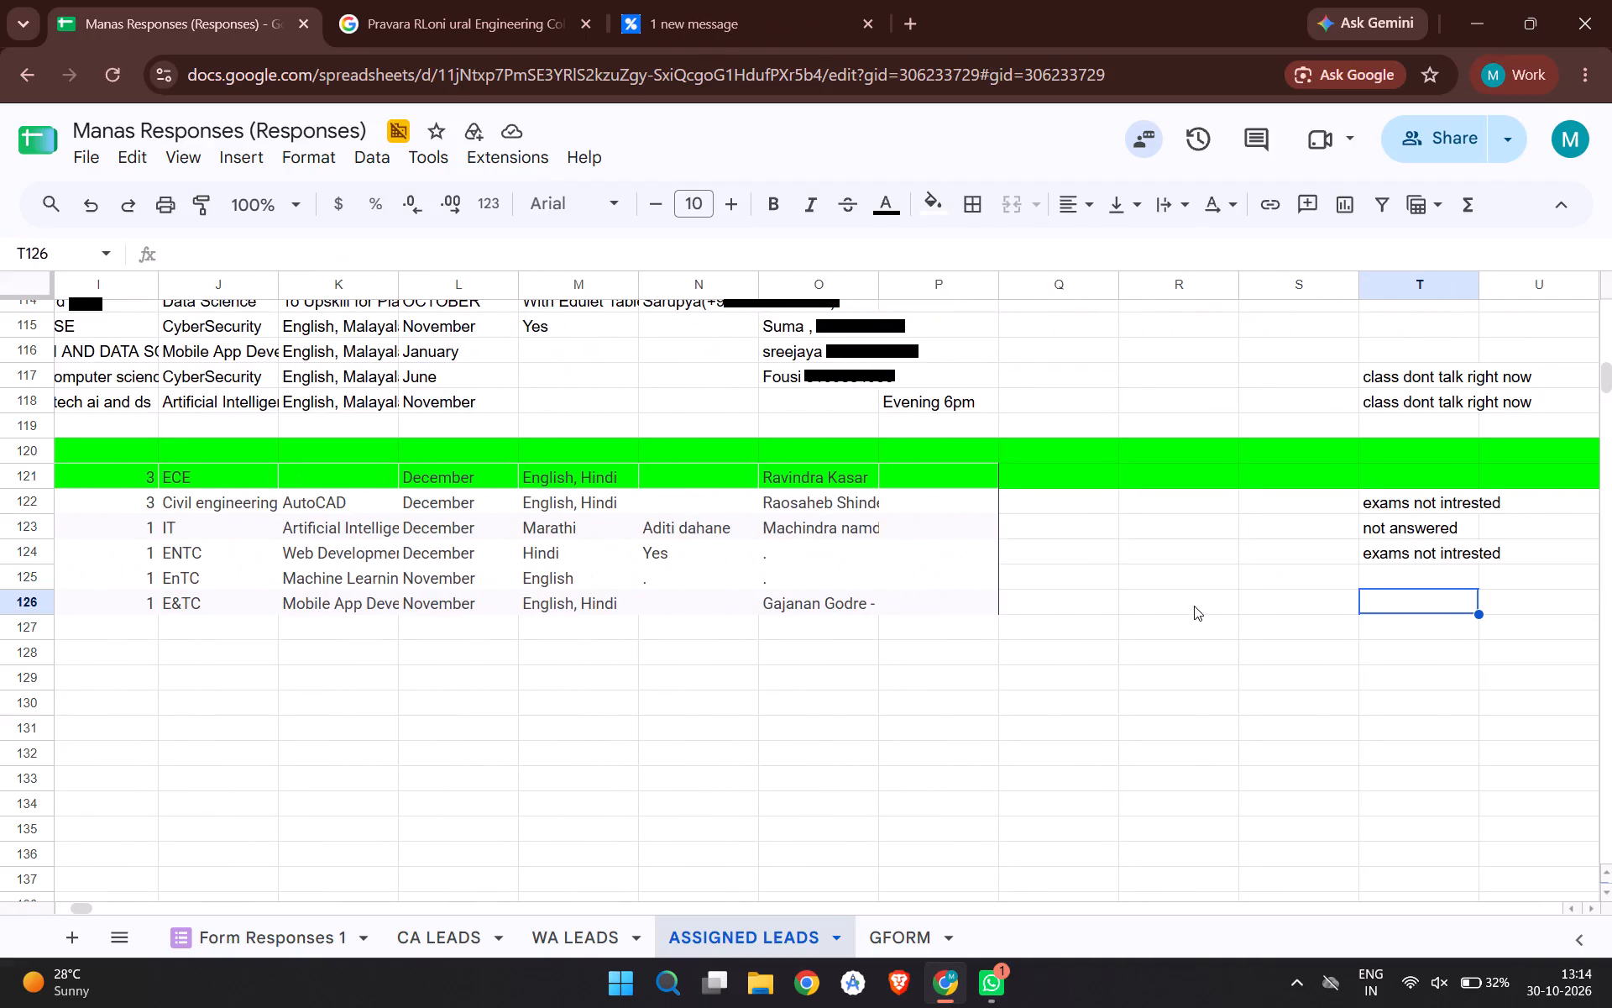
text(not)
key(space)
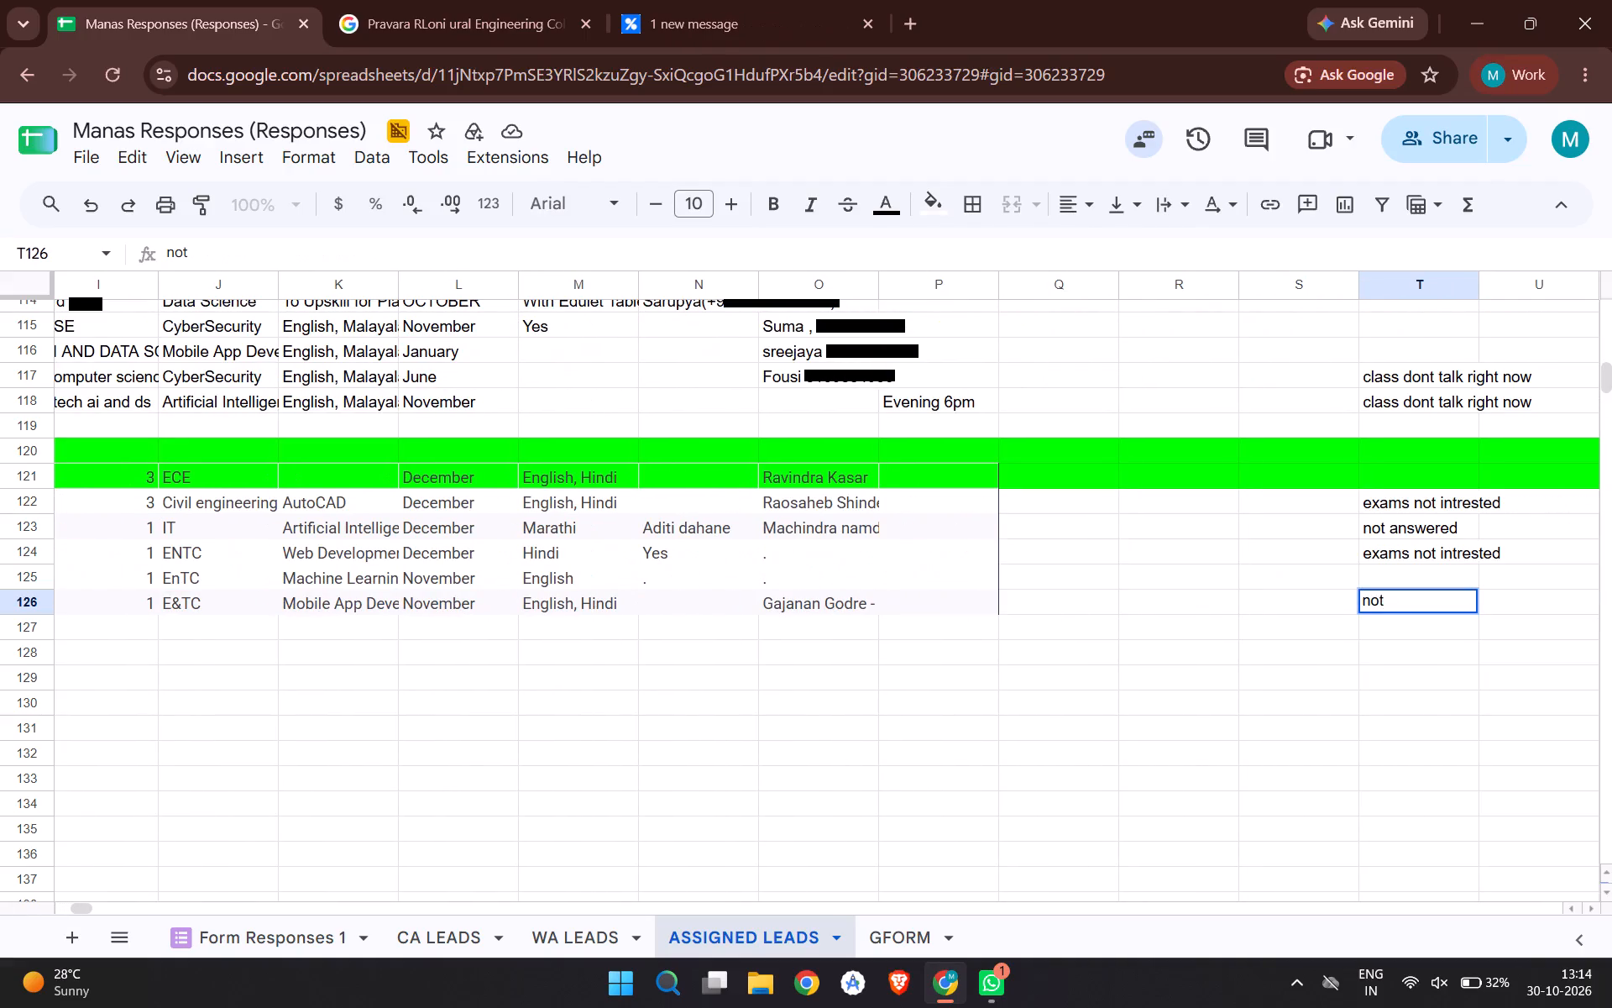
key(BackSpace)
key(BackSpace)
key(BackSpace)
key(BackSpace)
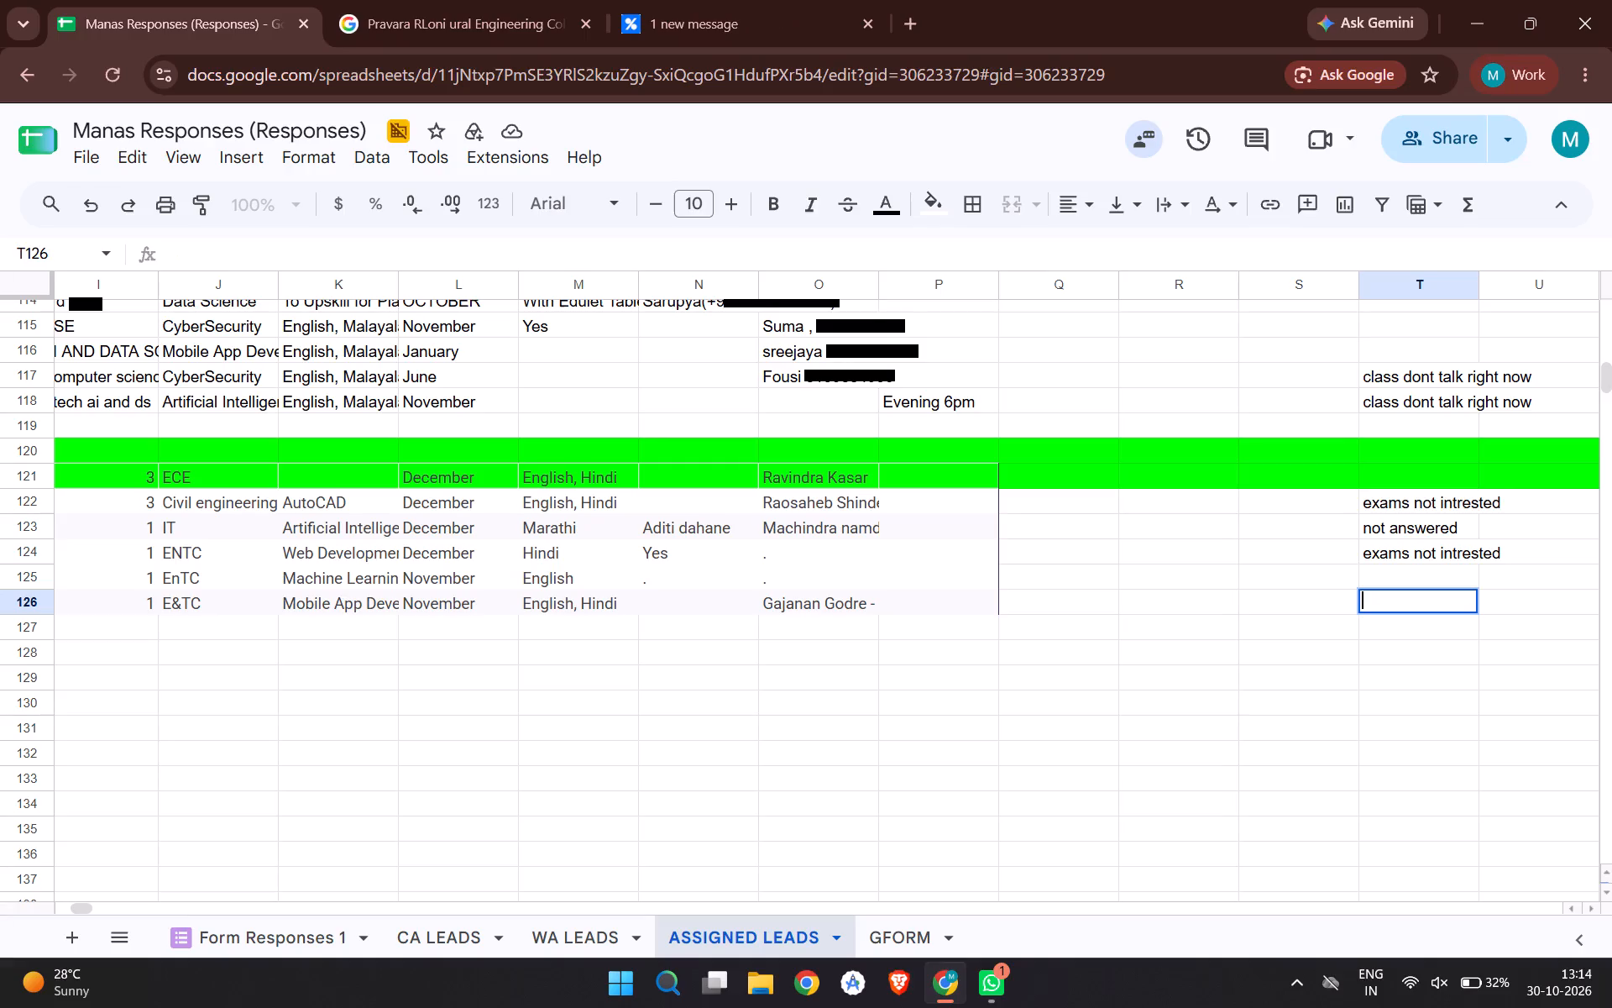
text(ansere)
key(d)
key(BackSpace)
key(BackSpace)
key(BackSpace)
key(BackSpace)
key(BackSpace)
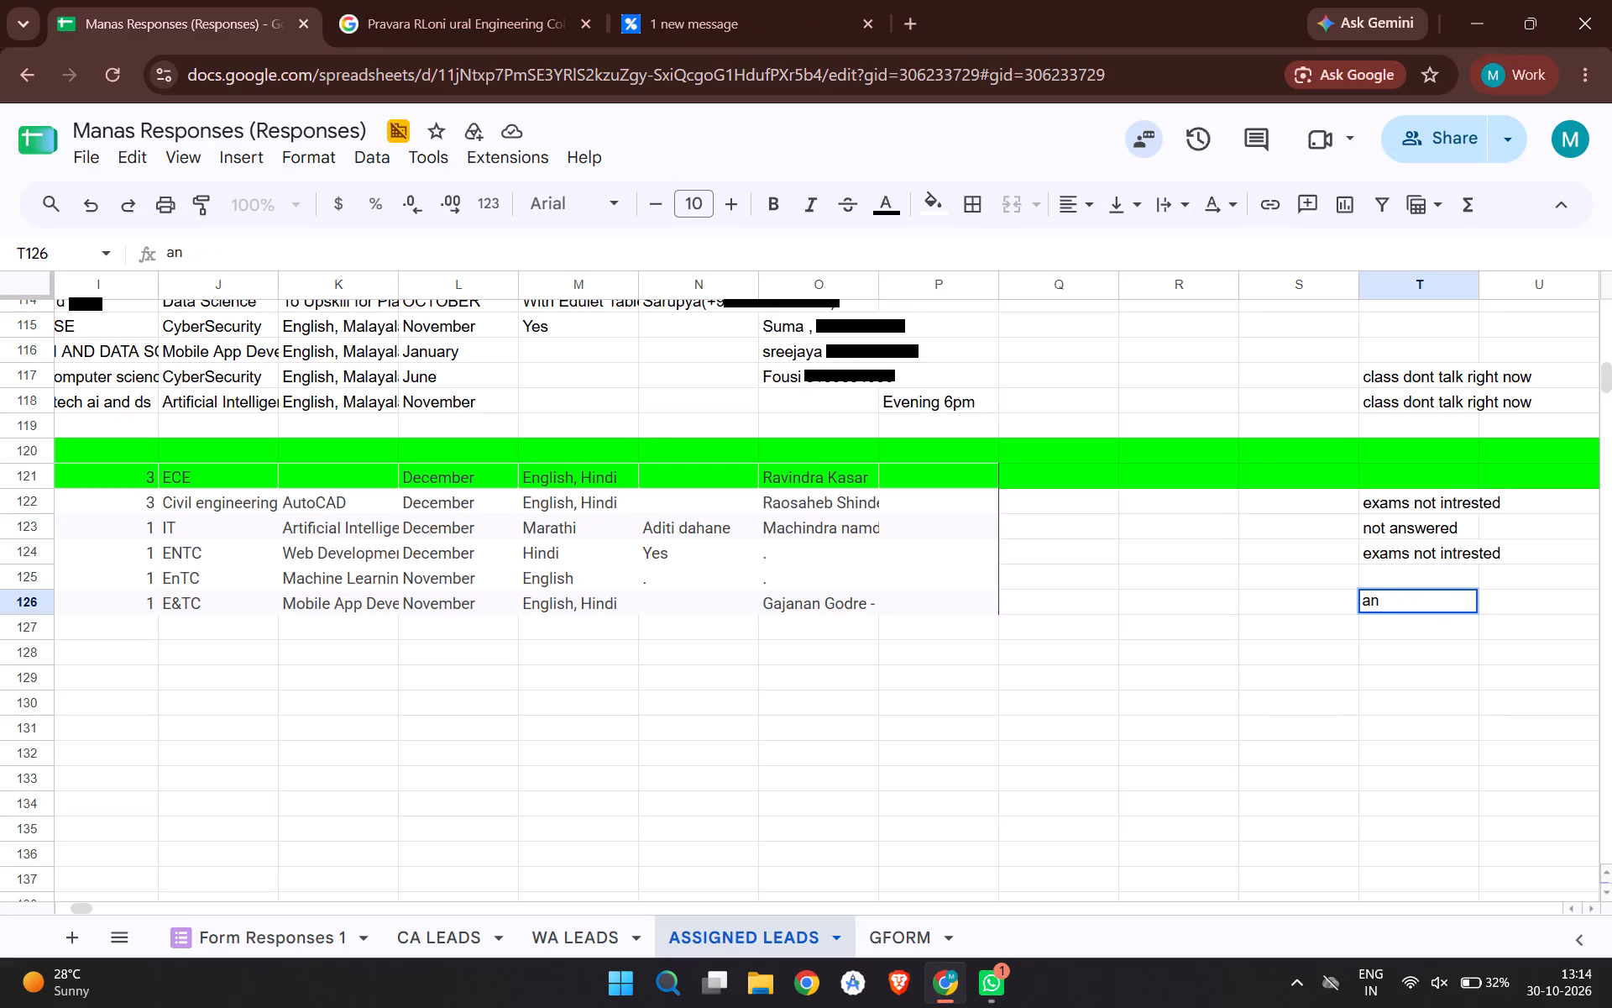
text(wered)
click(1431, 575)
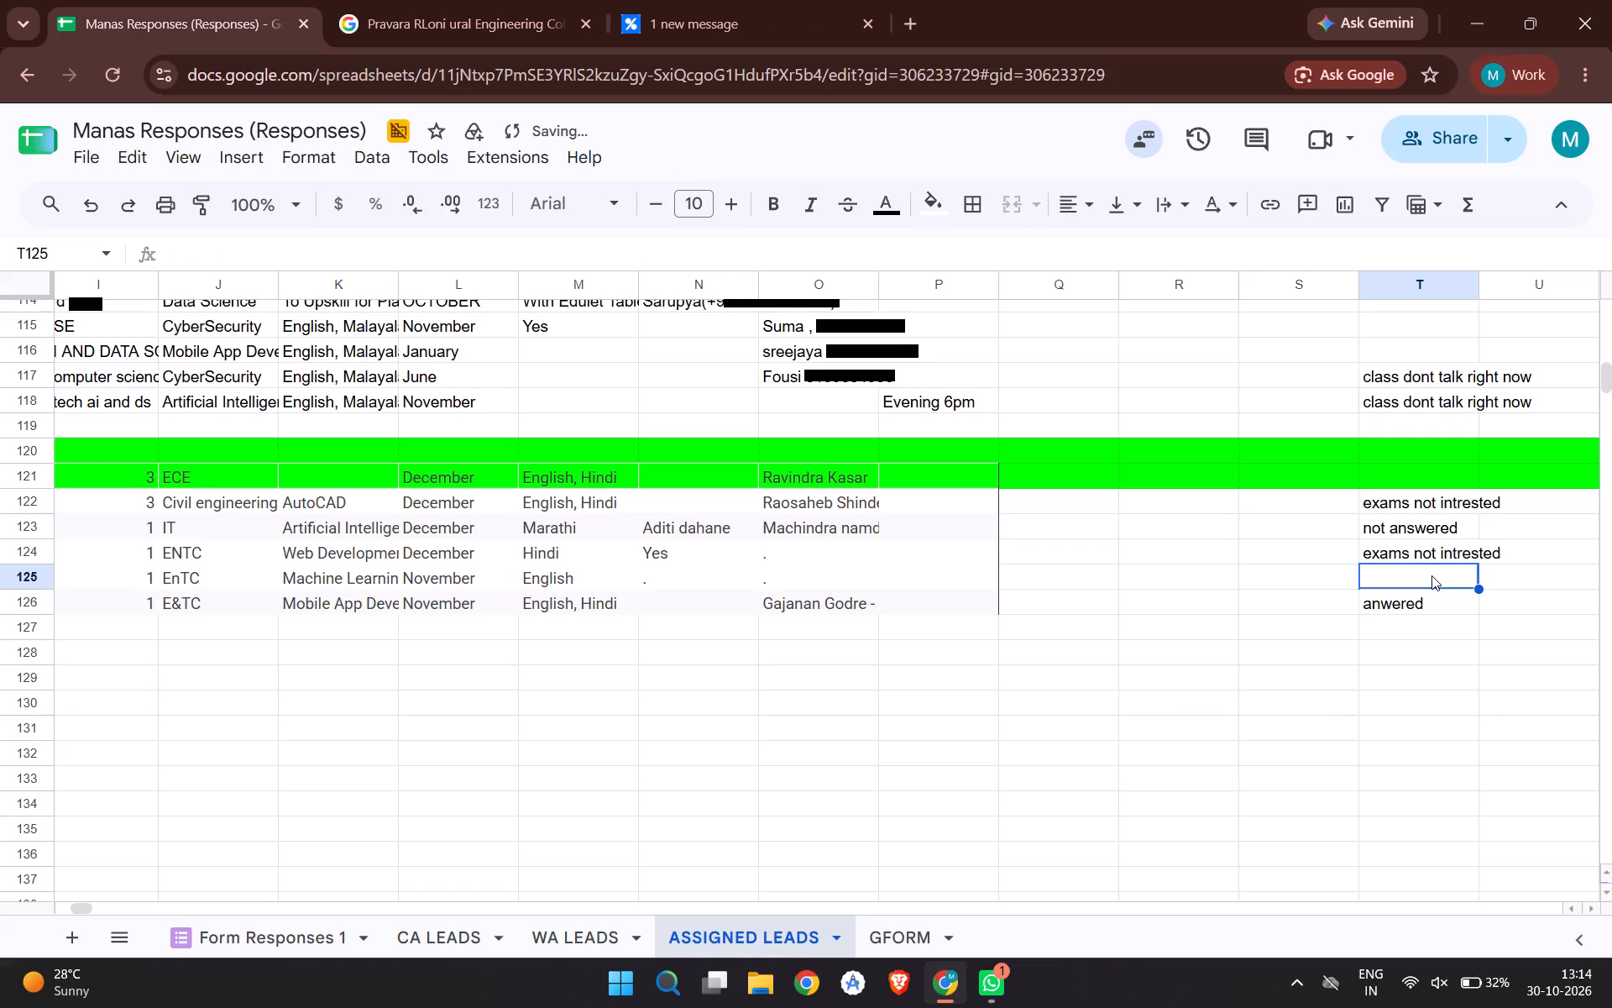
click(1434, 601)
key(space)
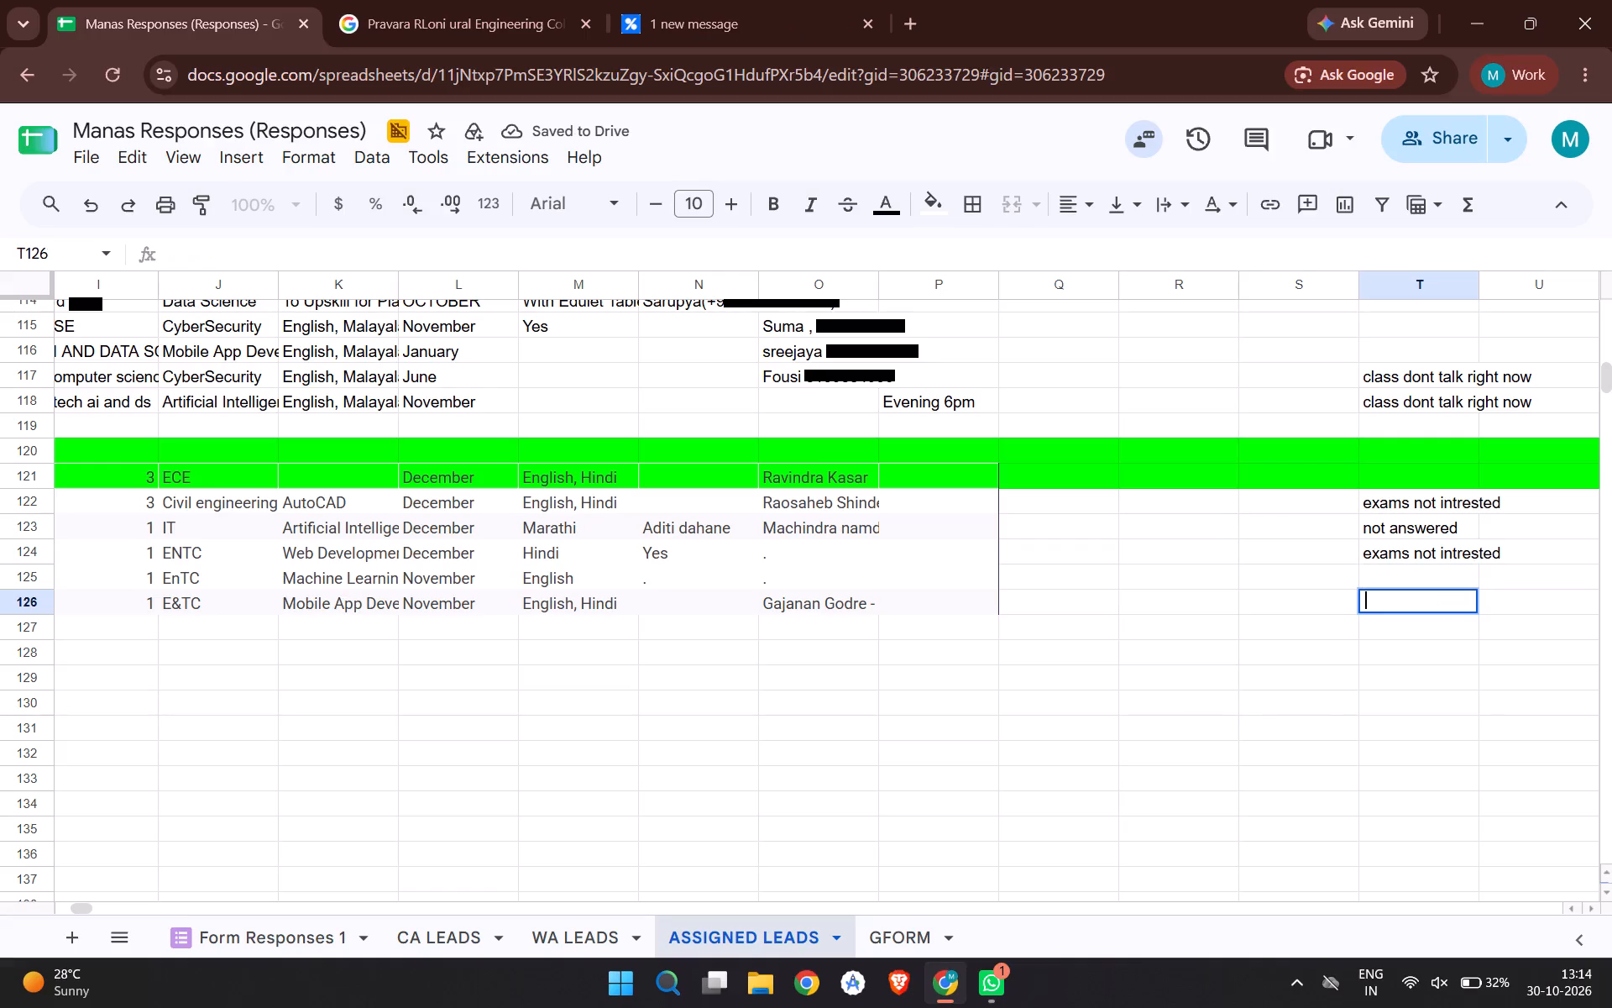
text(ab)
key(BackSpace)
text(nswered)
key(Up)
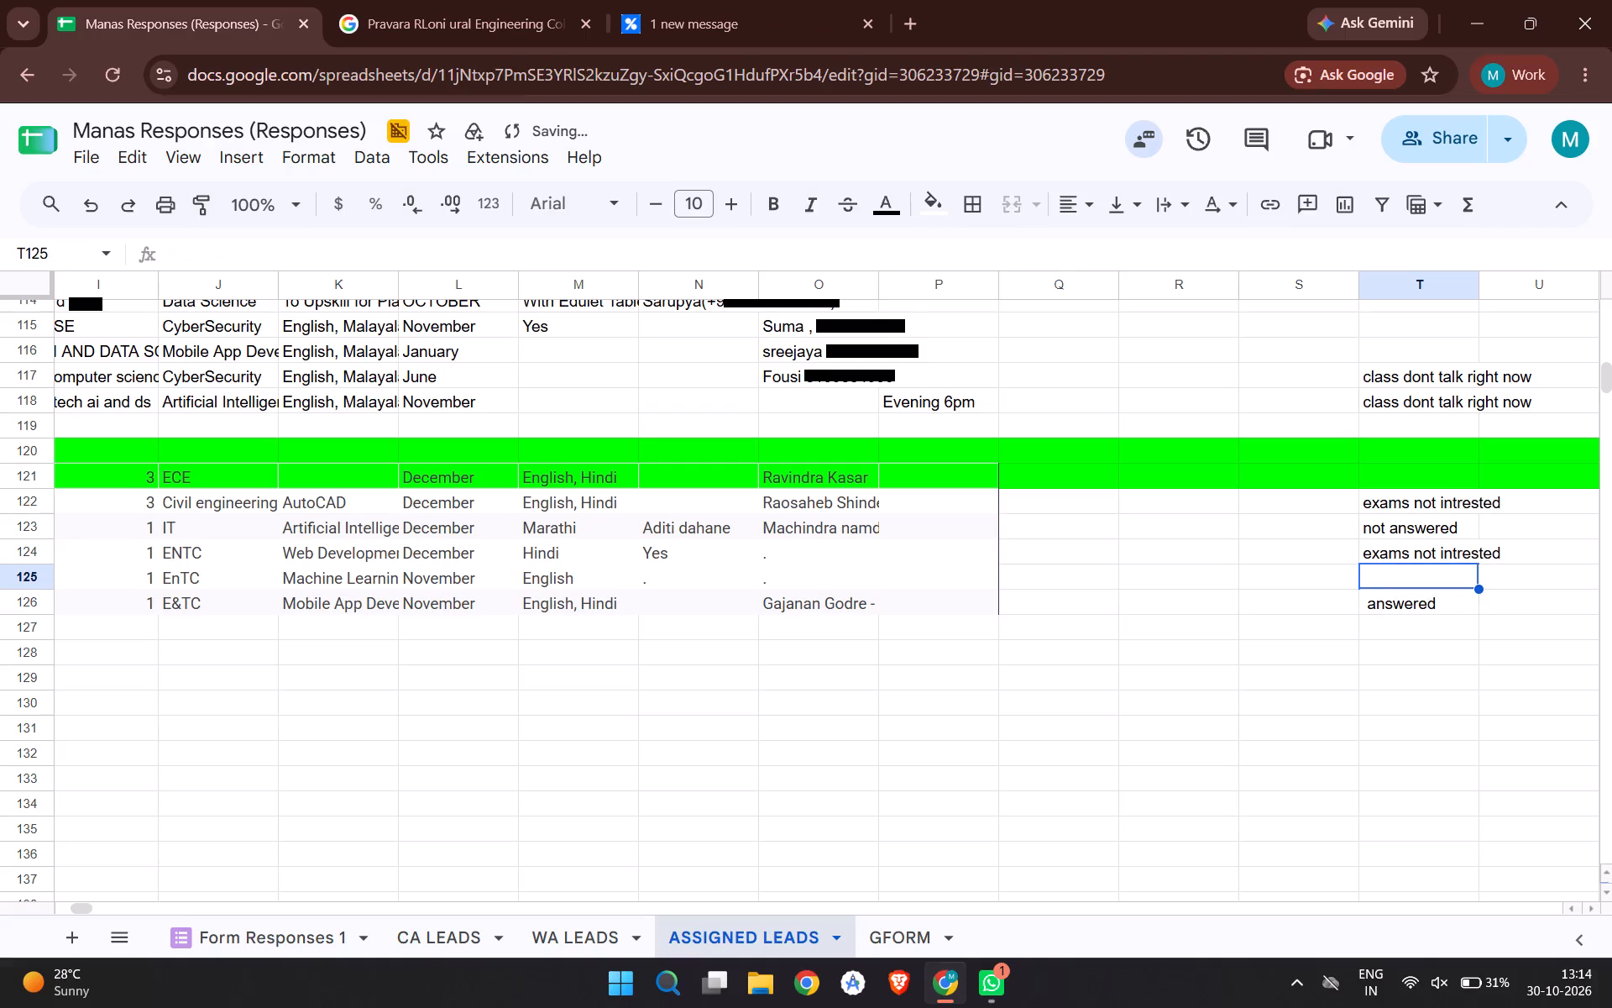
Record the call remark "answered pitched" in column T for the row 125 lead.
text(answered)
click(1447, 575)
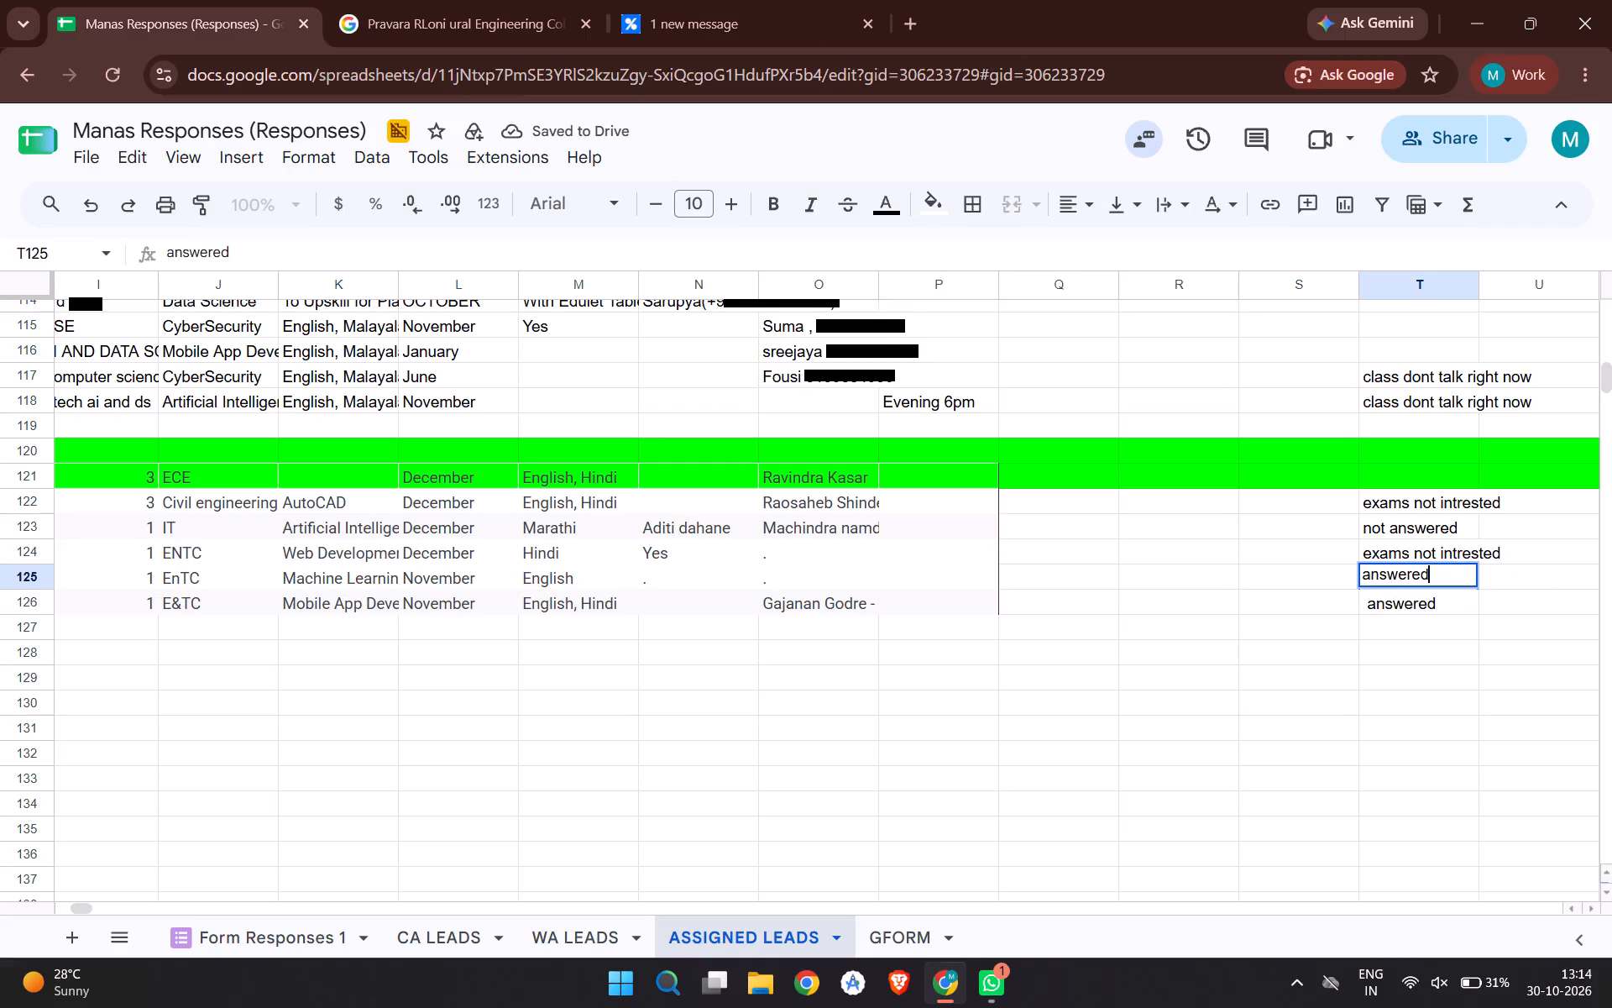
key(space)
text(pitched)
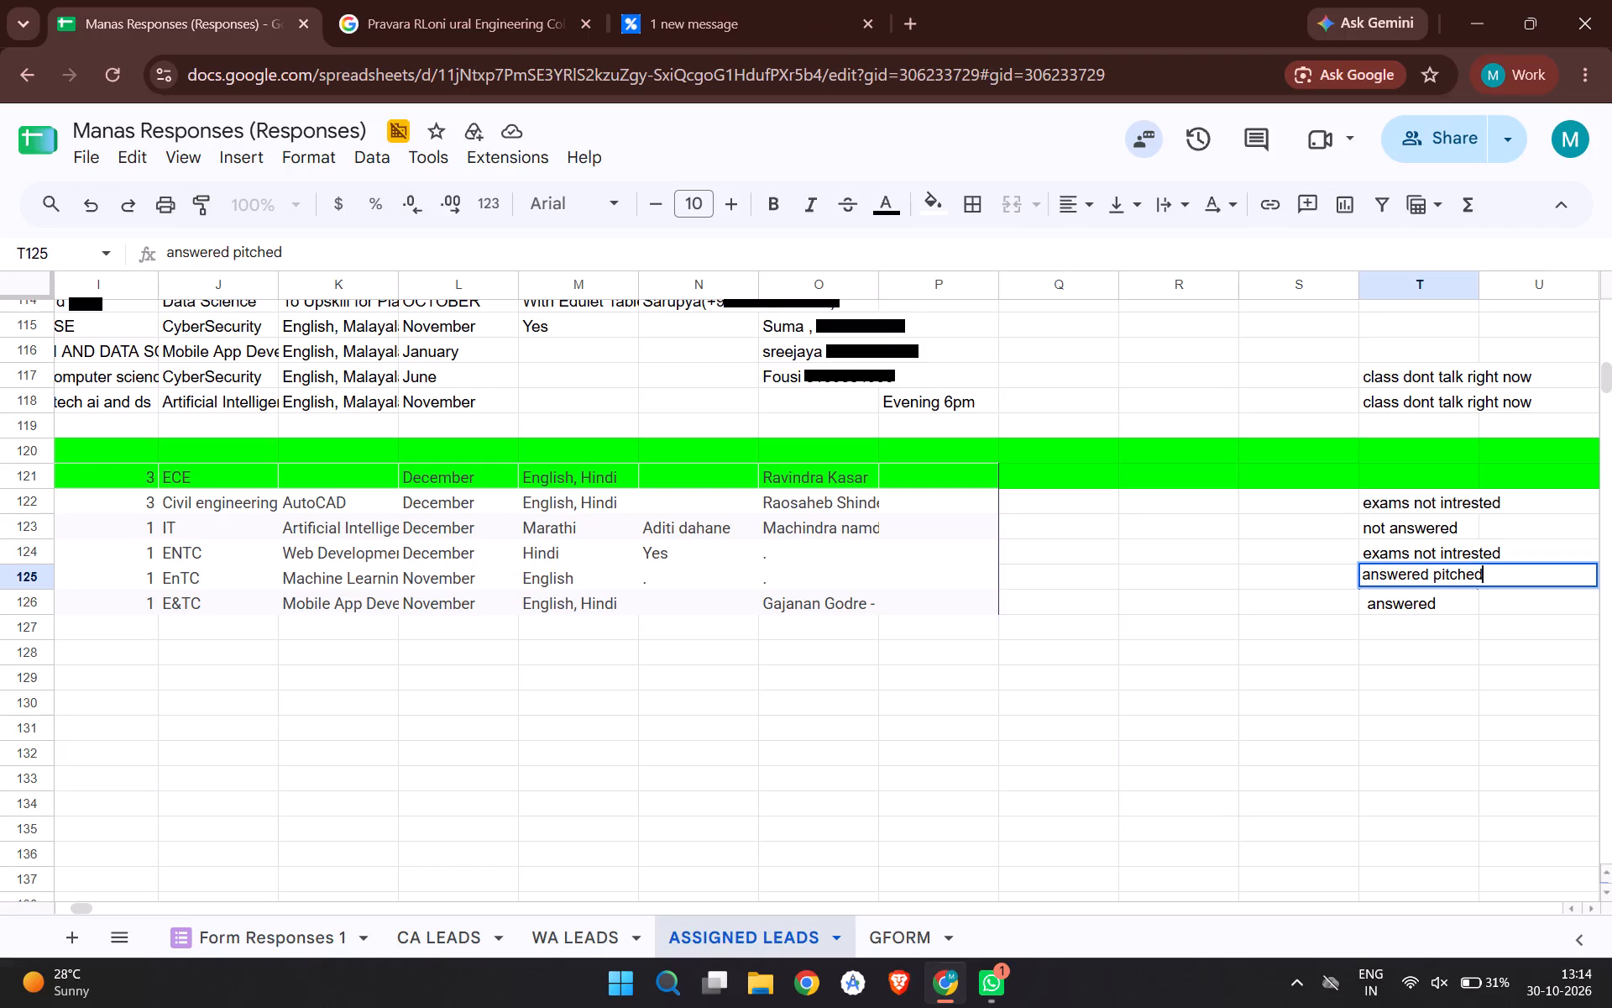
key(Down)
key(Down)
key(Down)
click(1479, 605)
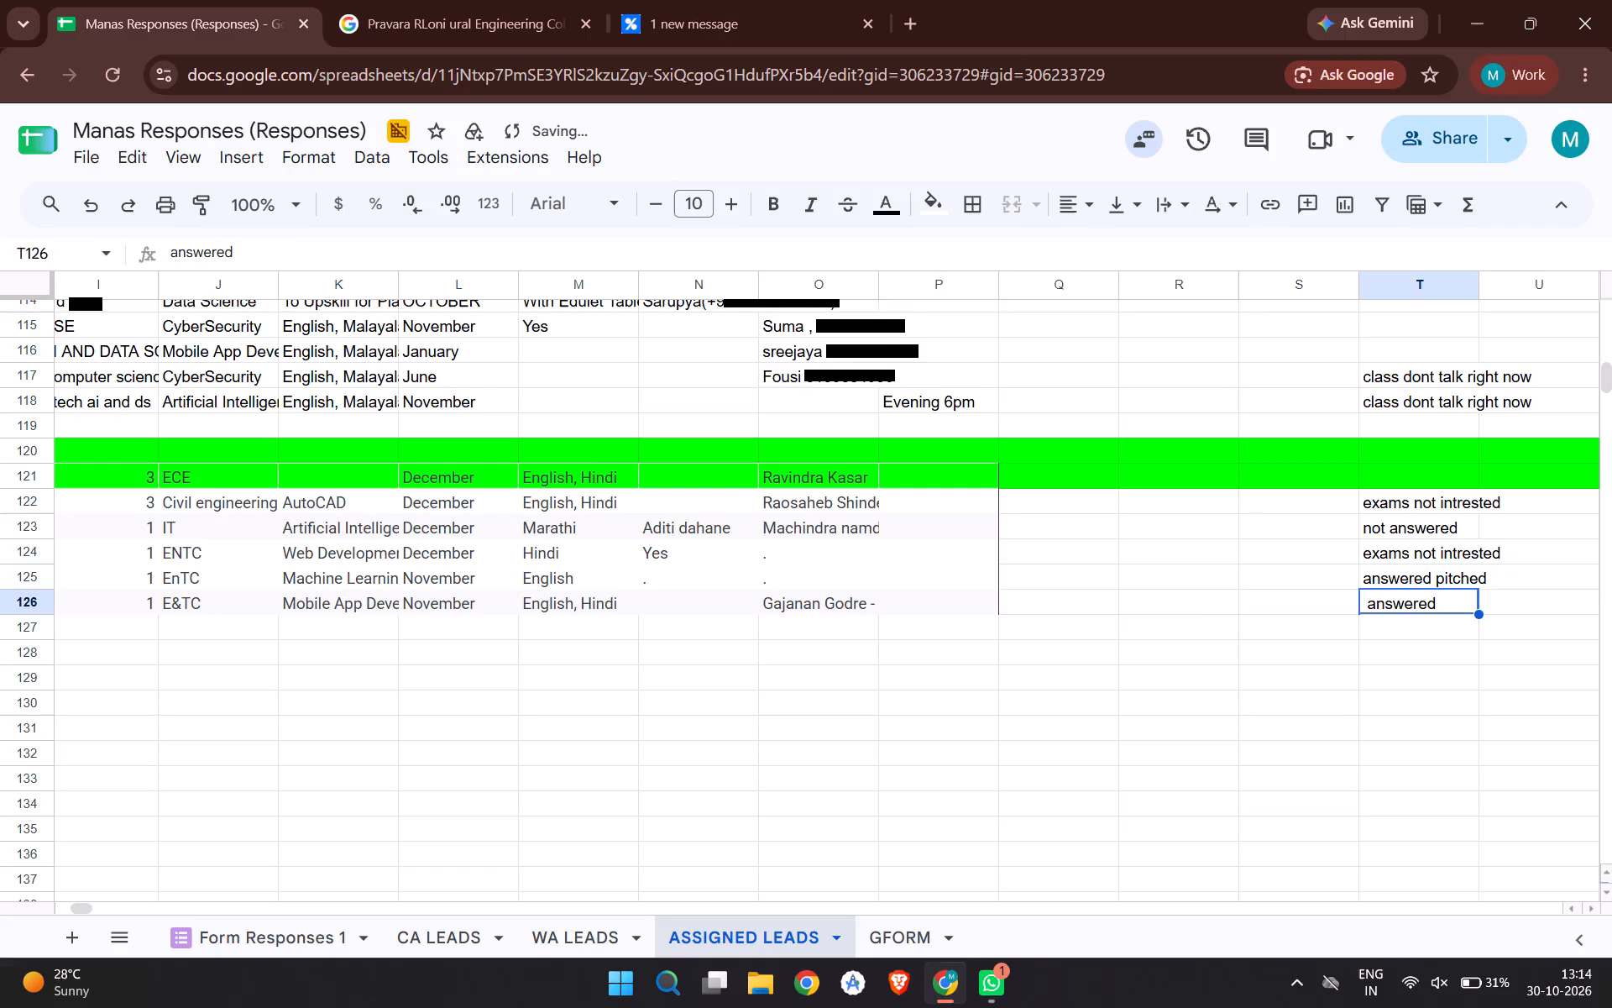
Look over the lead rows above the 30-10-2026 block, back to their details from column A.
scroll(1285, 522, up, 4)
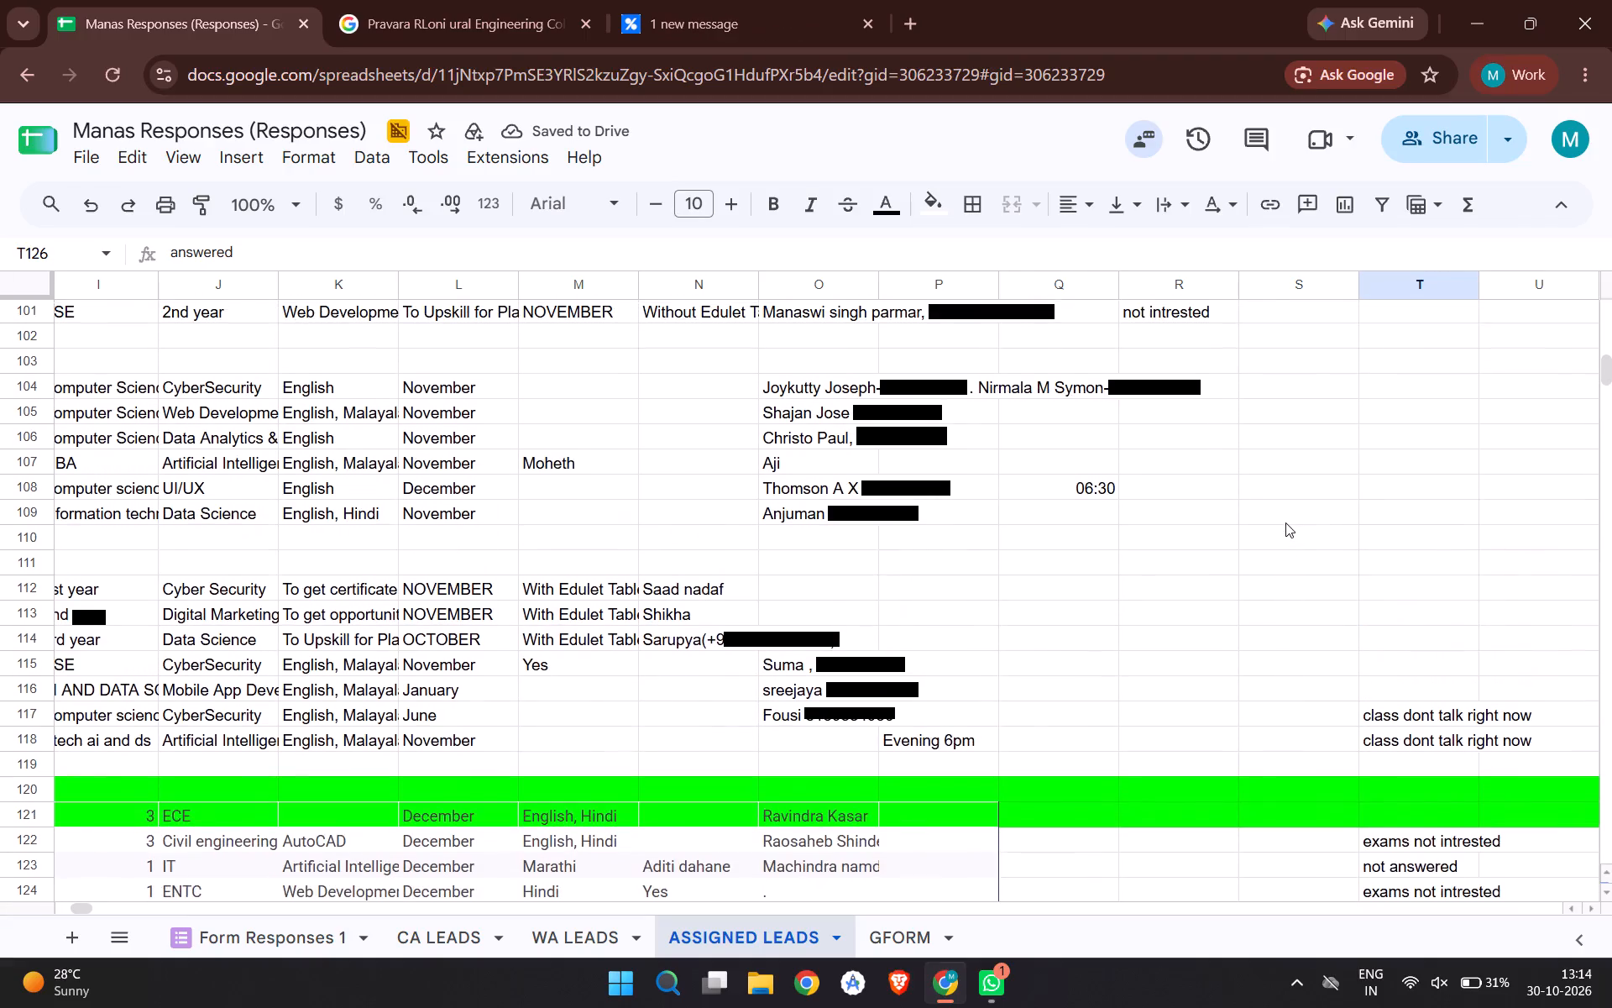
scroll(1285, 522, right, 5)
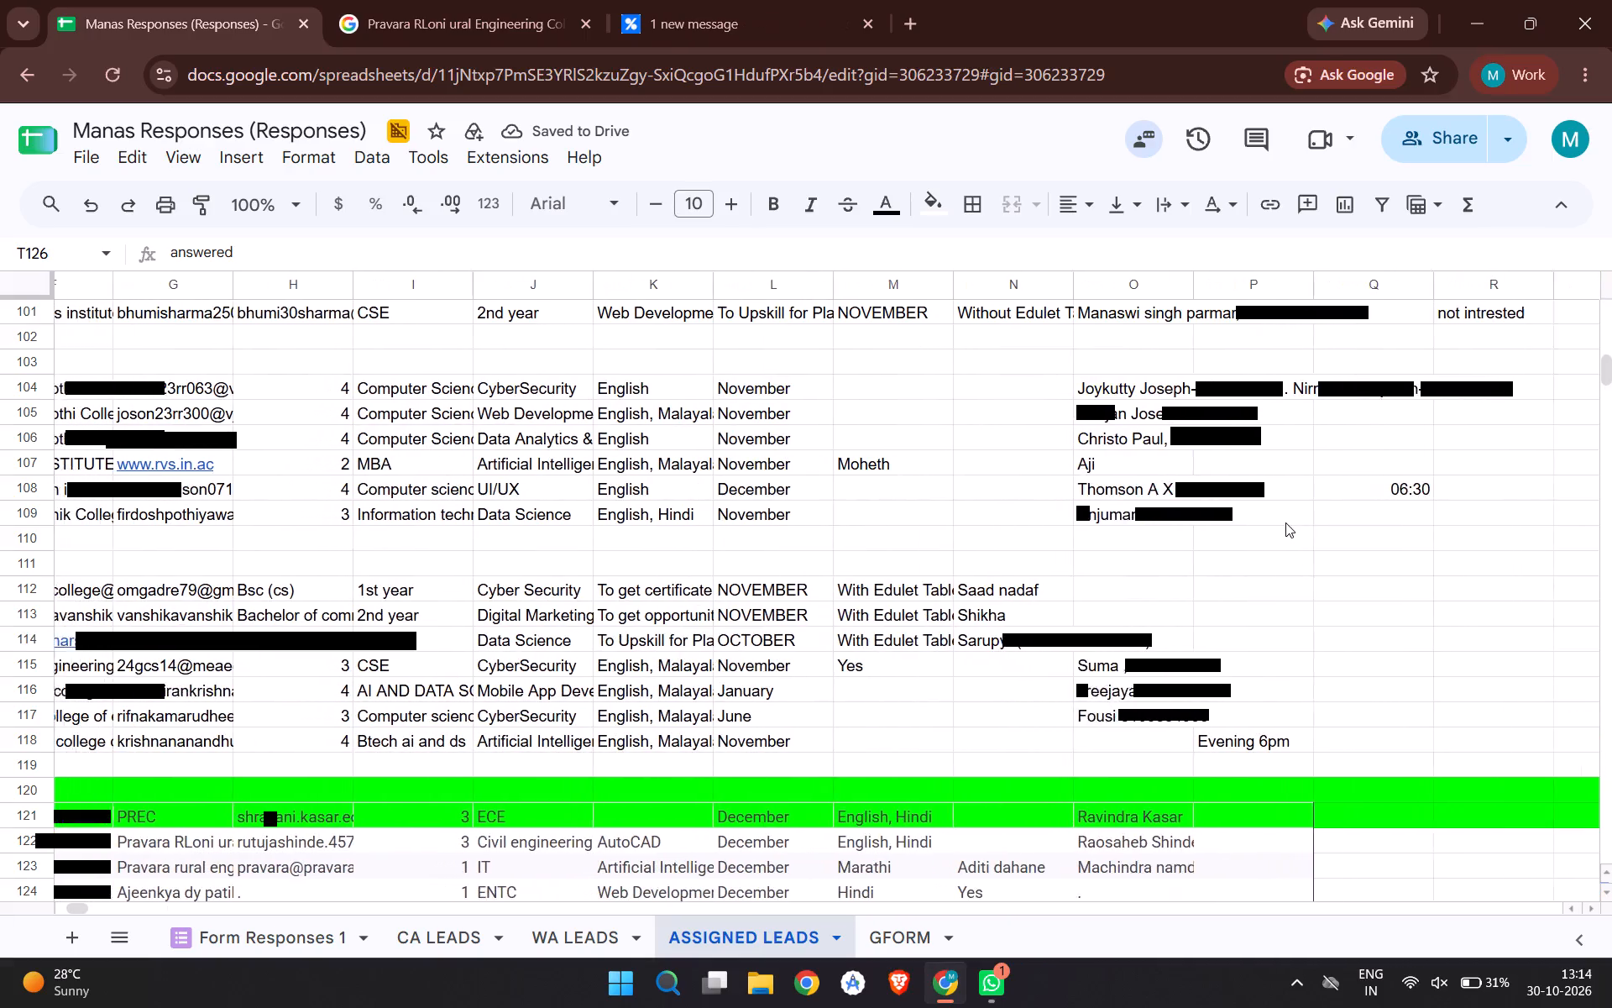
scroll(1285, 522, right, 4)
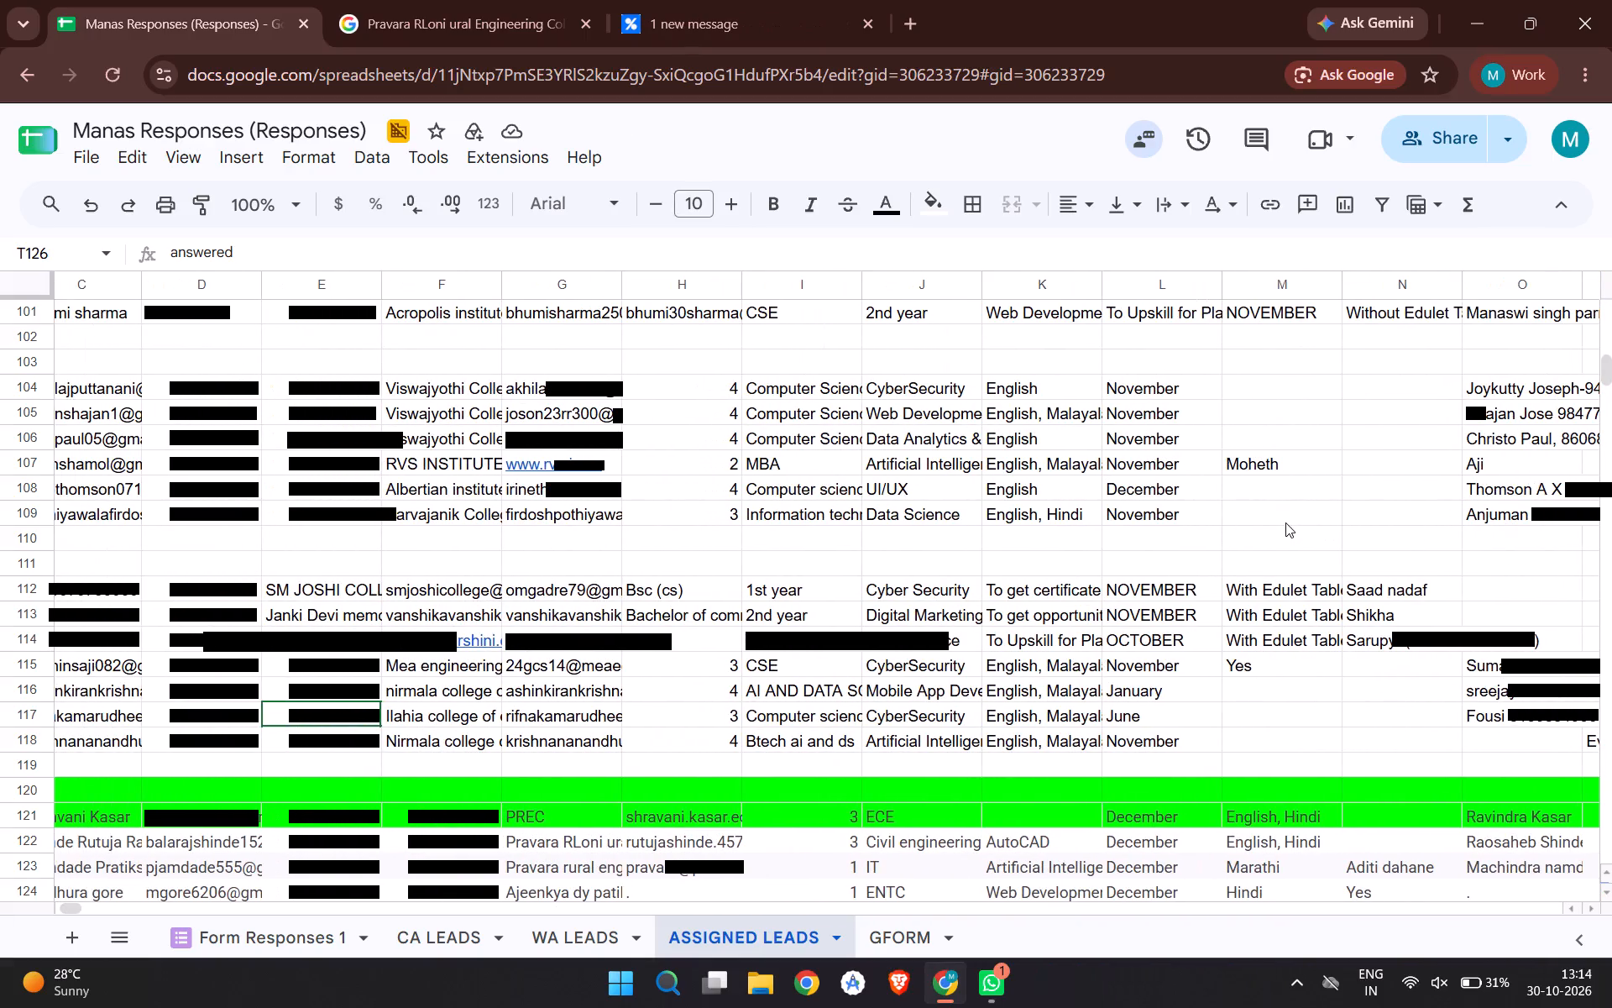
scroll(832, 536, right, 3)
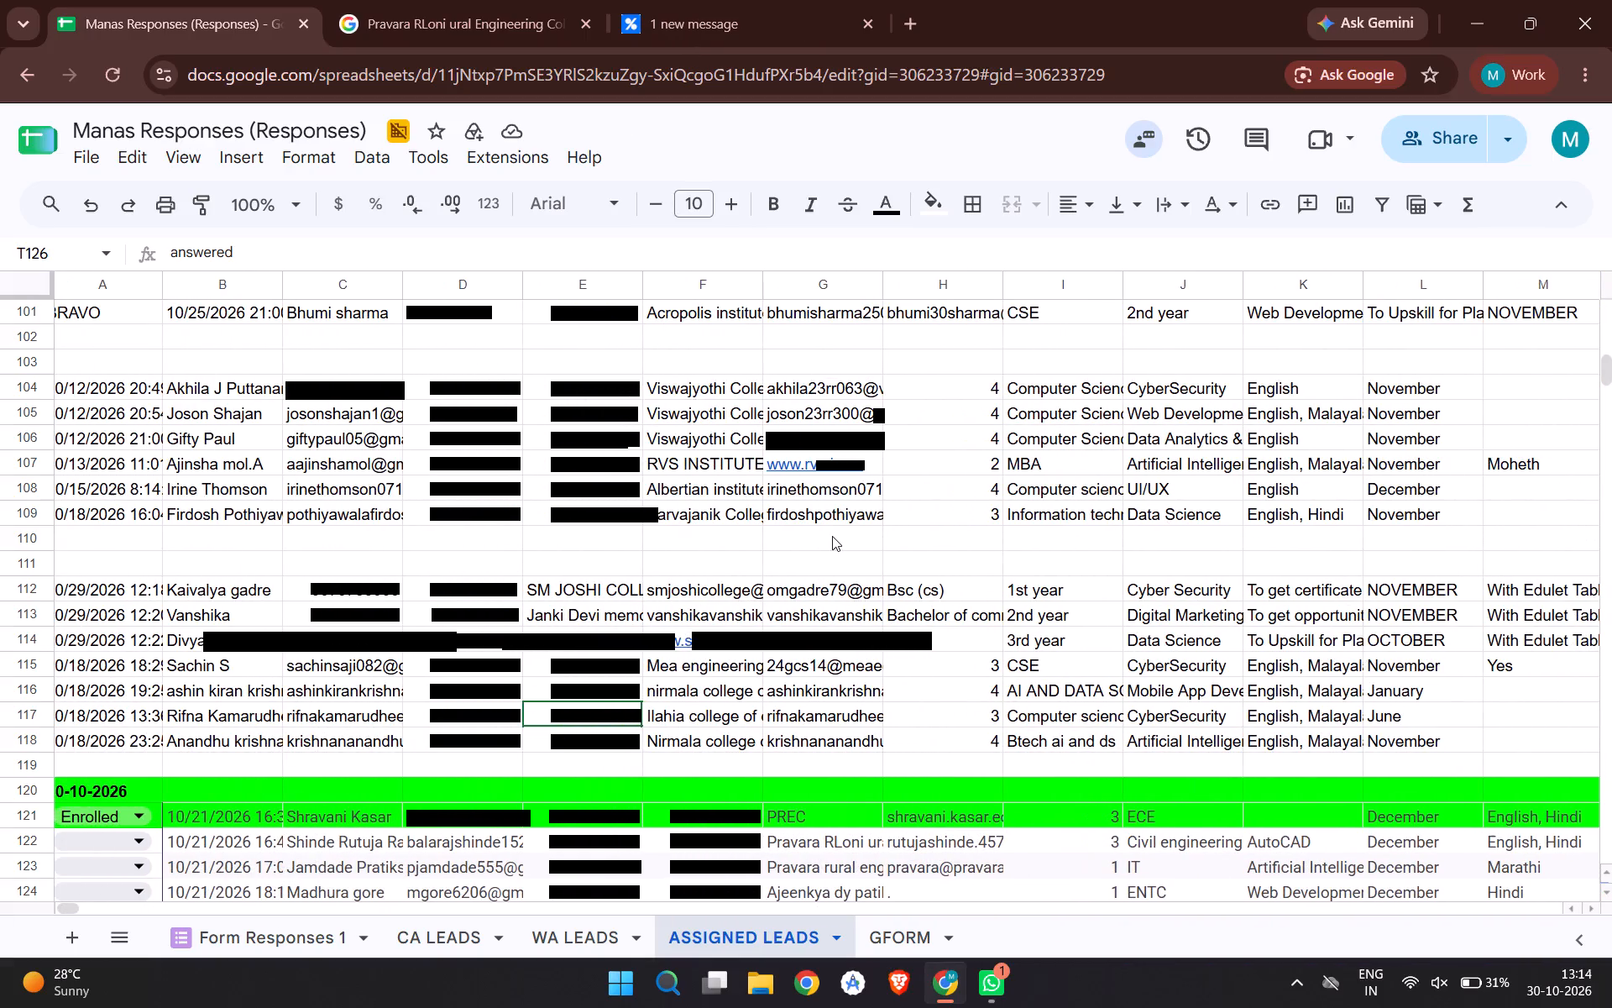
scroll(832, 536, right, 1)
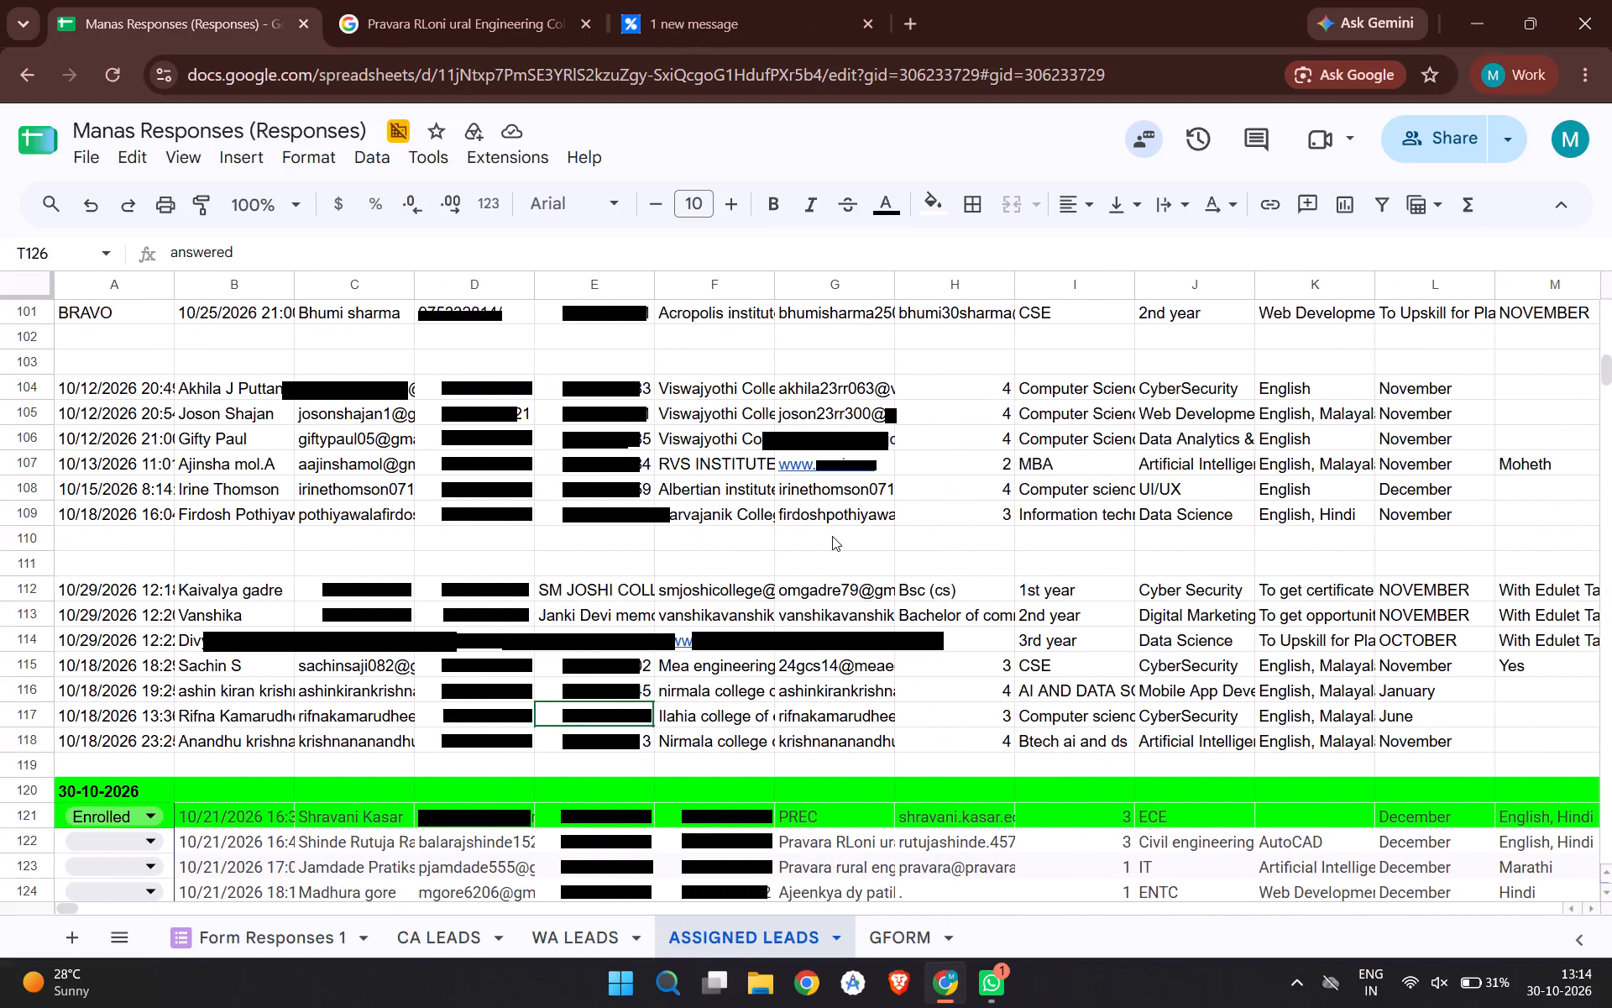
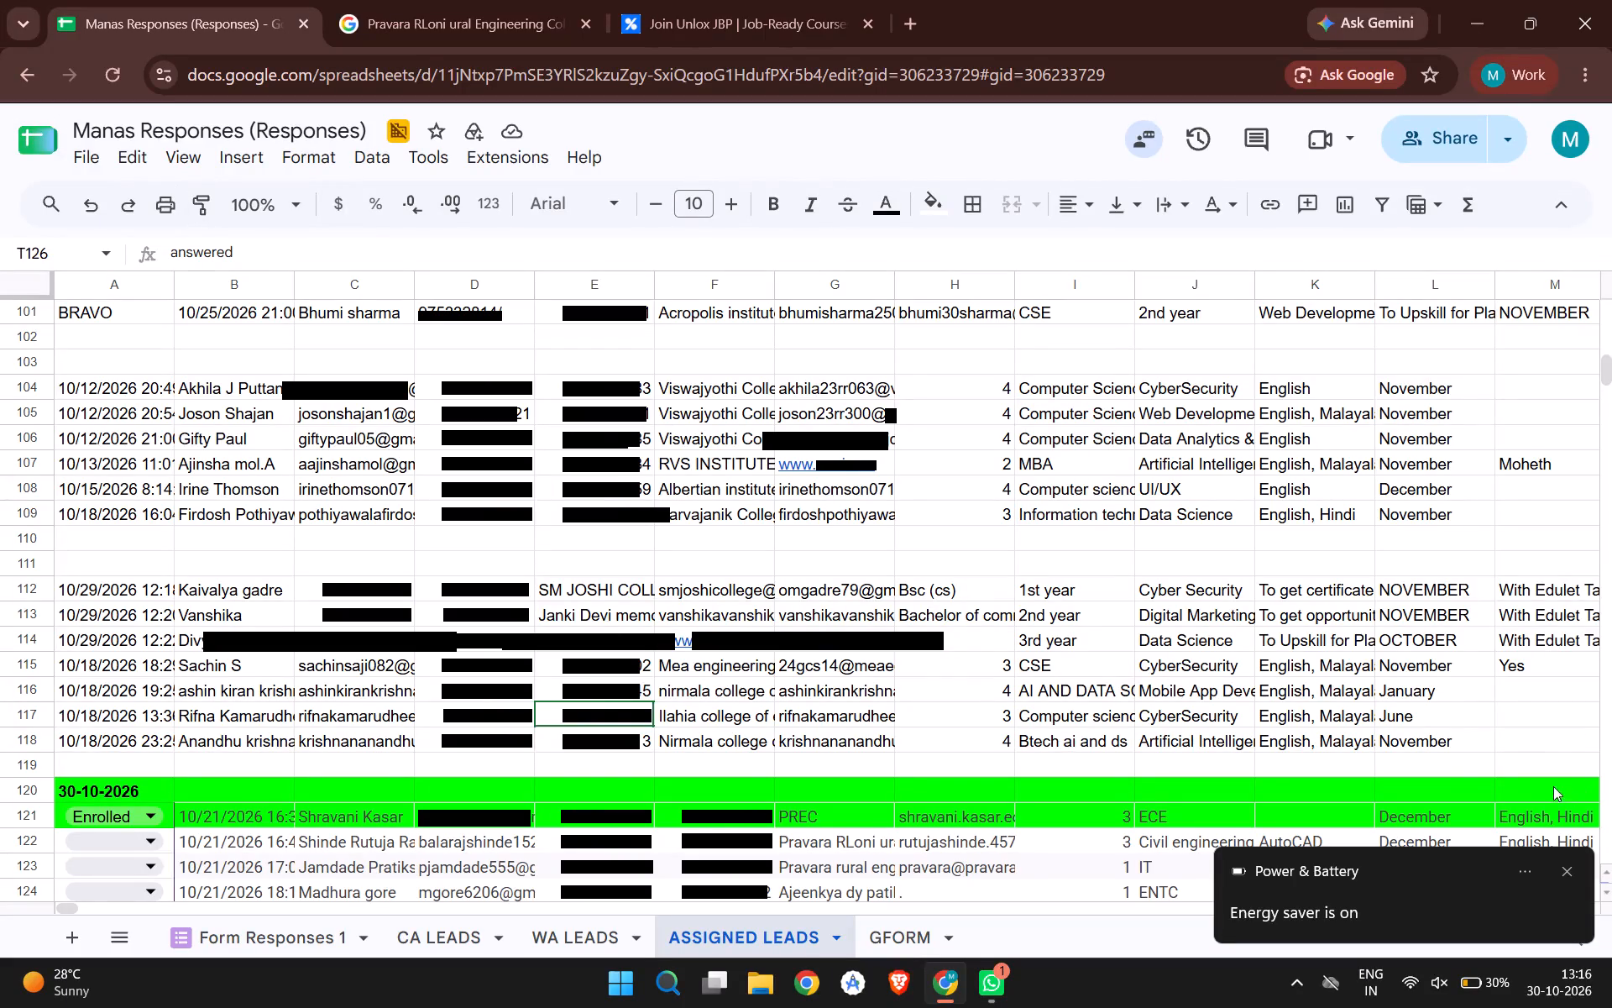
Dismiss the Power & Battery notification covering the lead rows of the sheet.
click(1565, 871)
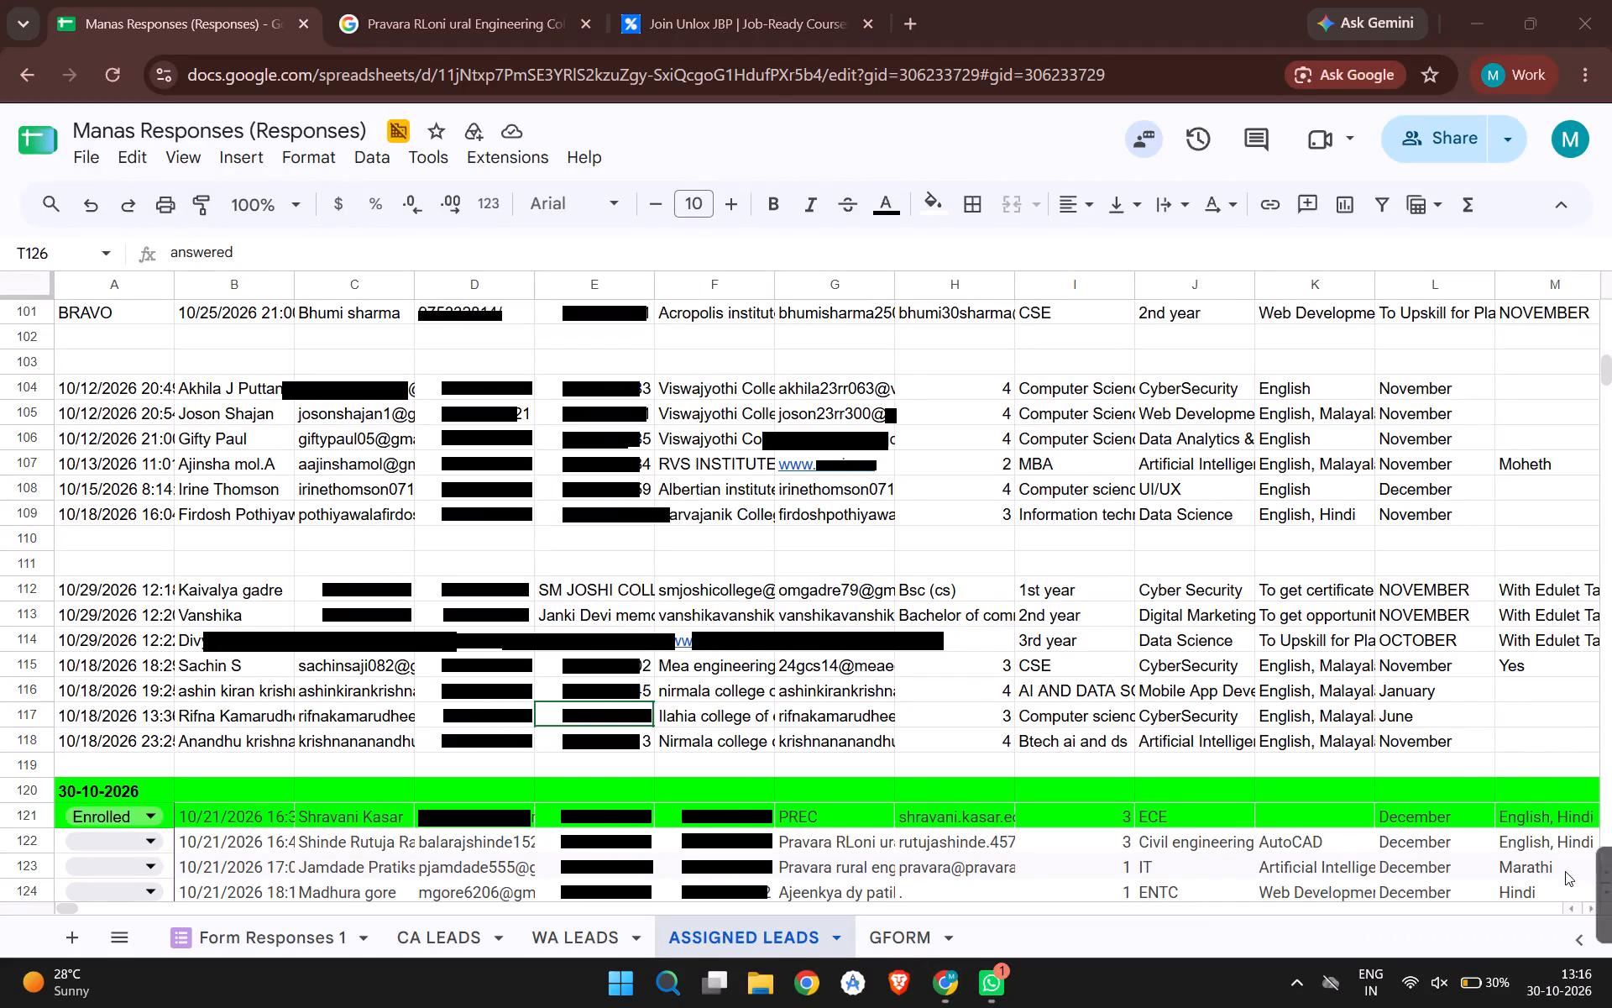
scroll(1334, 722, right, 1)
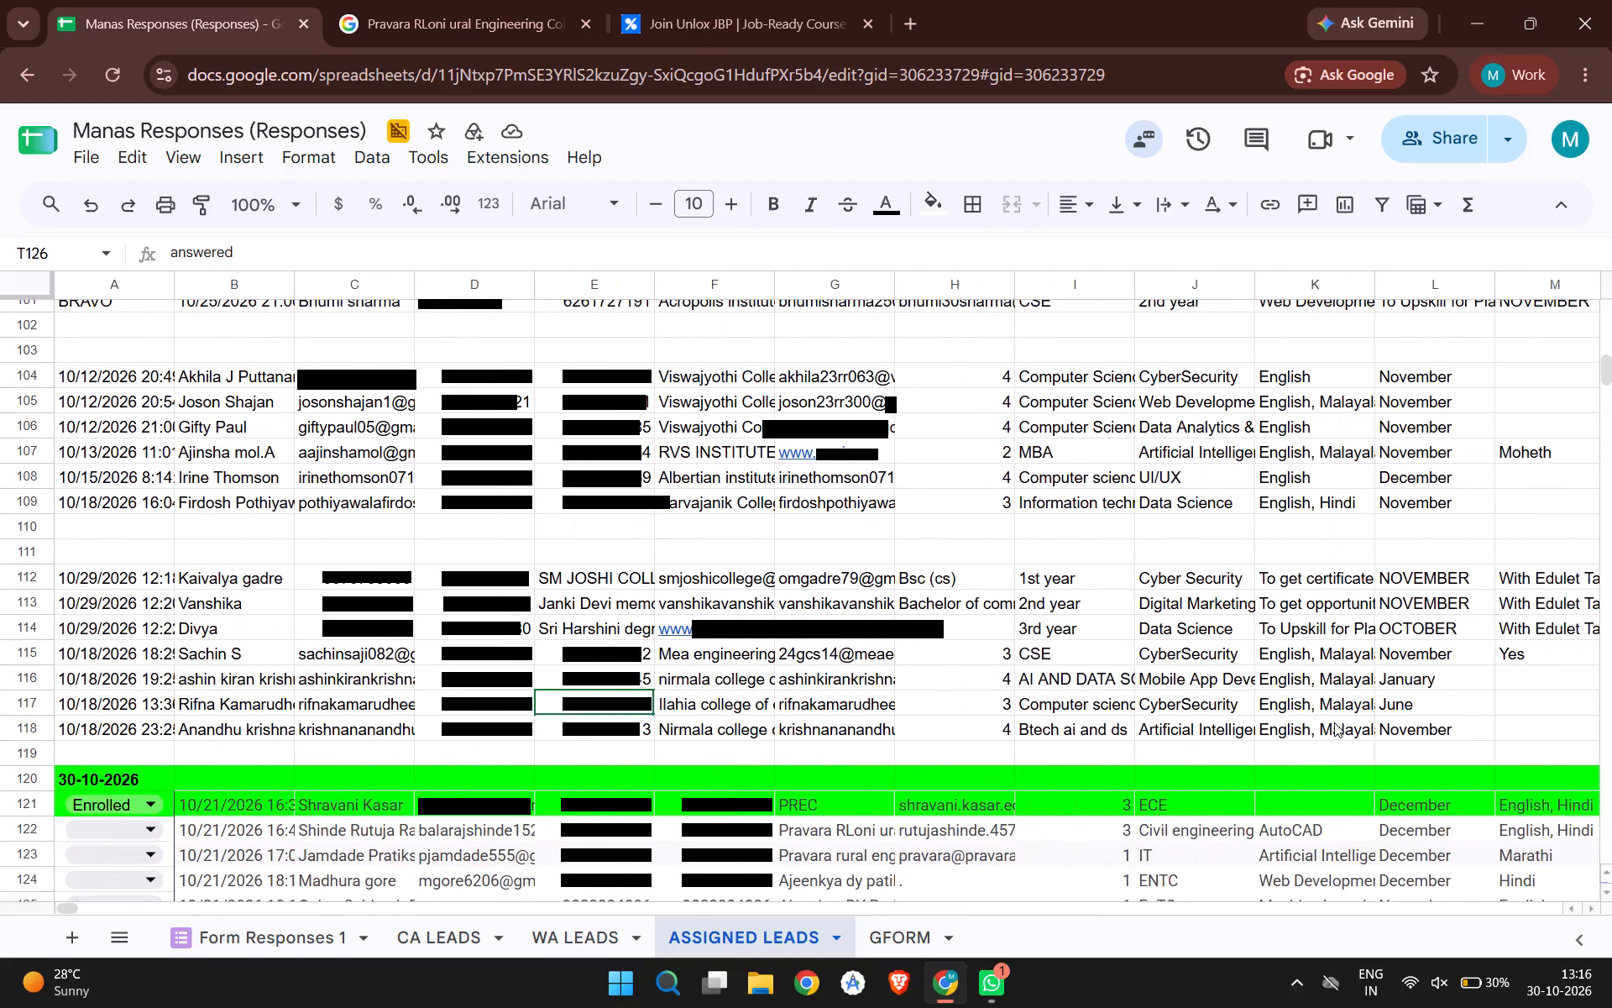